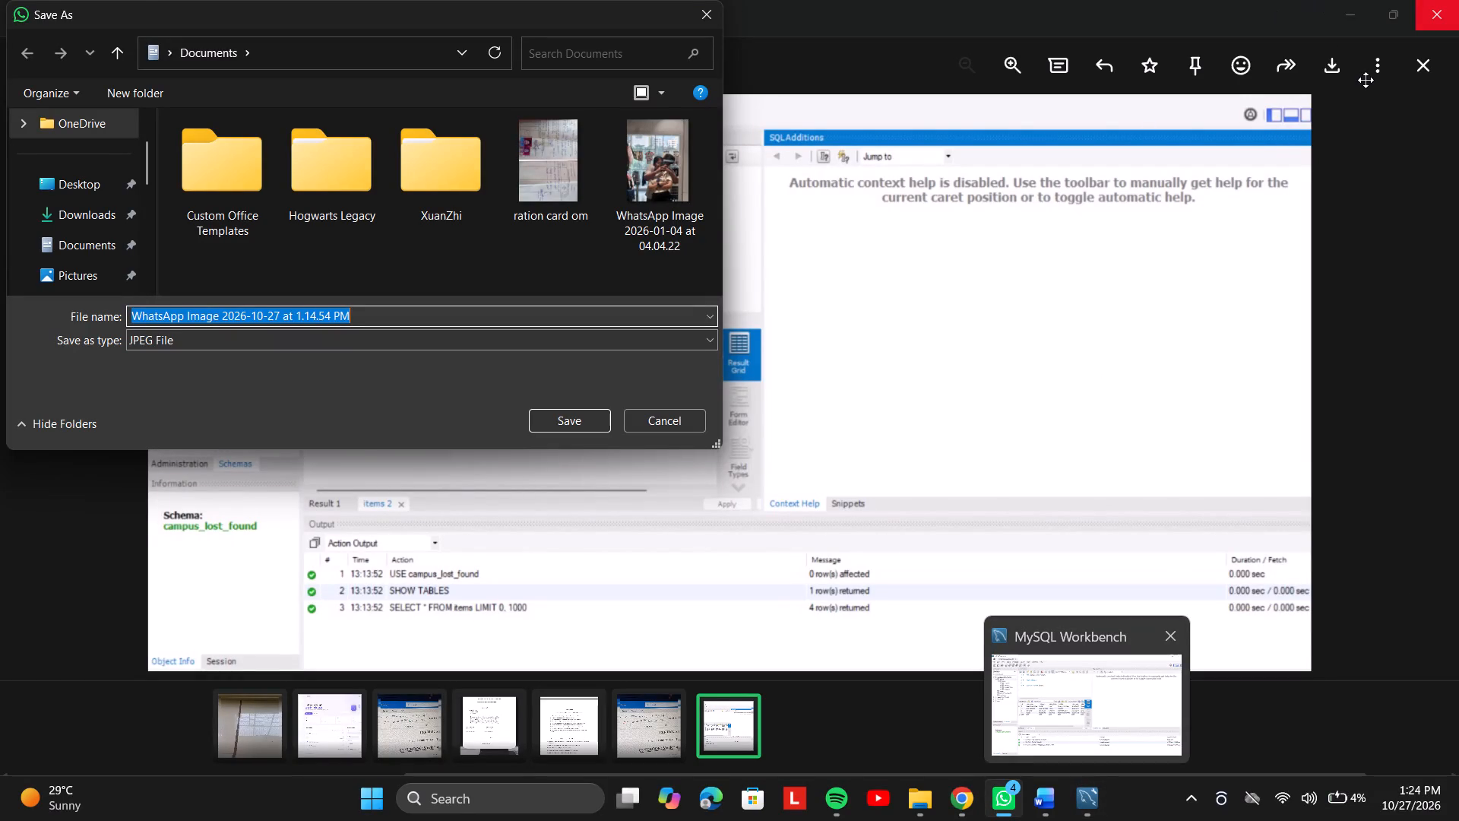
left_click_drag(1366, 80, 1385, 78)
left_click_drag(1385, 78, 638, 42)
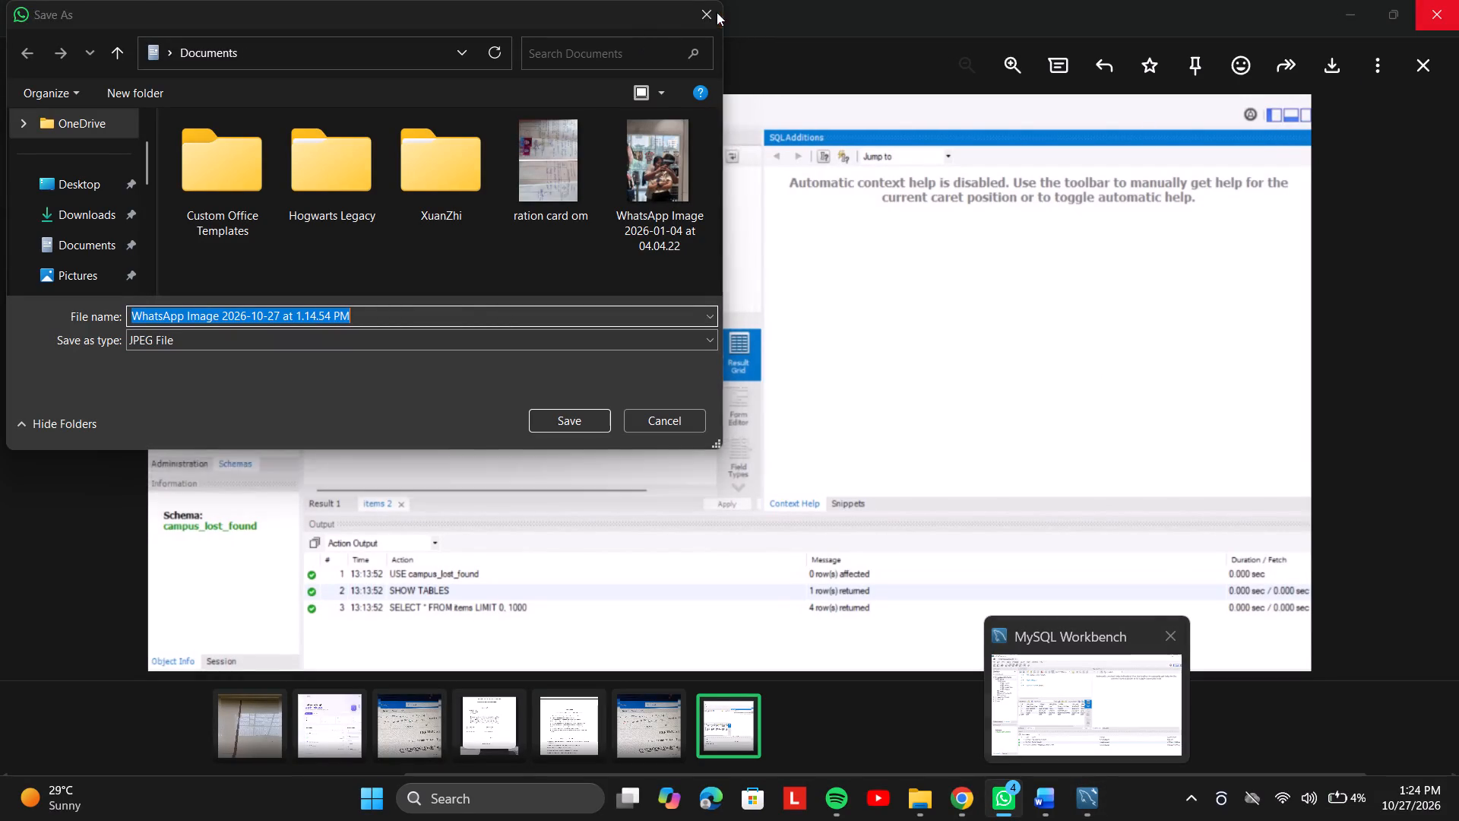
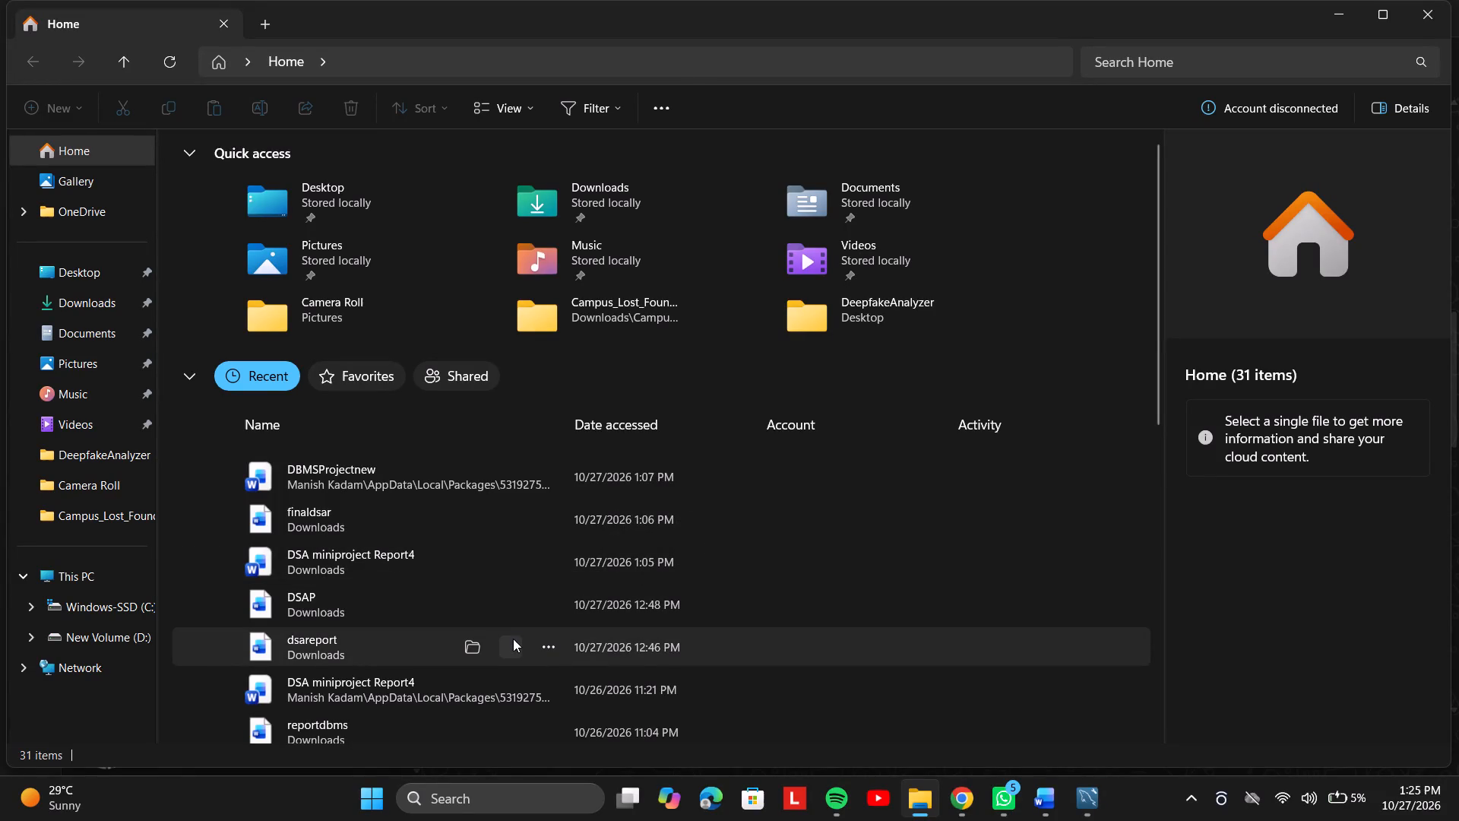
Find reportdbms among the recent files and open the Downloads folder that contains it.
scroll(513, 639, "down", 1)
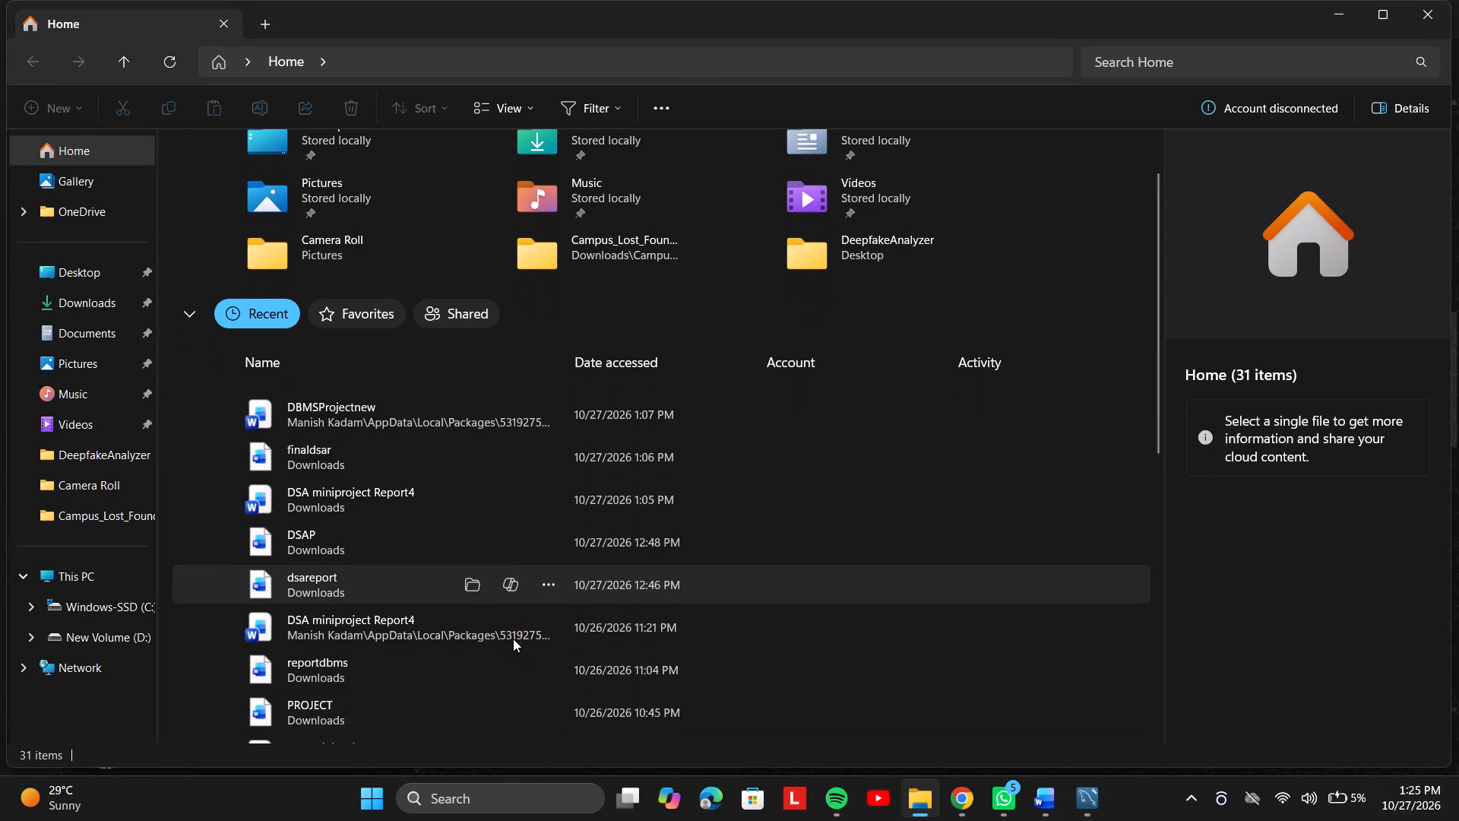
scroll(513, 639, "down", 2)
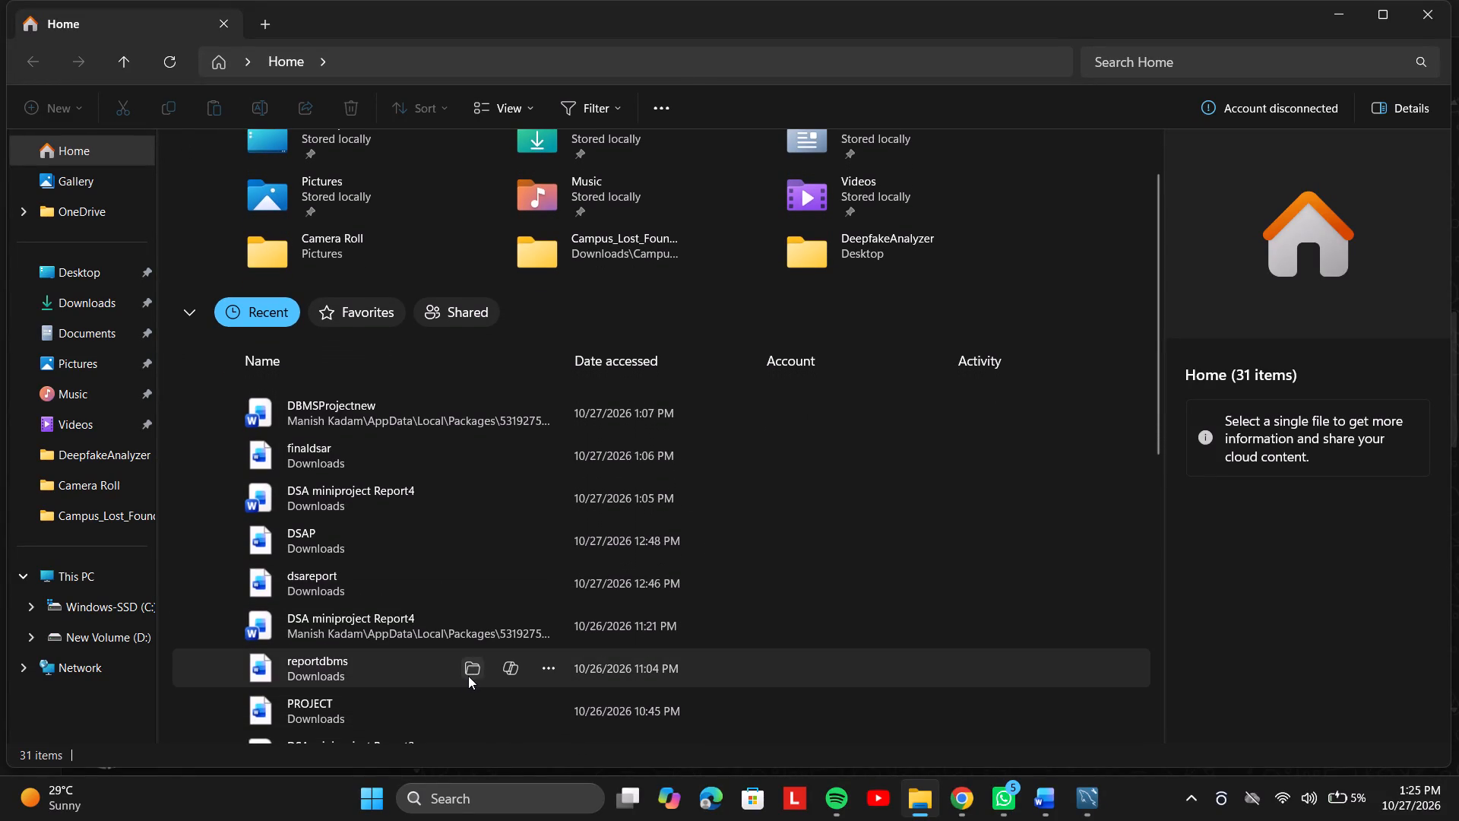
left_click(468, 676)
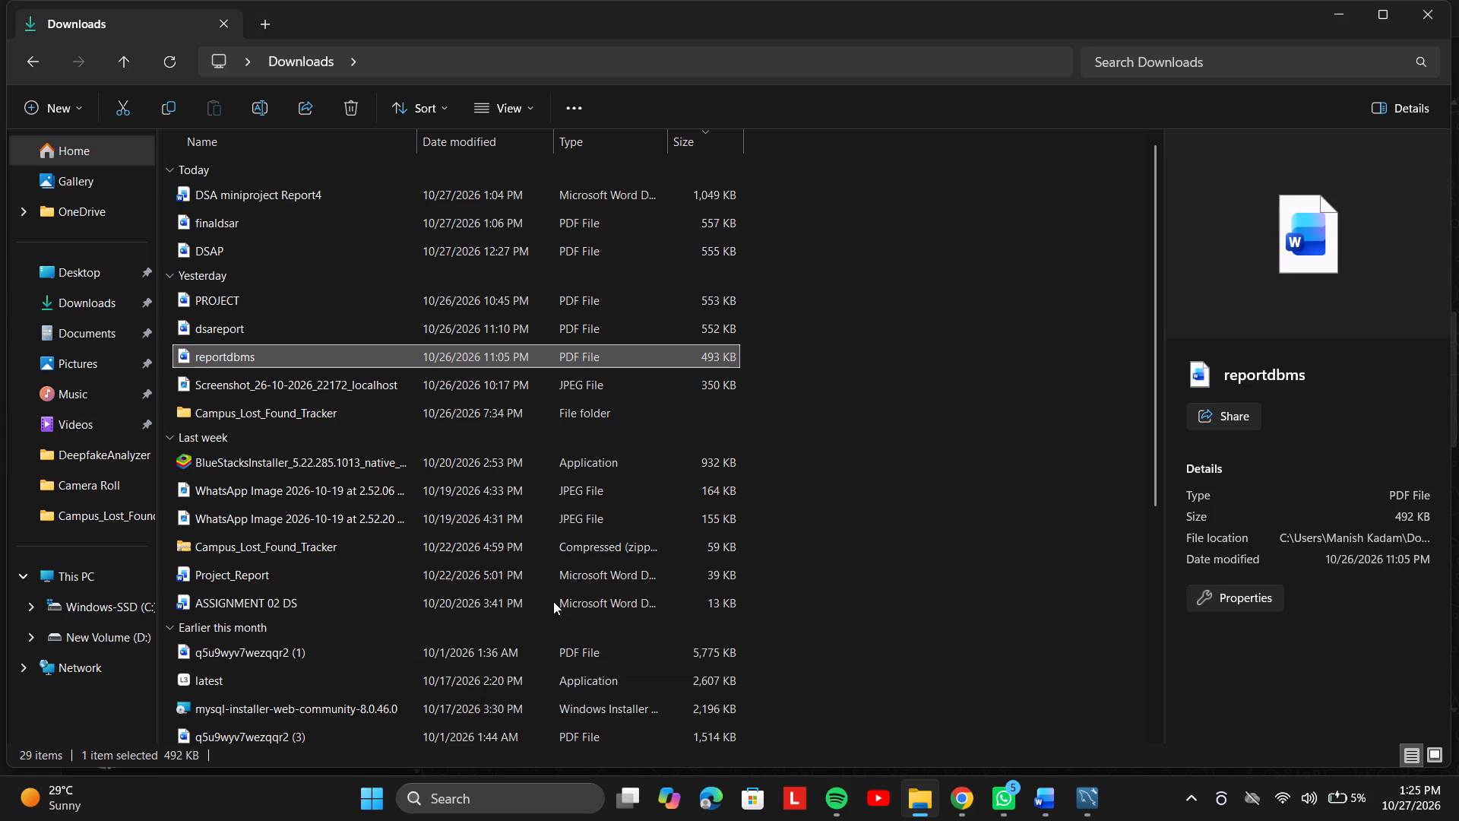
Open the reportdbms PDF in Word, look over its title and certificate pages, and close it.
right_click(255, 350)
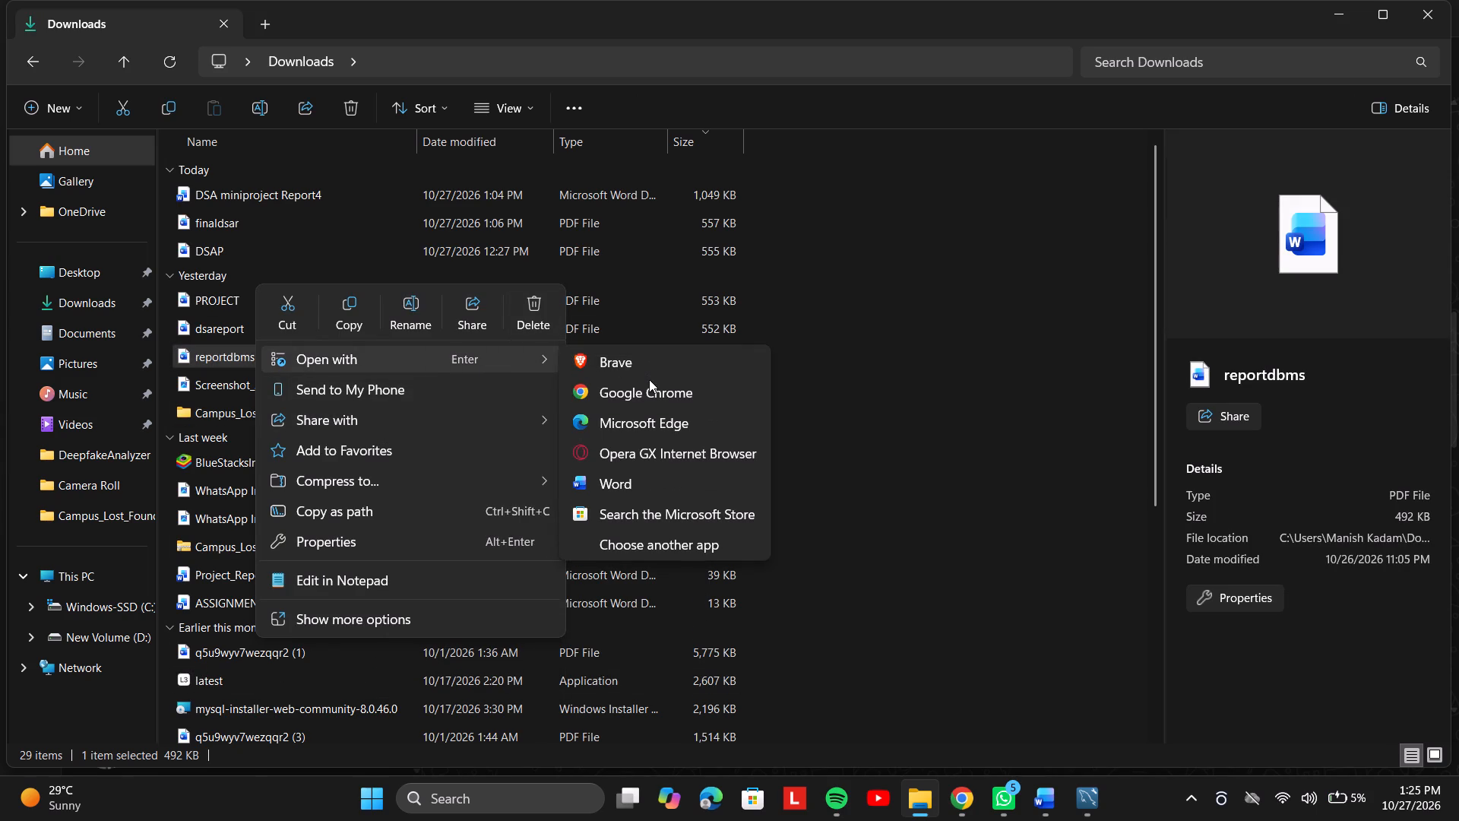
left_click(643, 477)
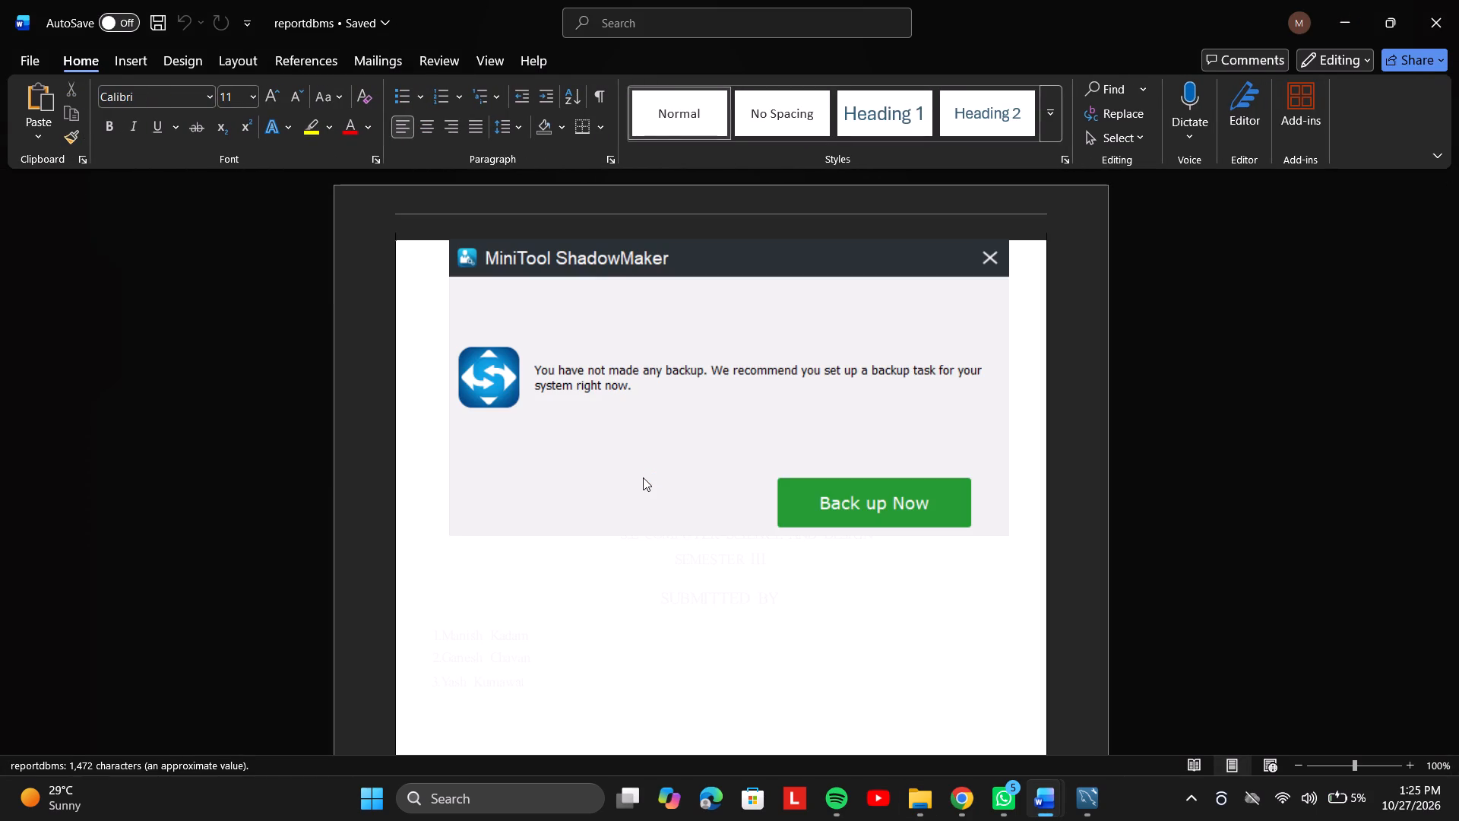
scroll(643, 477, "down", 4, "ctrl")
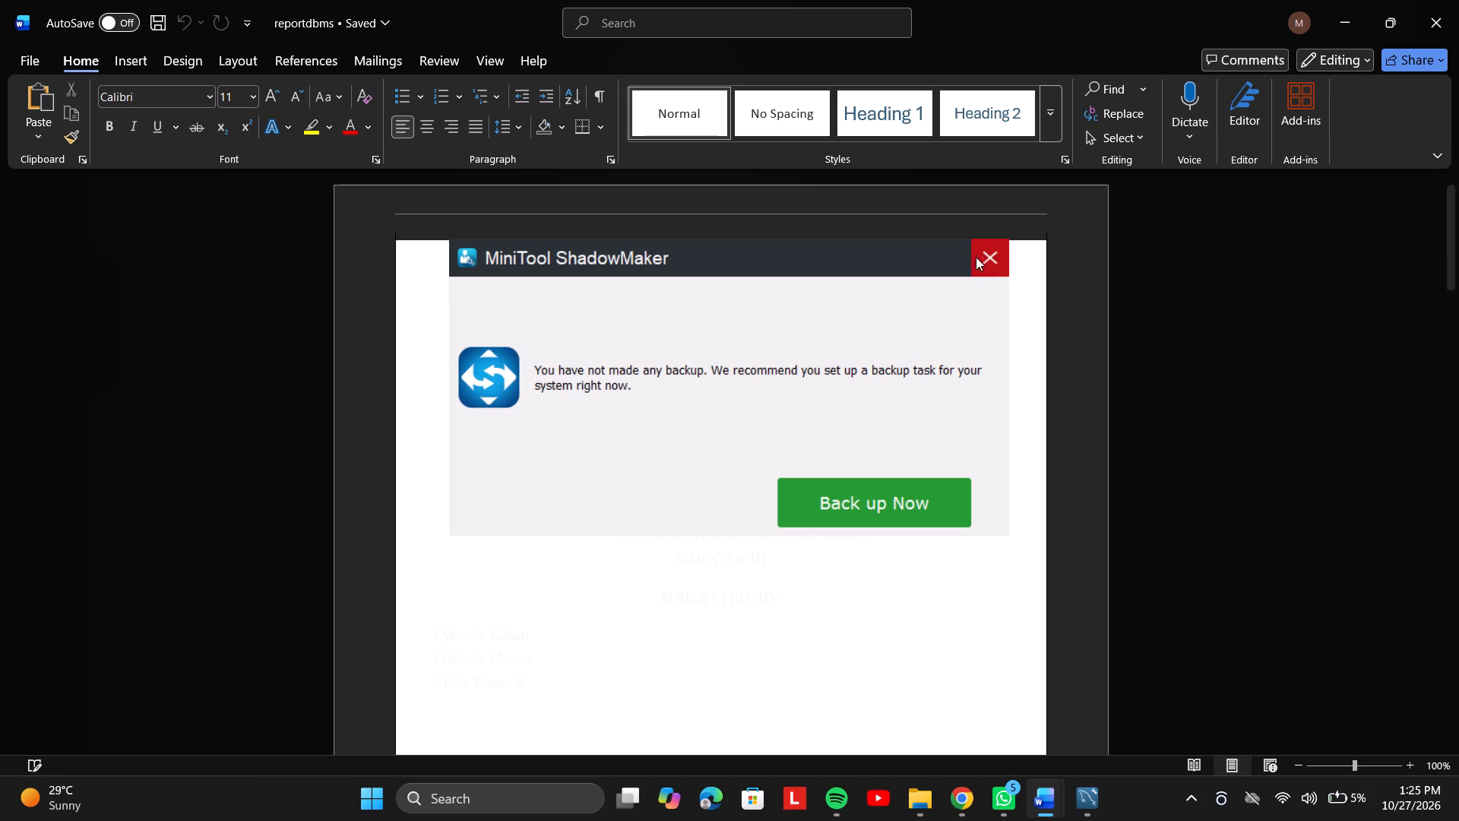
scroll(830, 491, "up", 4)
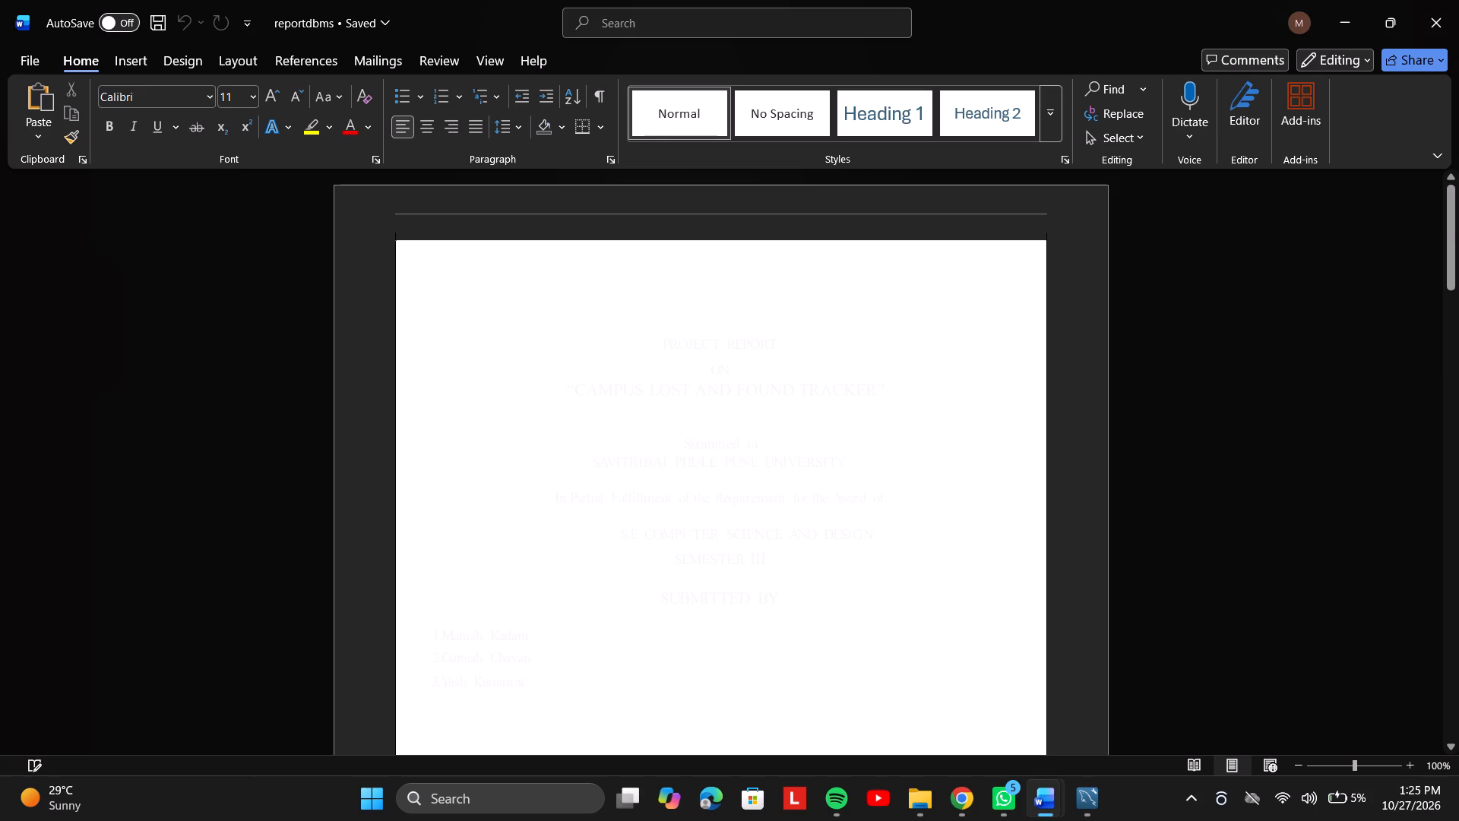
scroll(830, 491, "down", 20)
scroll(830, 491, "down", 3)
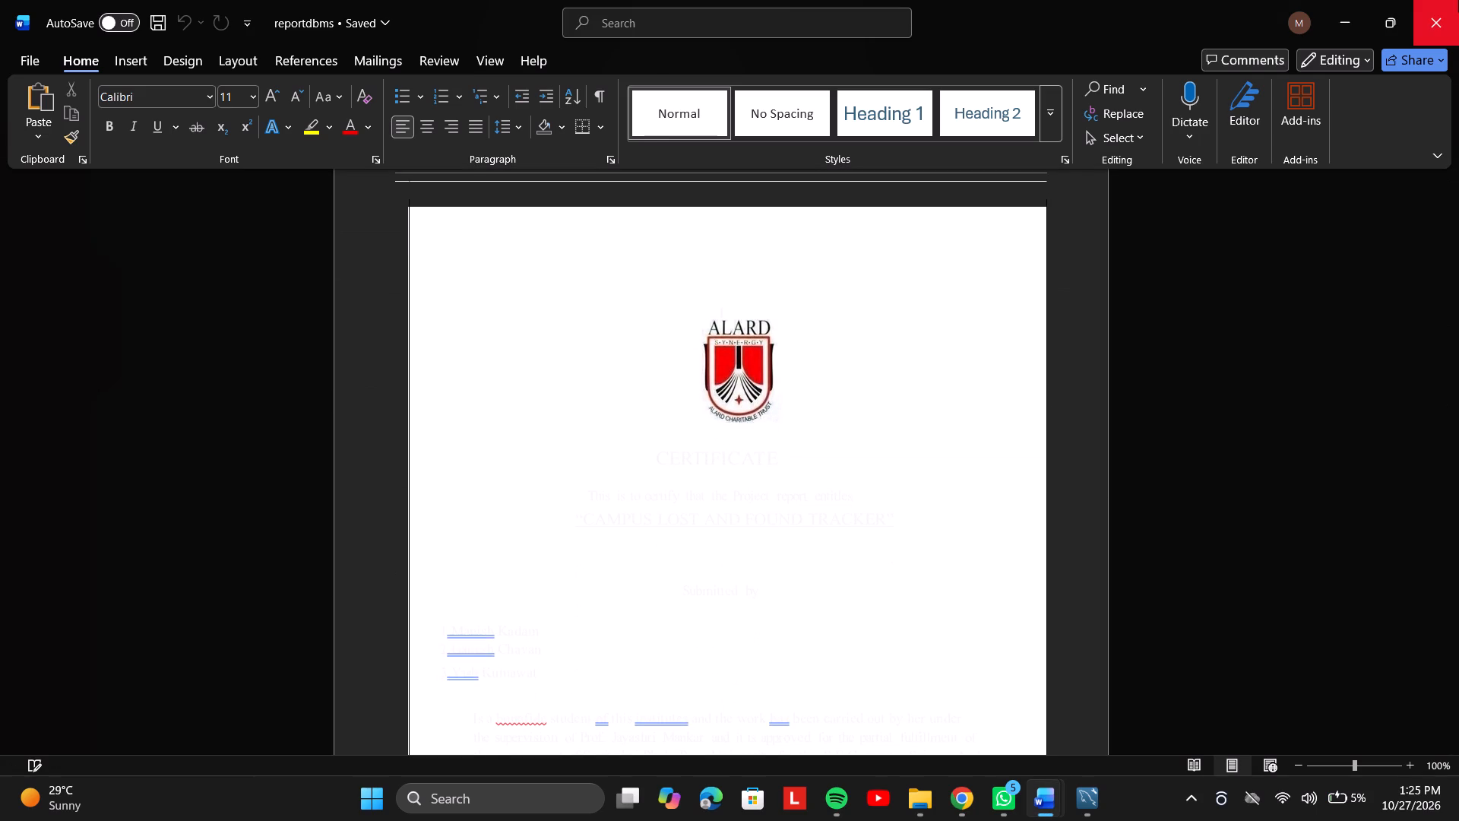
left_click(1458, 0)
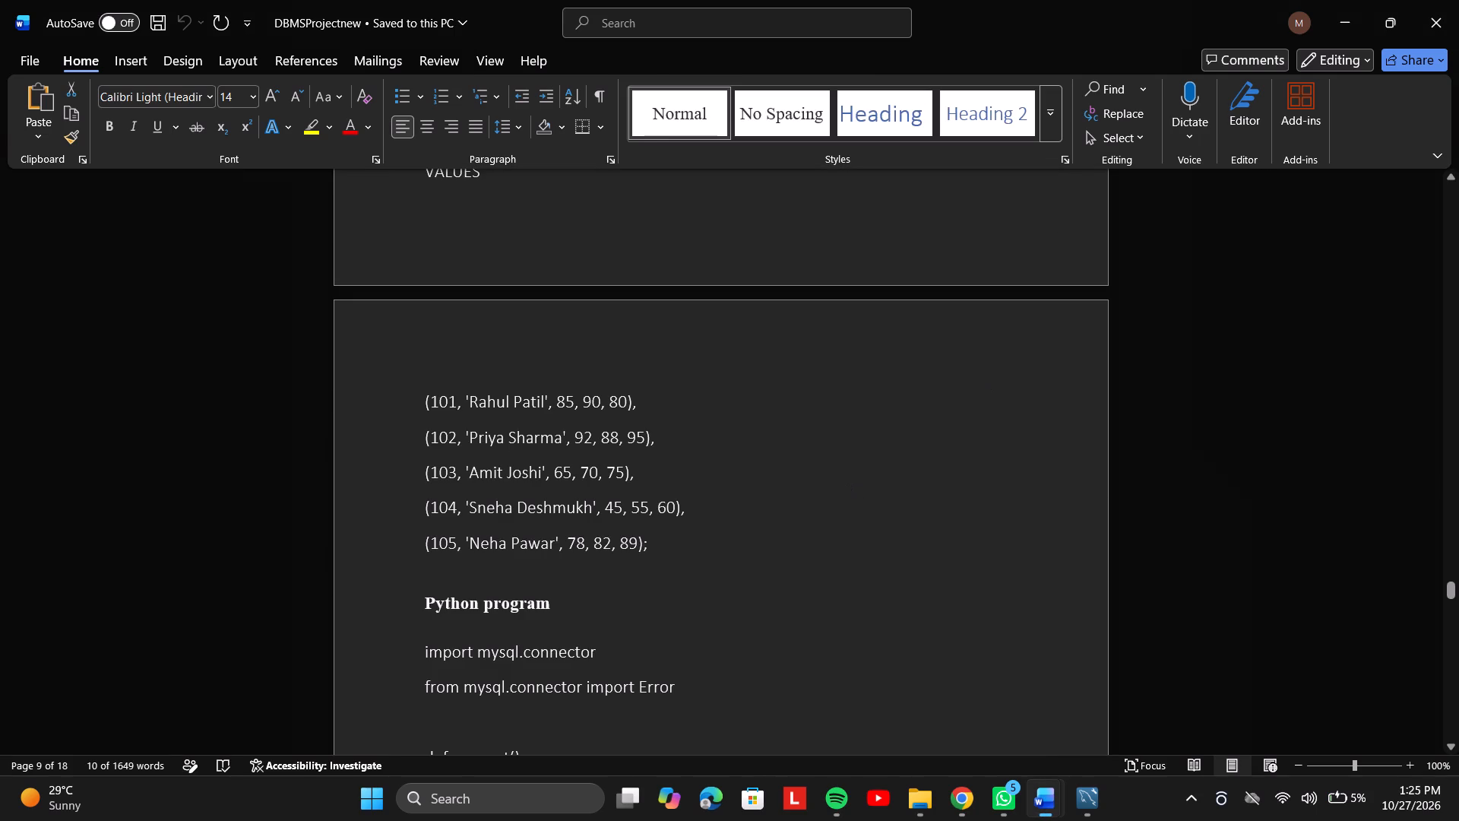
Look through the title, certificate and acknowledgement pages of the DBMSProjectnew report, and close the document.
scroll(464, 424, "up", 20)
scroll(464, 424, "up", 13)
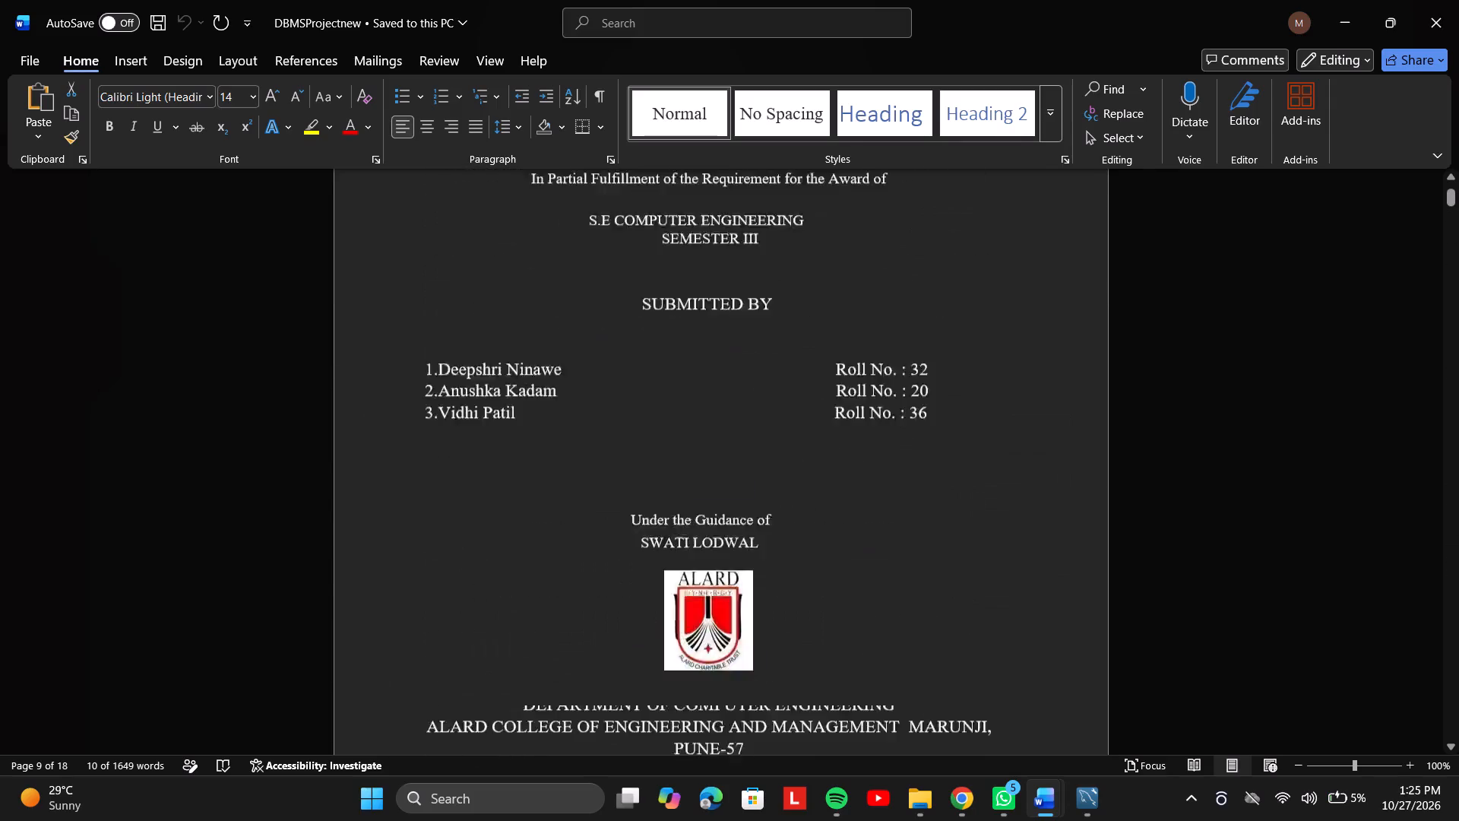
scroll(464, 424, "down", 7)
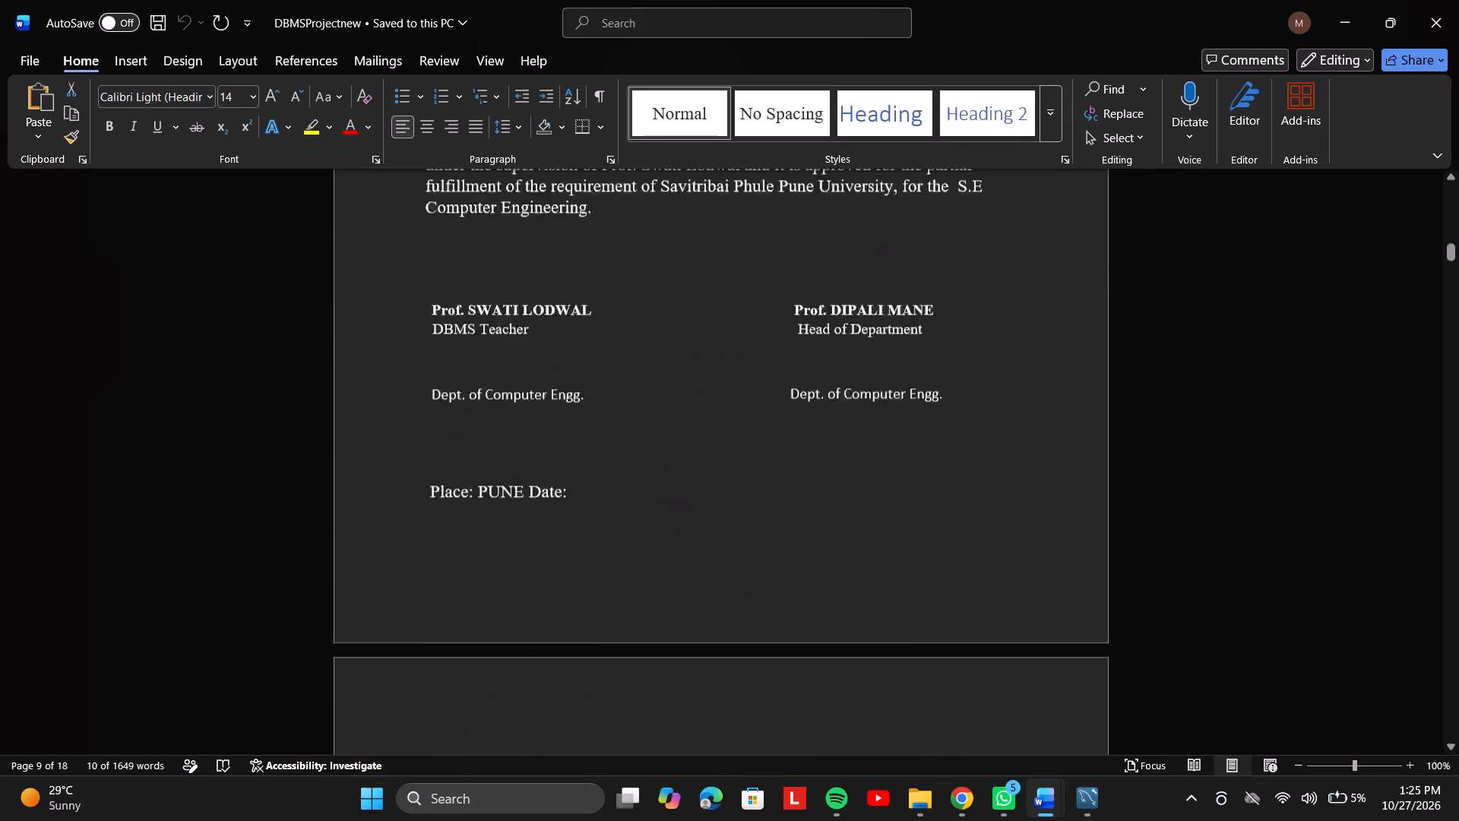
scroll(464, 424, "up", 18)
scroll(464, 424, "up", 6)
right_click(464, 424)
scroll(464, 424, "down", 9)
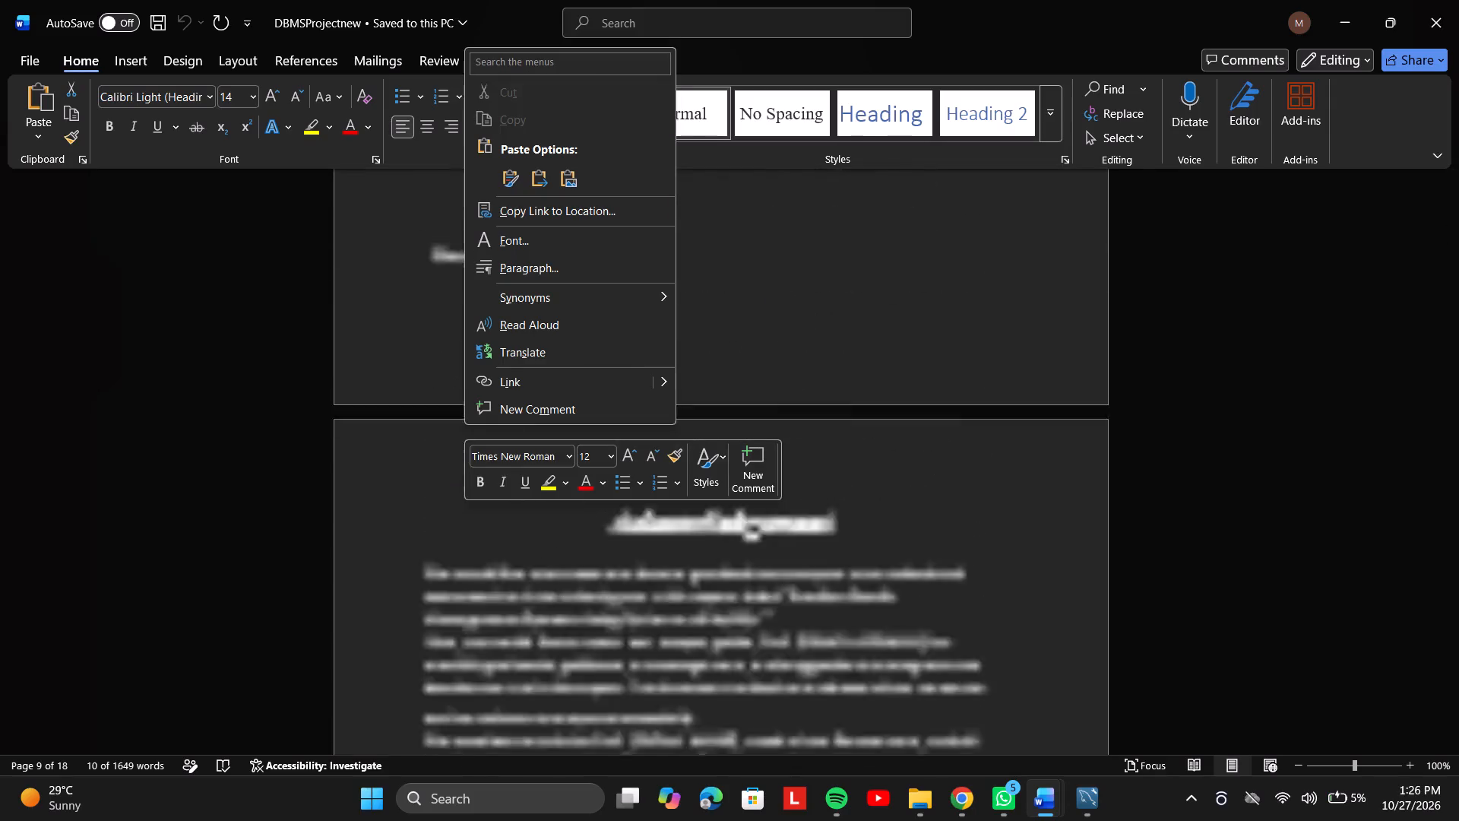
scroll(464, 424, "down", 2)
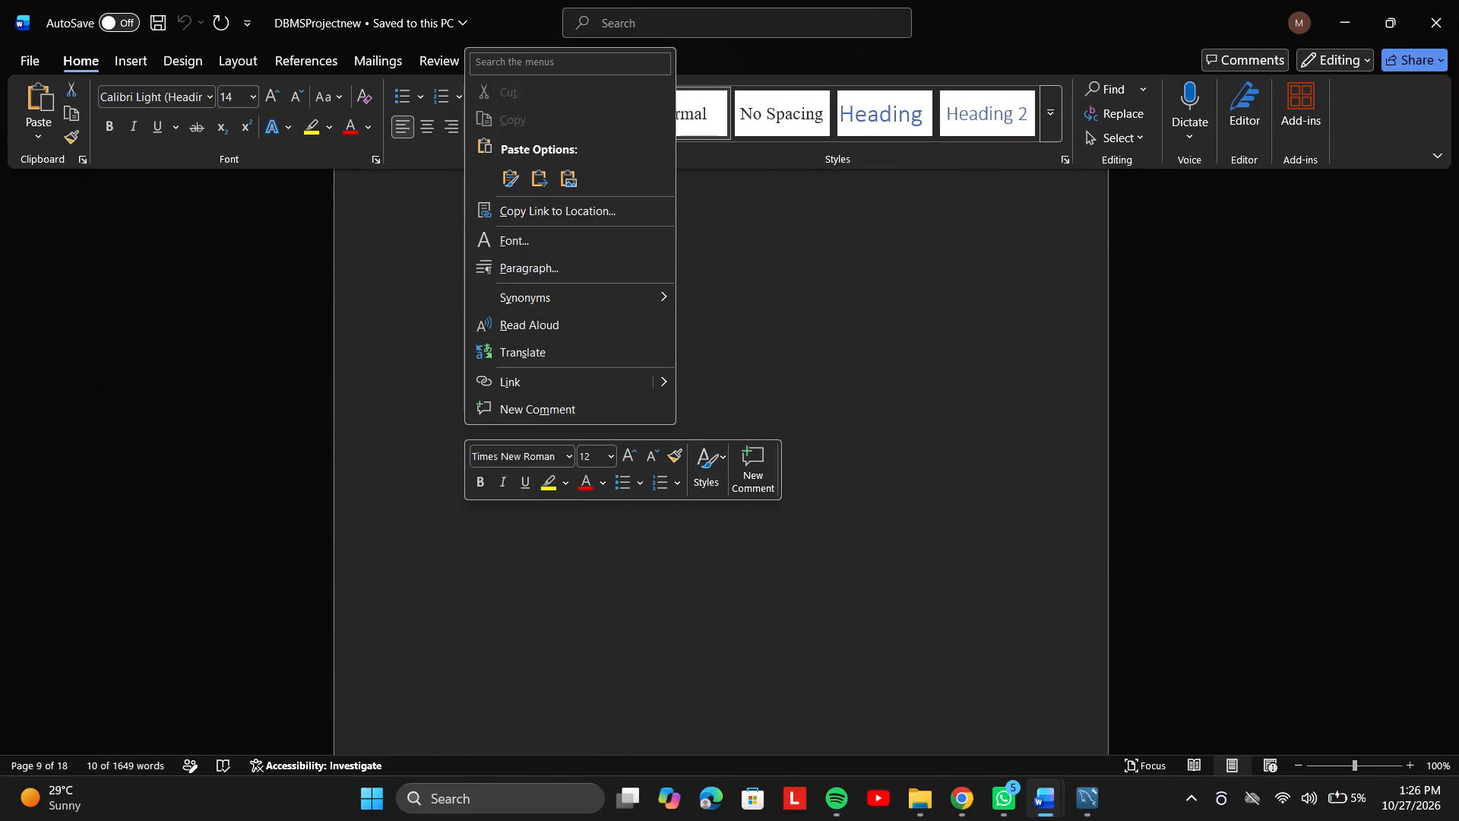
left_click(1458, 17)
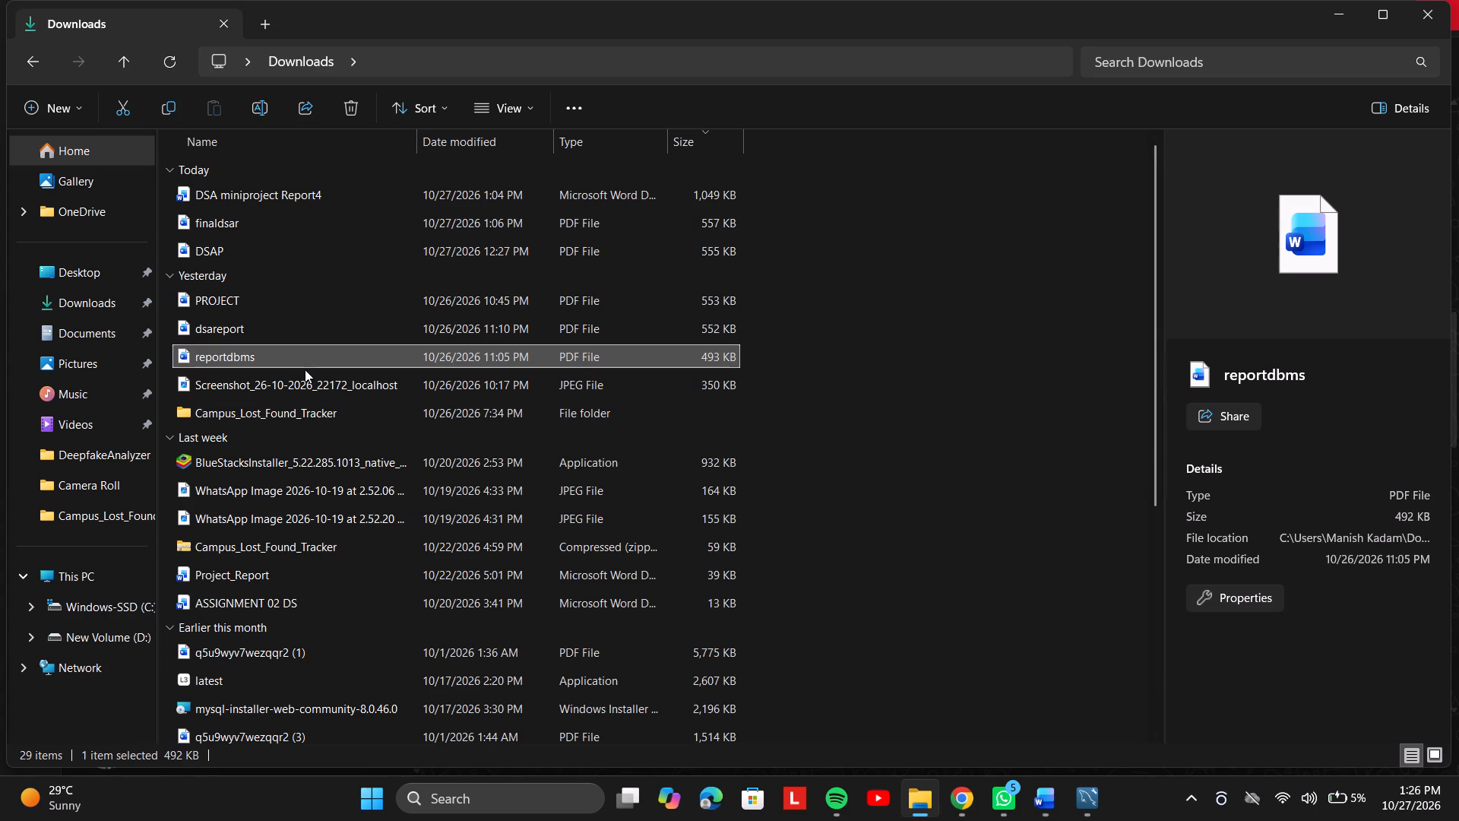
Open the reportdbms PDF from Downloads in Word again, check its first page, close it and minimize DSA miniproject Report4.
right_click(293, 359)
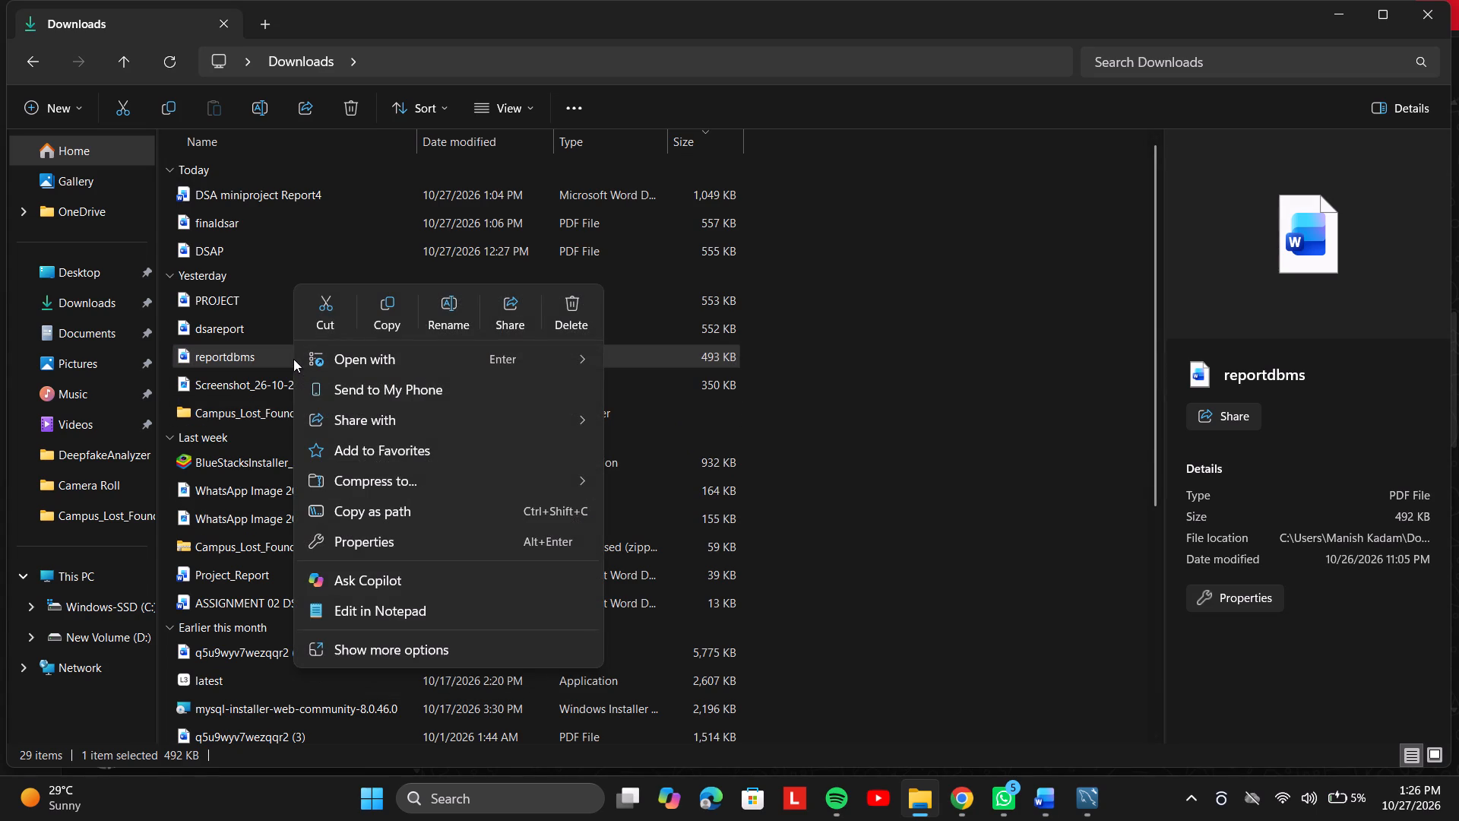
left_click_drag(584, 365, 662, 478)
left_click(662, 478)
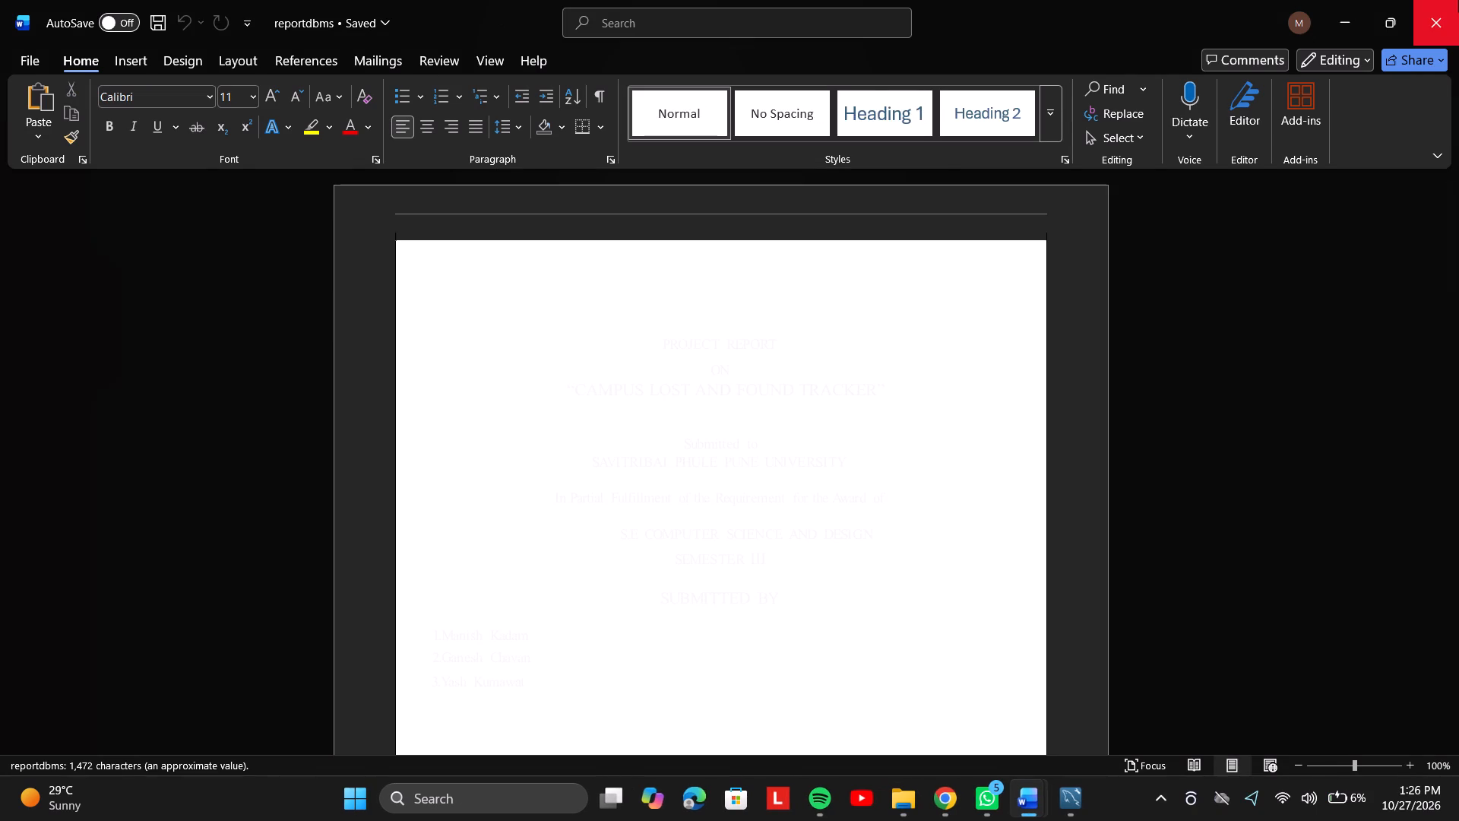
left_click(1458, 0)
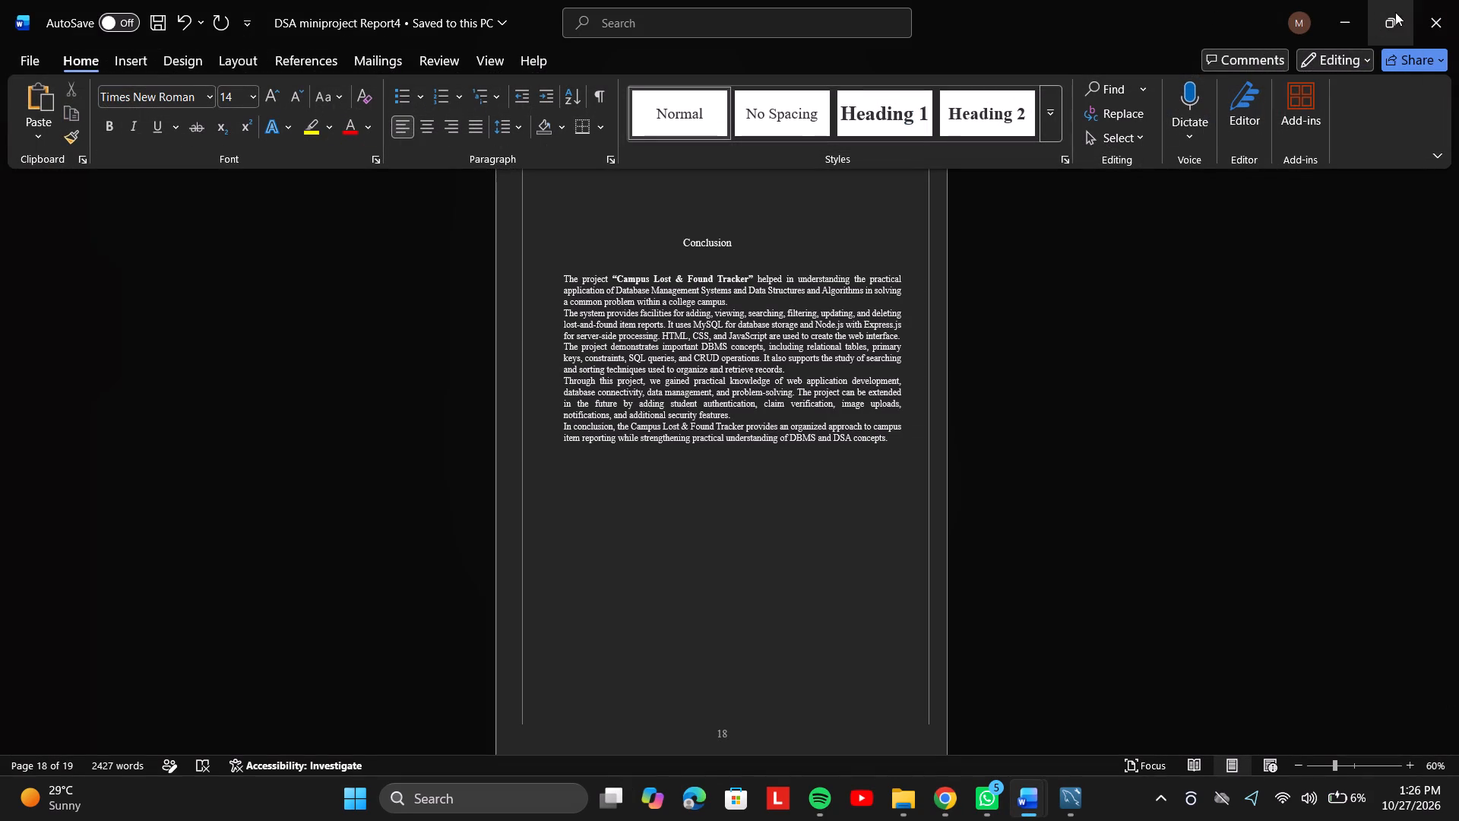
left_click(1353, 25)
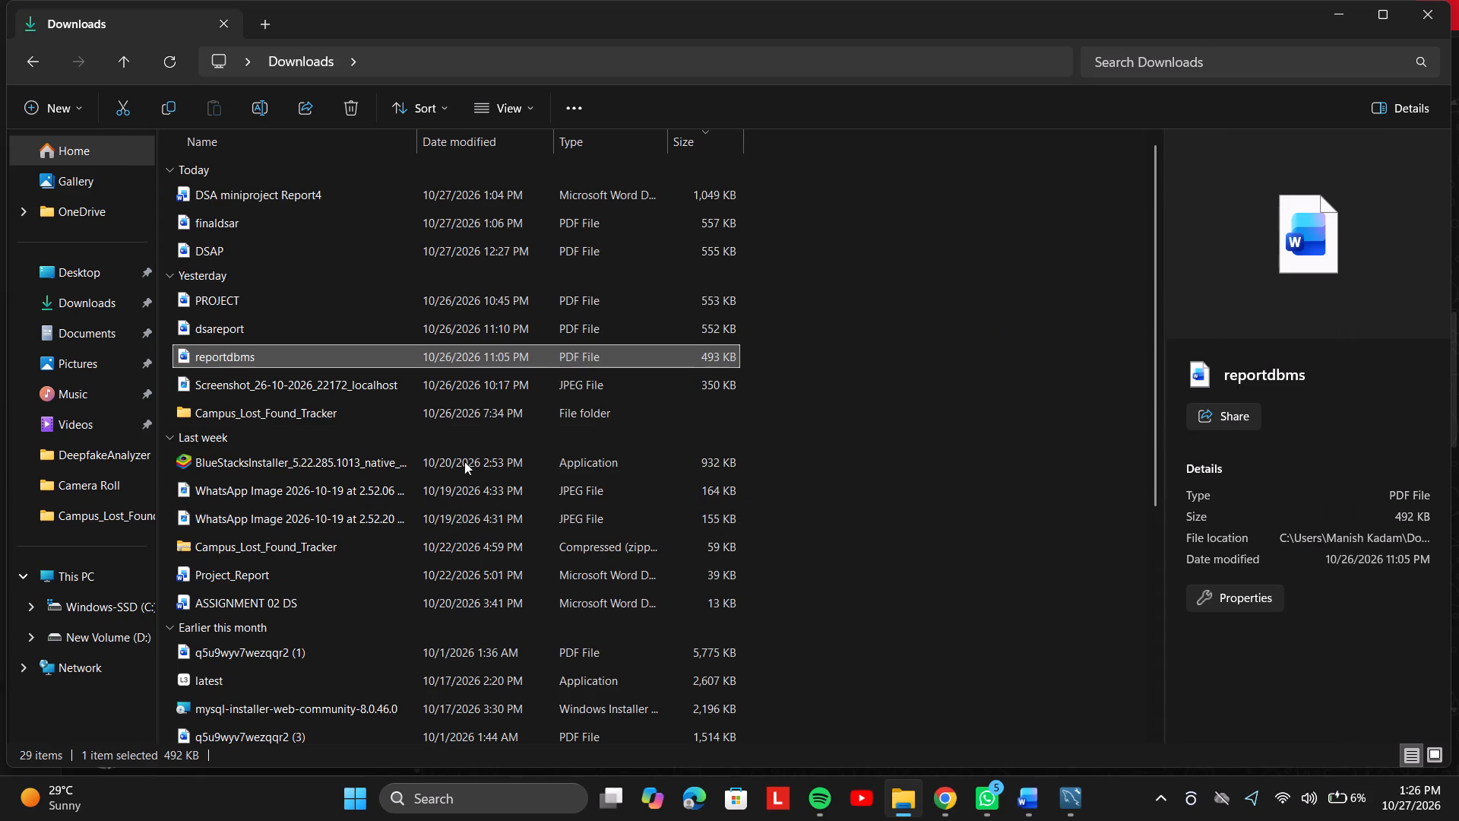
Browse the Downloads files, open the reportdbms PDF in Word once more, close it and minimize DSA miniproject Report4.
scroll(421, 510, "down", 1)
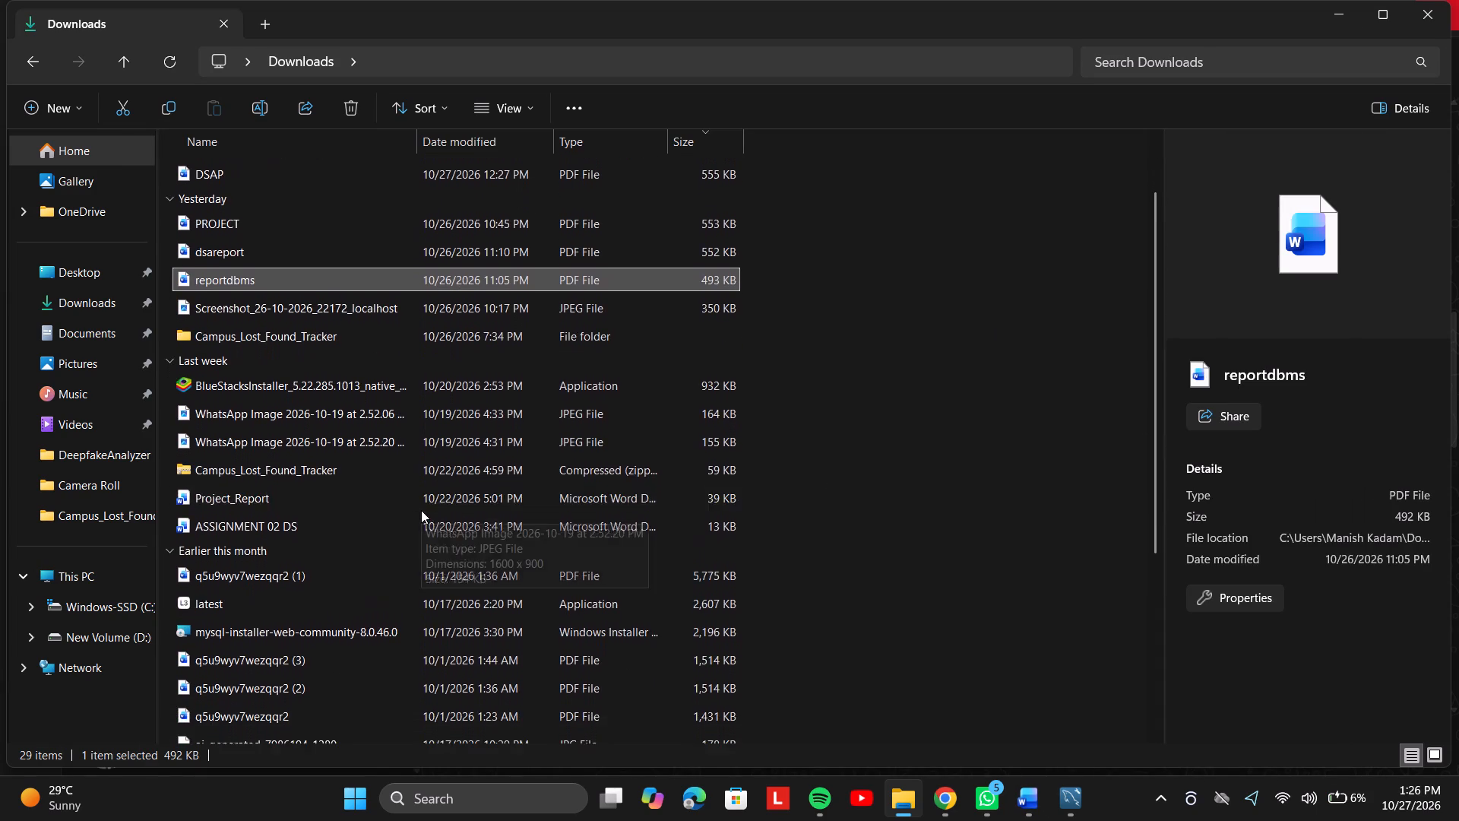
scroll(421, 510, "down", 1)
scroll(421, 510, "right", 1)
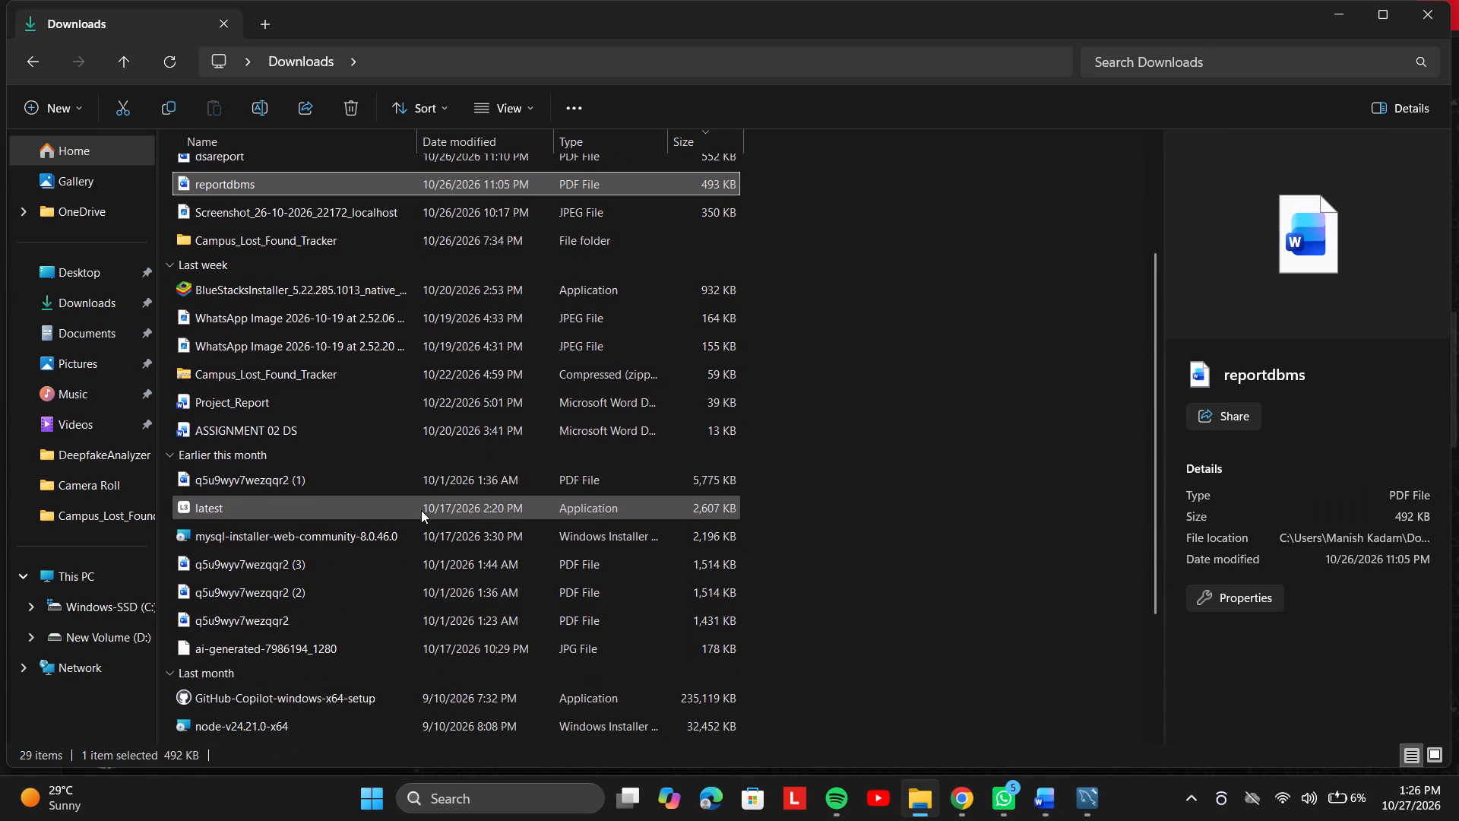
scroll(372, 395, "up", 3)
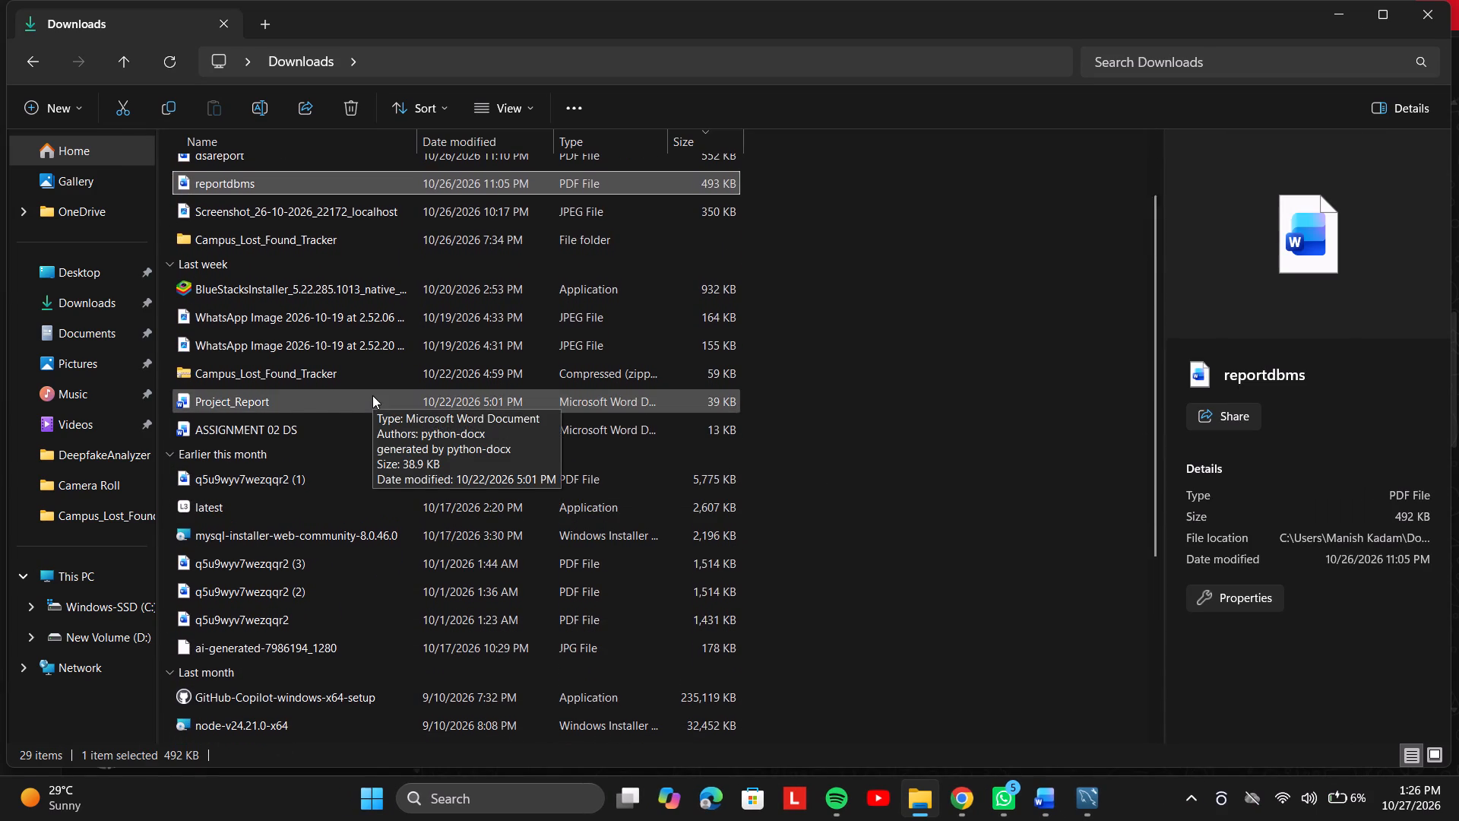
scroll(372, 395, "up", 5)
scroll(292, 349, "up", 8)
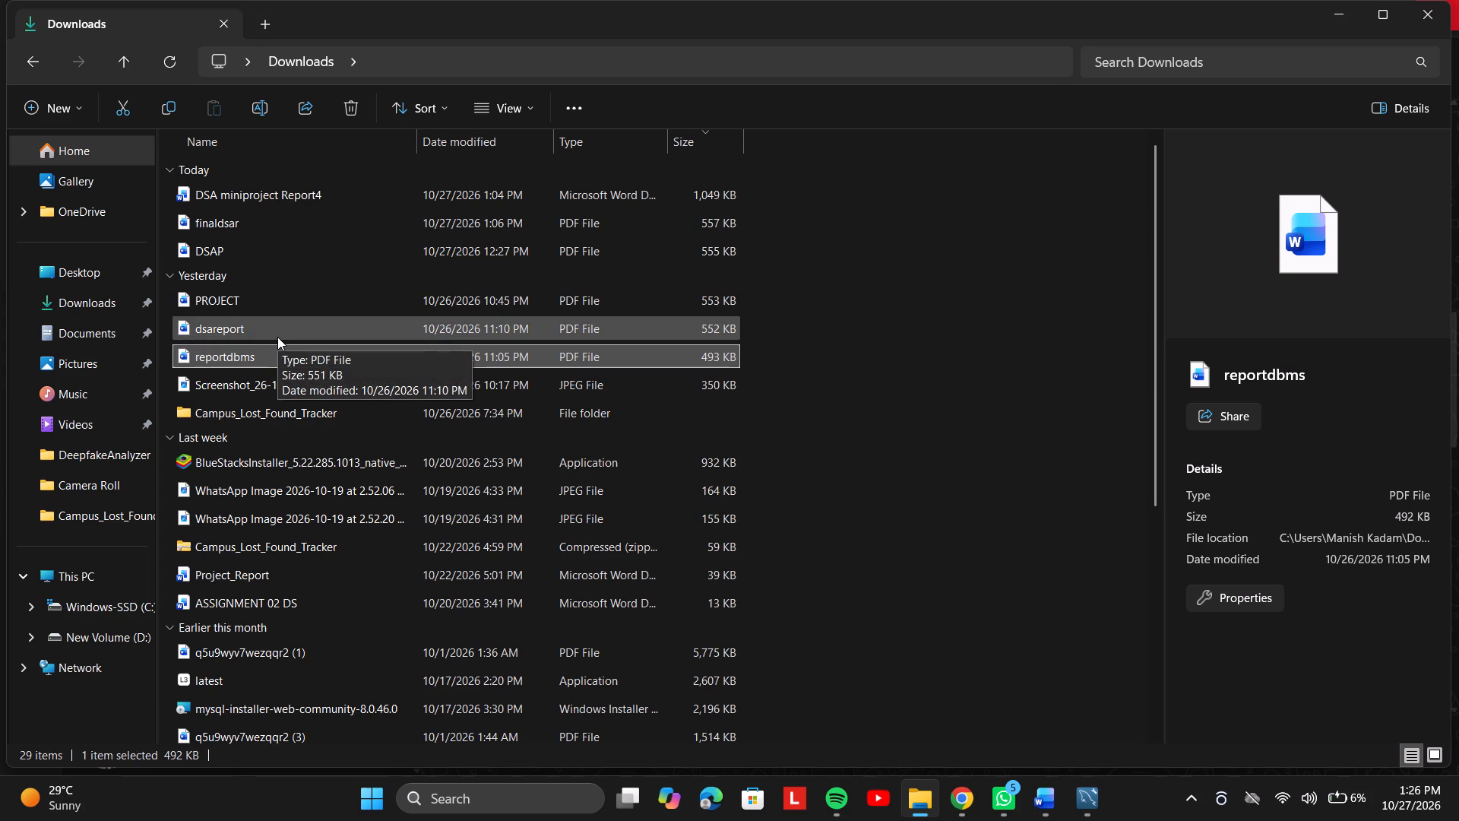
left_click(277, 337)
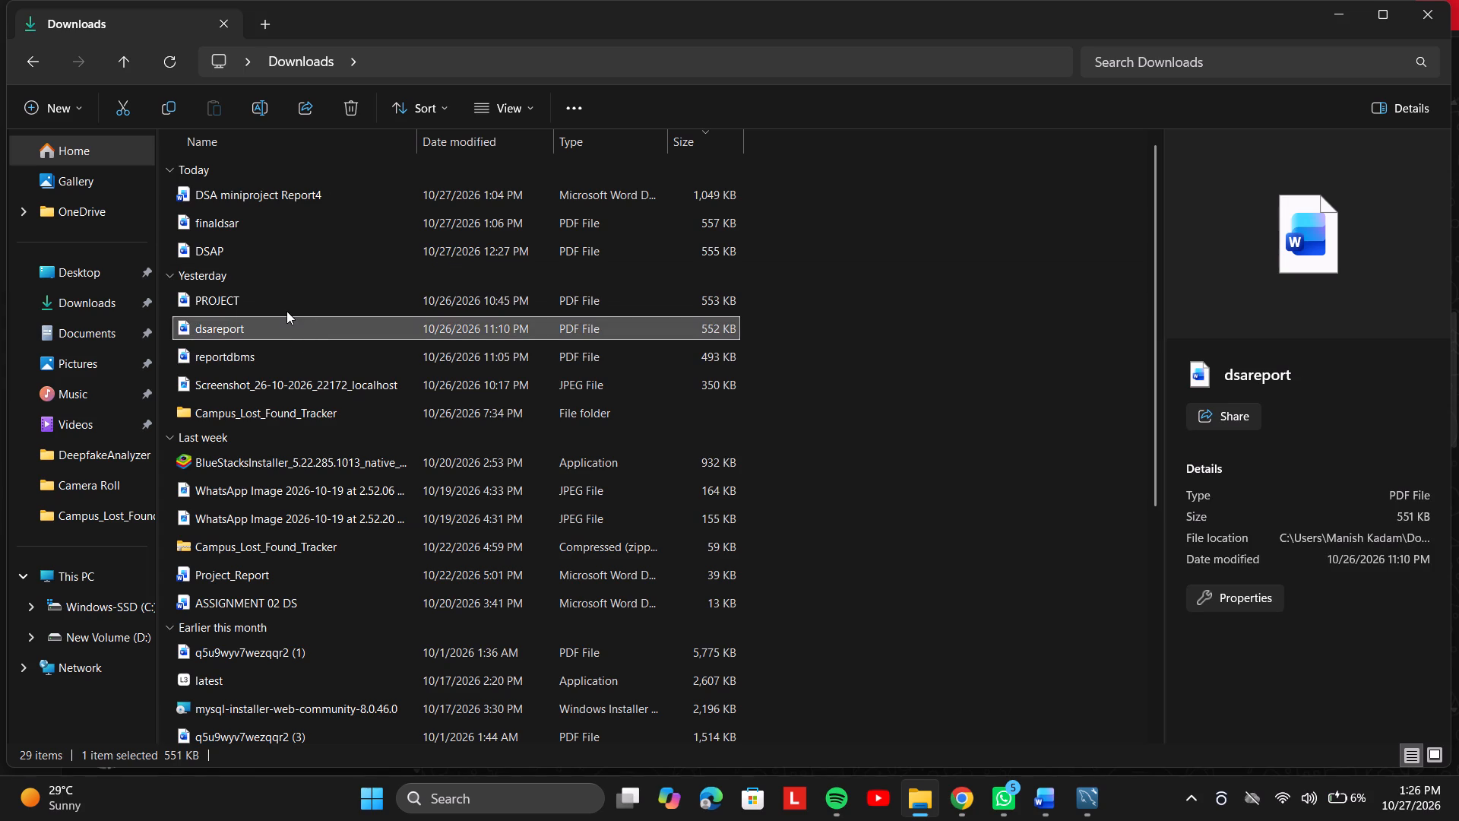
right_click(302, 366)
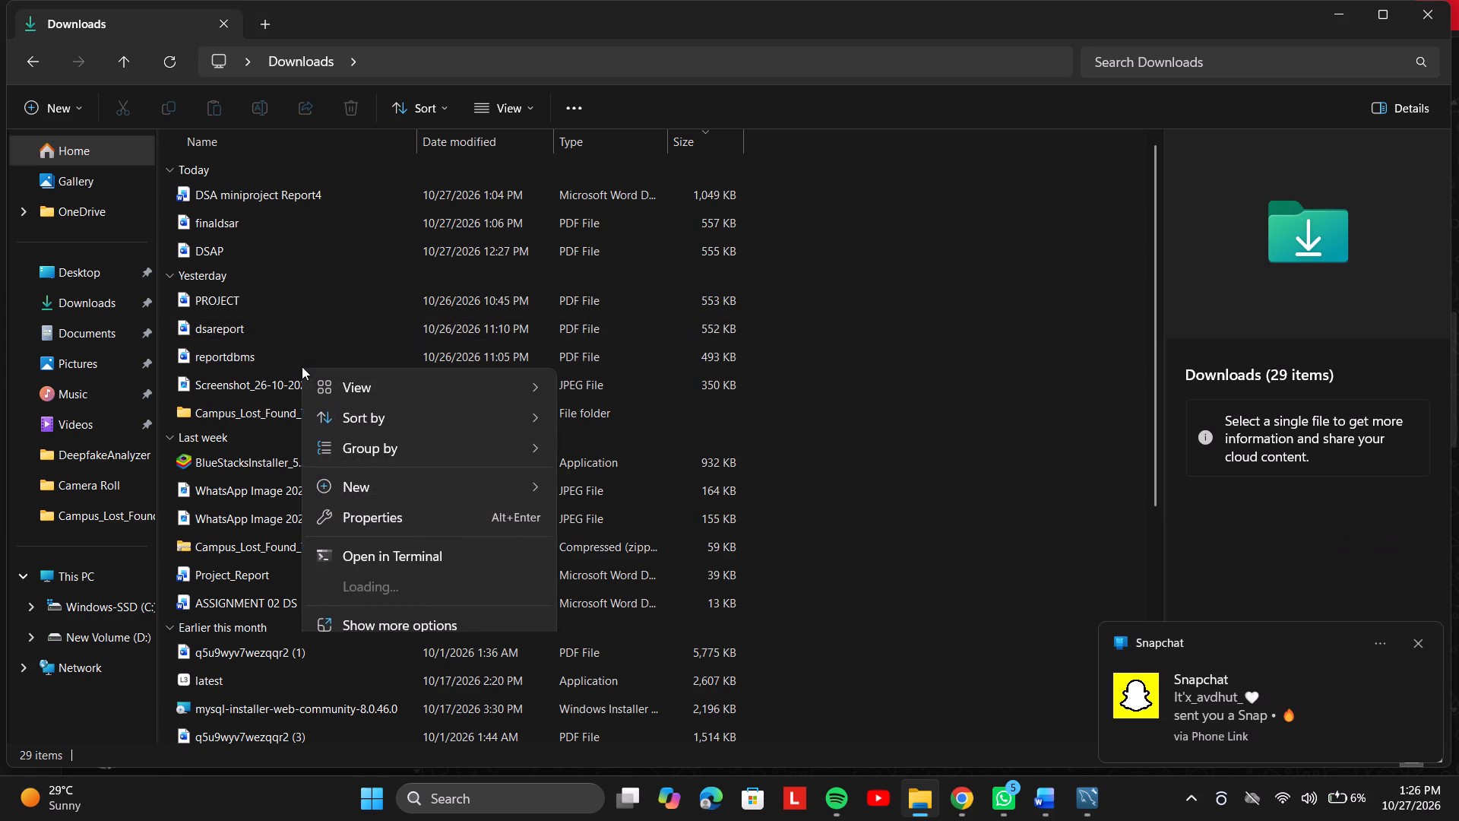
right_click(239, 347)
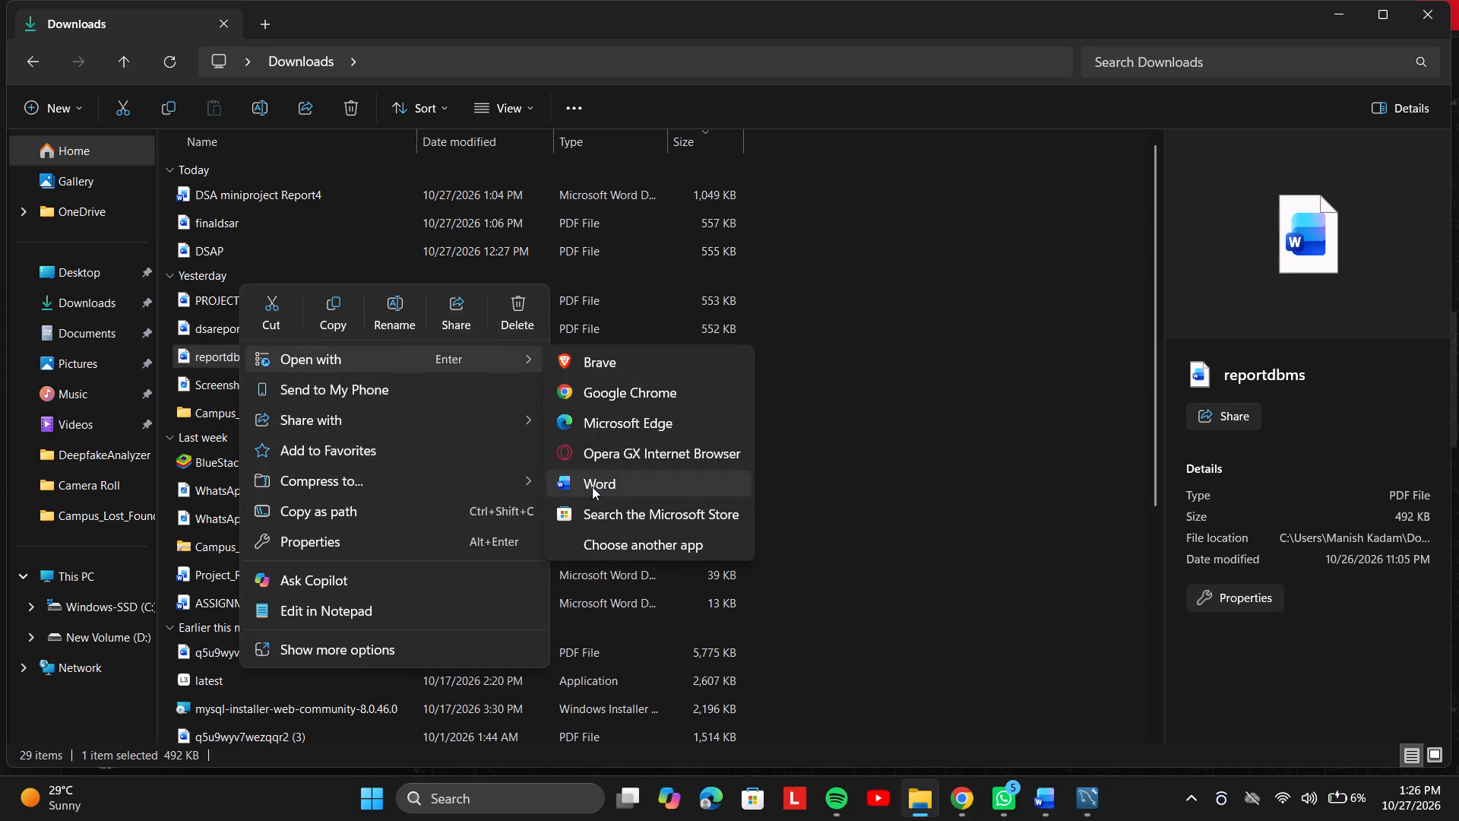
left_click(592, 487)
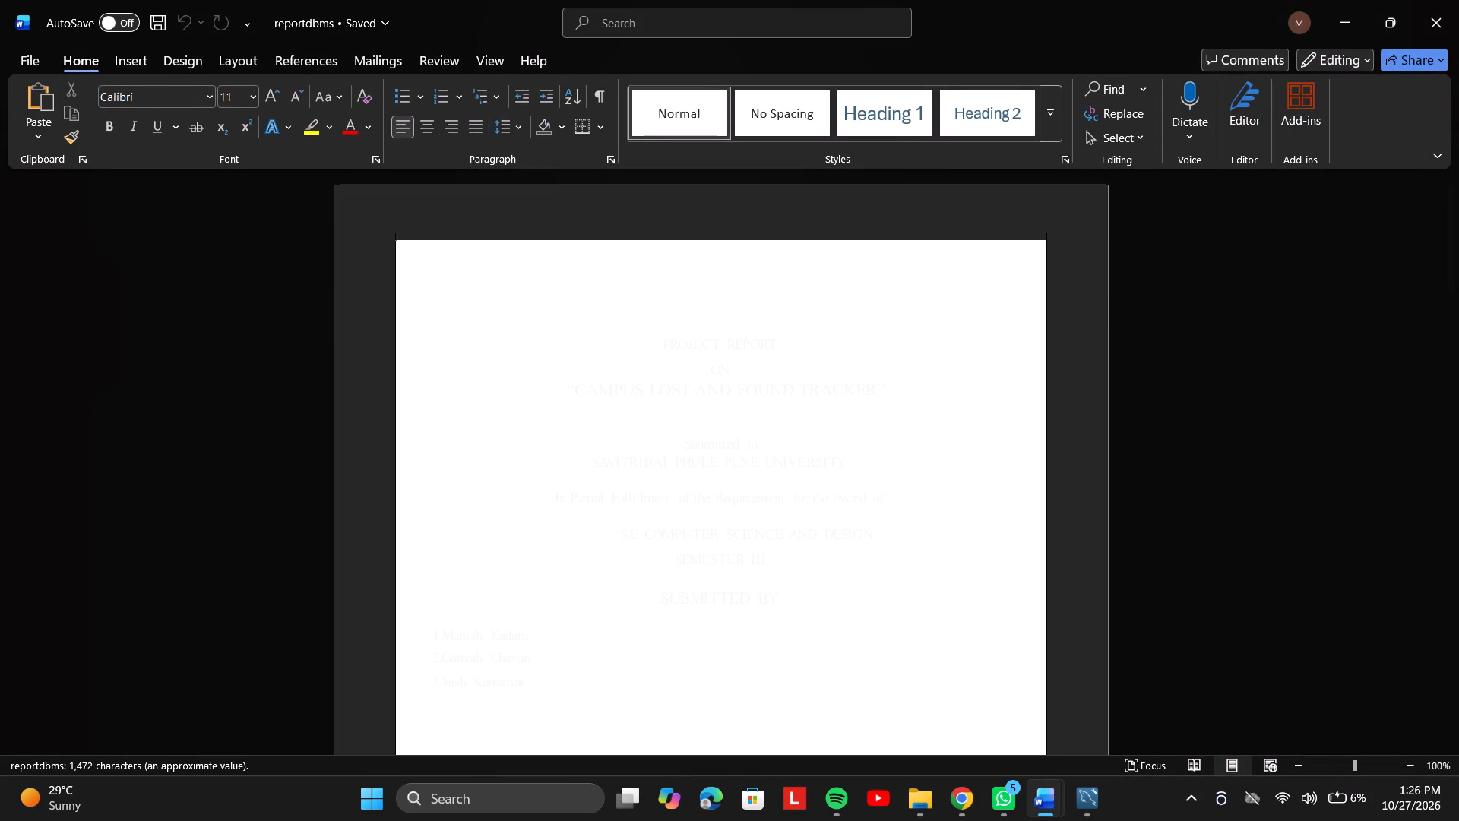
left_click(1443, 29)
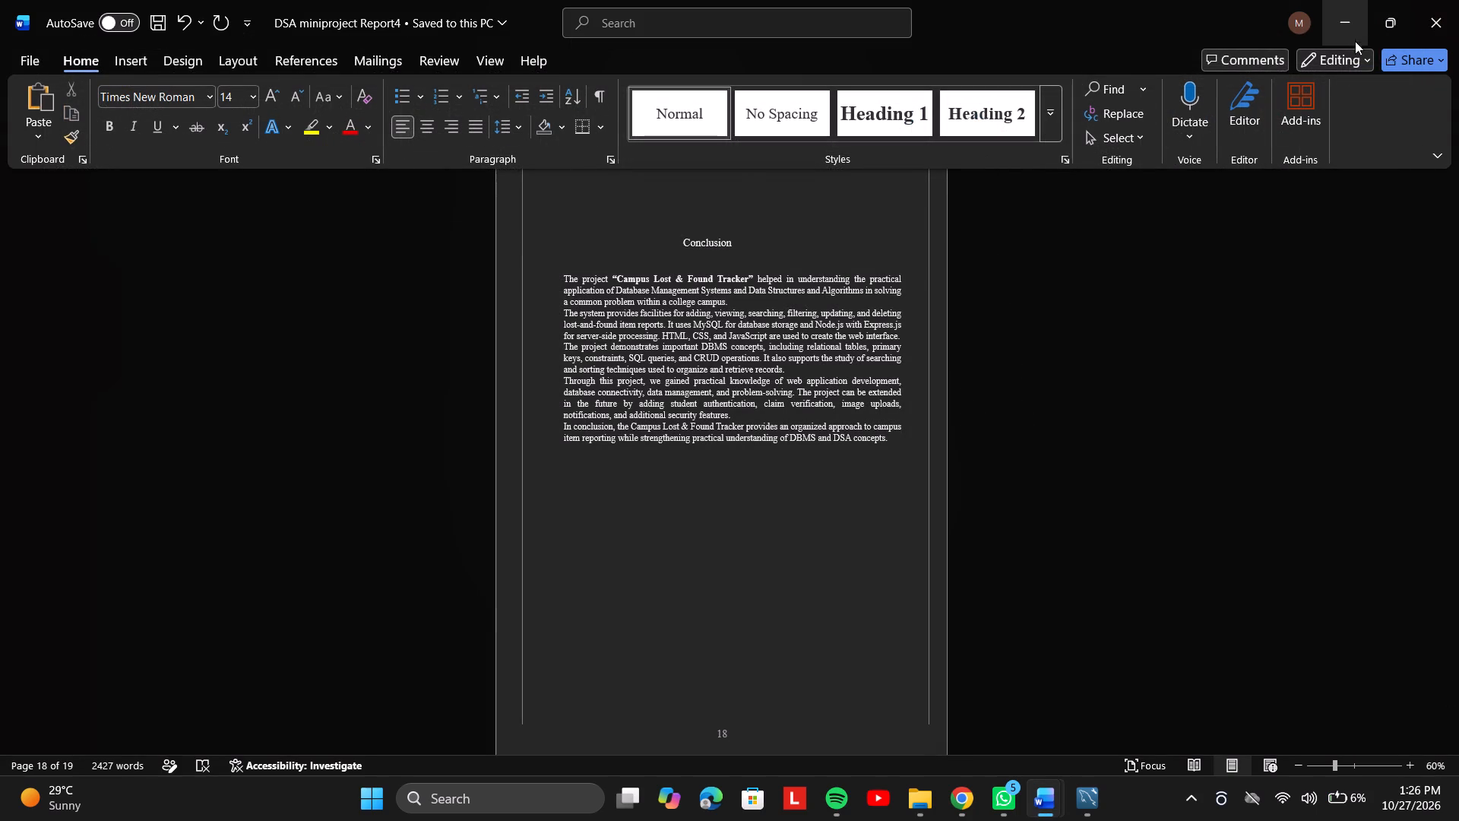
left_click(1356, 36)
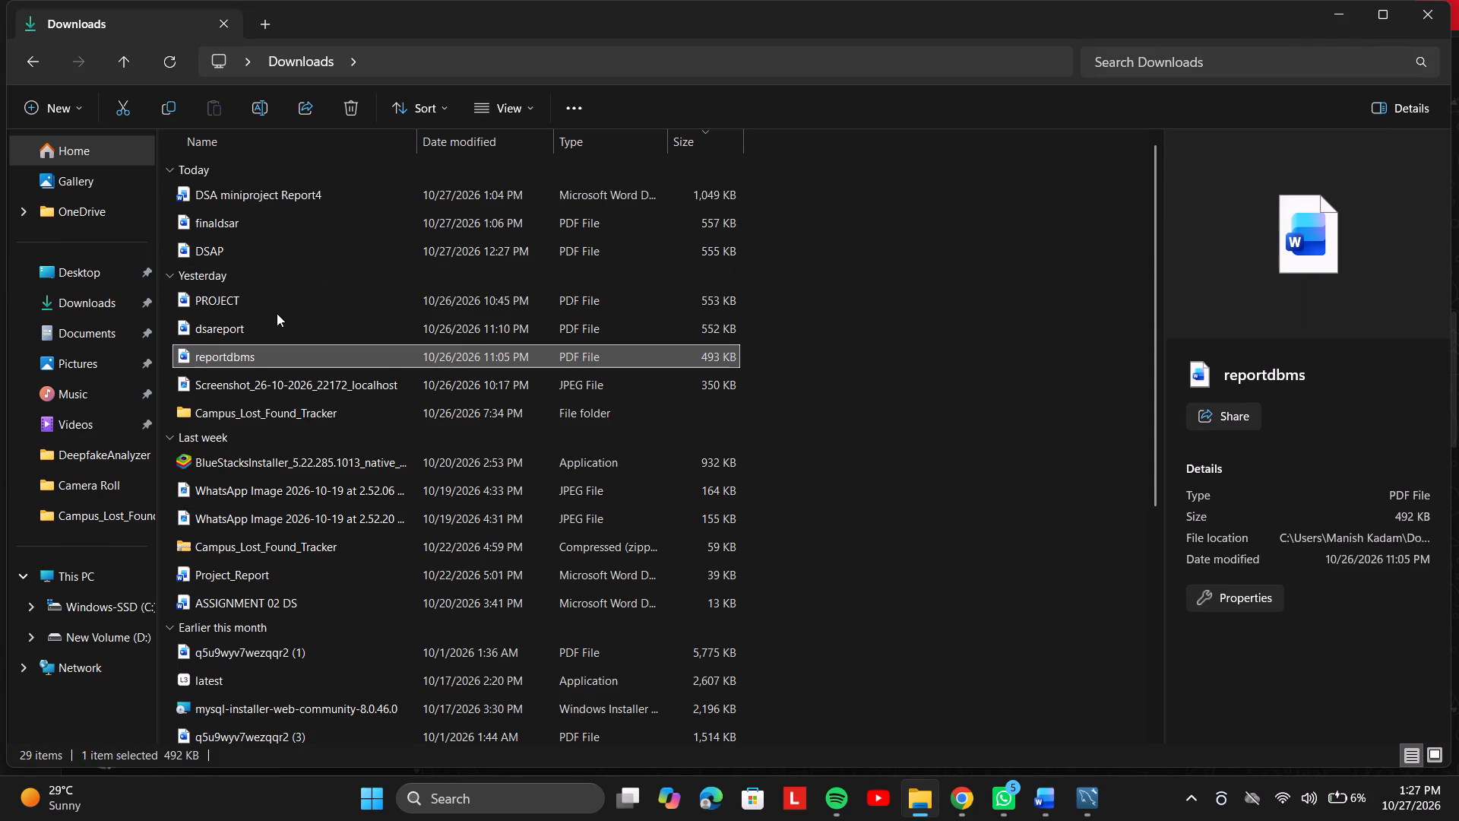
Open the PROJECT PDF from Downloads in Word to check its first page, close it and minimize DSA miniproject Report4.
right_click(282, 306)
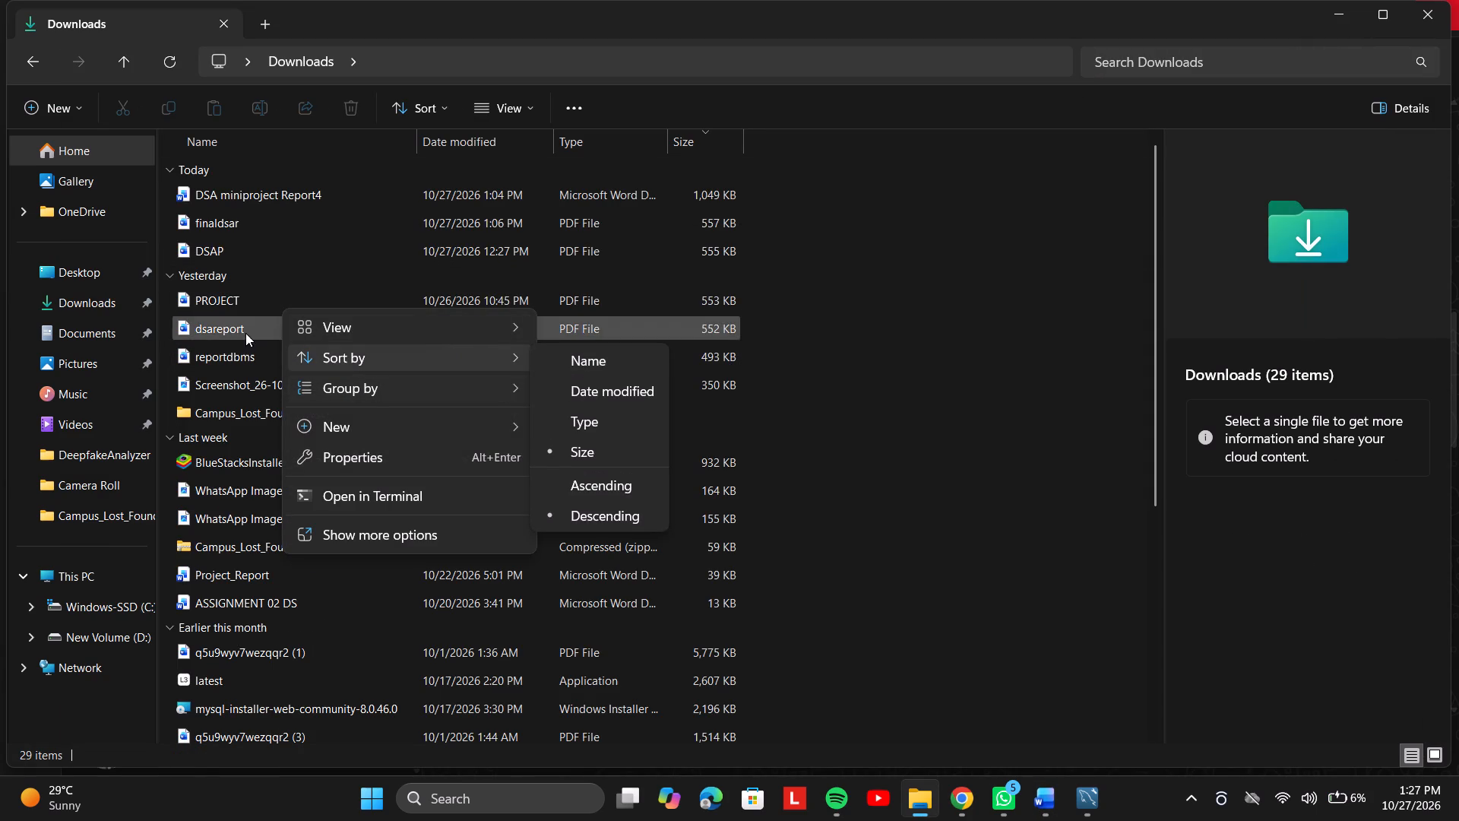
right_click(217, 306)
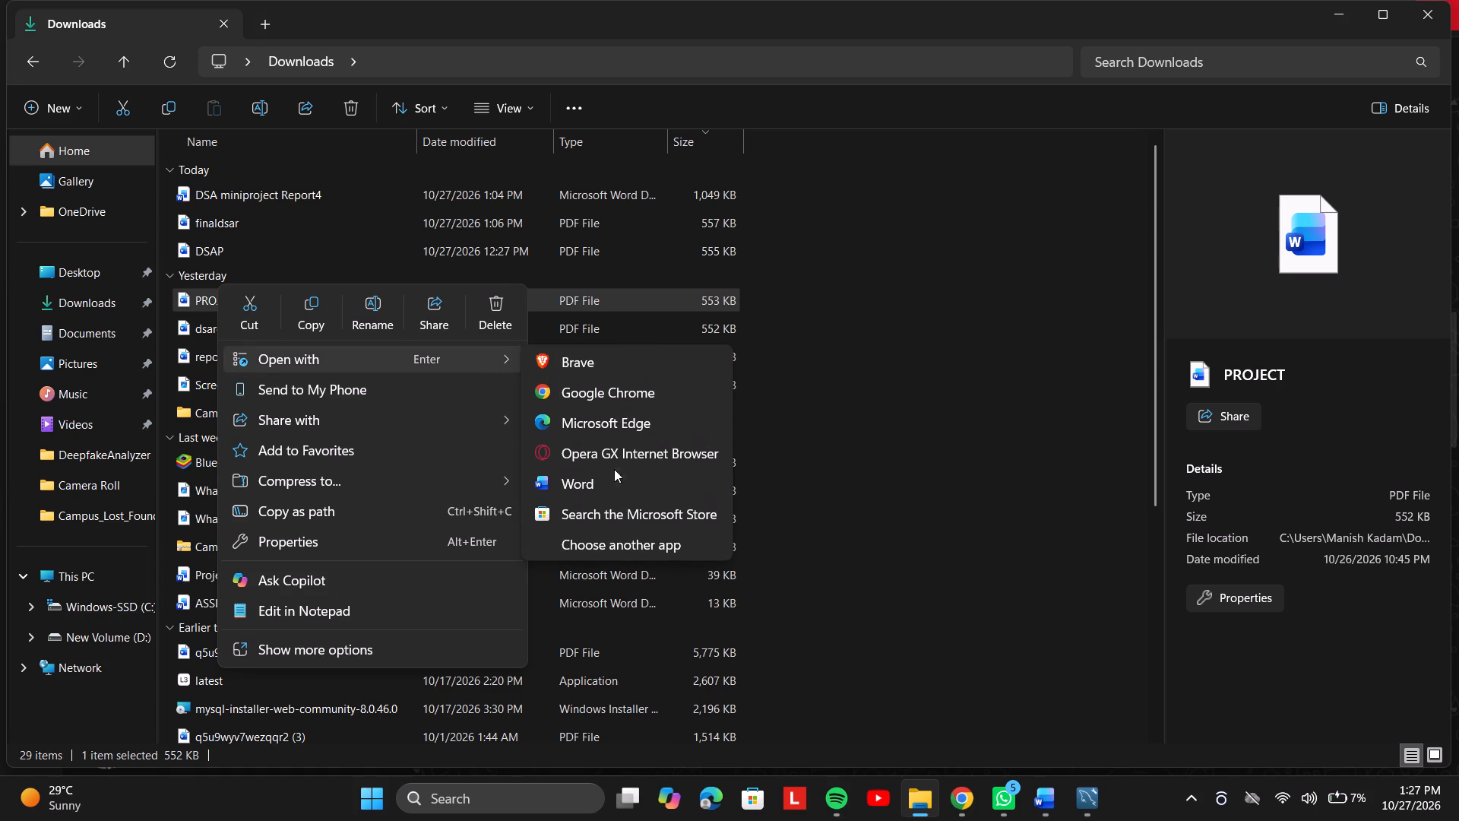
left_click(603, 480)
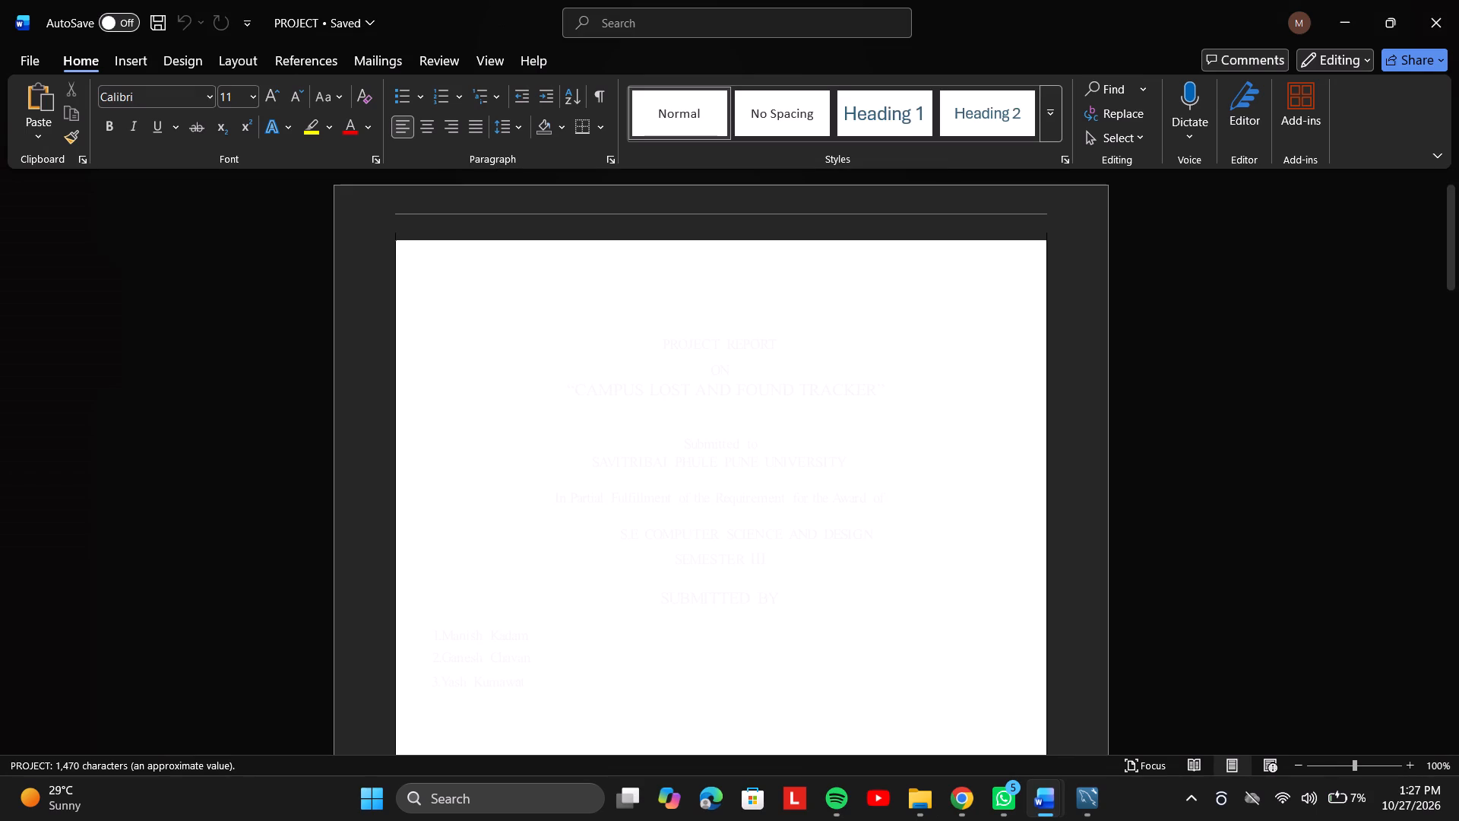
left_click(1432, 17)
left_click(1359, 20)
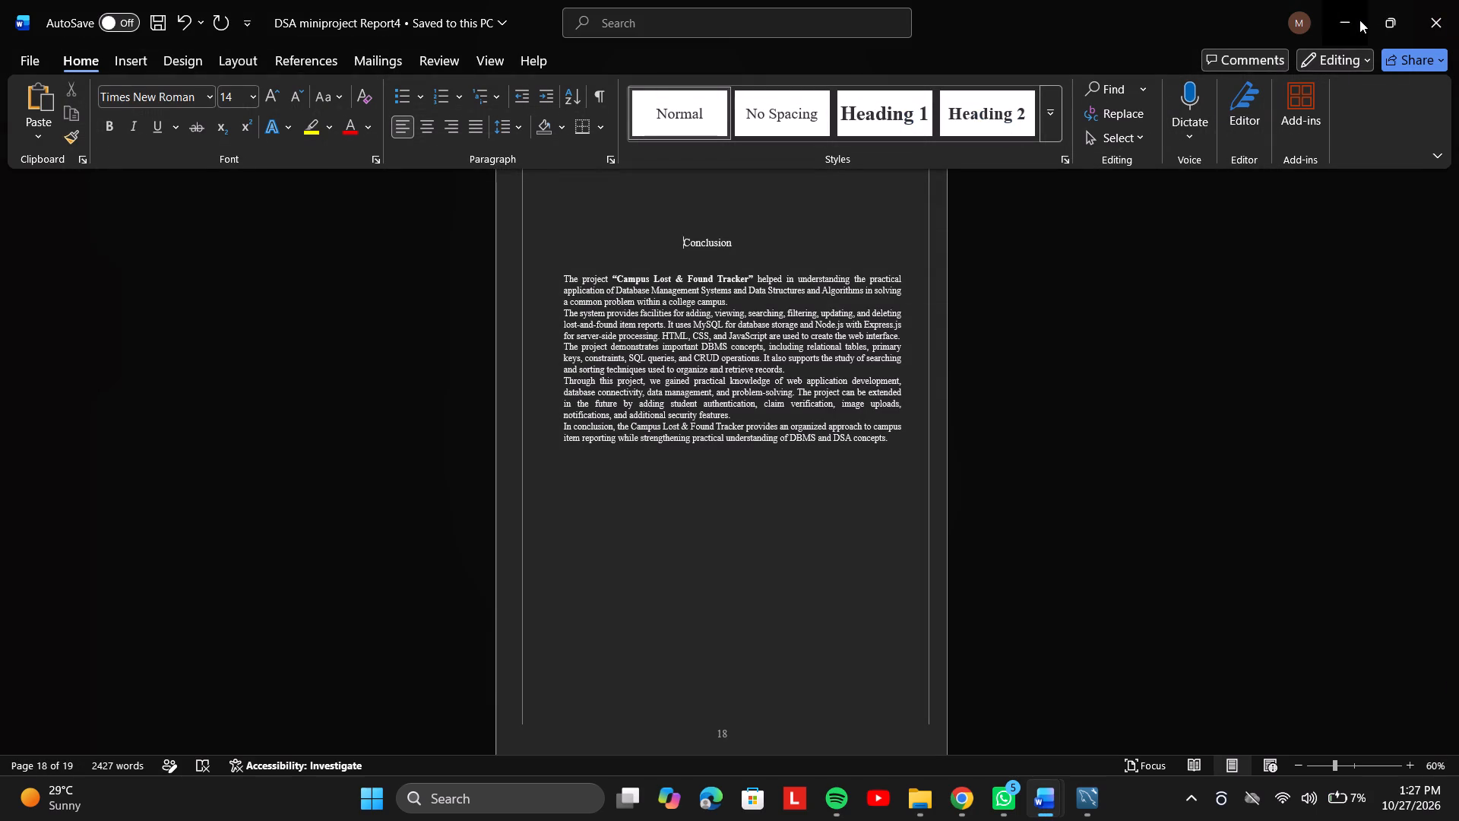
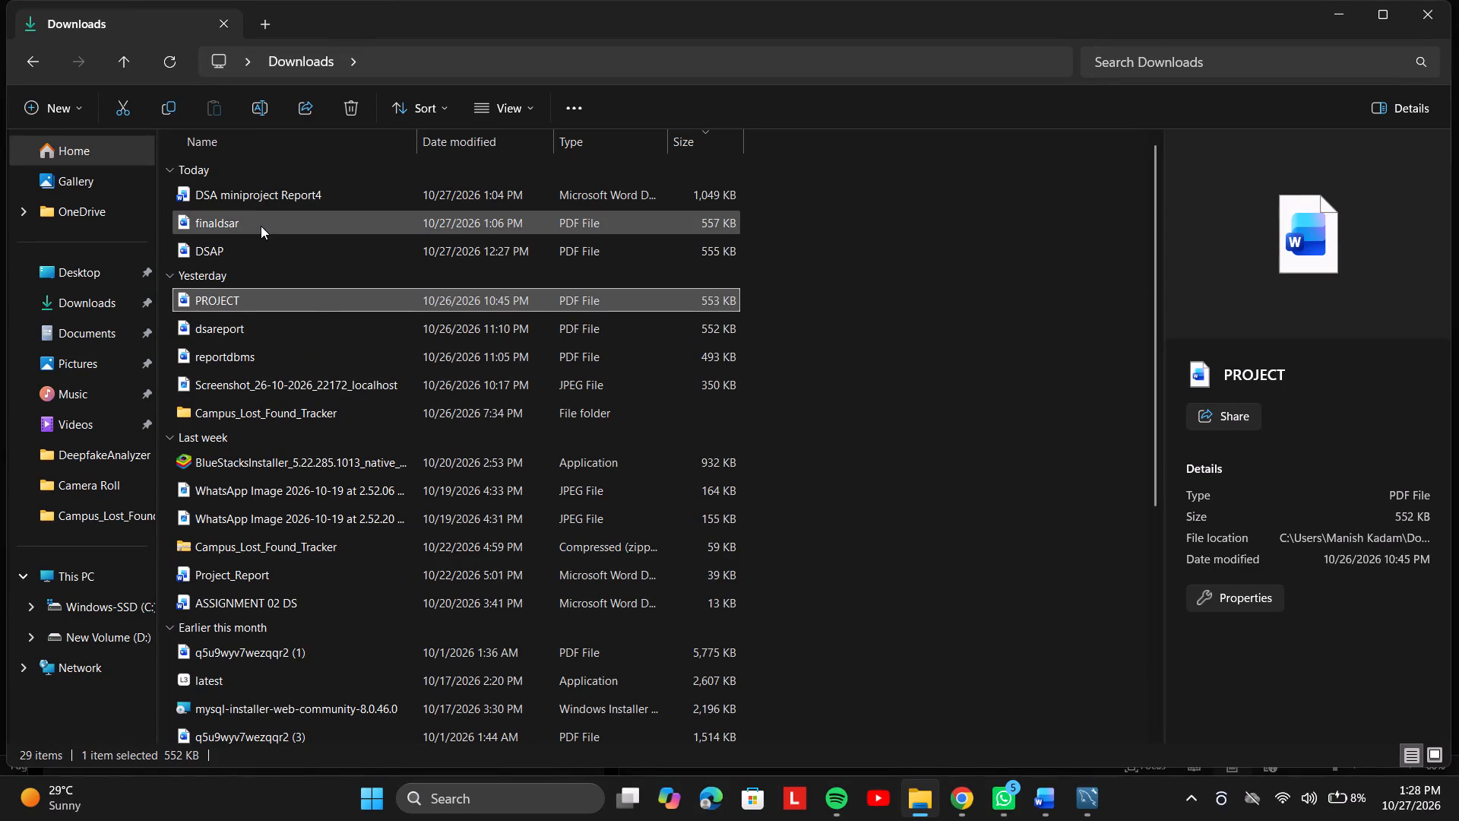
Open the DSAP PDF from Downloads in Word to check its first page, close it and minimize DSA miniproject Report4.
right_click(259, 245)
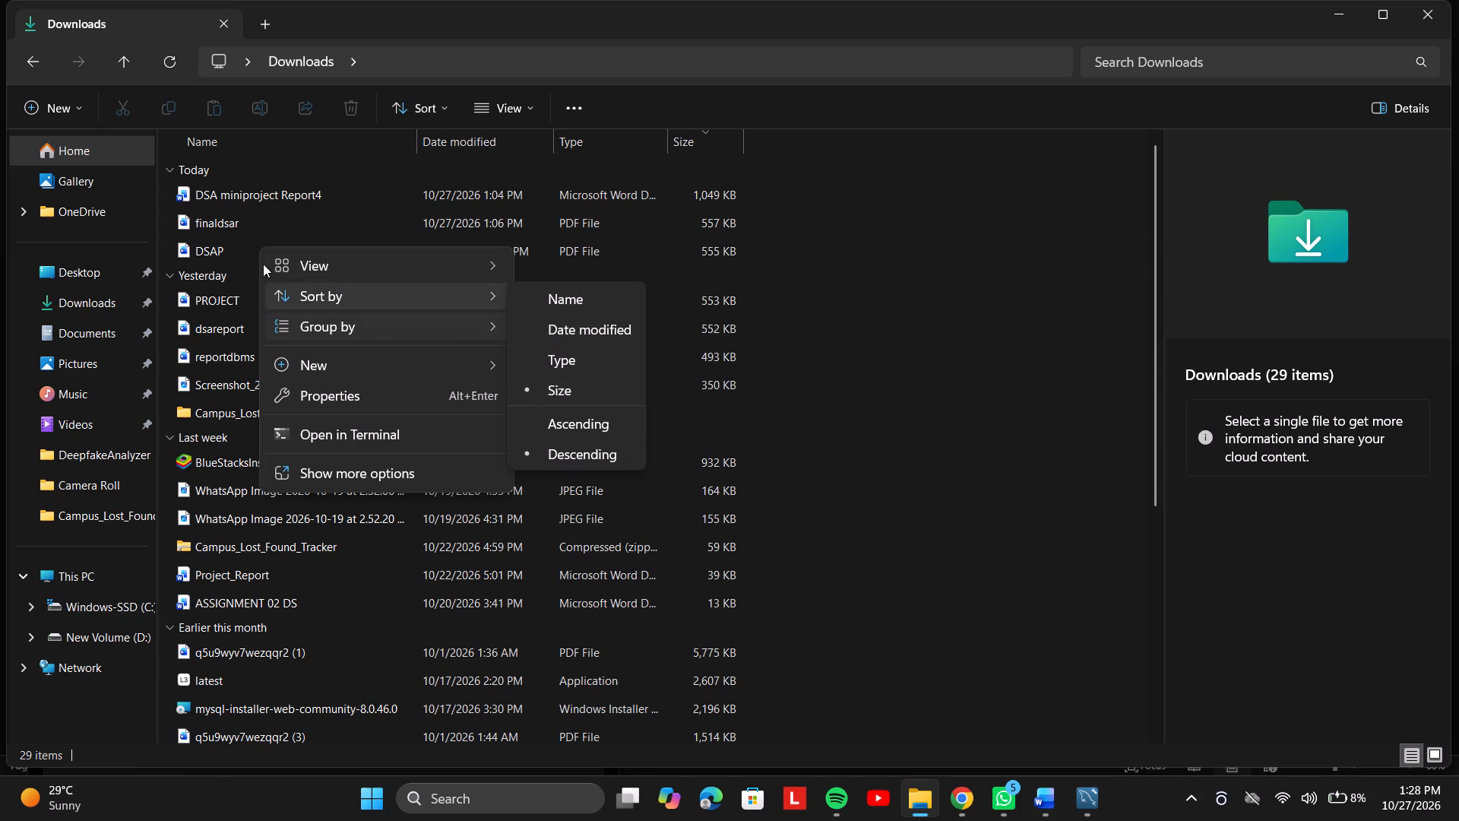
right_click(203, 242)
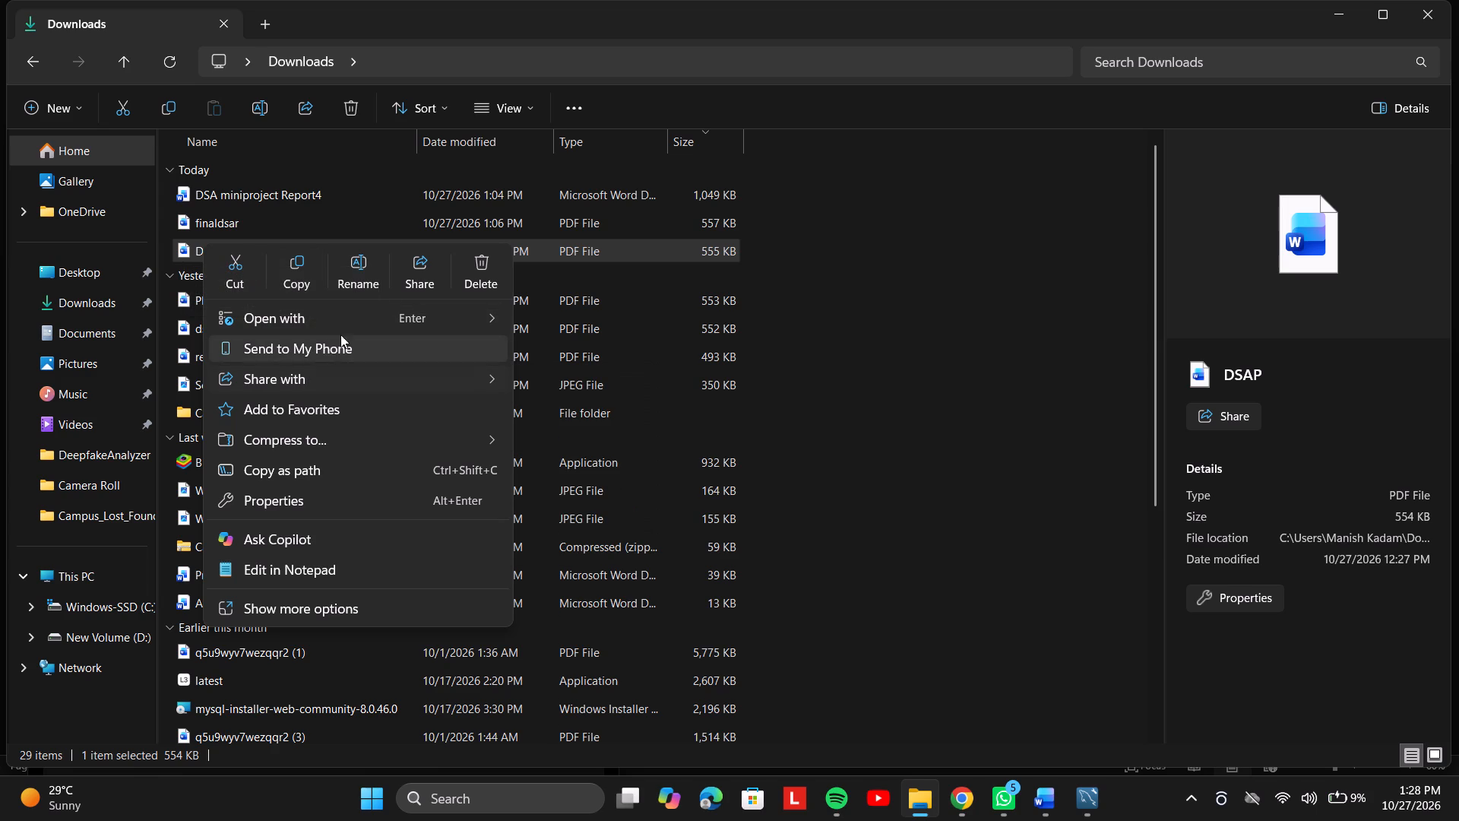
left_click(565, 436)
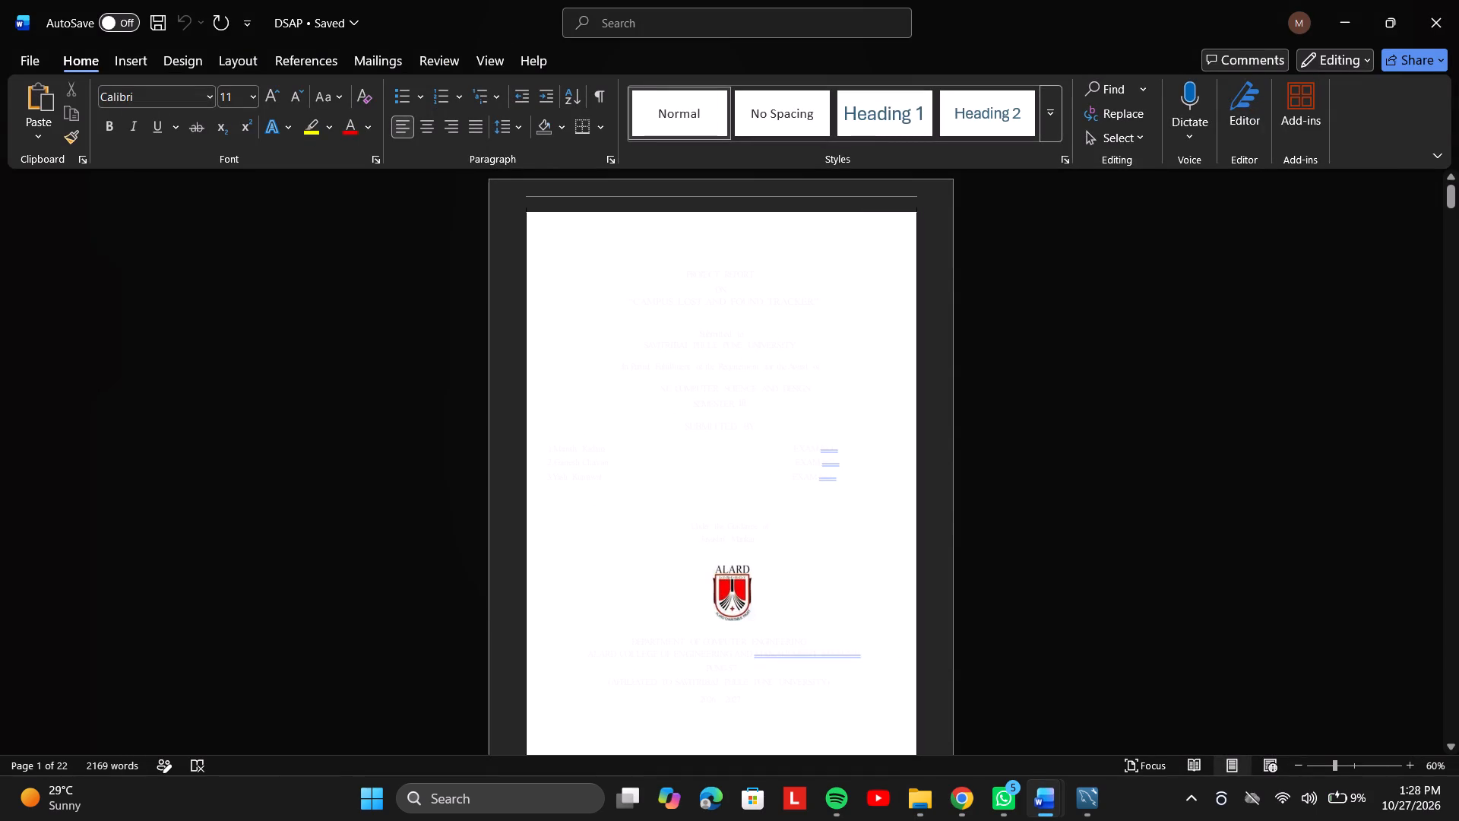
left_click(1453, 5)
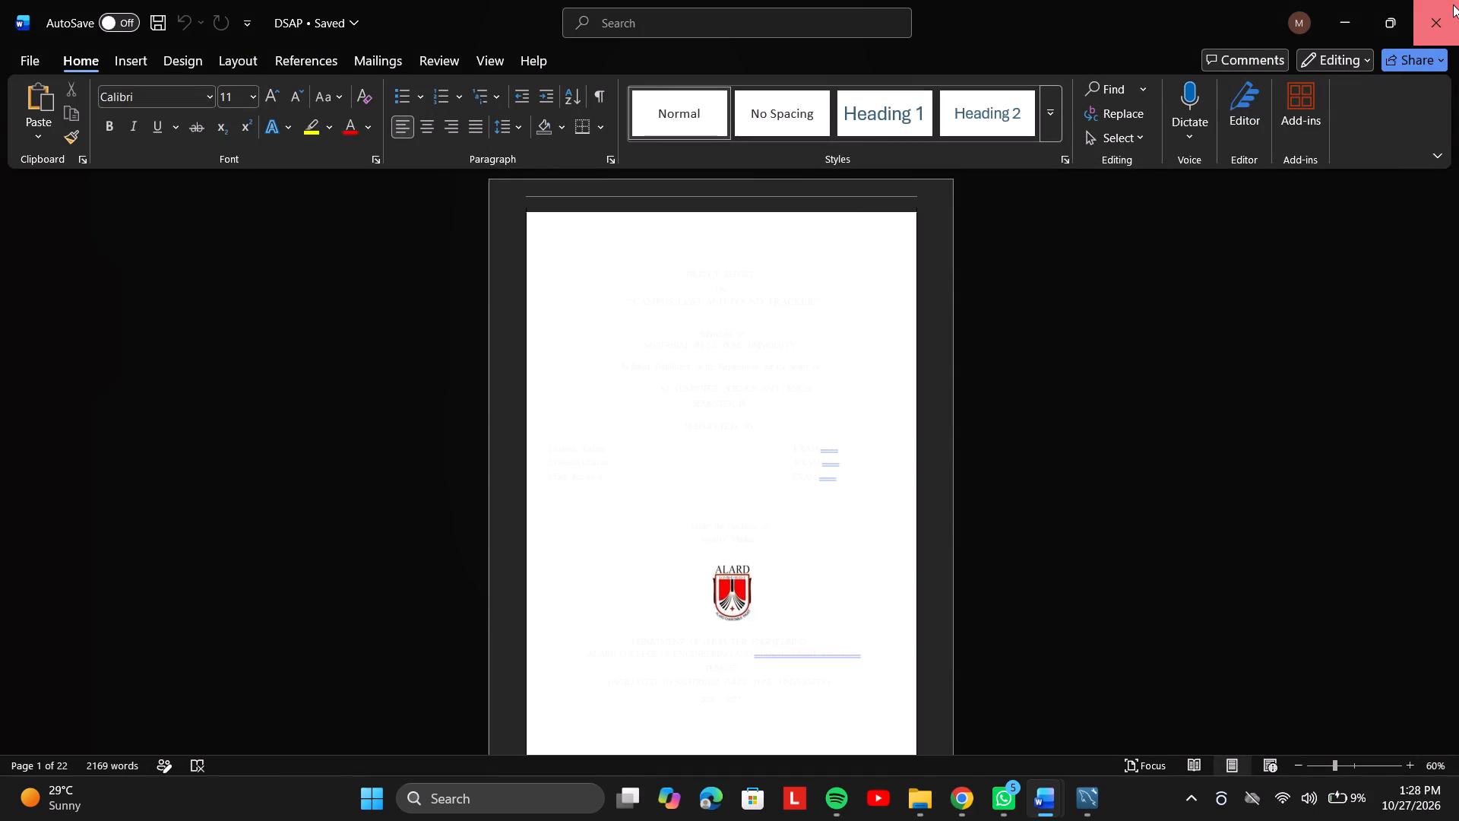
left_click(1347, 20)
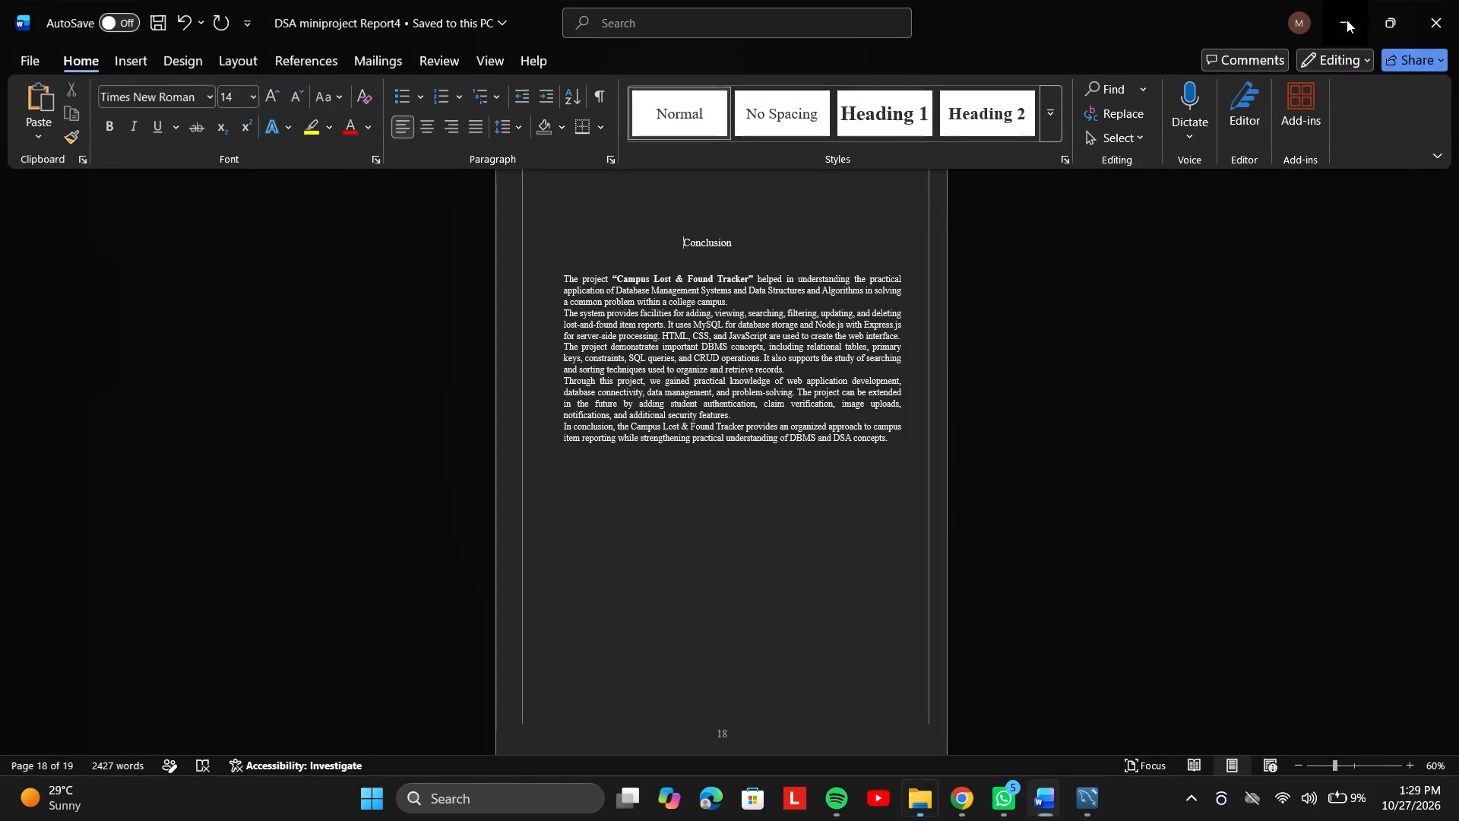
Open the DSA miniproject Report4 document from the Downloads folder in Word.
scroll(456, 408, "up", 5)
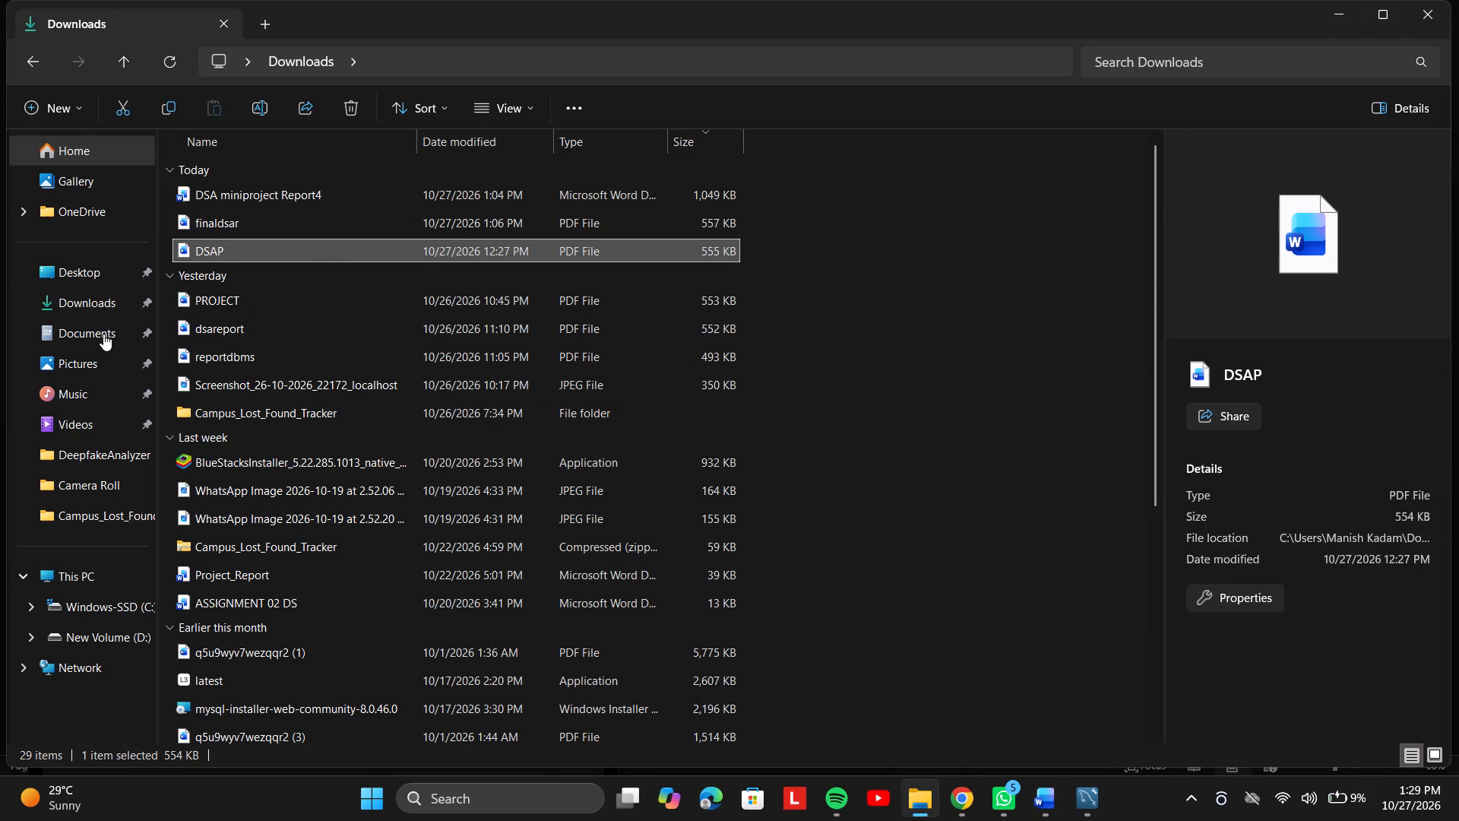
left_click(103, 319)
left_click(106, 310)
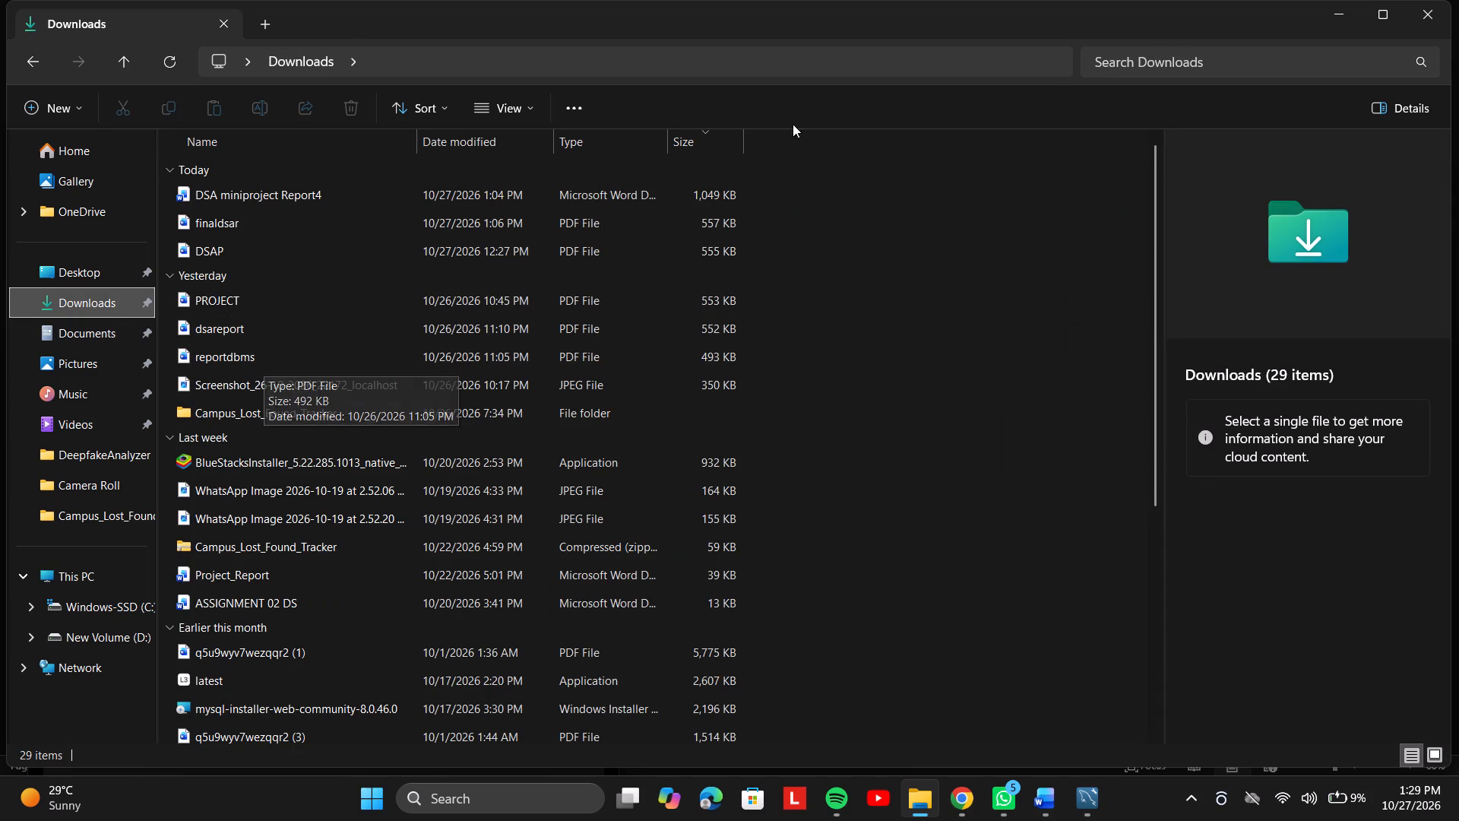
right_click(309, 197)
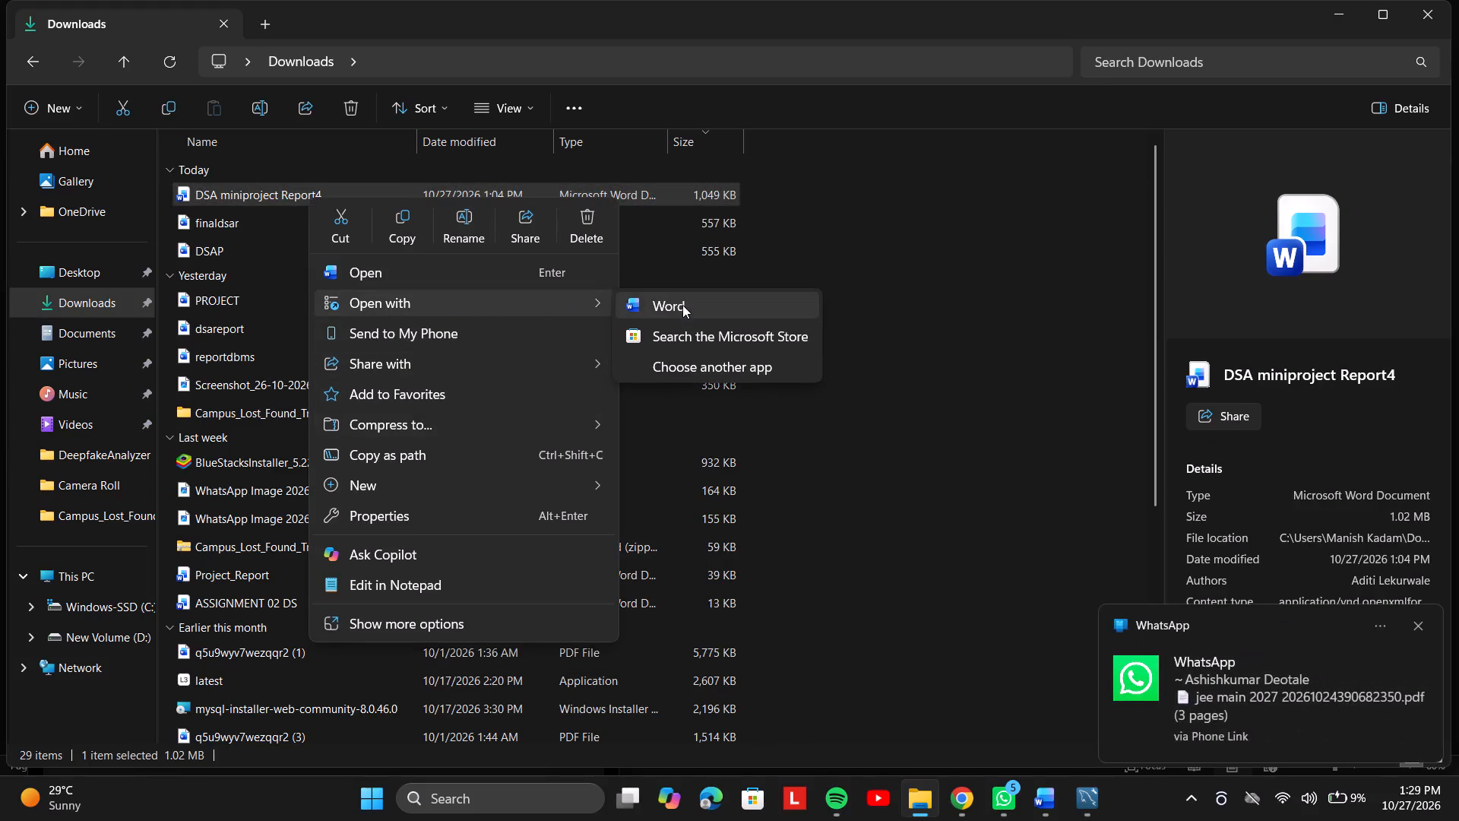
left_click(682, 305)
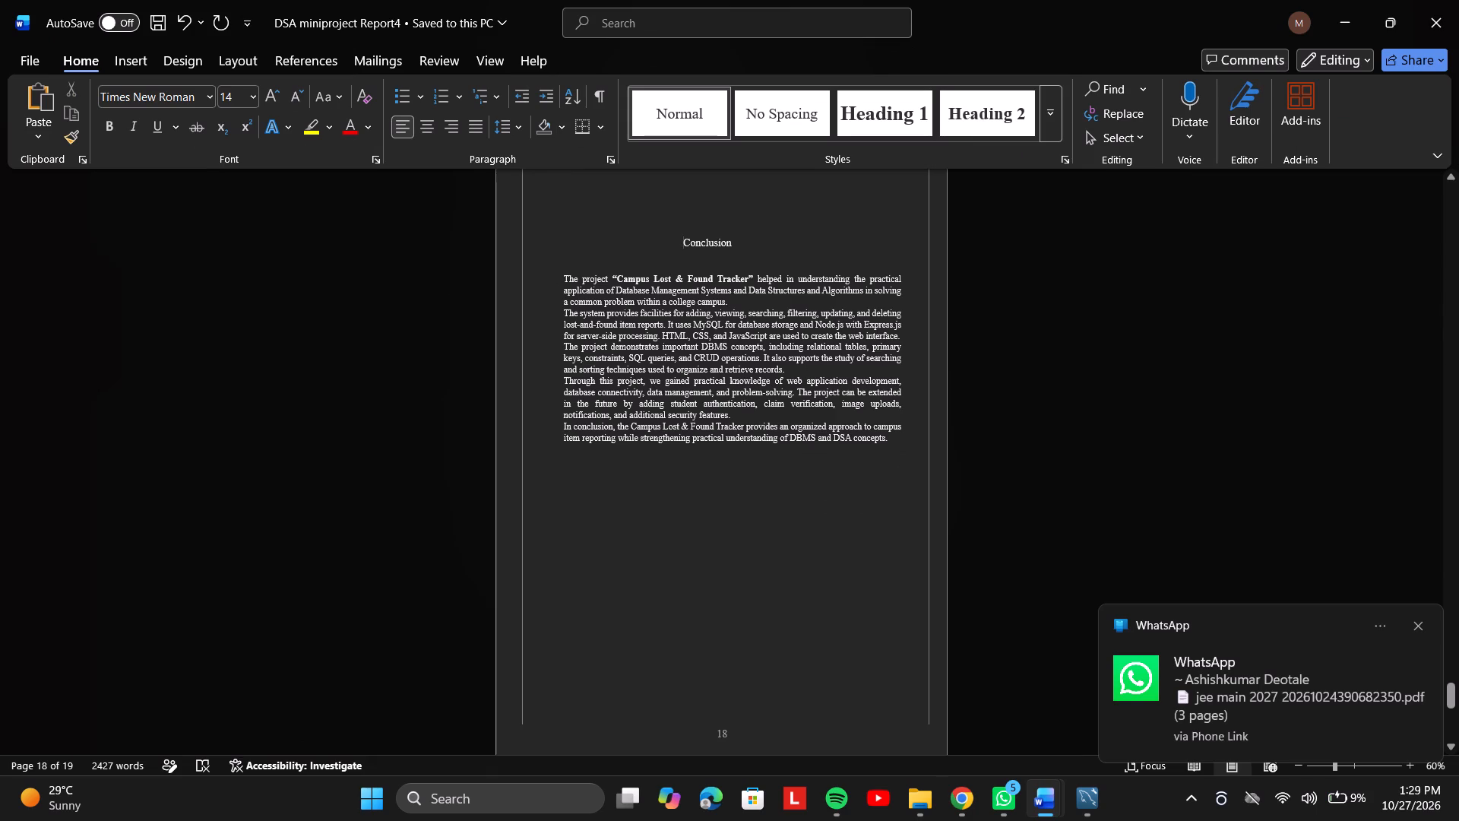
Look back through the report from the Conclusion page to the title page and examine the title page details.
left_click(913, 415)
scroll(913, 415, "up", 9)
scroll(913, 415, "up", 20)
scroll(913, 415, "up", 20)
scroll(913, 415, "up", 20)
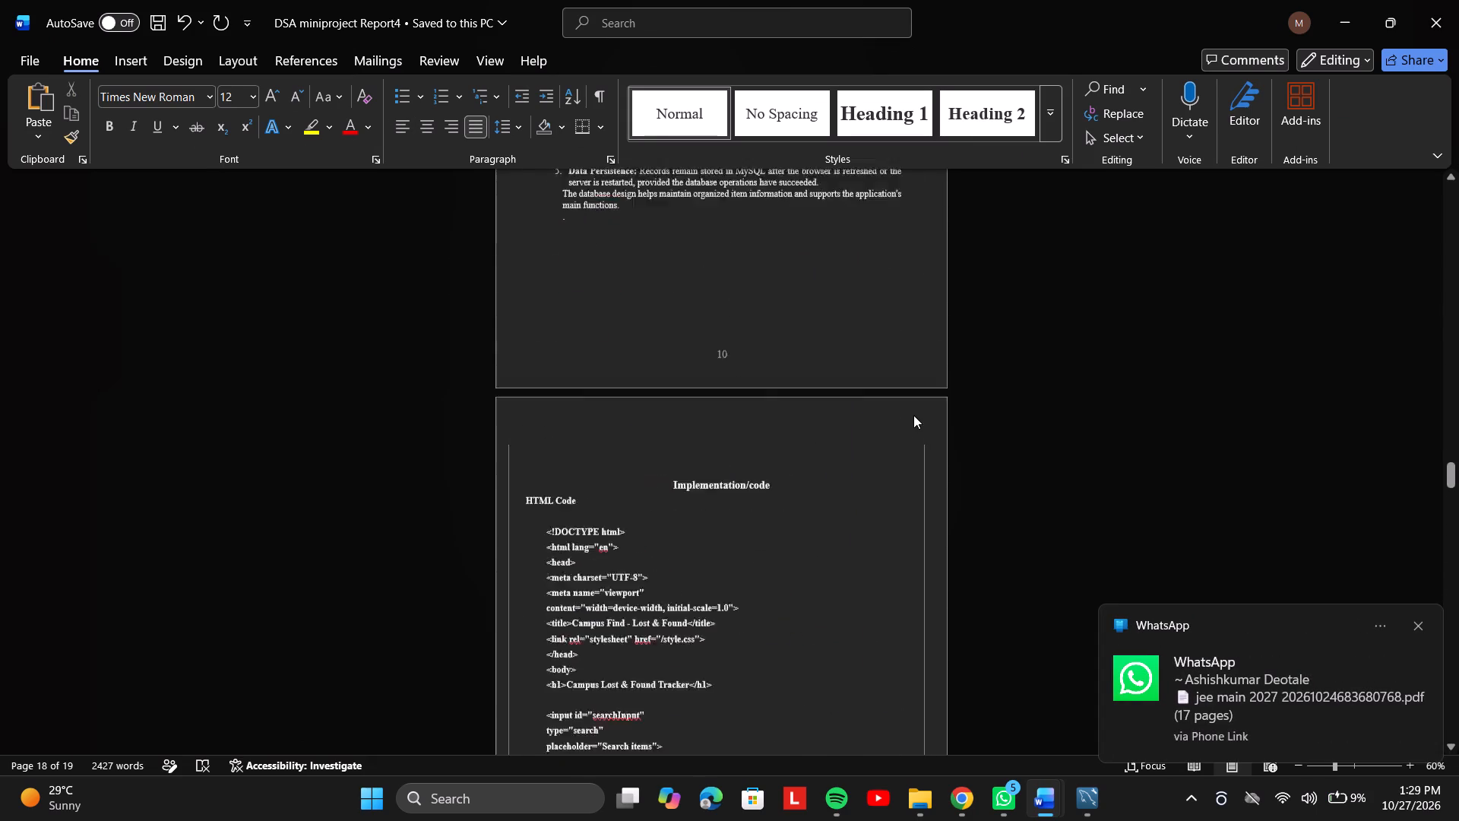
scroll(913, 415, "up", 20)
scroll(913, 415, "down", 1)
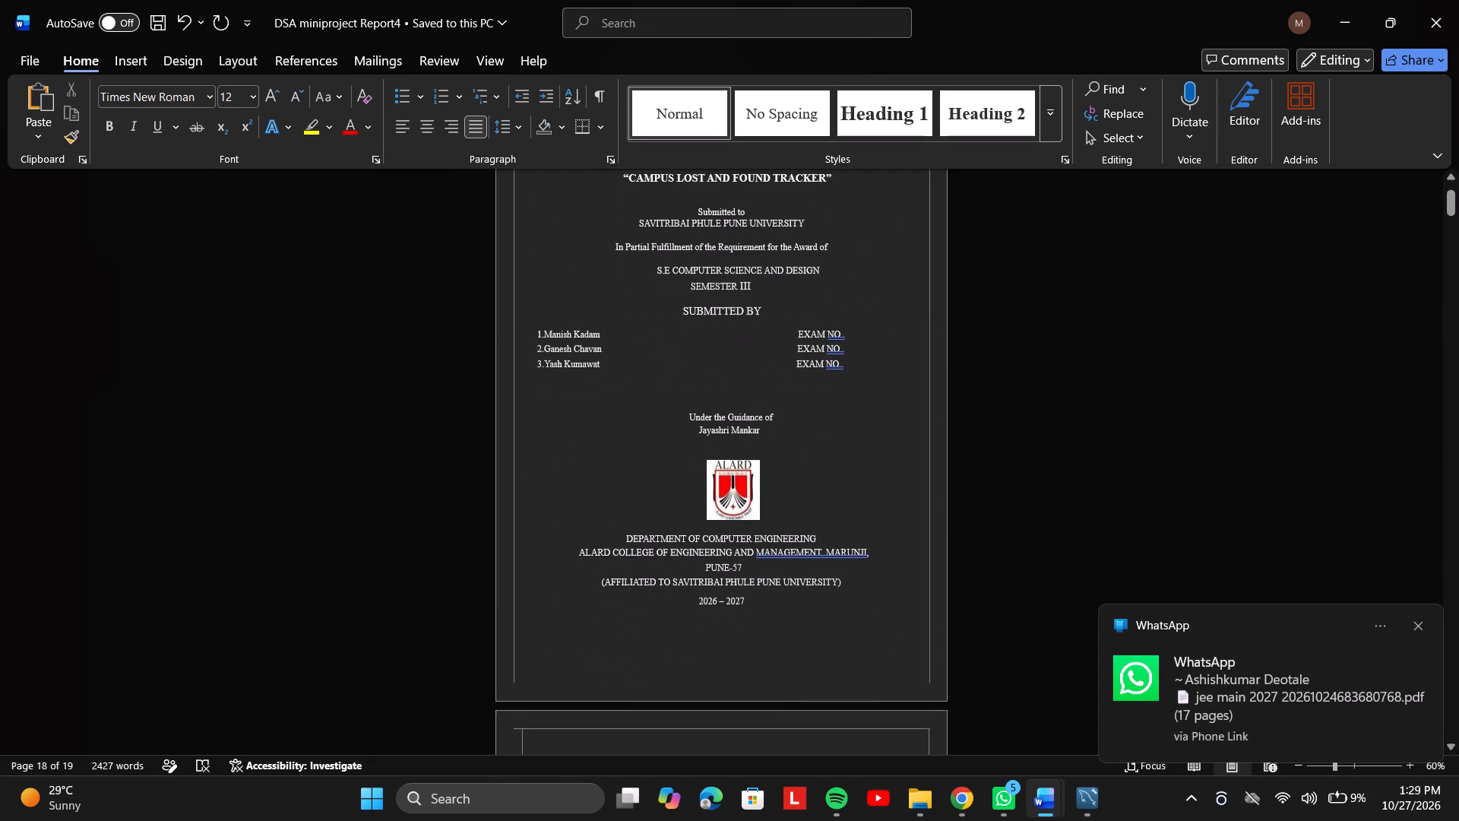
scroll(913, 415, "down", 1)
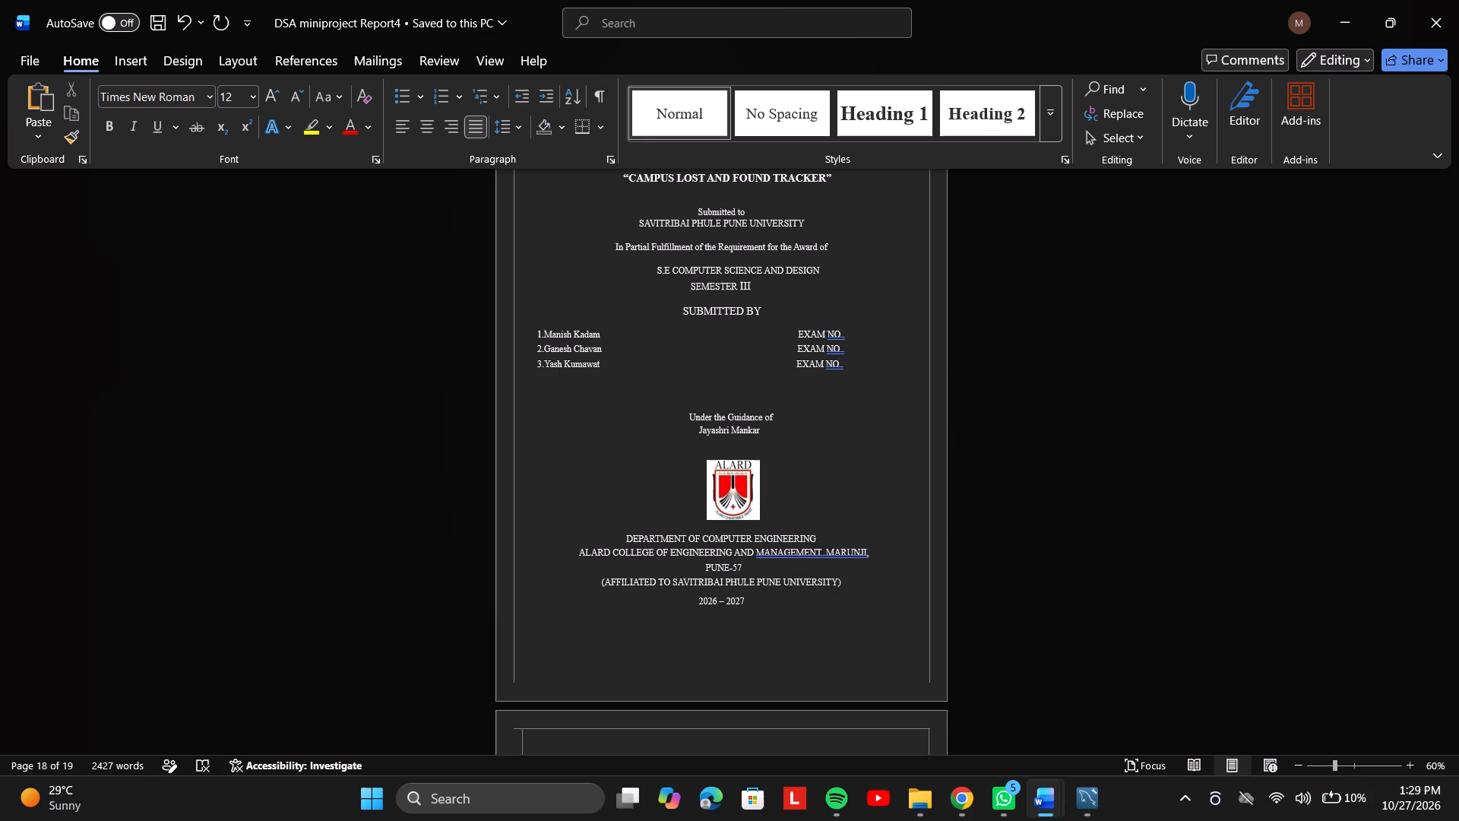
Look through the title and certificate pages of DSA miniproject Report4, including the submitter names and exam number lines.
scroll(913, 415, "down", 1)
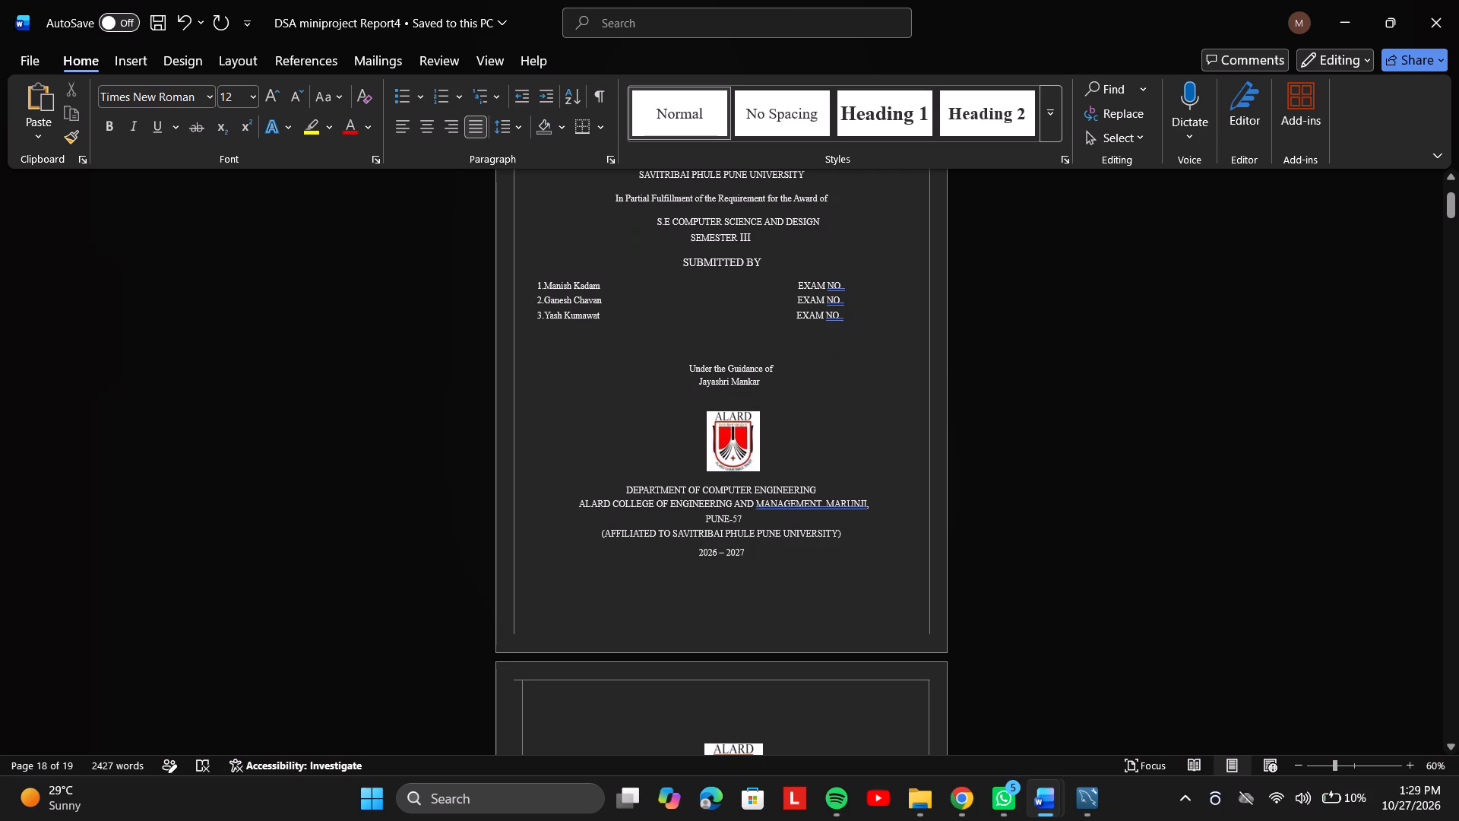
left_click_drag(796, 282, 869, 336)
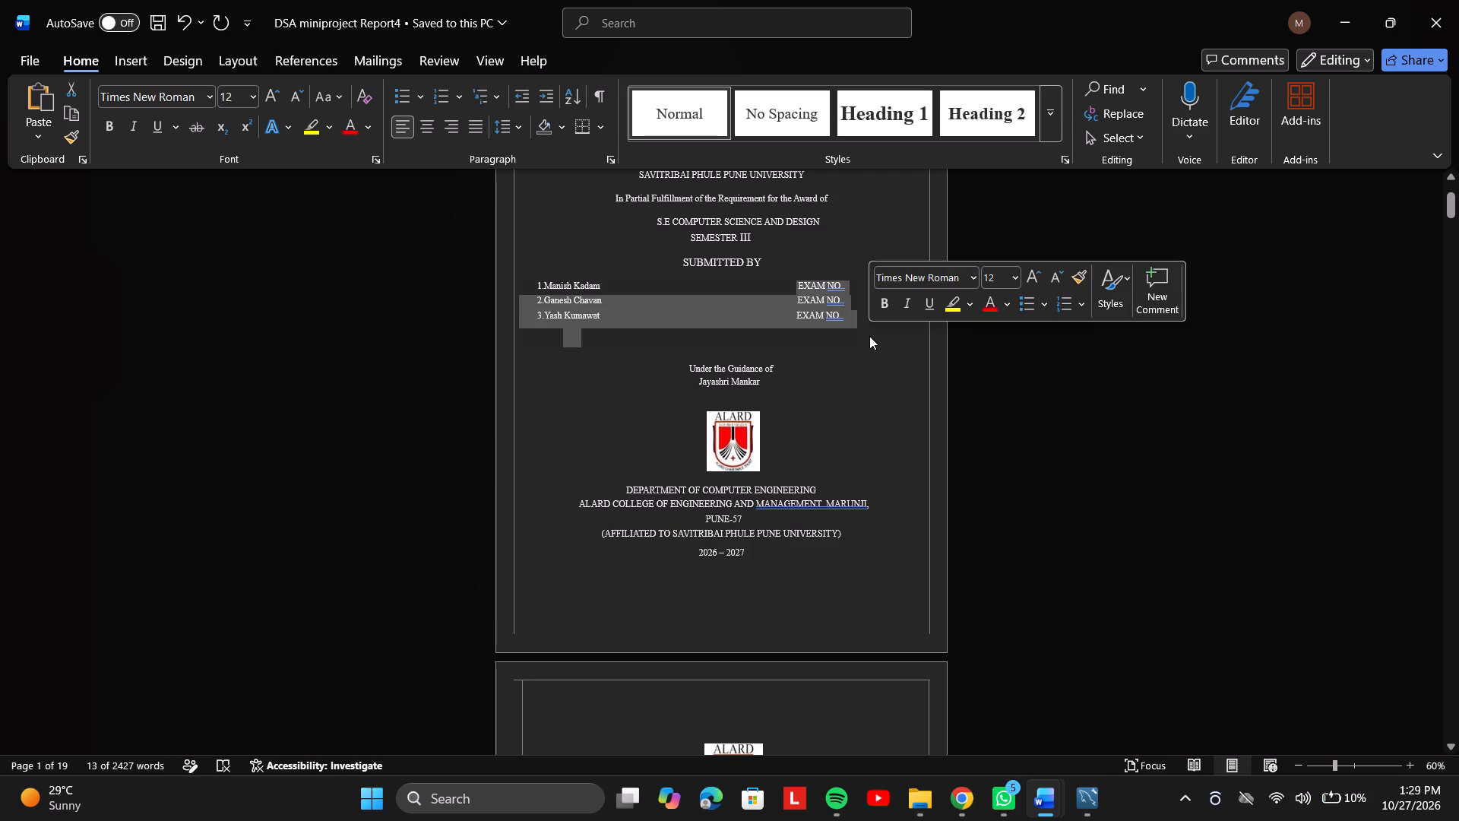
left_click(853, 336)
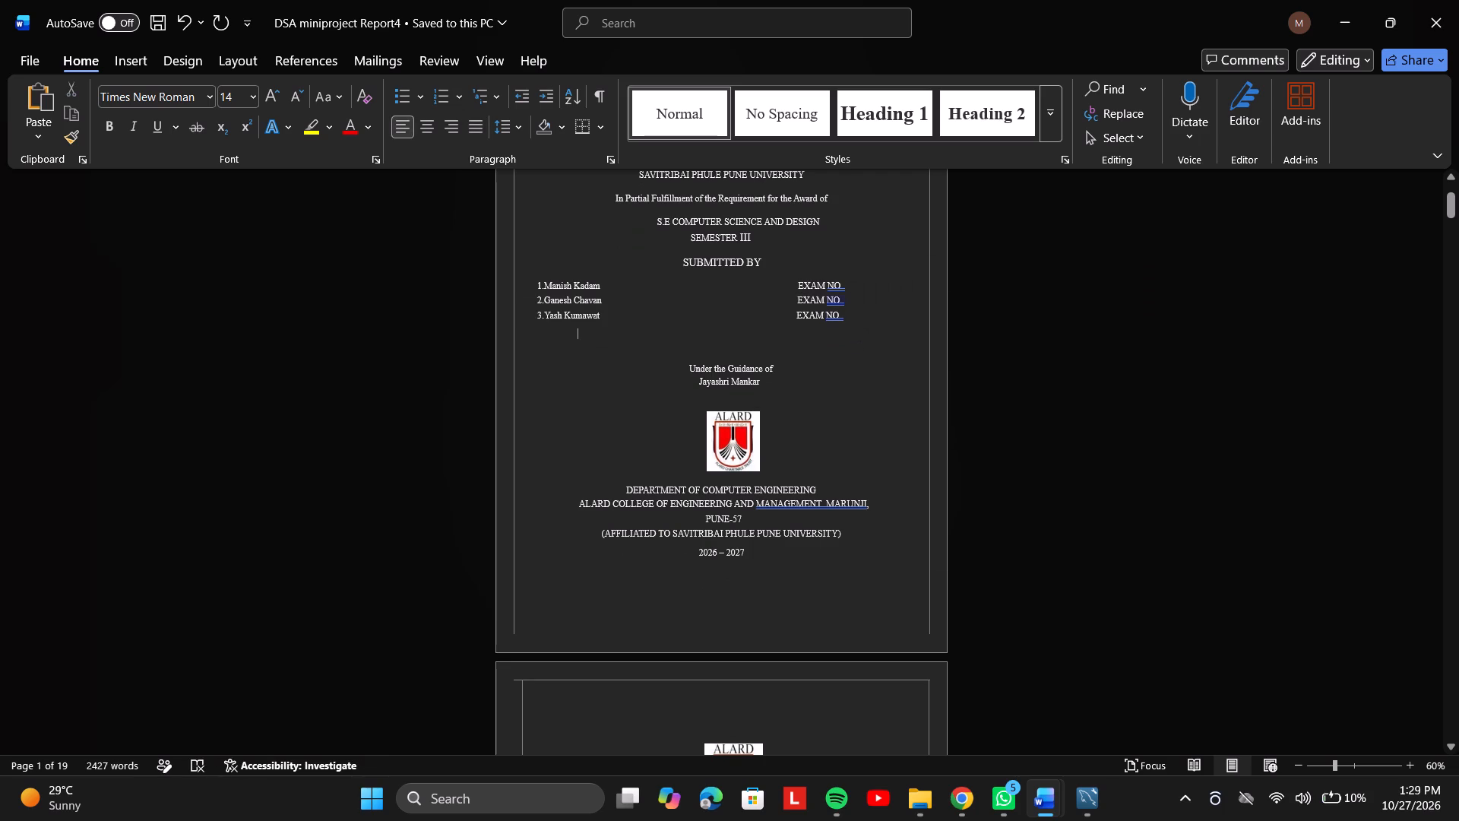
scroll(797, 323, "right", 1)
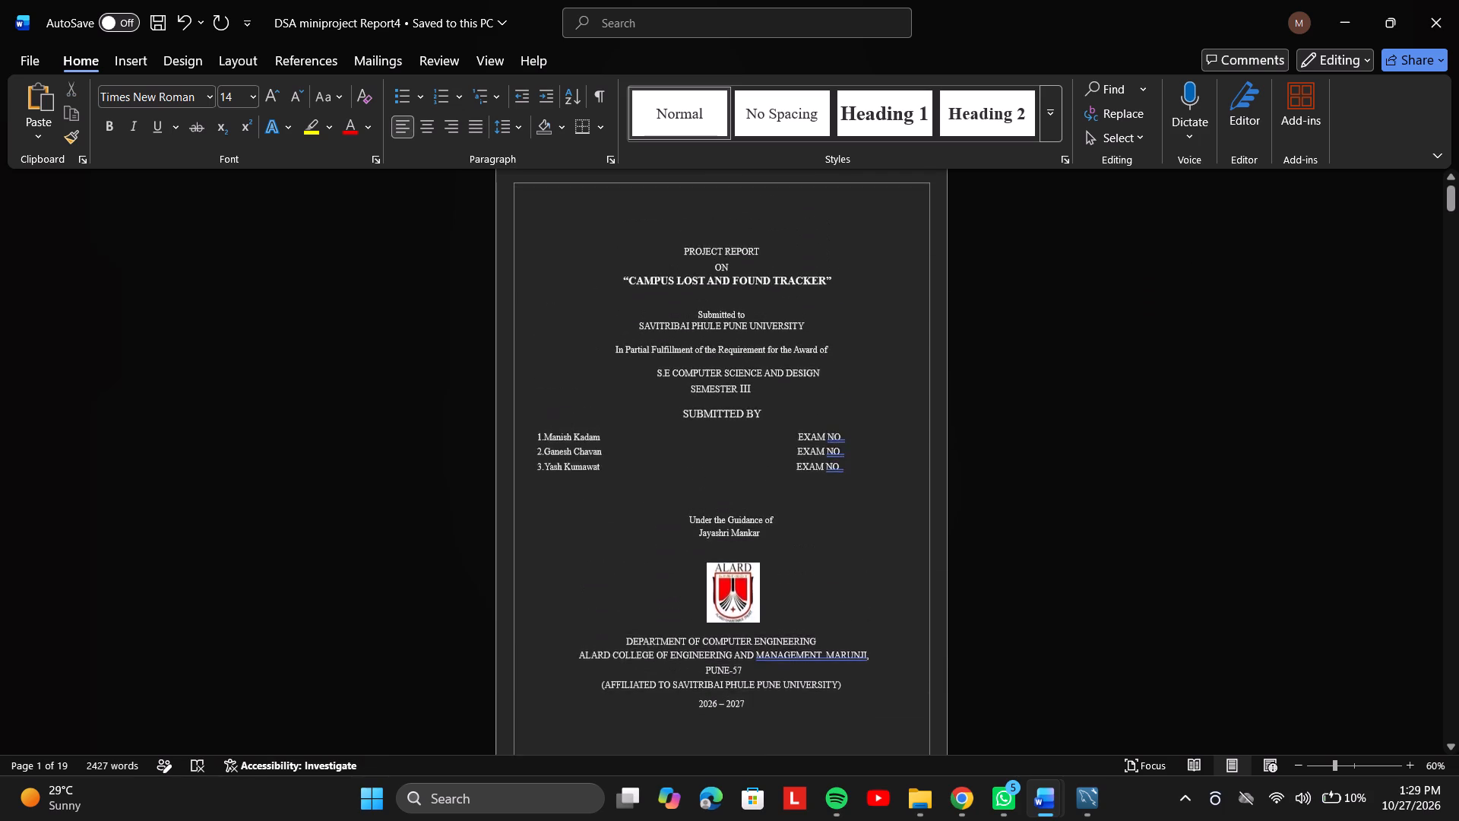
scroll(797, 323, "right", 1)
scroll(698, 398, "down", 1)
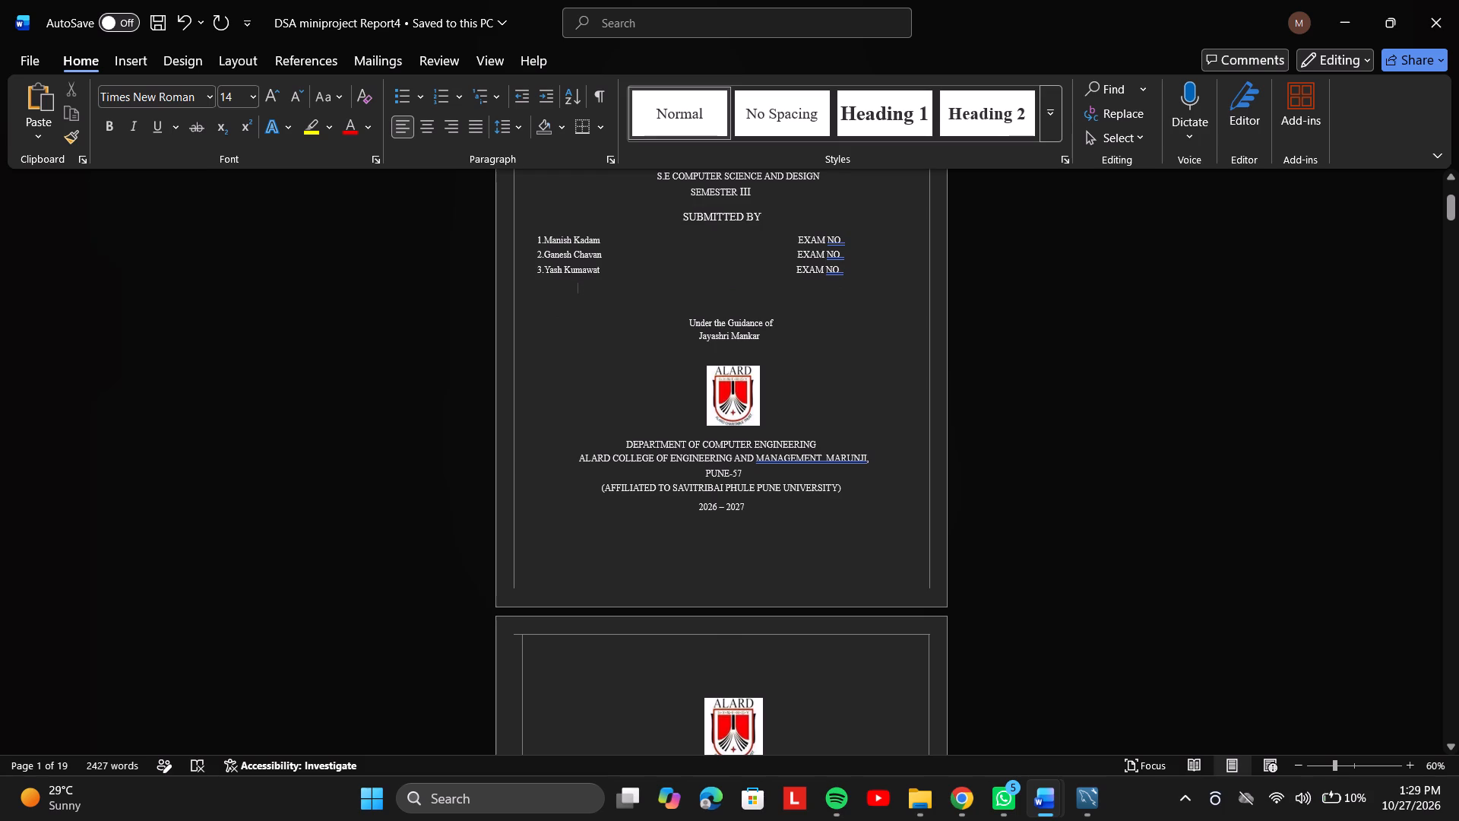
scroll(710, 468, "down", 2)
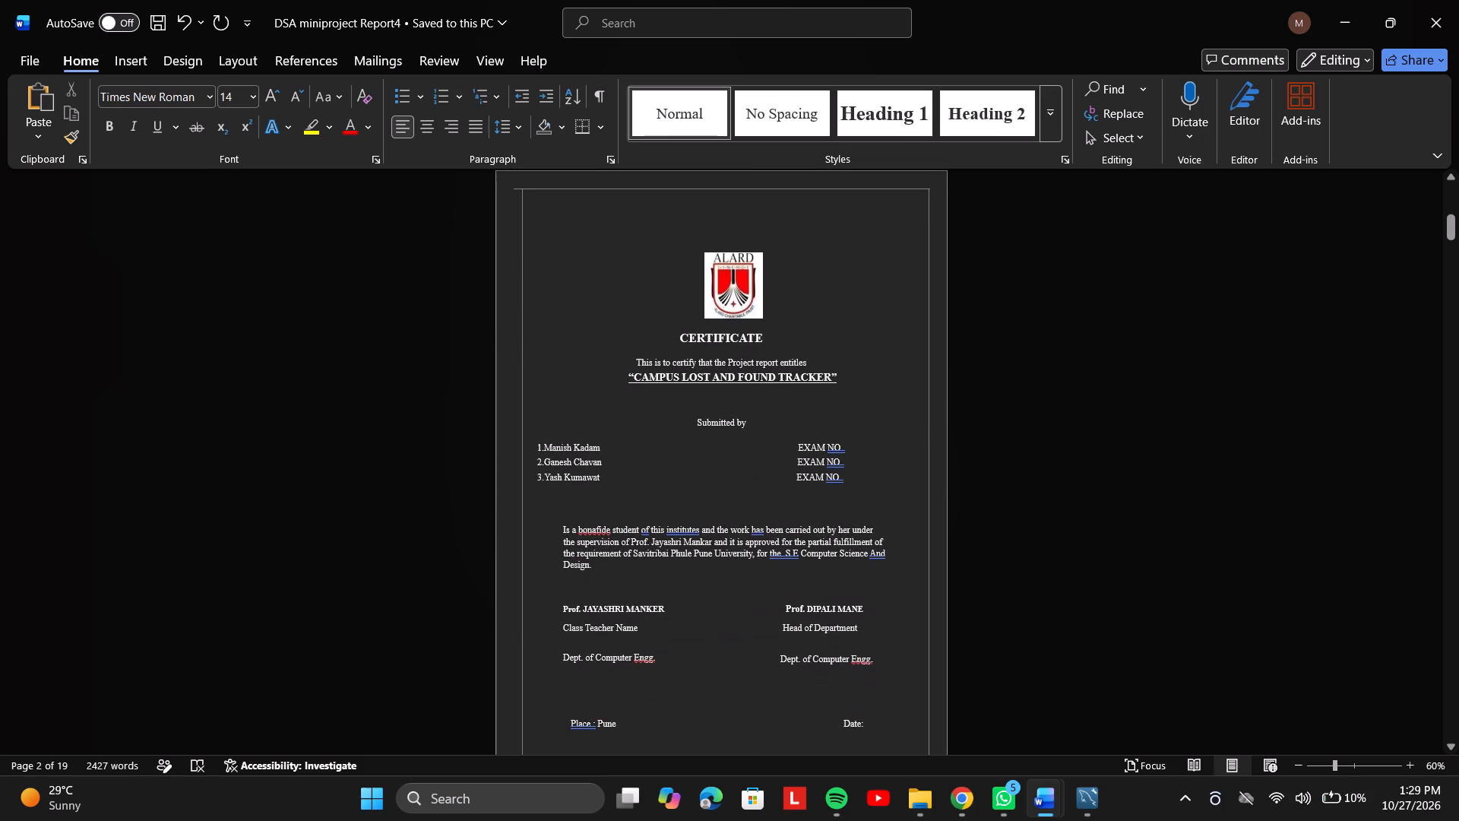
scroll(703, 455, "right", 1)
scroll(787, 460, "down", 1)
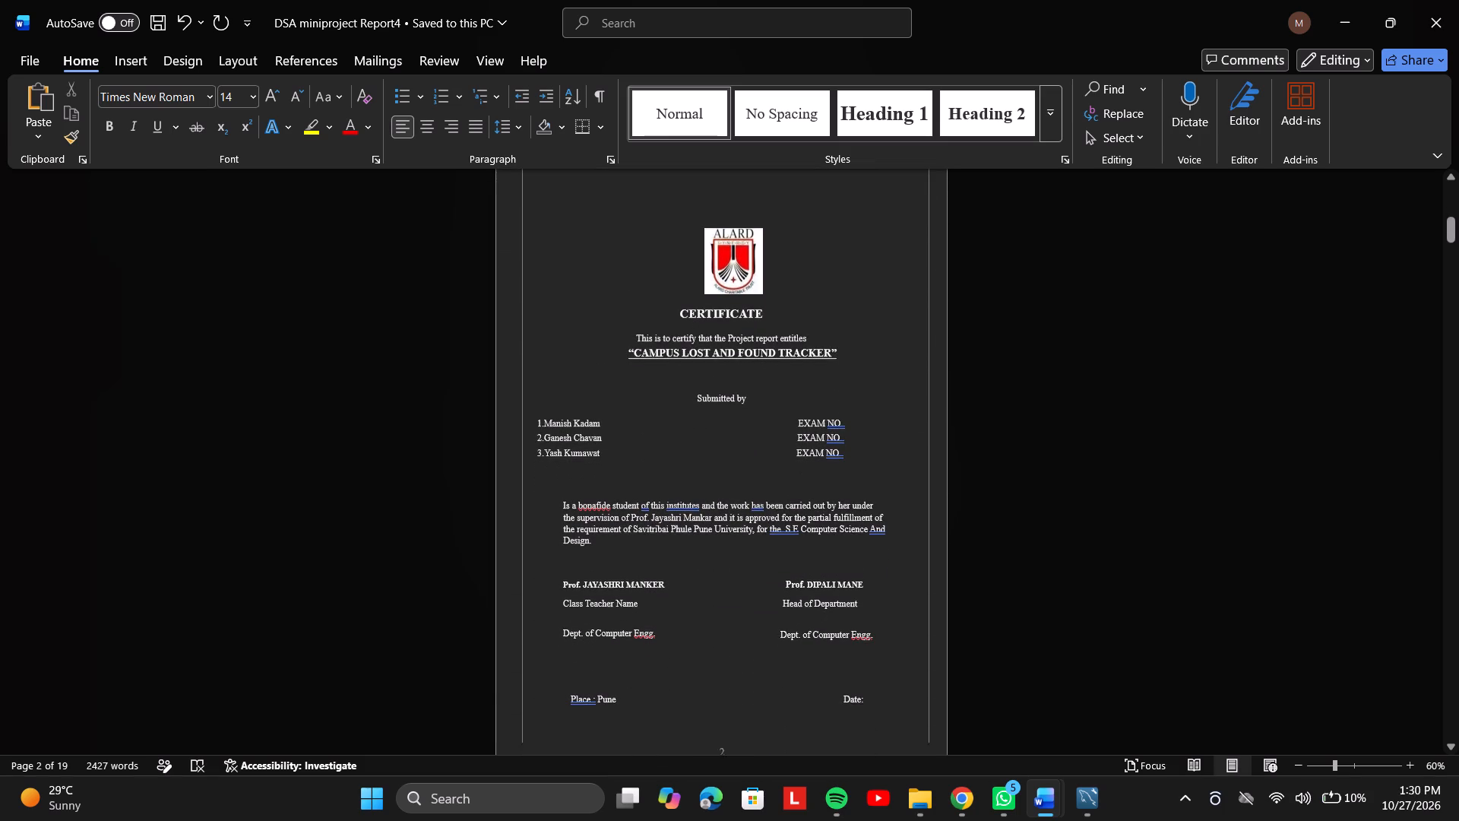
scroll(787, 460, "down", 1)
scroll(787, 460, "up", 3, "ctrl")
scroll(792, 539, "down", 1)
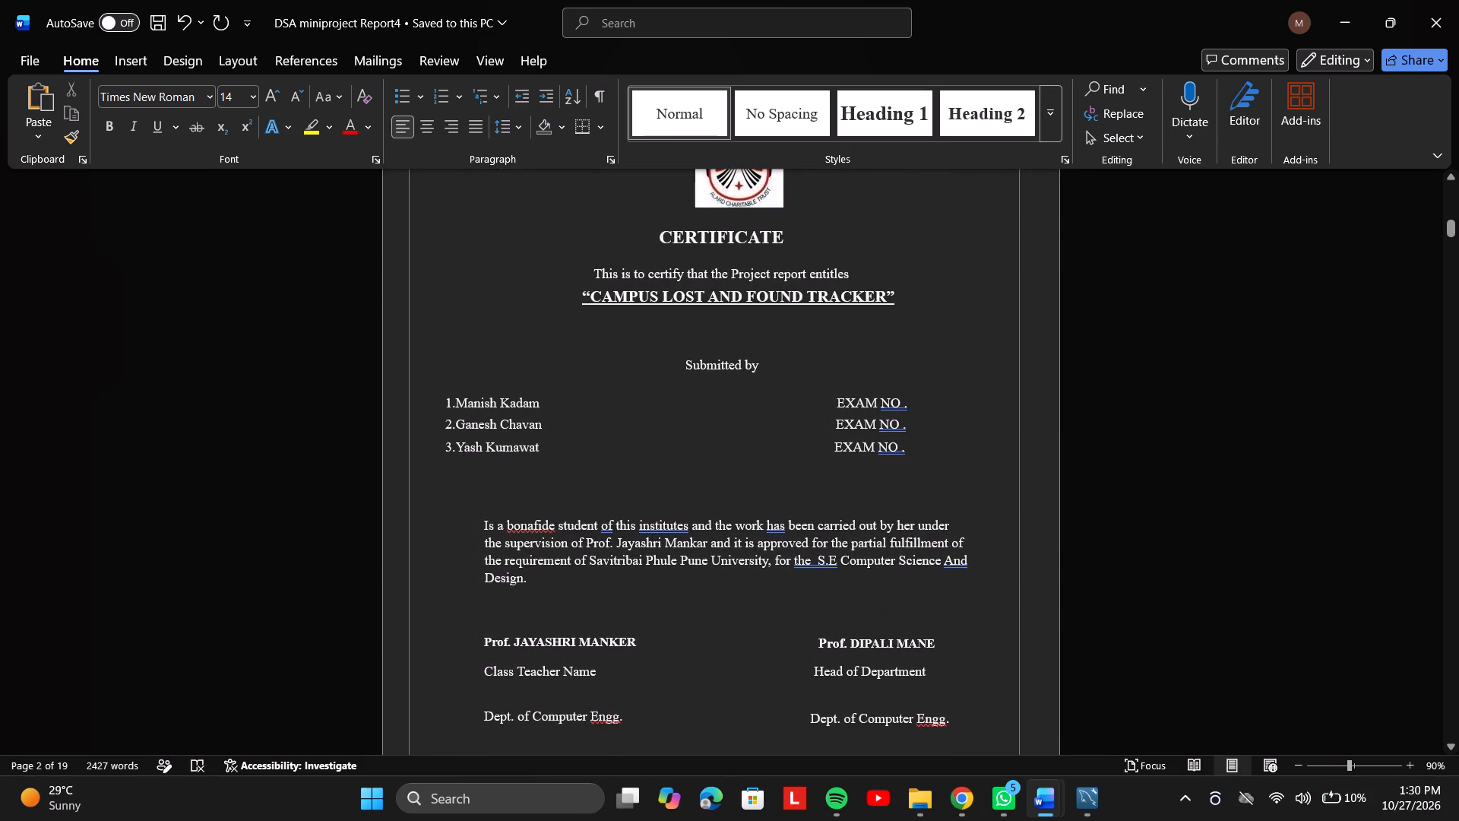
scroll(792, 539, "down", 1)
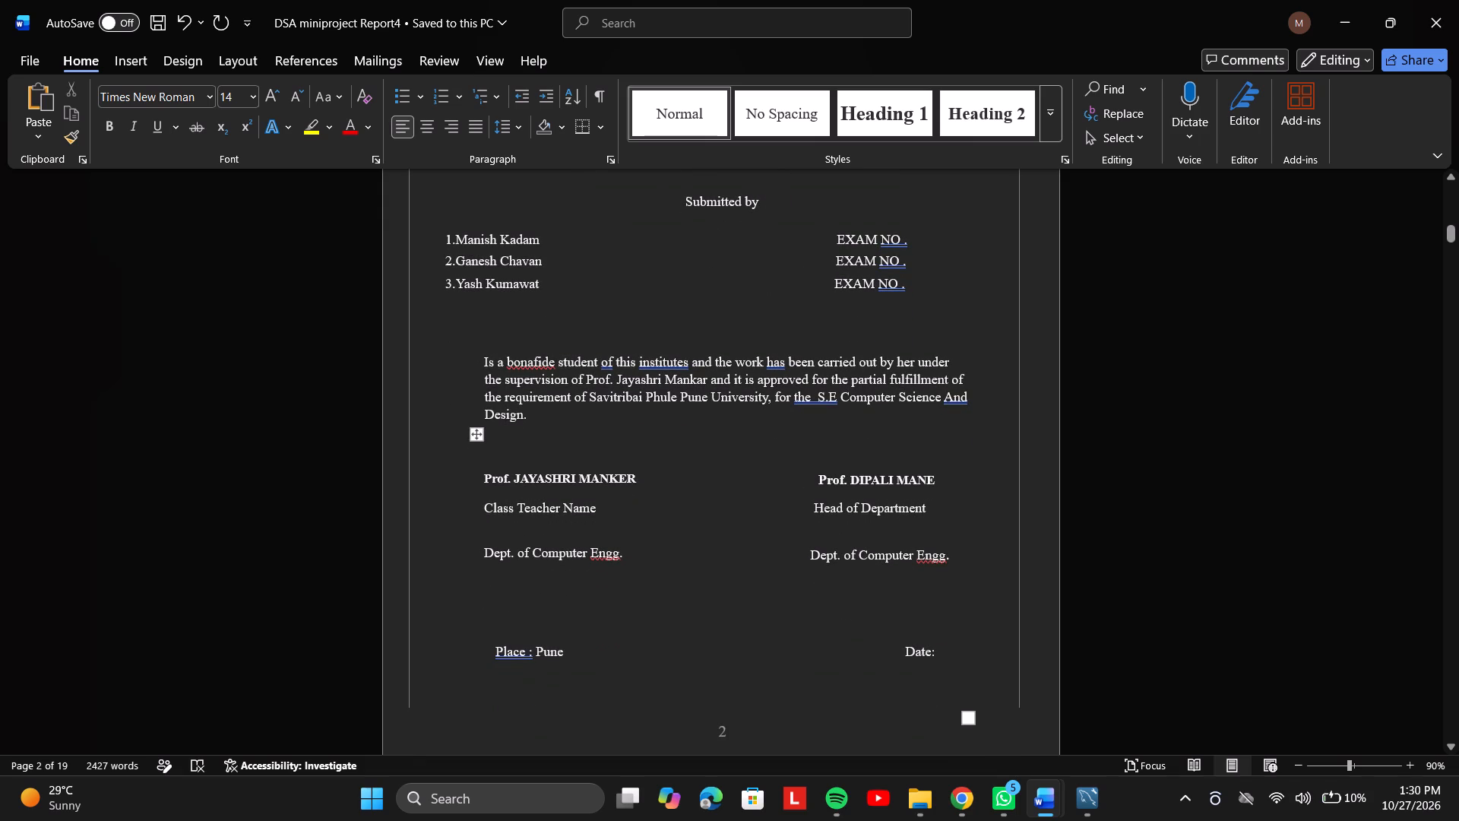
Compare the spelling of the guide's name on the certificate page with the one on the title page.
left_click(638, 478)
scroll(638, 478, "up", 4)
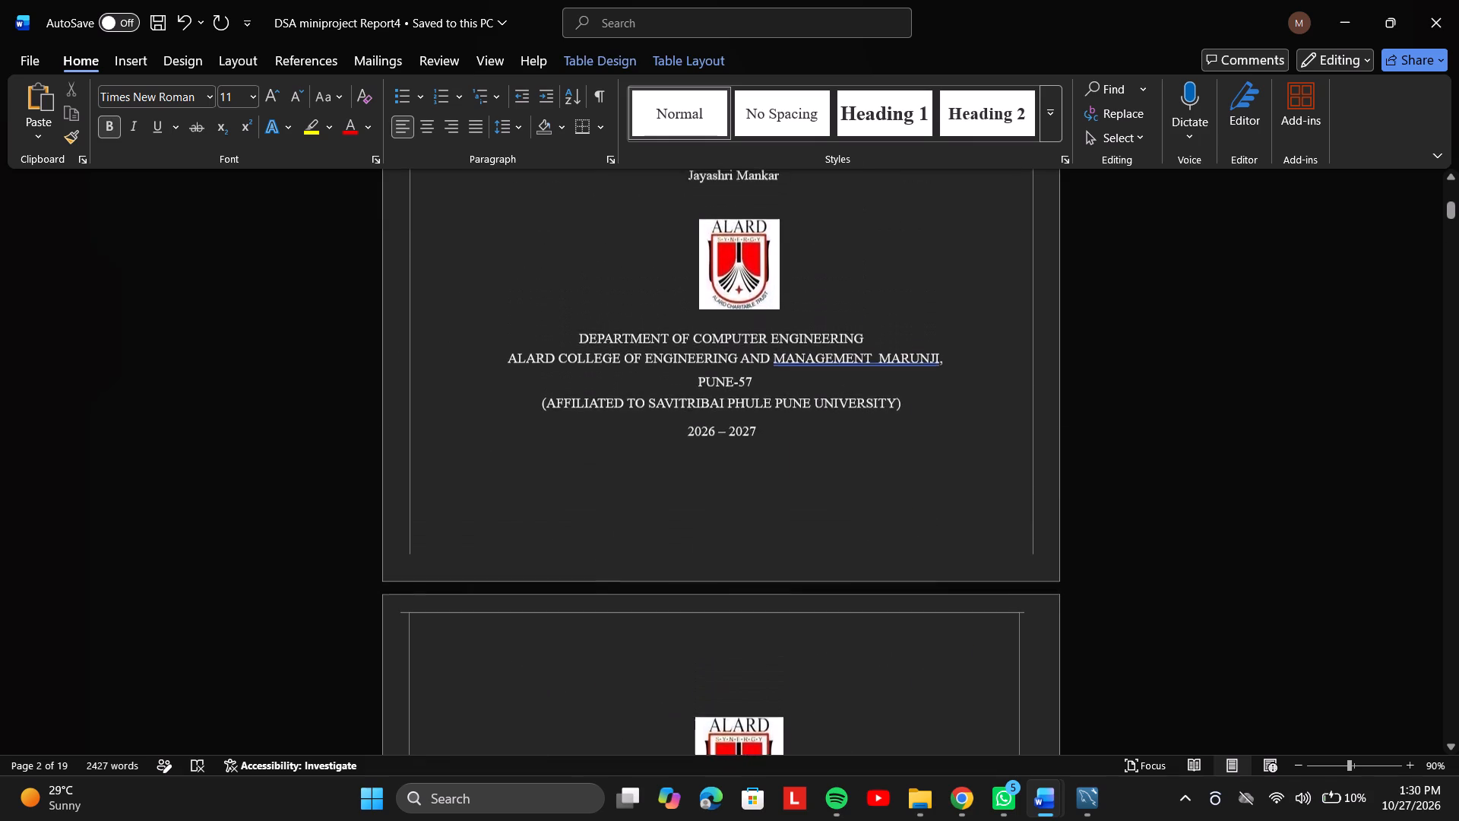
scroll(638, 478, "up", 3)
left_click(780, 464)
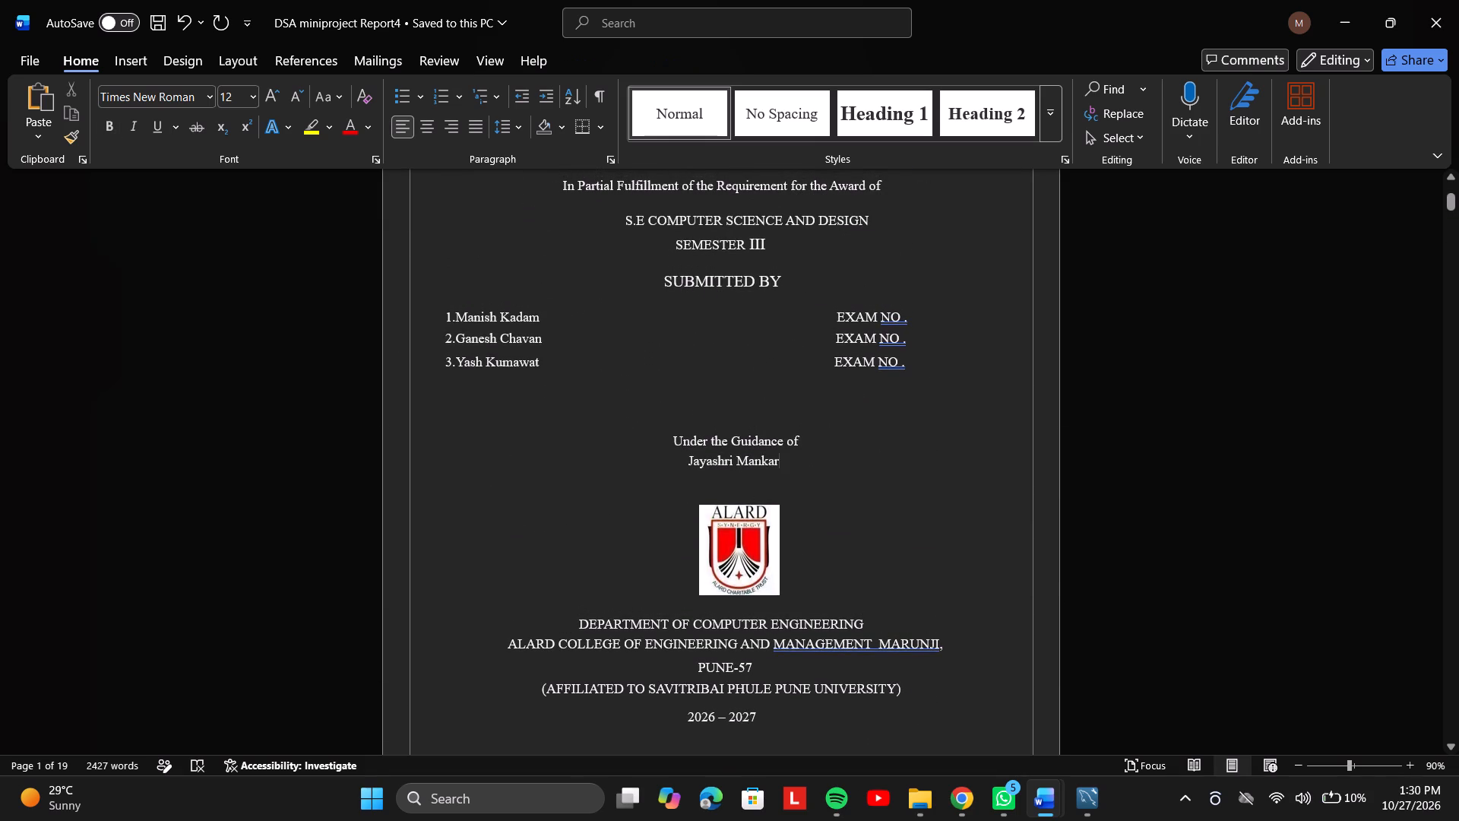
scroll(780, 464, "down", 4)
scroll(780, 464, "up", 1)
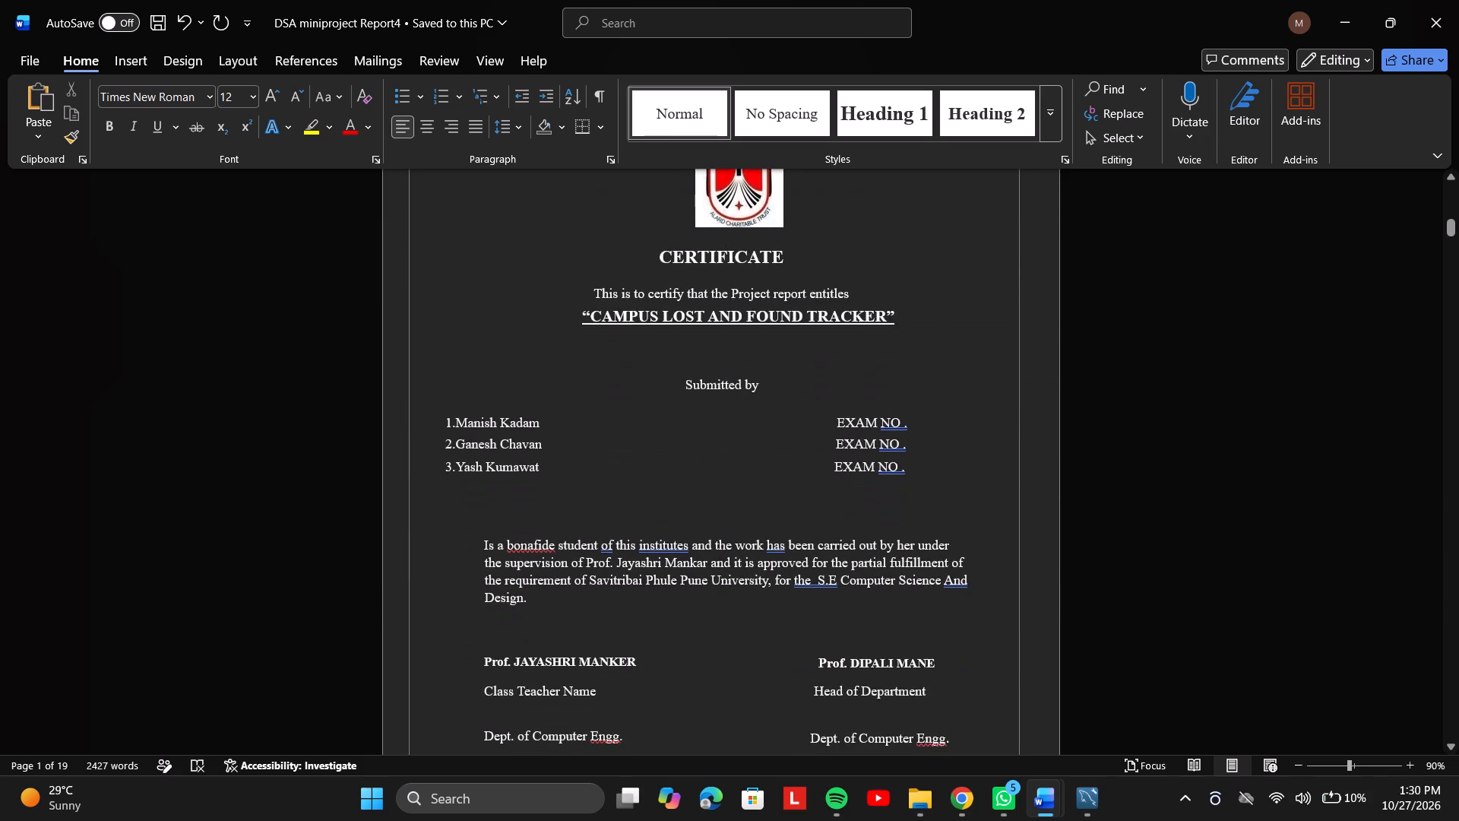
scroll(780, 464, "up", 1)
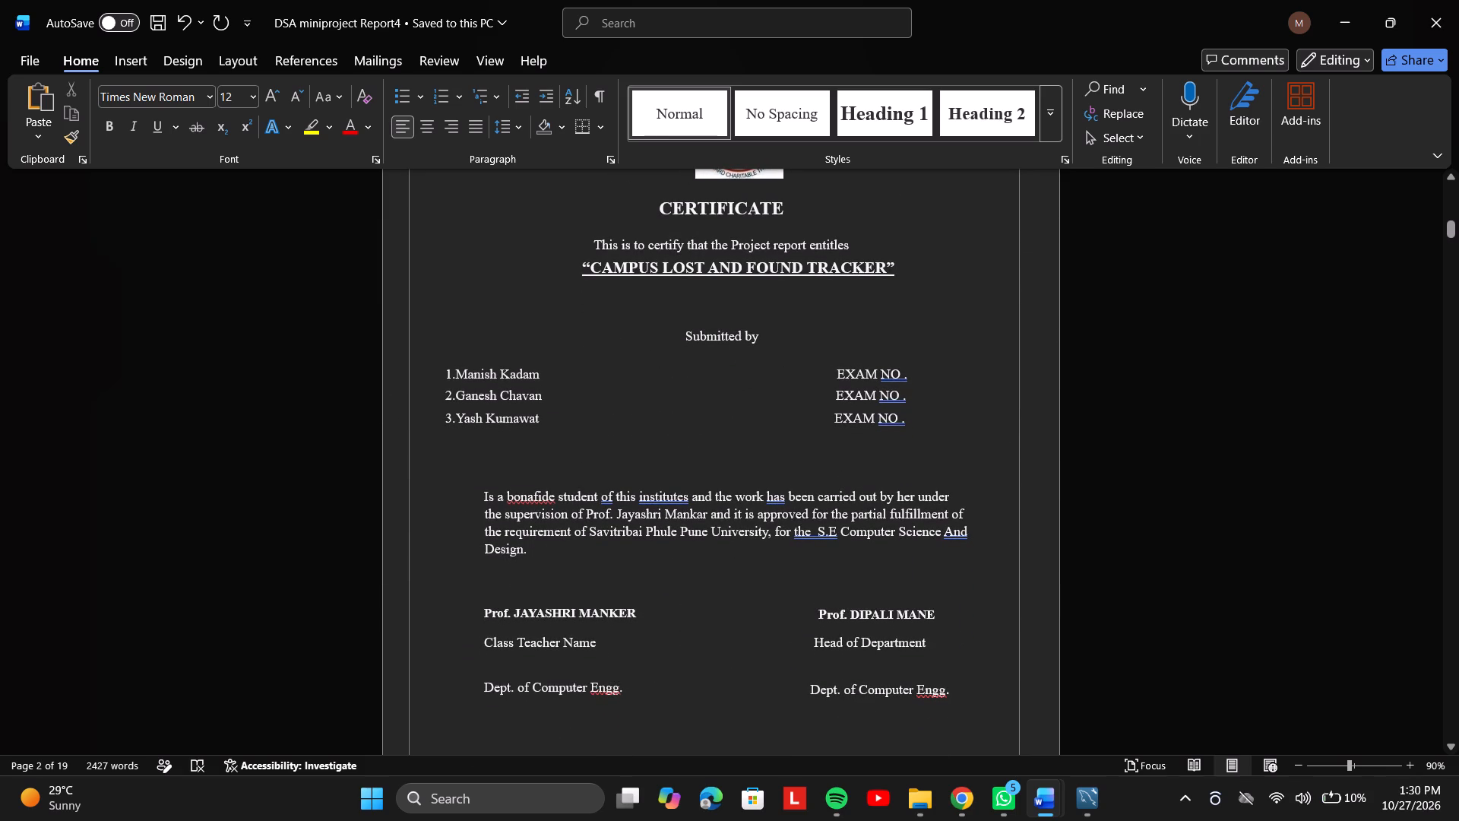
scroll(780, 464, "up", 1)
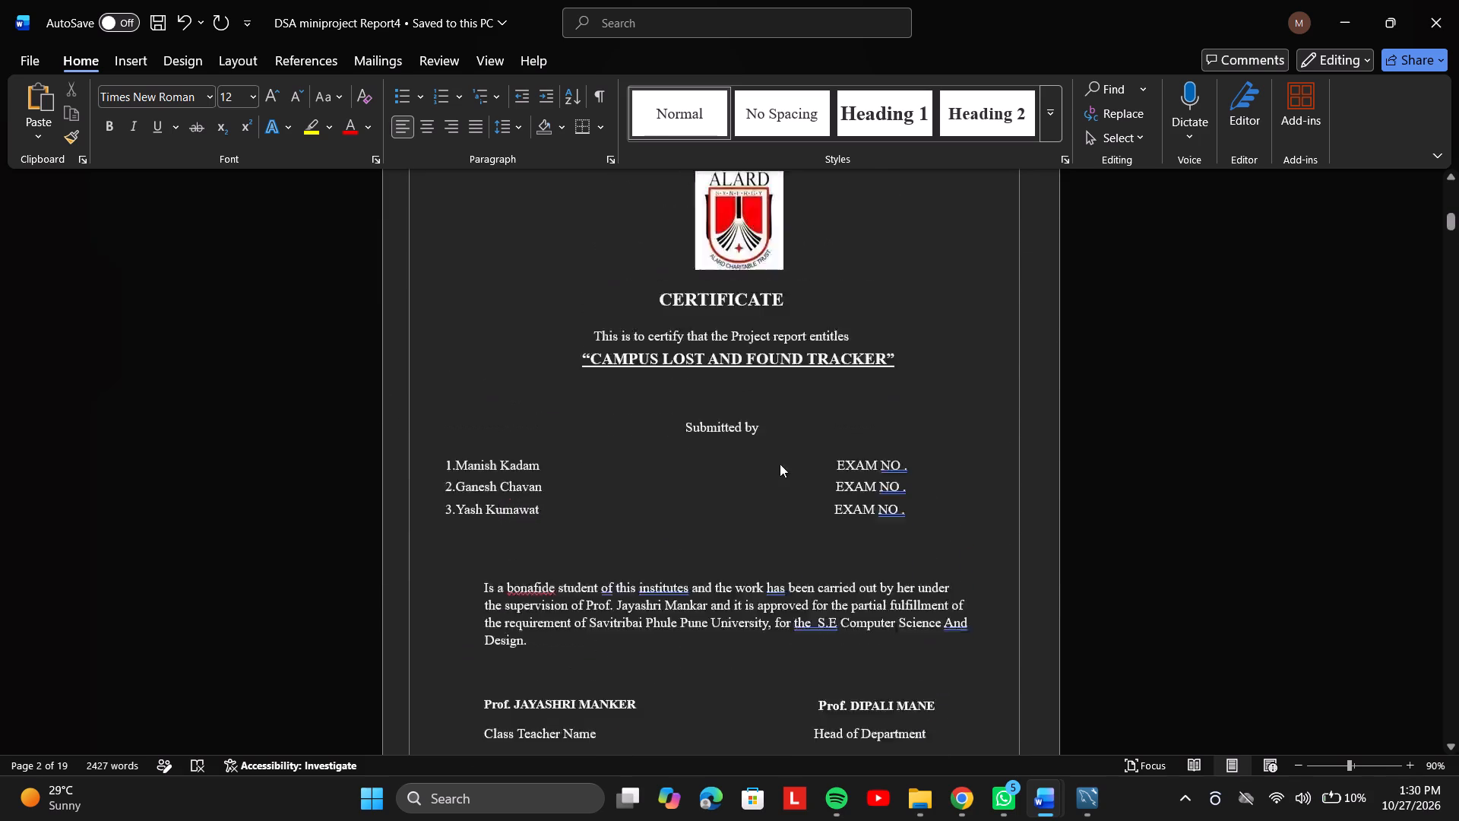
scroll(780, 464, "up", 1)
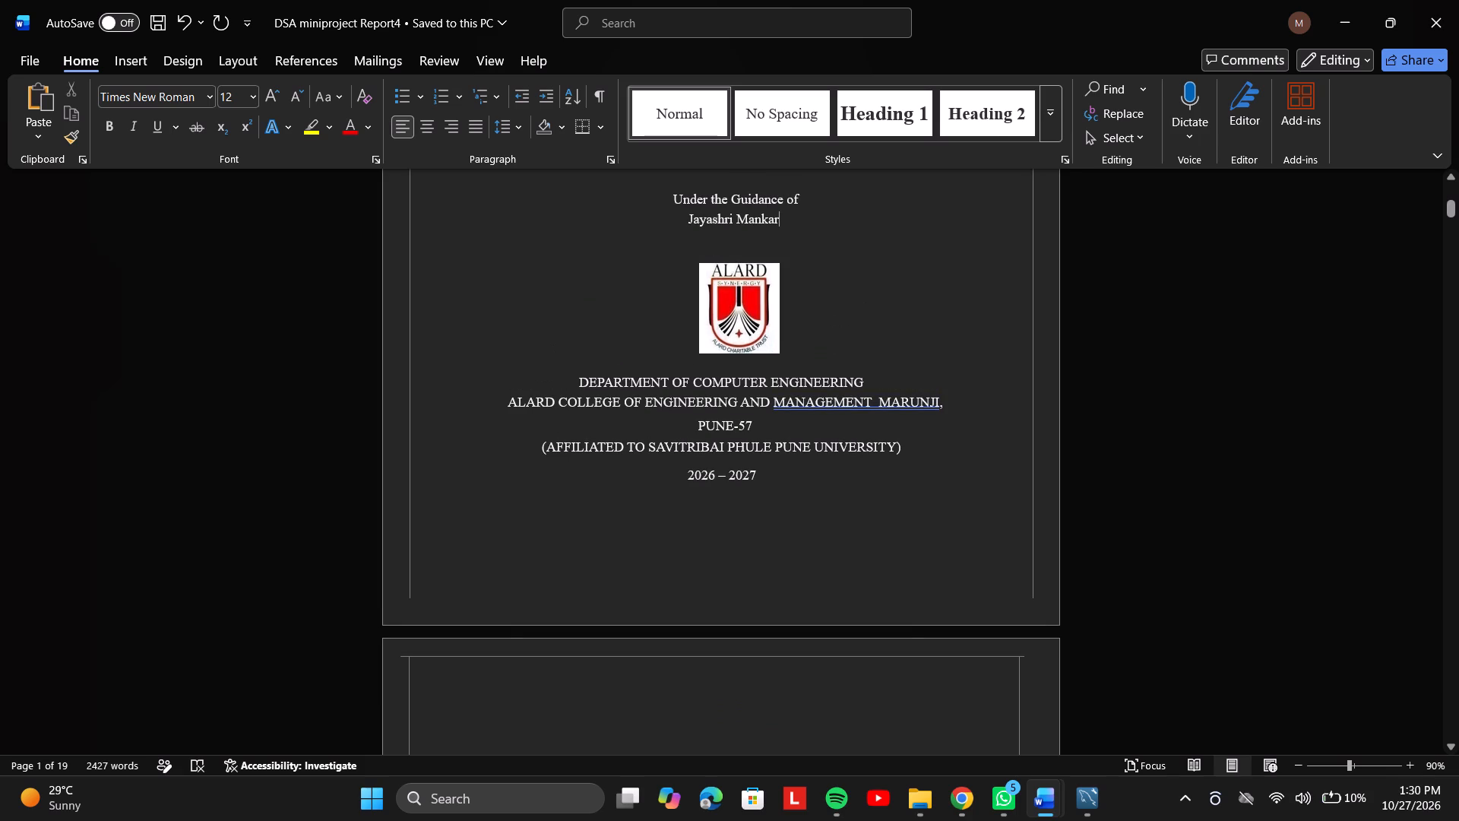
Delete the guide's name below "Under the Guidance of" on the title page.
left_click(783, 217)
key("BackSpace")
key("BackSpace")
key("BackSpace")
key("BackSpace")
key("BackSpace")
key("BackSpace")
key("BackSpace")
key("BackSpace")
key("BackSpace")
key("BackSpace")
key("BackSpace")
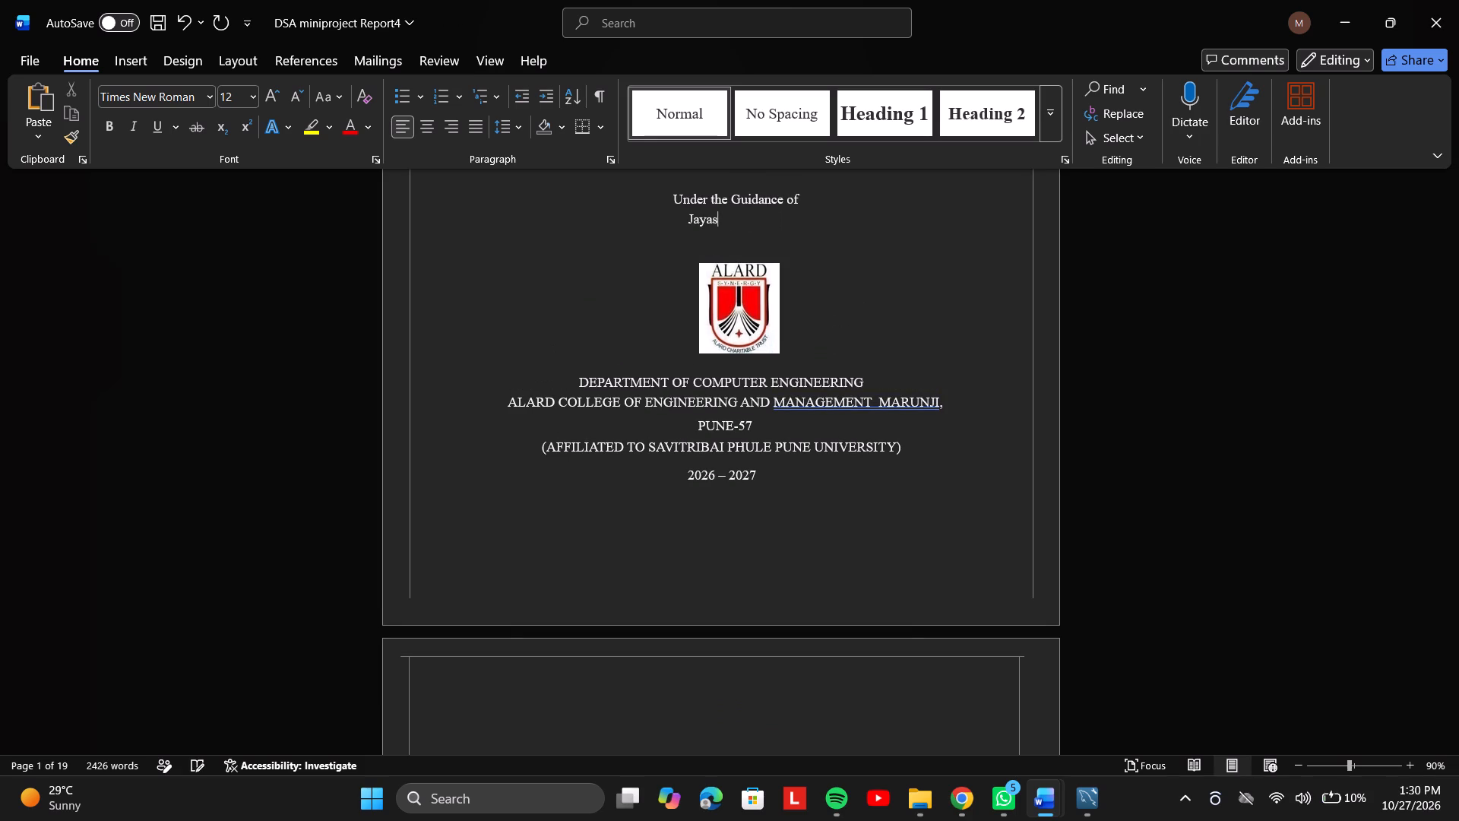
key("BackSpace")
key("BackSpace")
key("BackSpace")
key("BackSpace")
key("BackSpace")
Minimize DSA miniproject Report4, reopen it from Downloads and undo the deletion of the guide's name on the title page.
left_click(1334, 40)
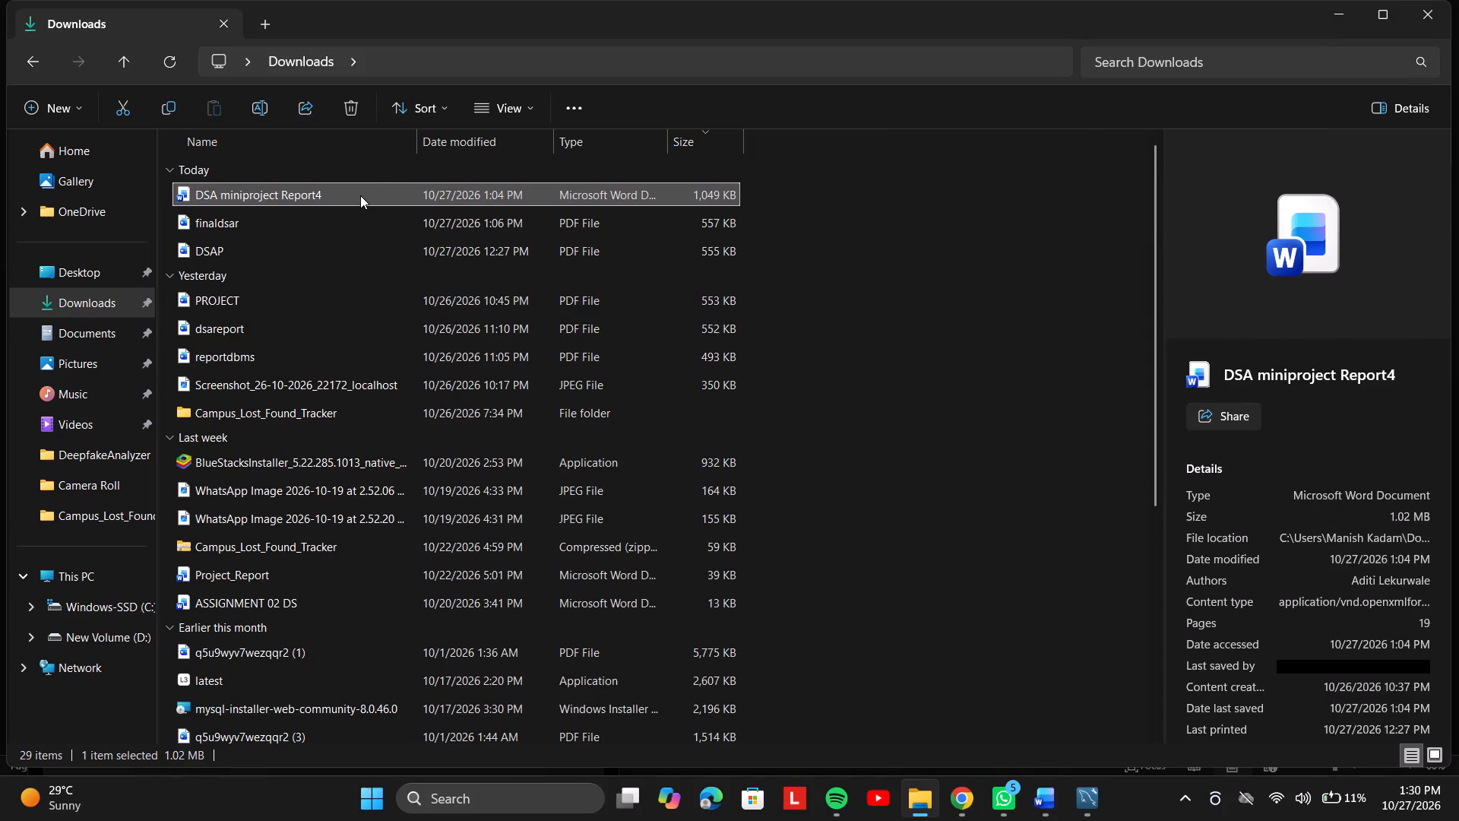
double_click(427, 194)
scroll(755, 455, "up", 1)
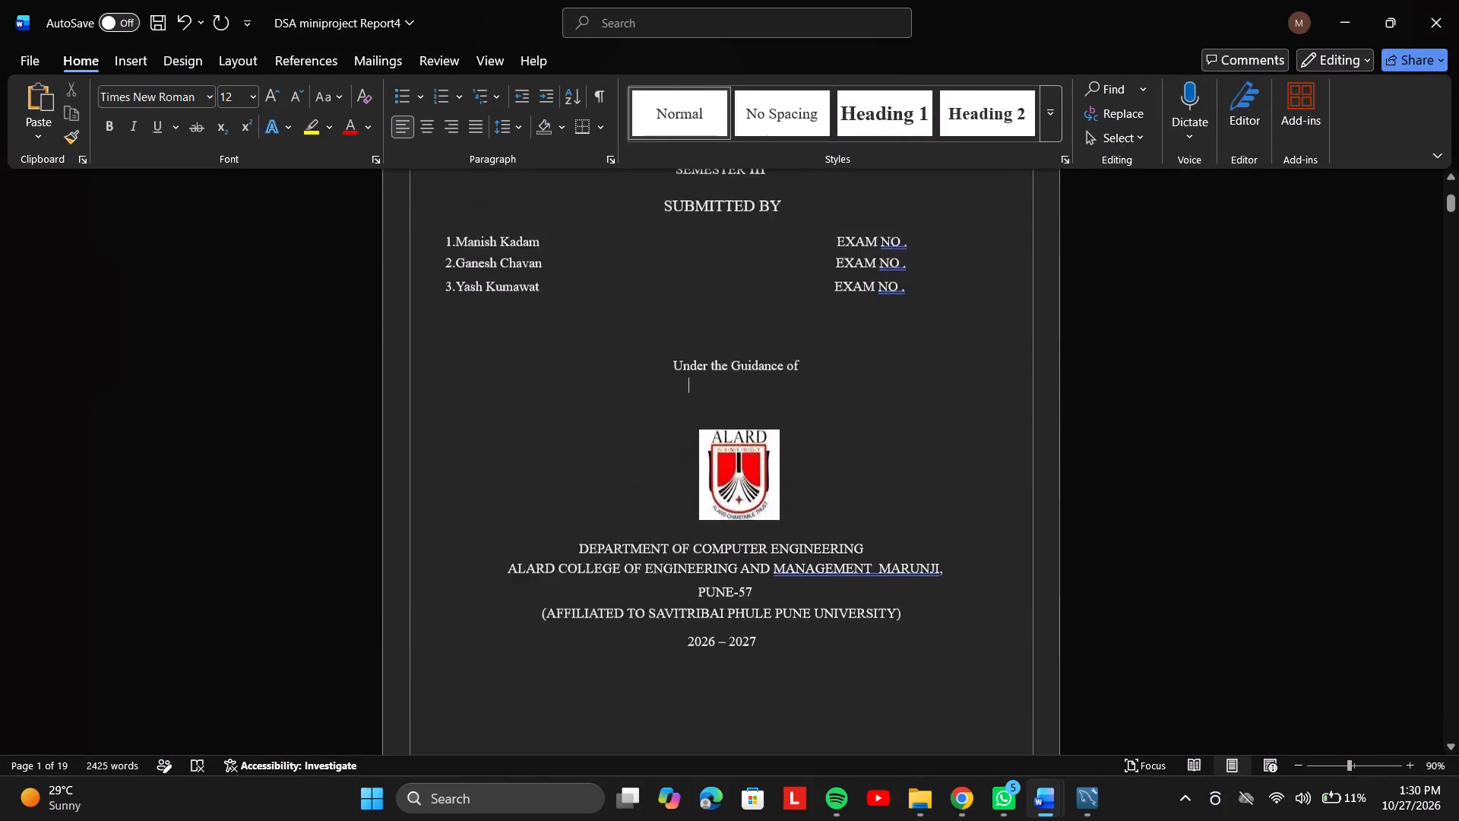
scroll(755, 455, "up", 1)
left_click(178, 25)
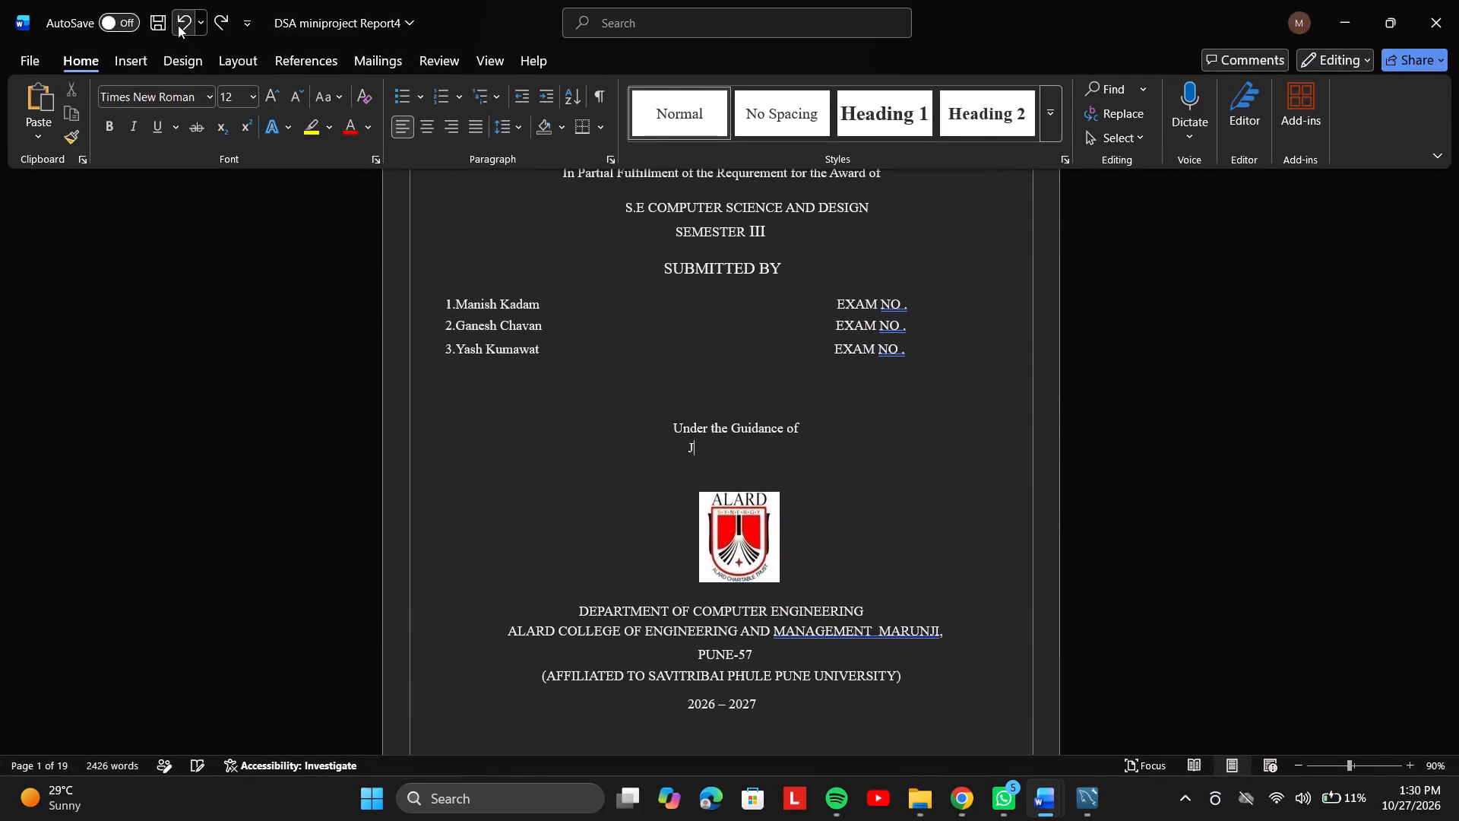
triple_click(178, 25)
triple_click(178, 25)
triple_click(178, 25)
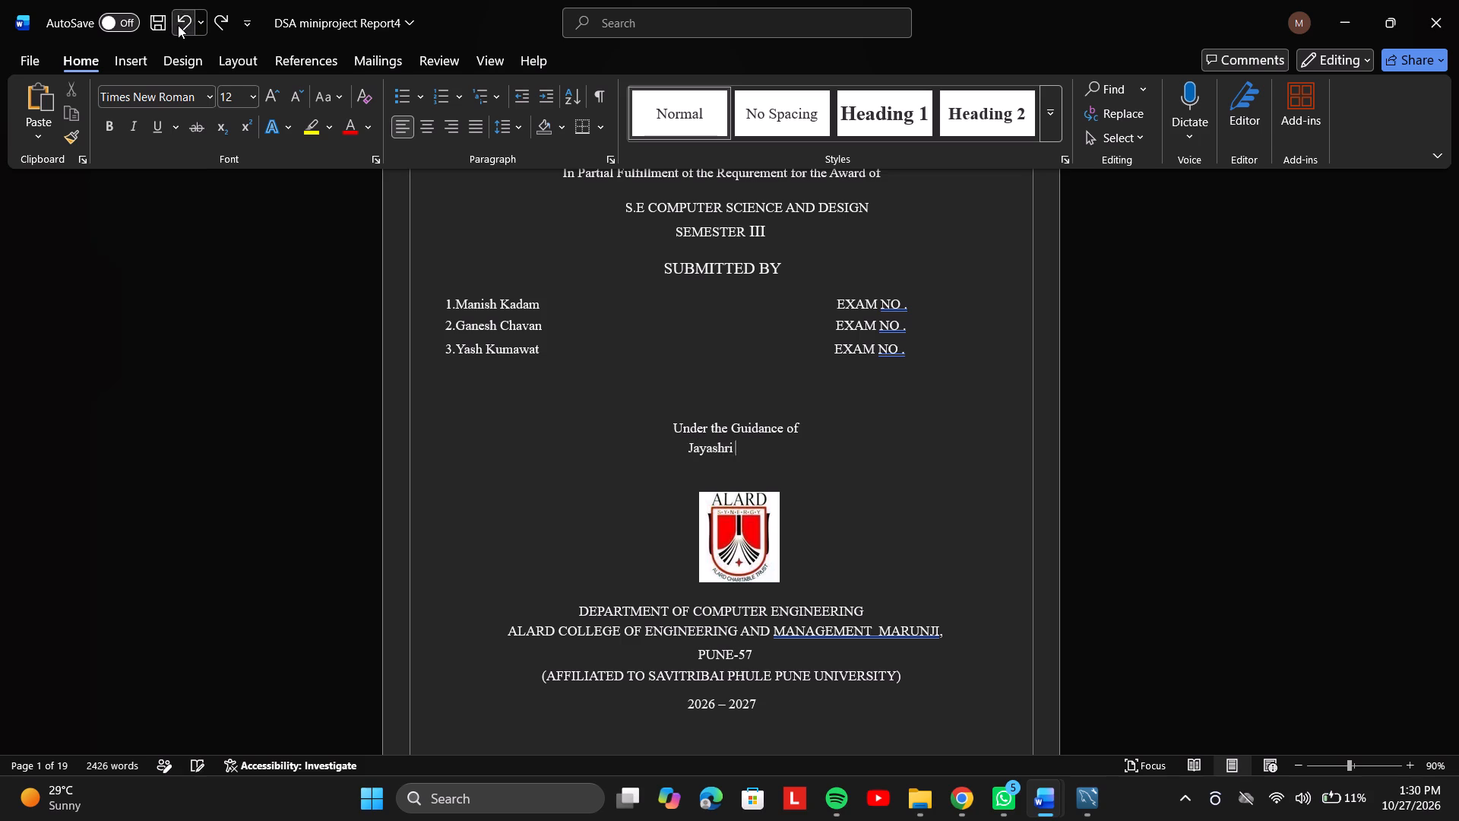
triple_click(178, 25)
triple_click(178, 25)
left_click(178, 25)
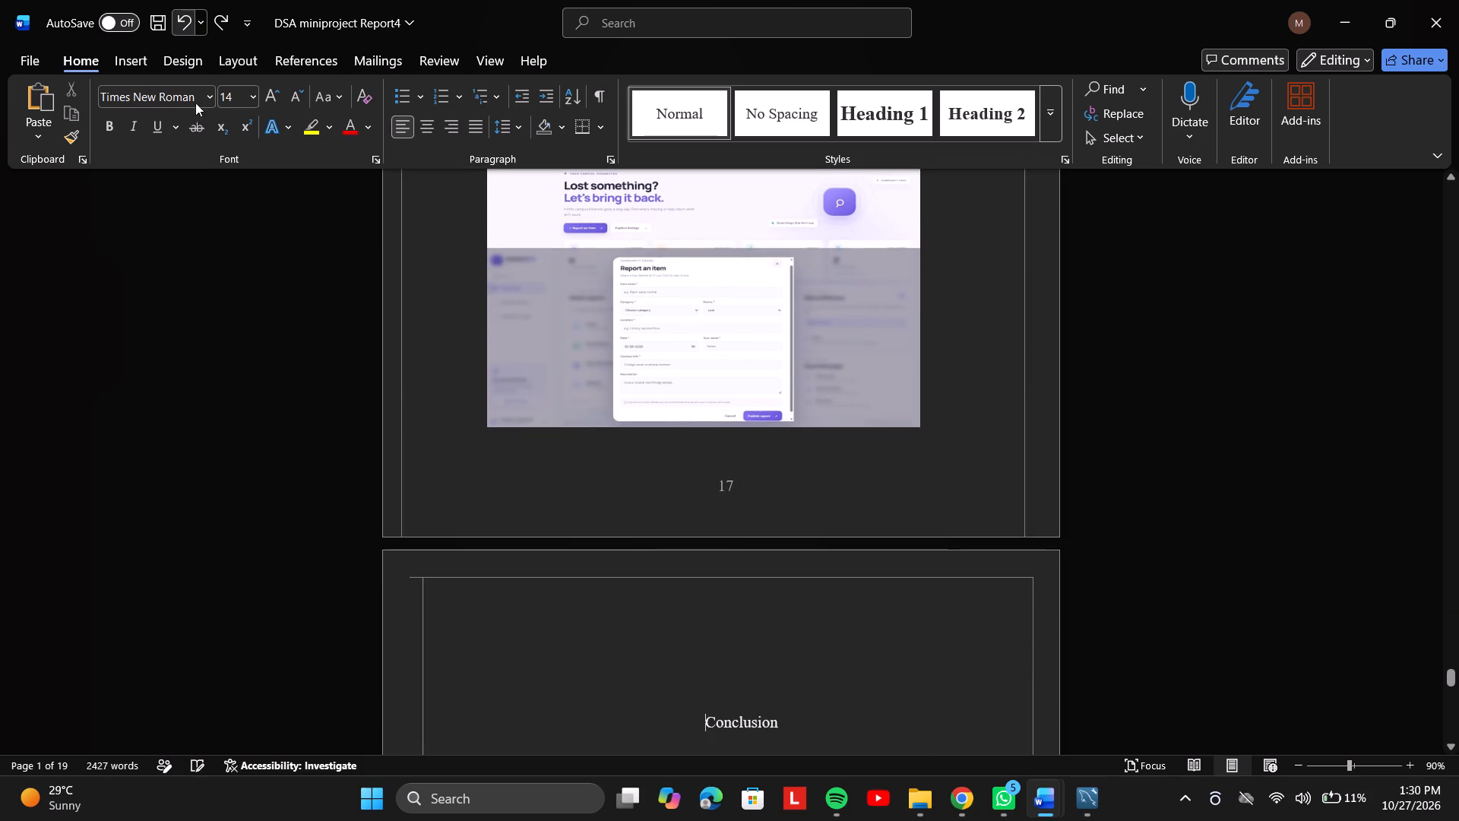
Correct the class teacher's surname on the certificate page by replacing its E with A, matching the title page.
scroll(324, 270, "up", 19)
scroll(324, 270, "down", 1)
scroll(324, 270, "up", 20)
scroll(324, 270, "up", 20)
scroll(324, 270, "up", 20)
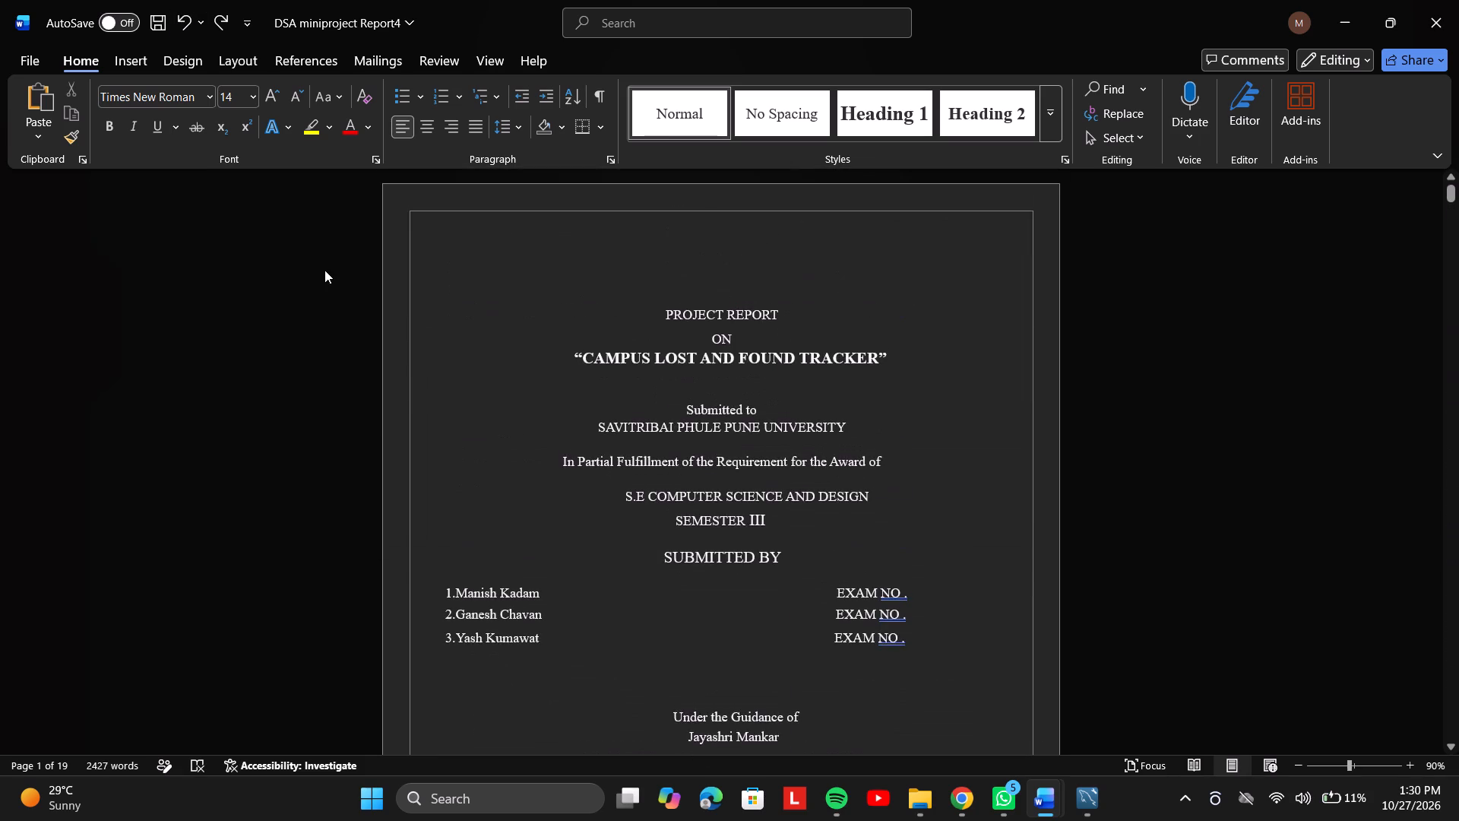
scroll(693, 553, "up", 7)
scroll(693, 553, "down", 5)
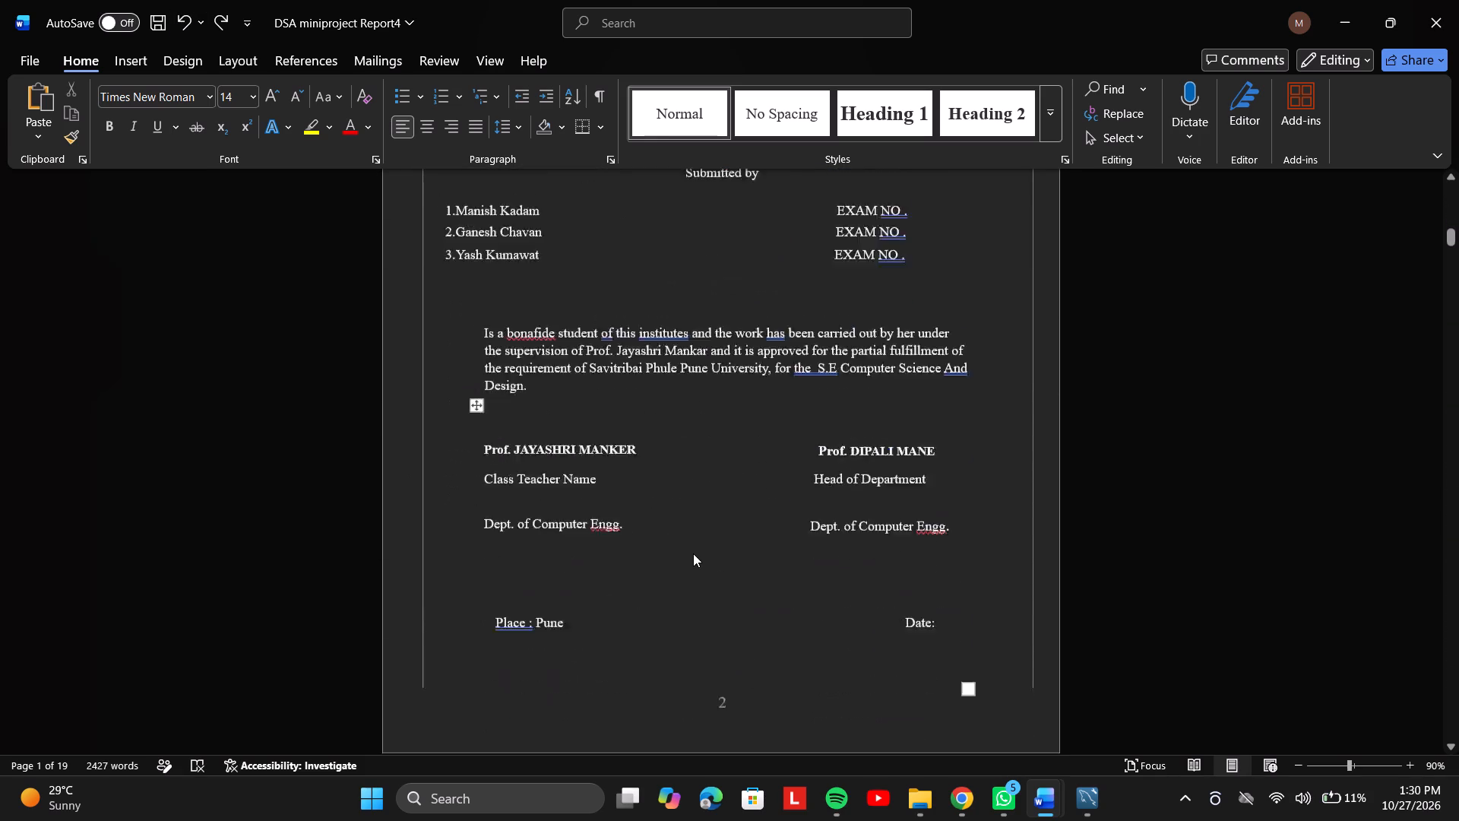
scroll(693, 553, "down", 1)
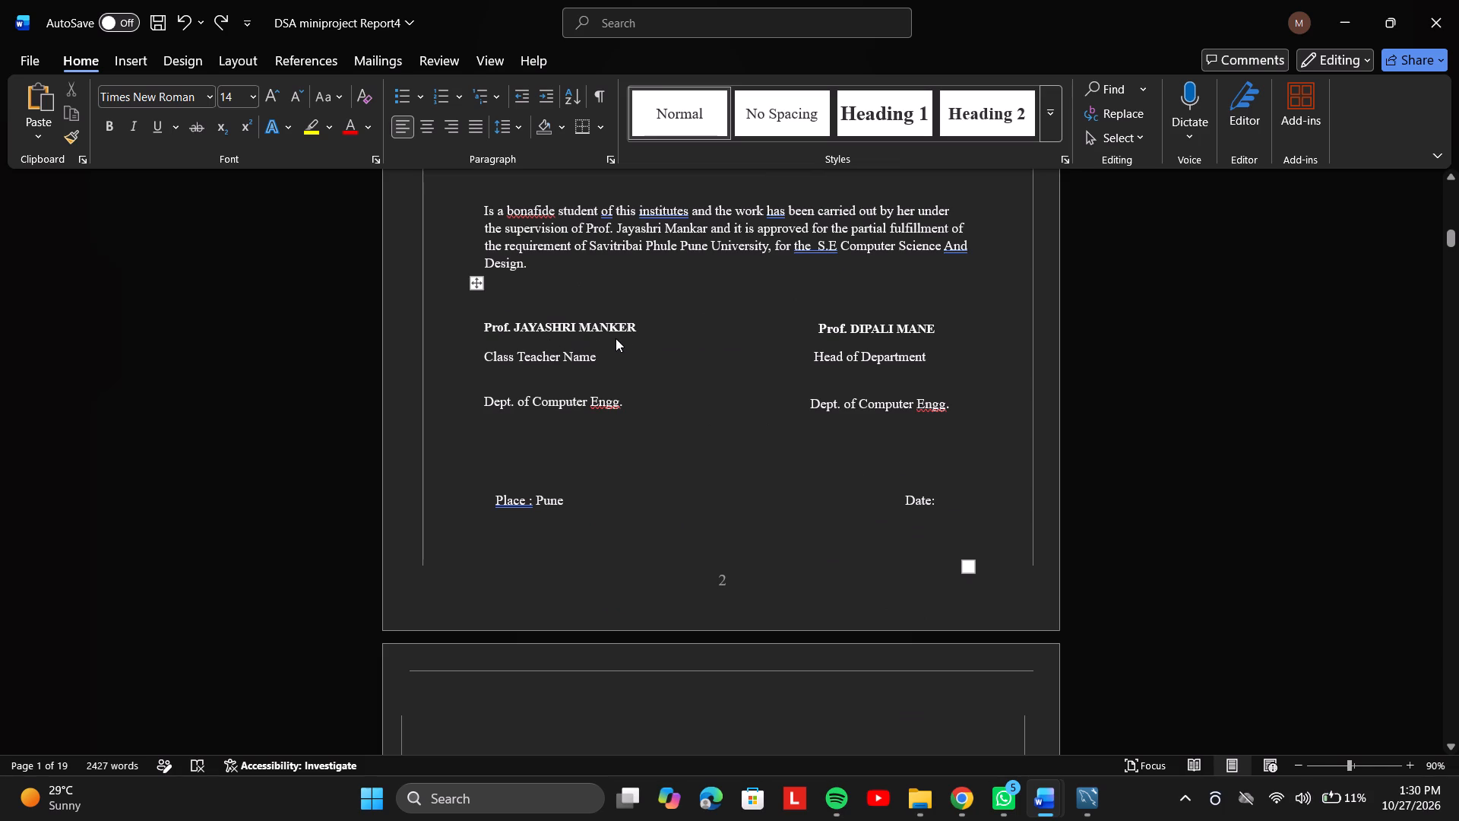
left_click(626, 328)
key("BackSpace")
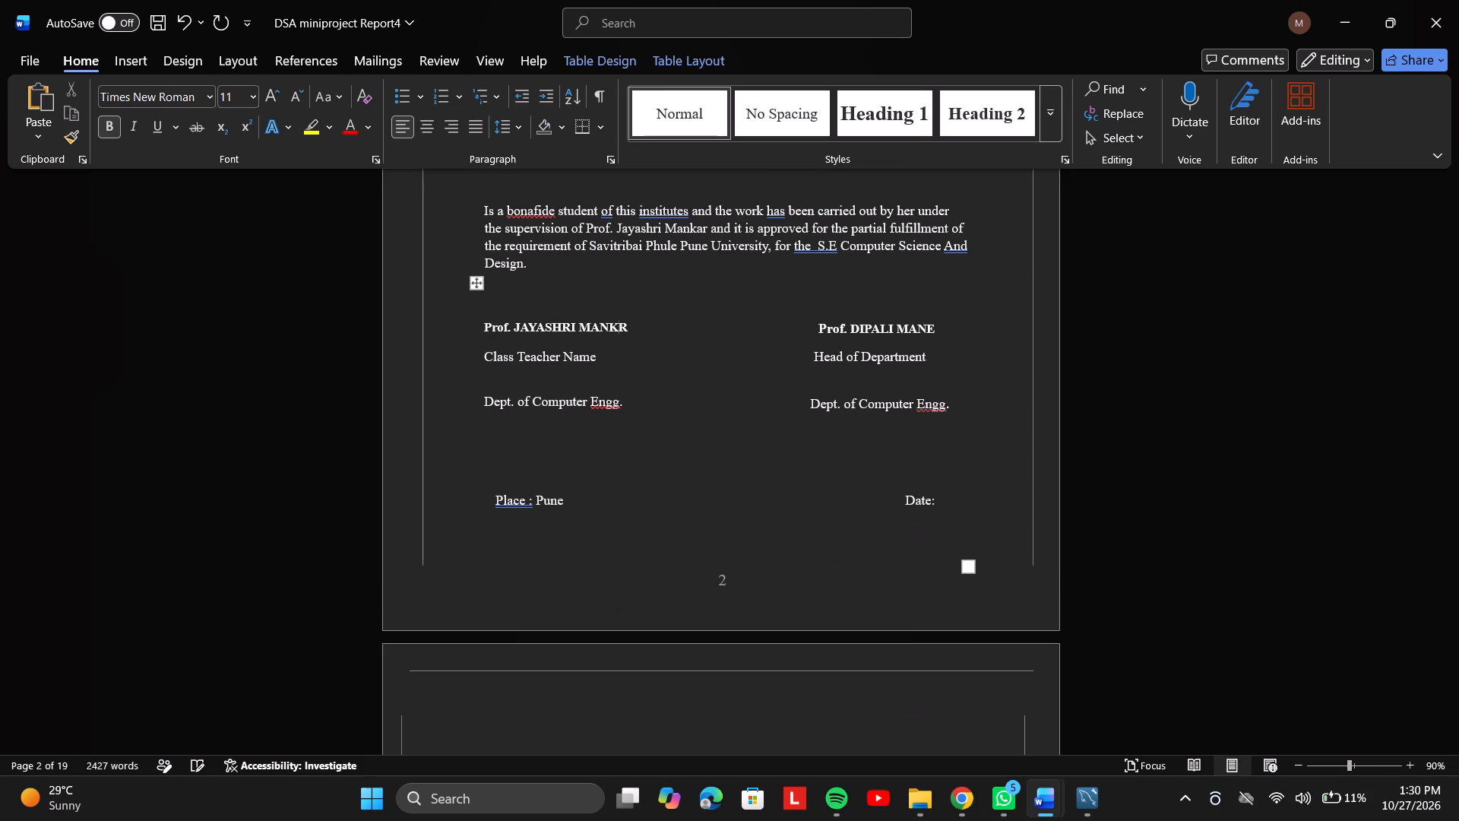
key("shift+a")
Review the report pages from the certificate through the Acknowledgement, Abstract and table of contents to the Introduction.
scroll(701, 403, "right", 1)
scroll(701, 403, "down", 1)
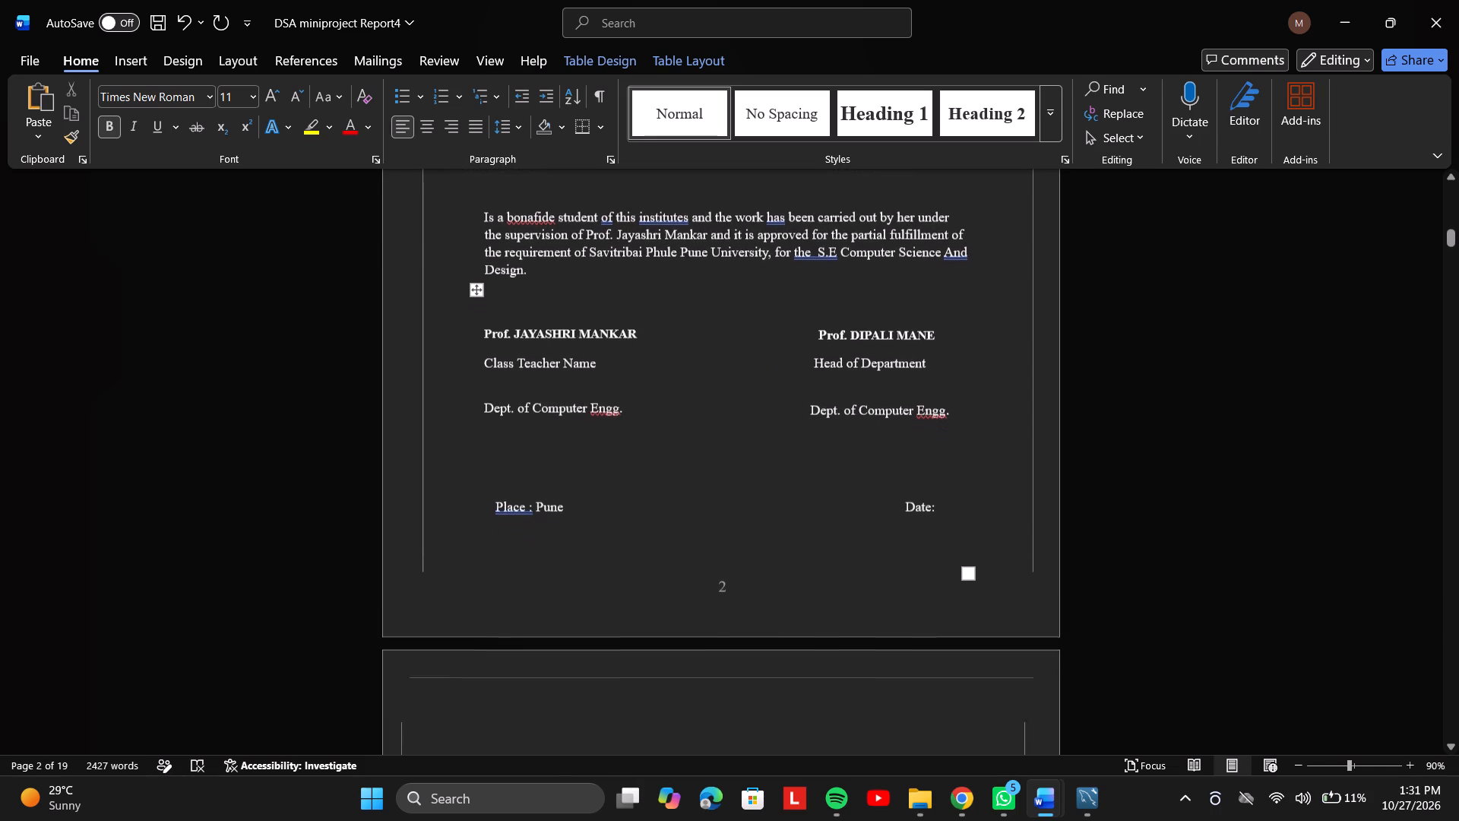
scroll(701, 403, "down", 1)
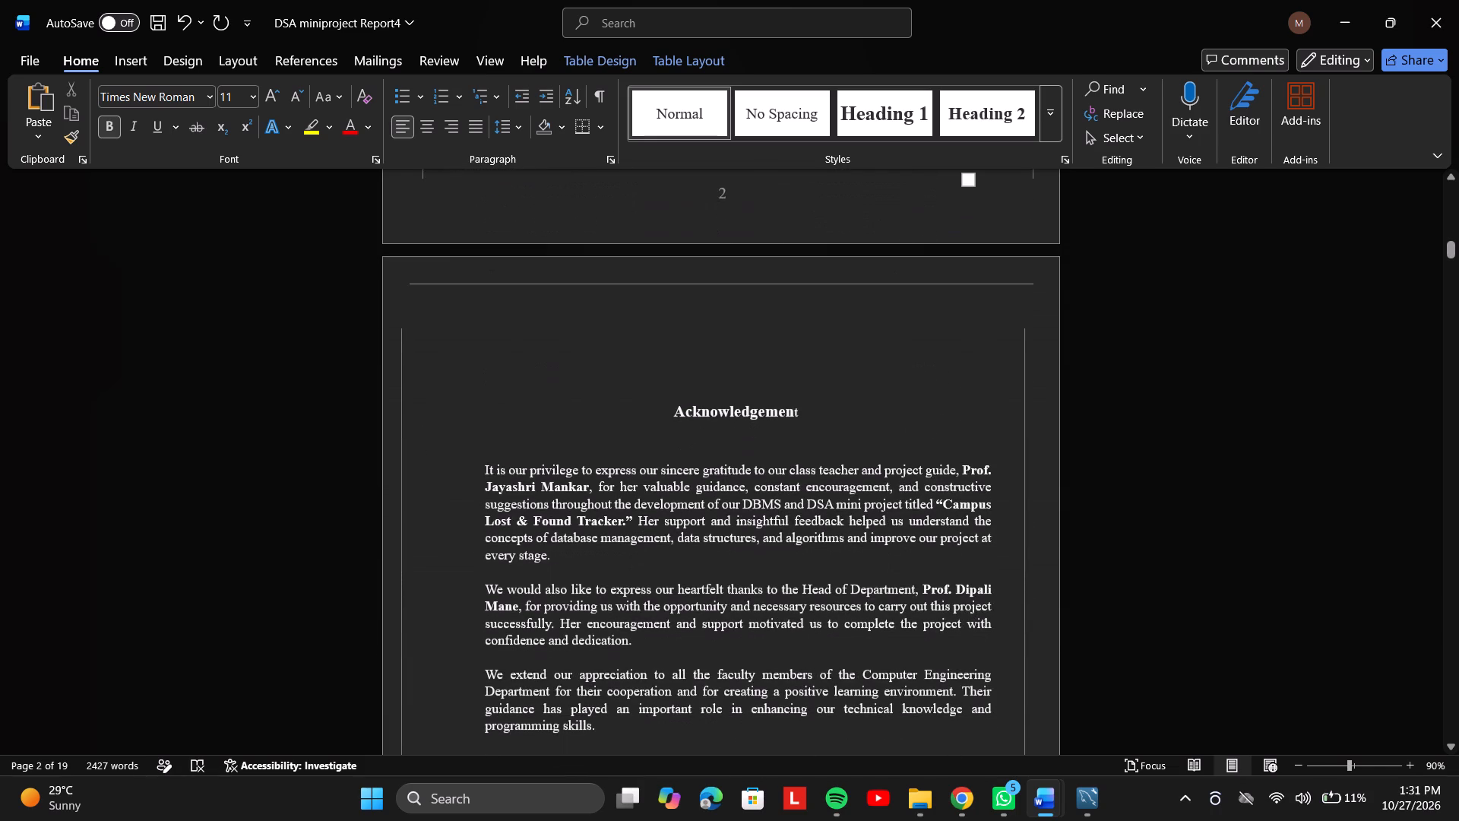
scroll(701, 403, "down", 1)
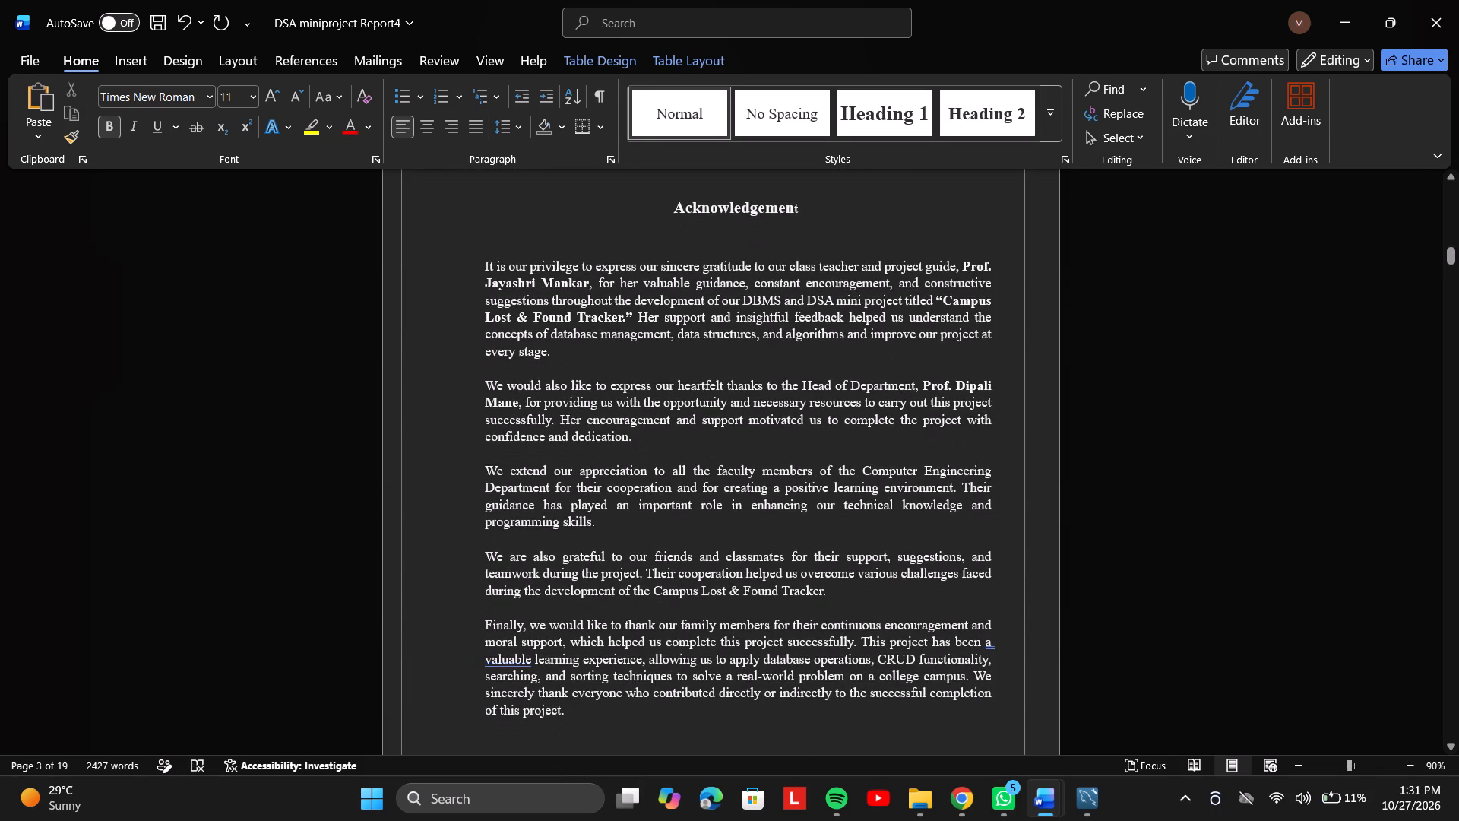
scroll(701, 403, "down", 3)
scroll(701, 403, "right", 1)
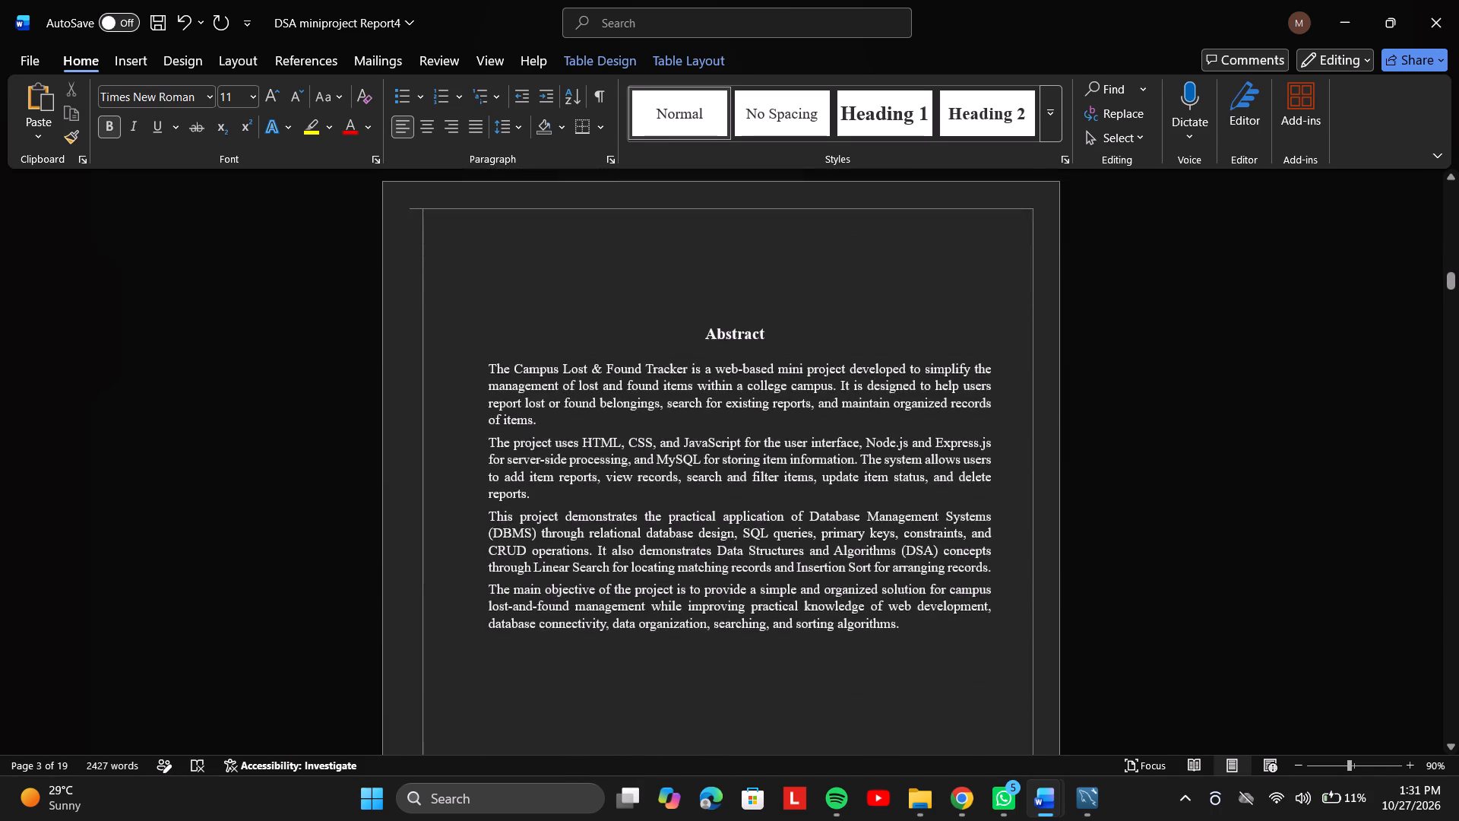
scroll(701, 403, "right", 4)
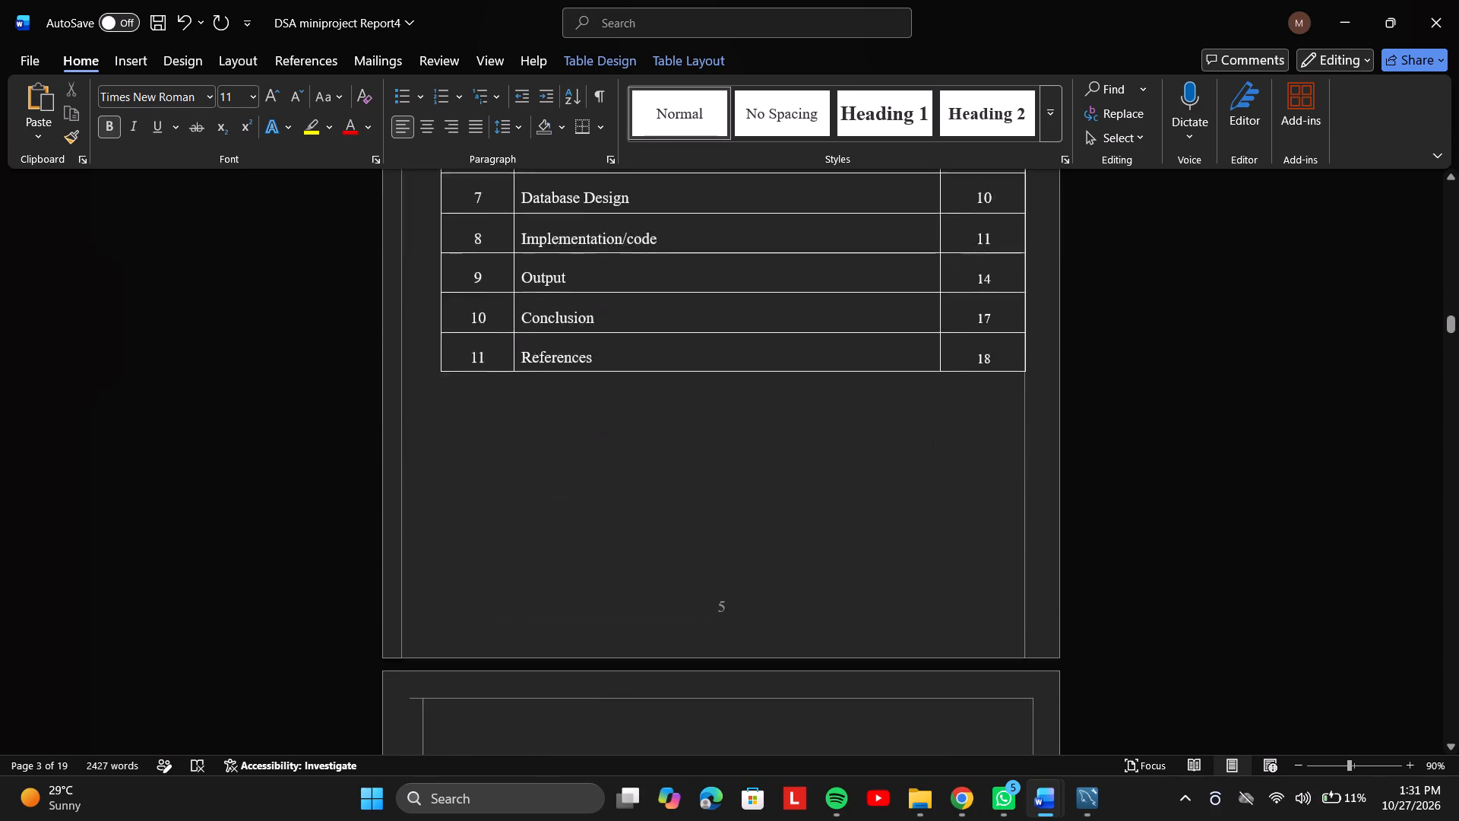
scroll(701, 403, "up", 1)
scroll(701, 403, "down", 2)
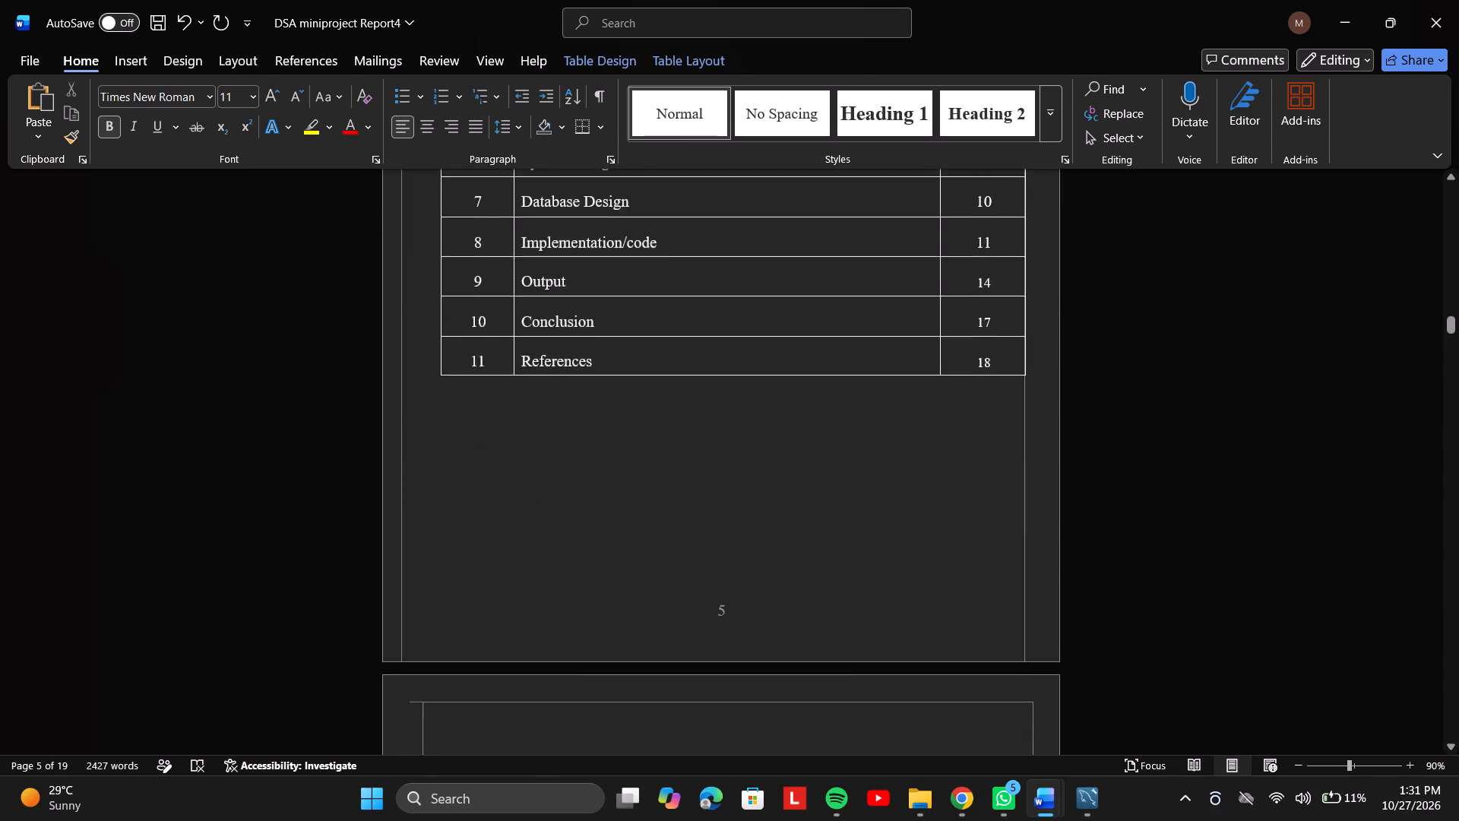
scroll(701, 403, "down", 2)
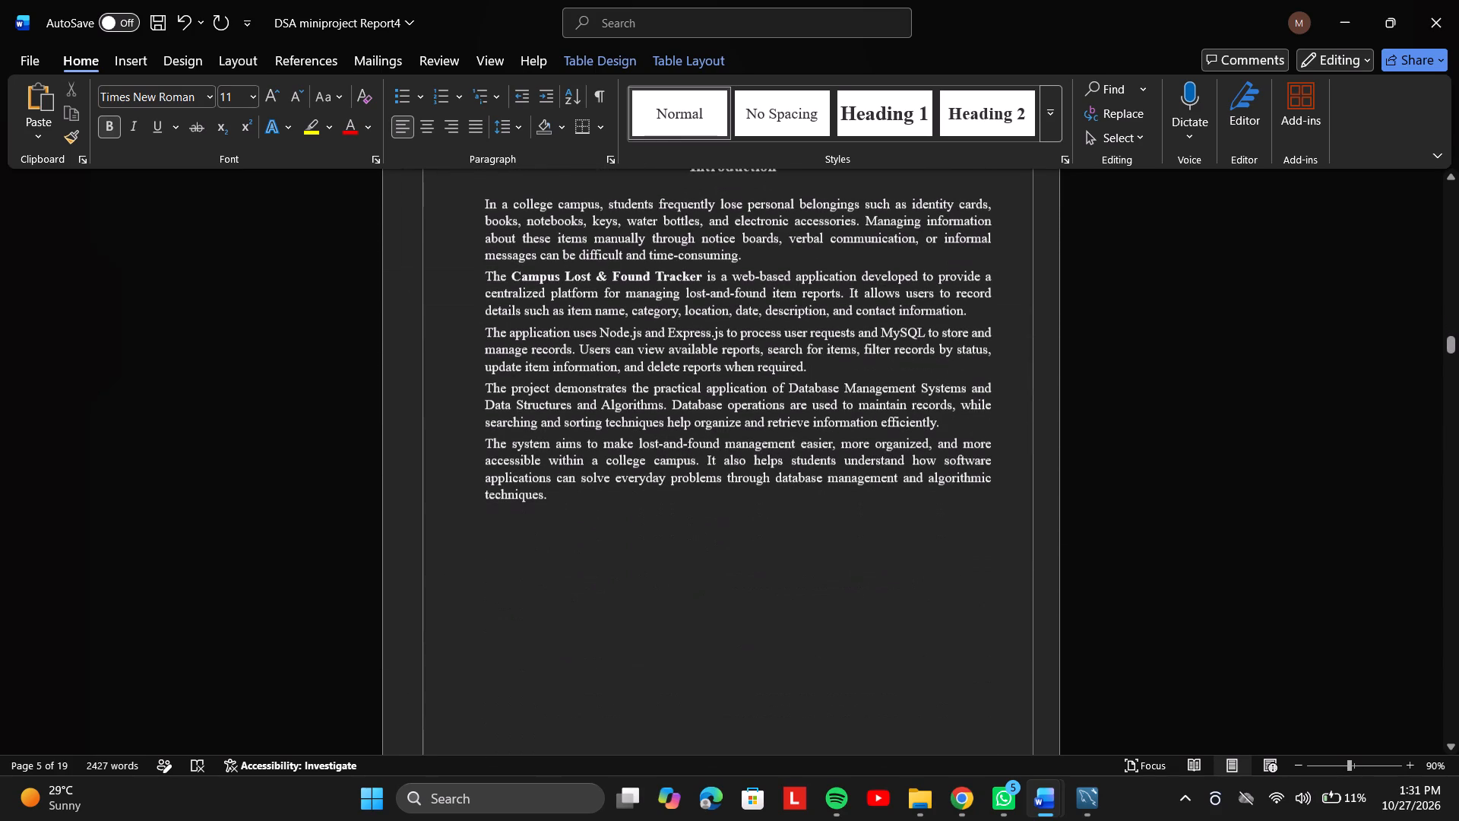
Save the report.
key("ctrl+s")
Review the remaining report pages from Objectives through System Design and the Server Program to the References.
scroll(701, 403, "down", 1)
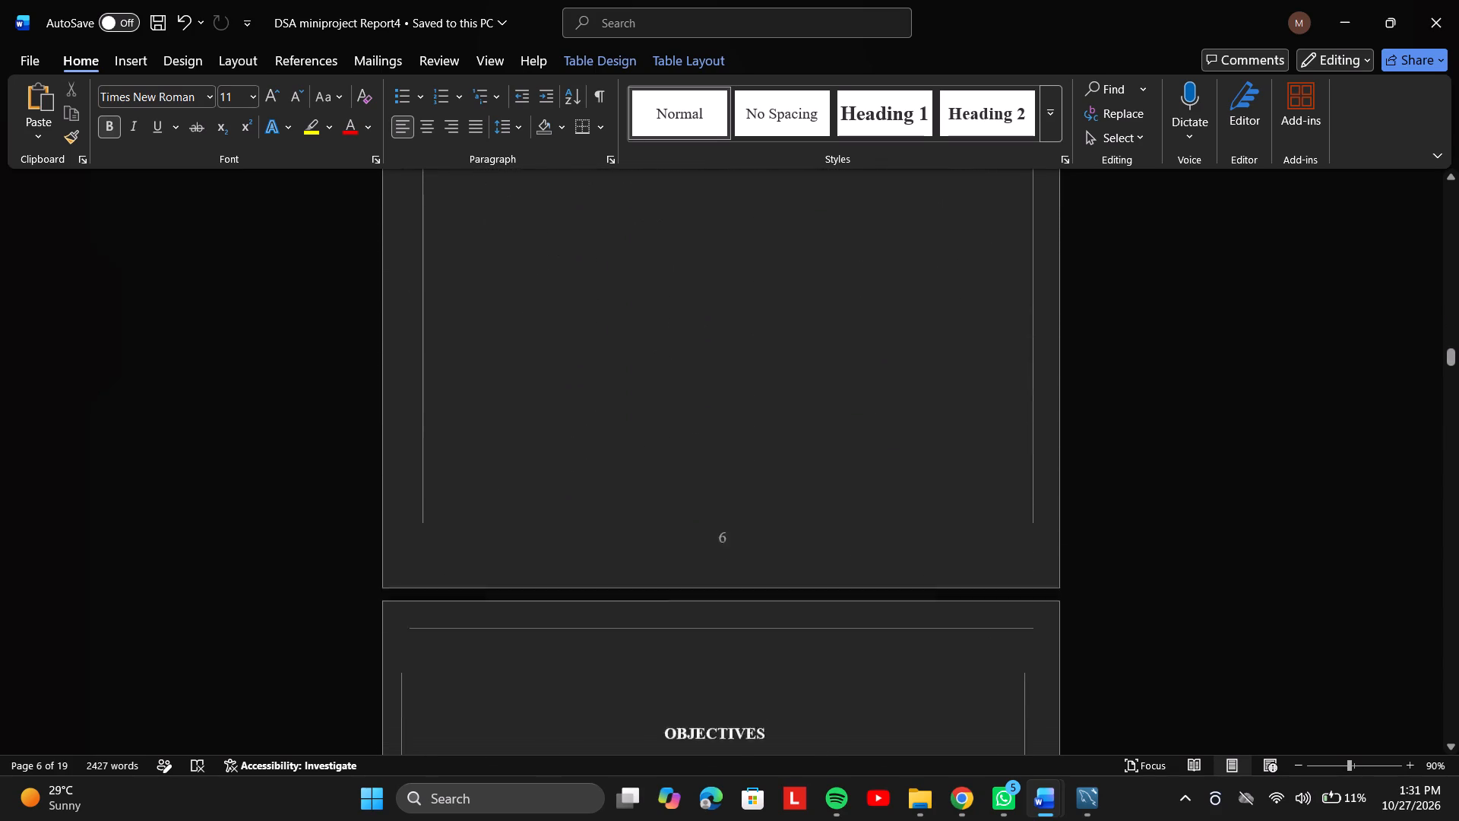
scroll(701, 403, "down", 1)
scroll(701, 403, "up", 2)
scroll(701, 403, "down", 3)
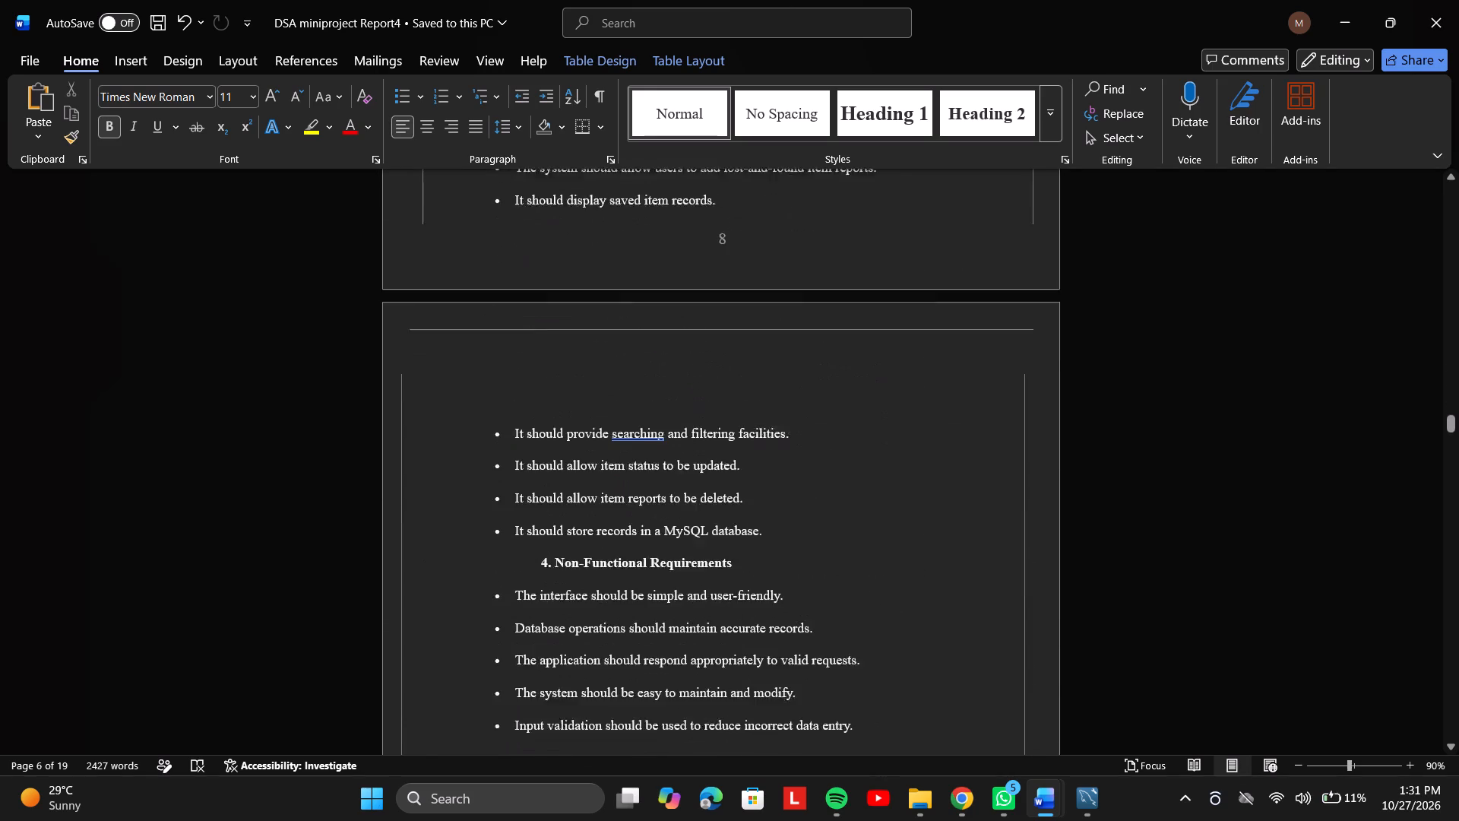
scroll(701, 403, "down", 2)
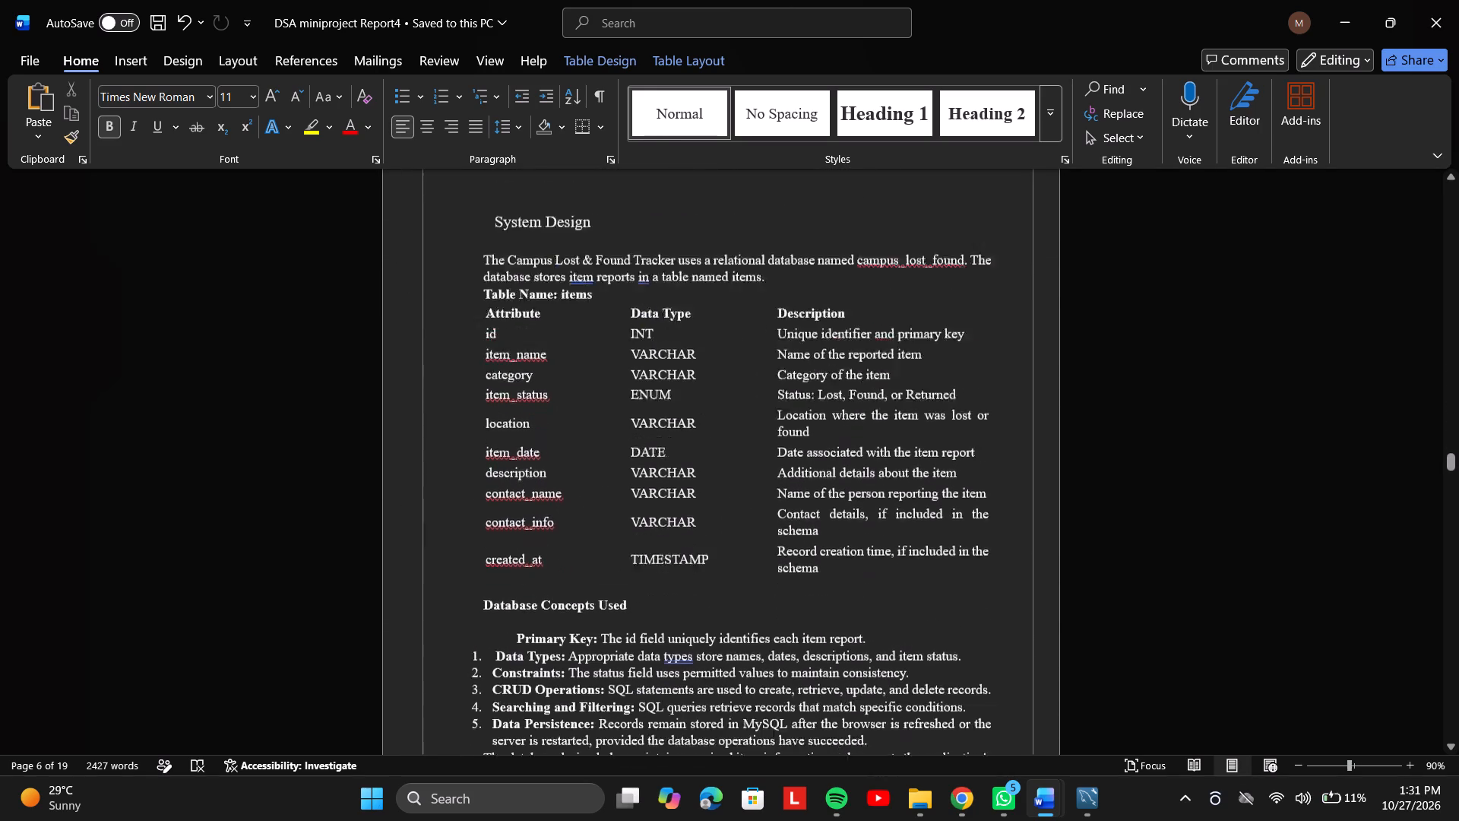
scroll(701, 403, "down", 2)
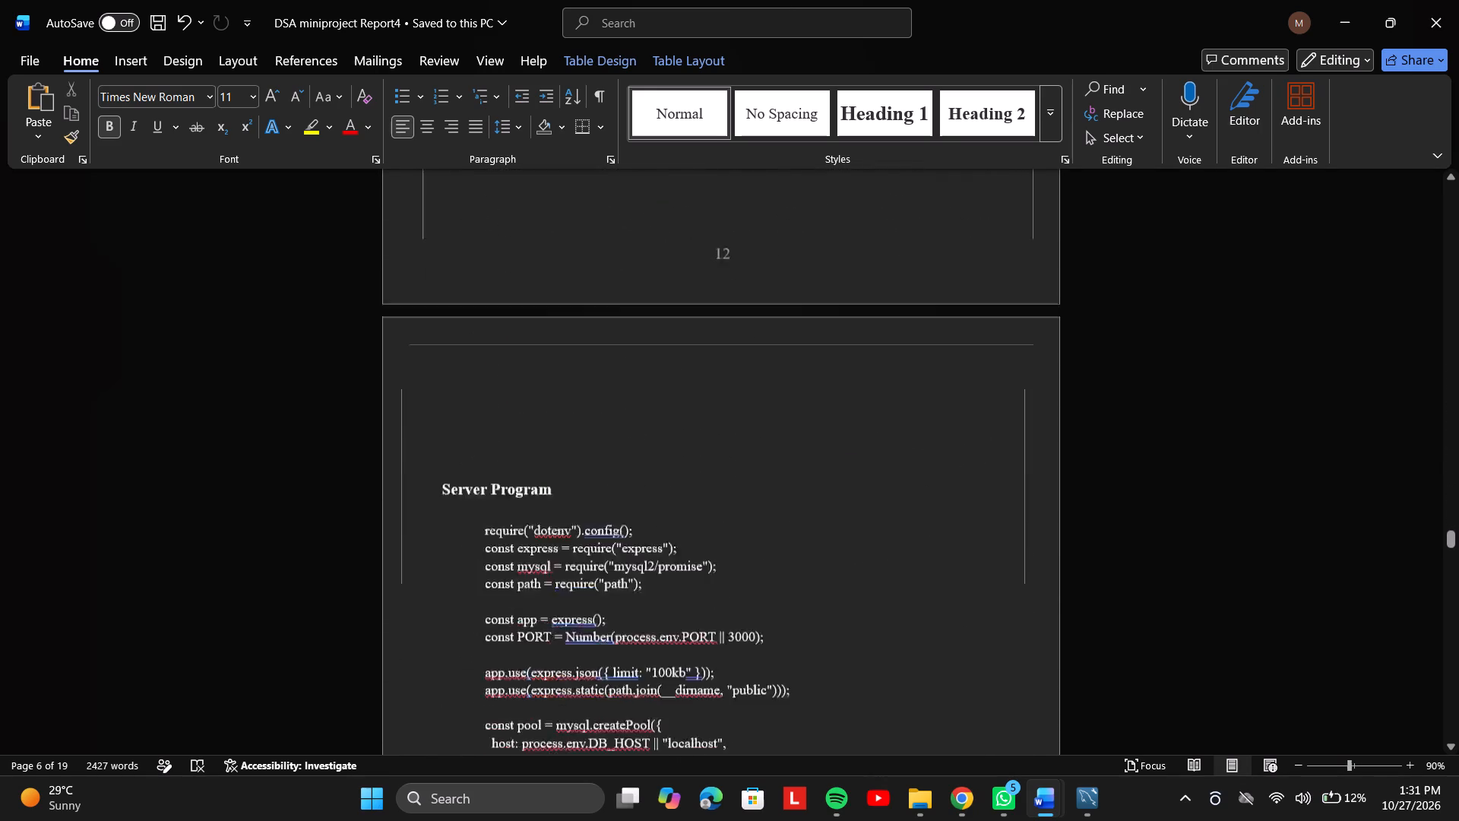
scroll(701, 403, "down", 15)
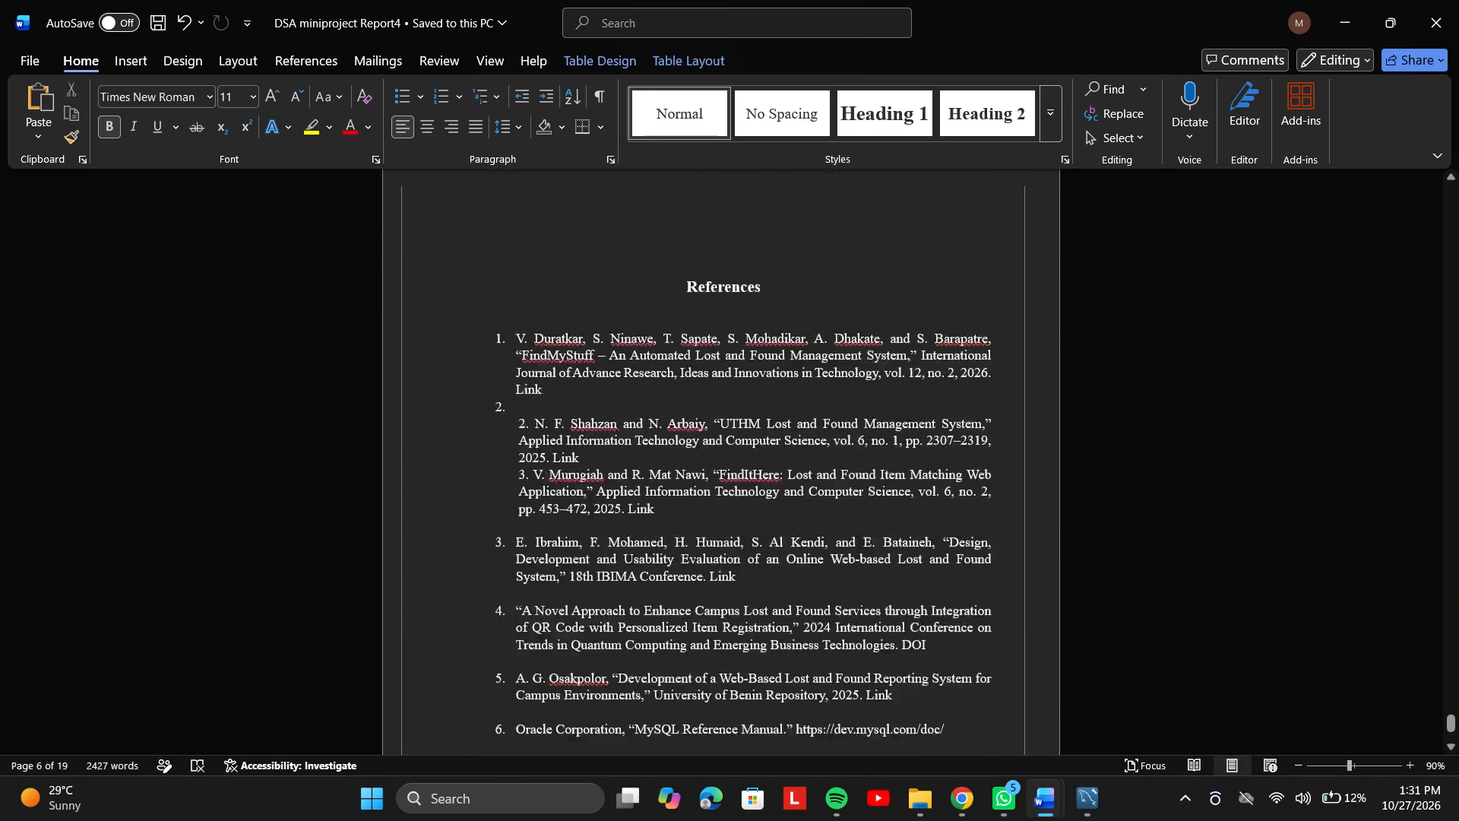
scroll(701, 403, "down", 16)
scroll(701, 403, "right", 1)
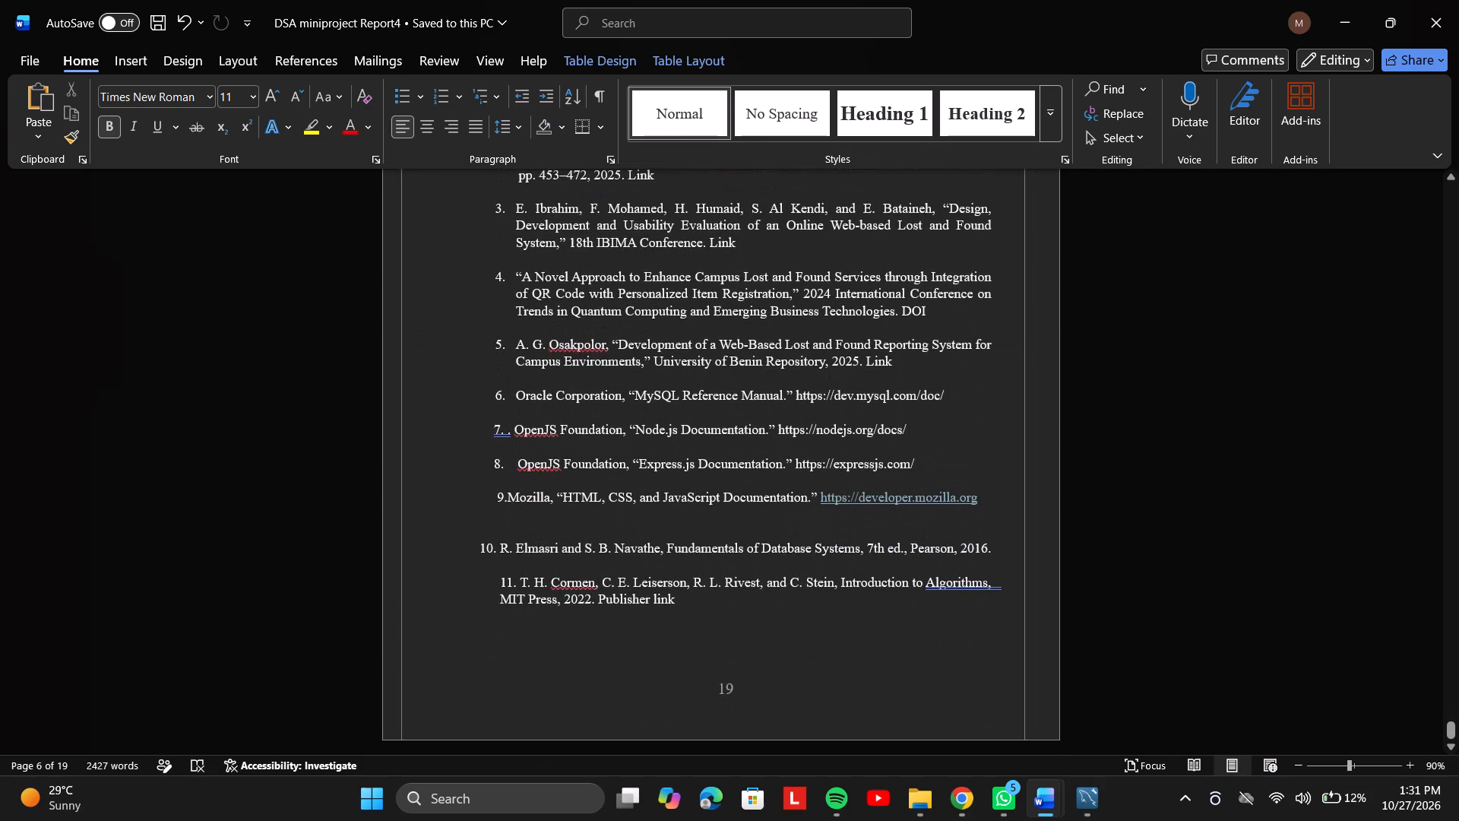
Remove the automatic list number from the Fundamentals of Database Systems entry in the References.
scroll(674, 579, "up", 1)
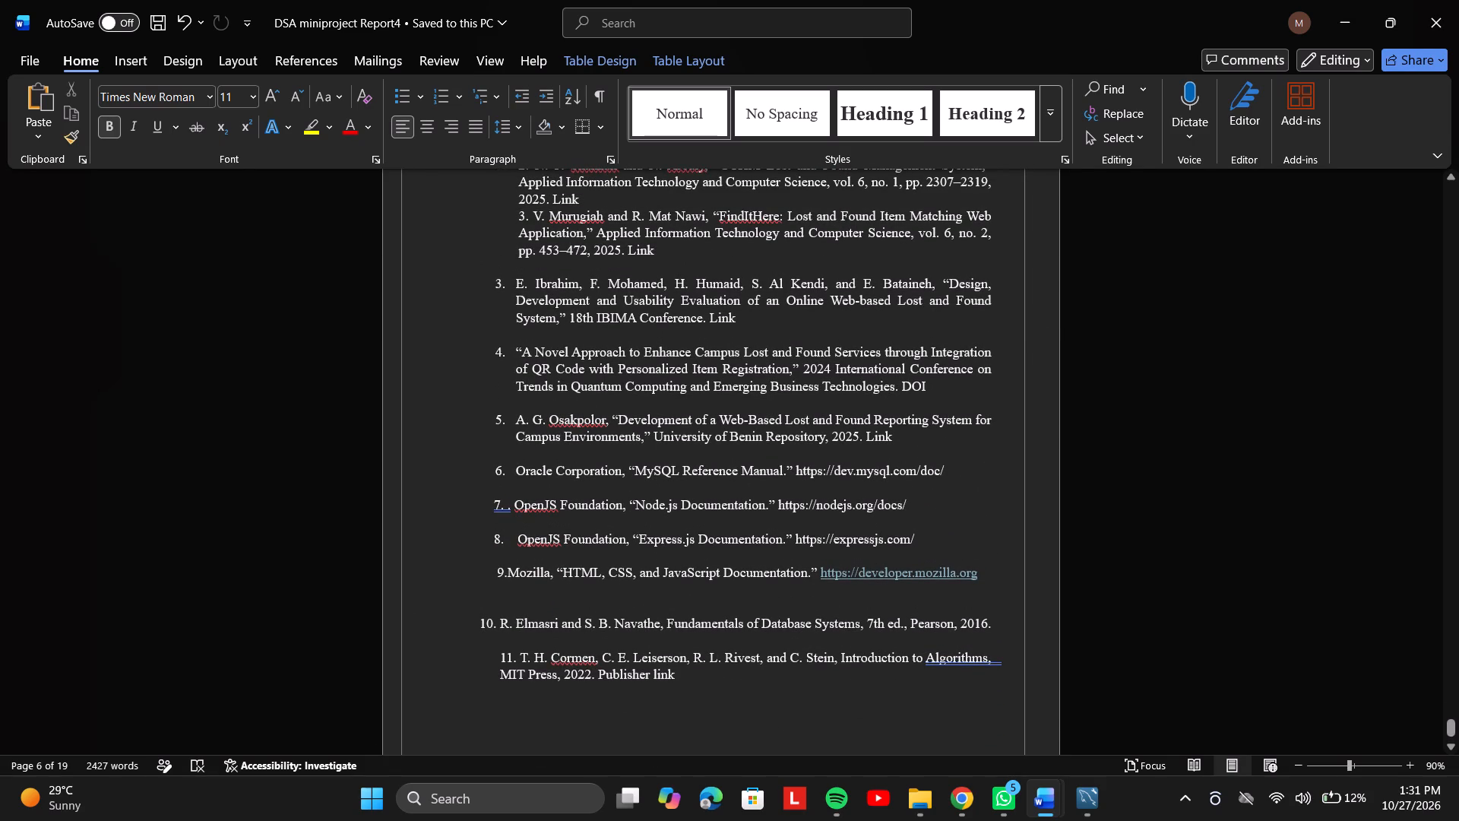
left_click(480, 631)
left_click(500, 625)
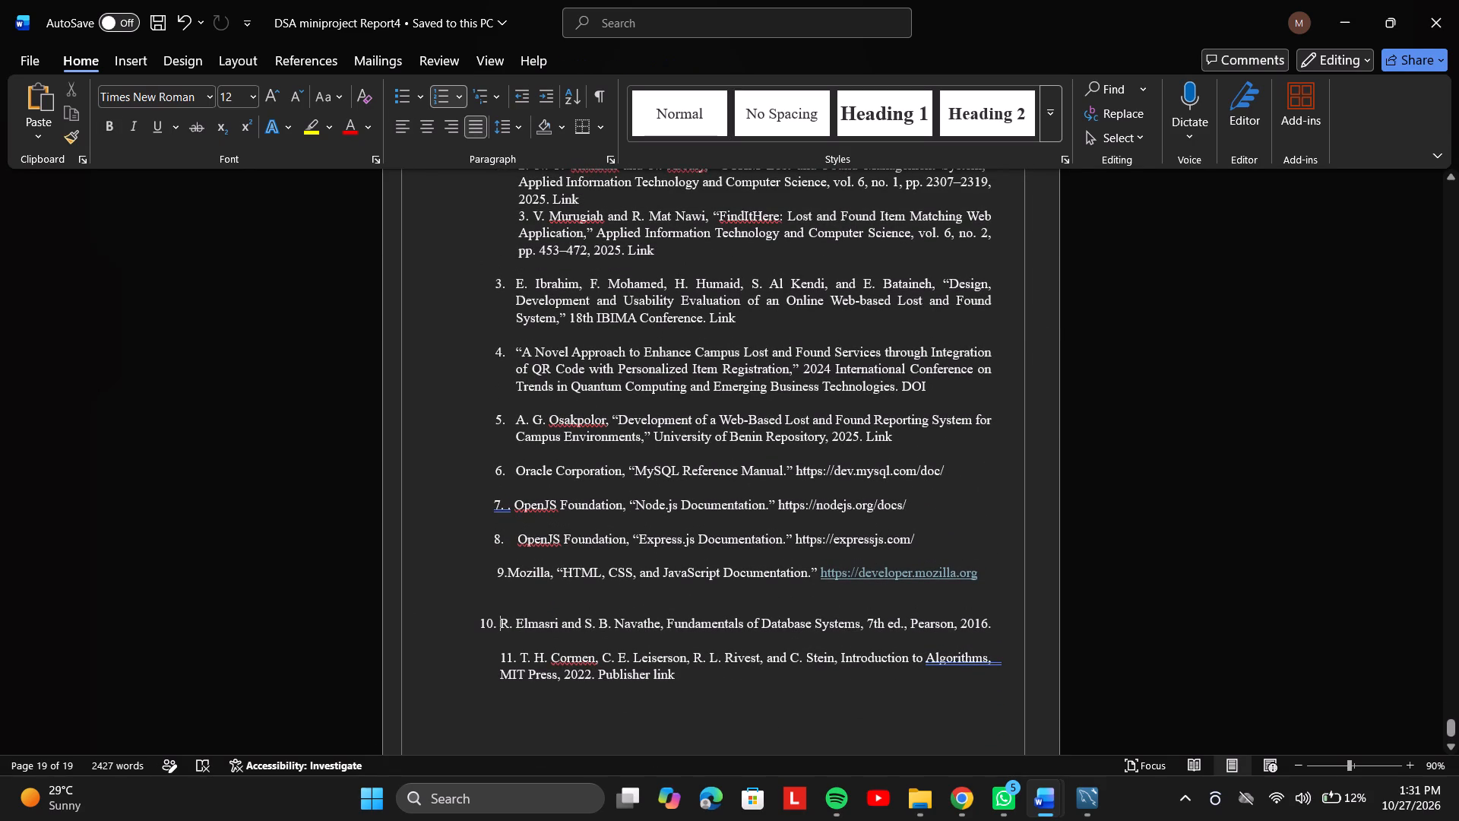
key("space")
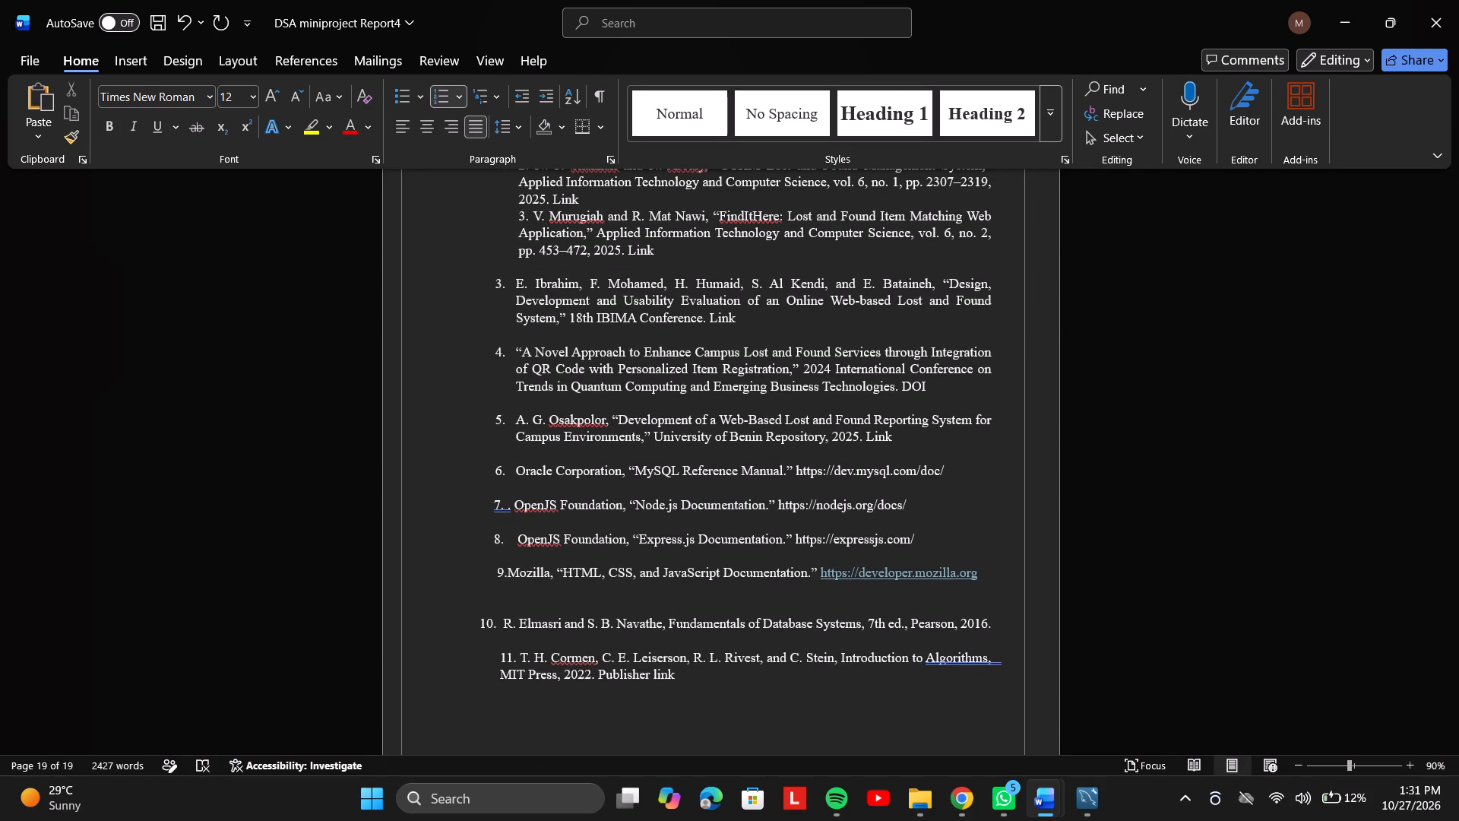
key("BackSpace")
key("BackSpace")
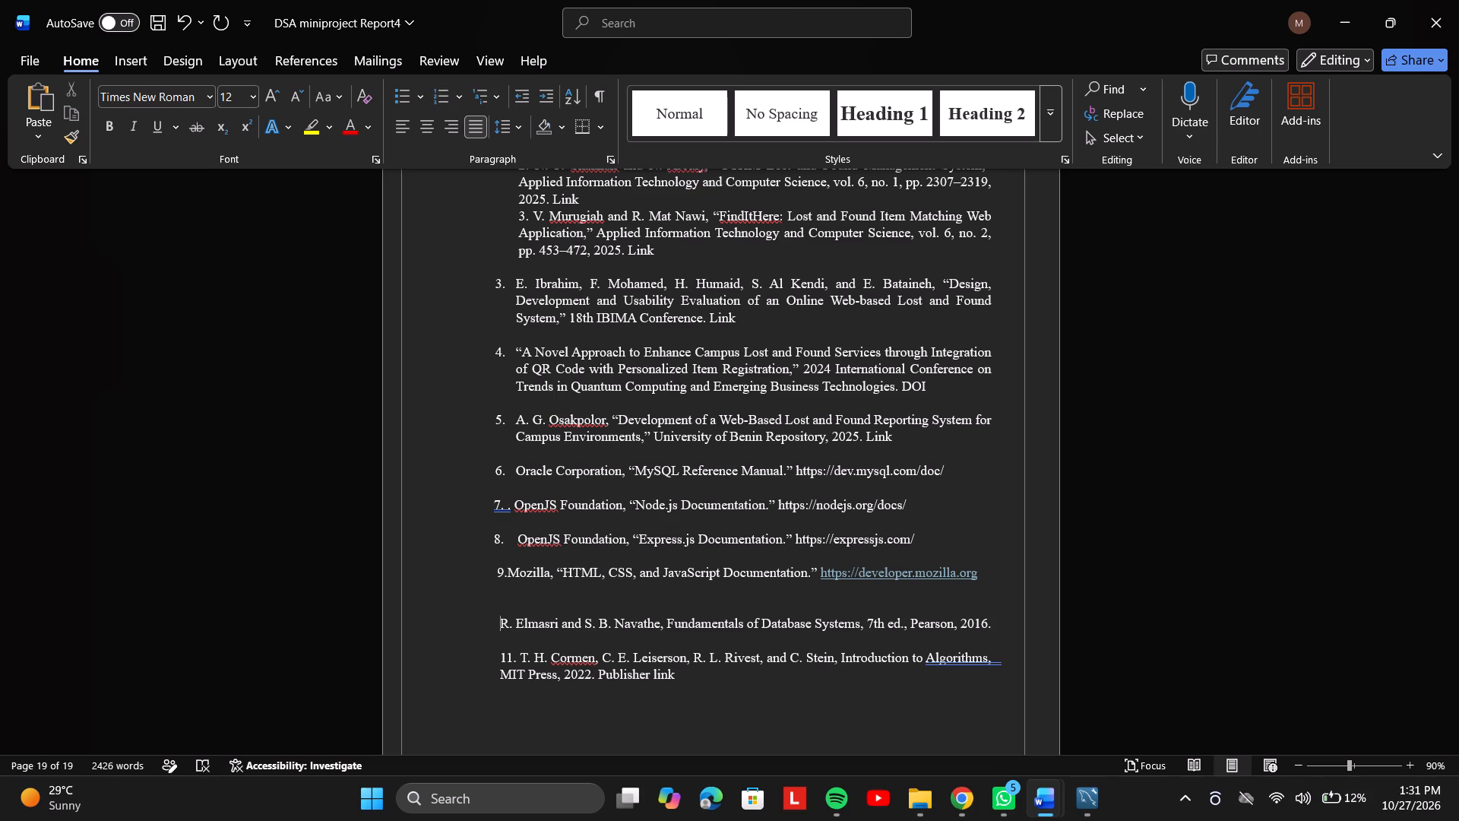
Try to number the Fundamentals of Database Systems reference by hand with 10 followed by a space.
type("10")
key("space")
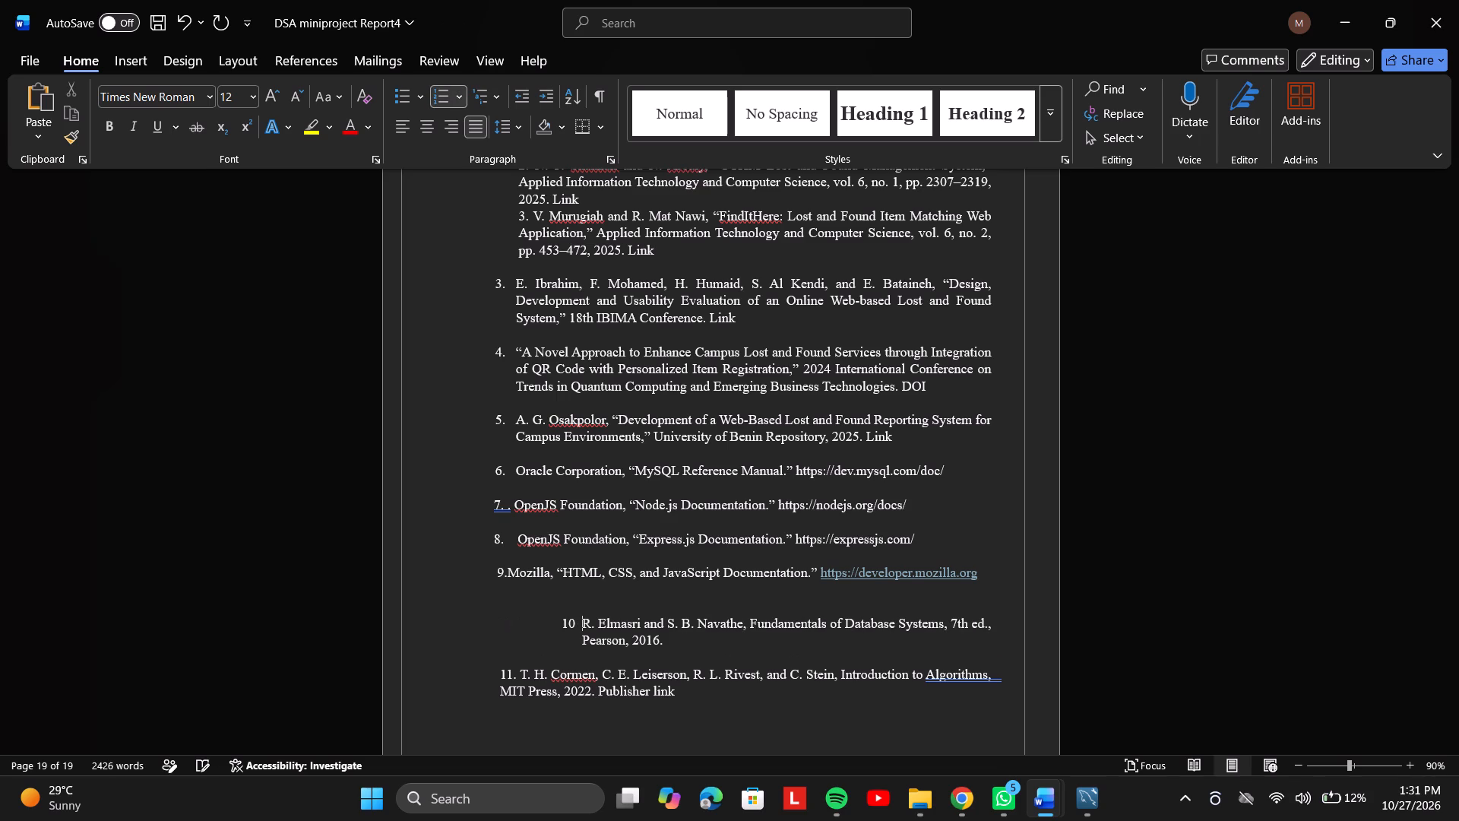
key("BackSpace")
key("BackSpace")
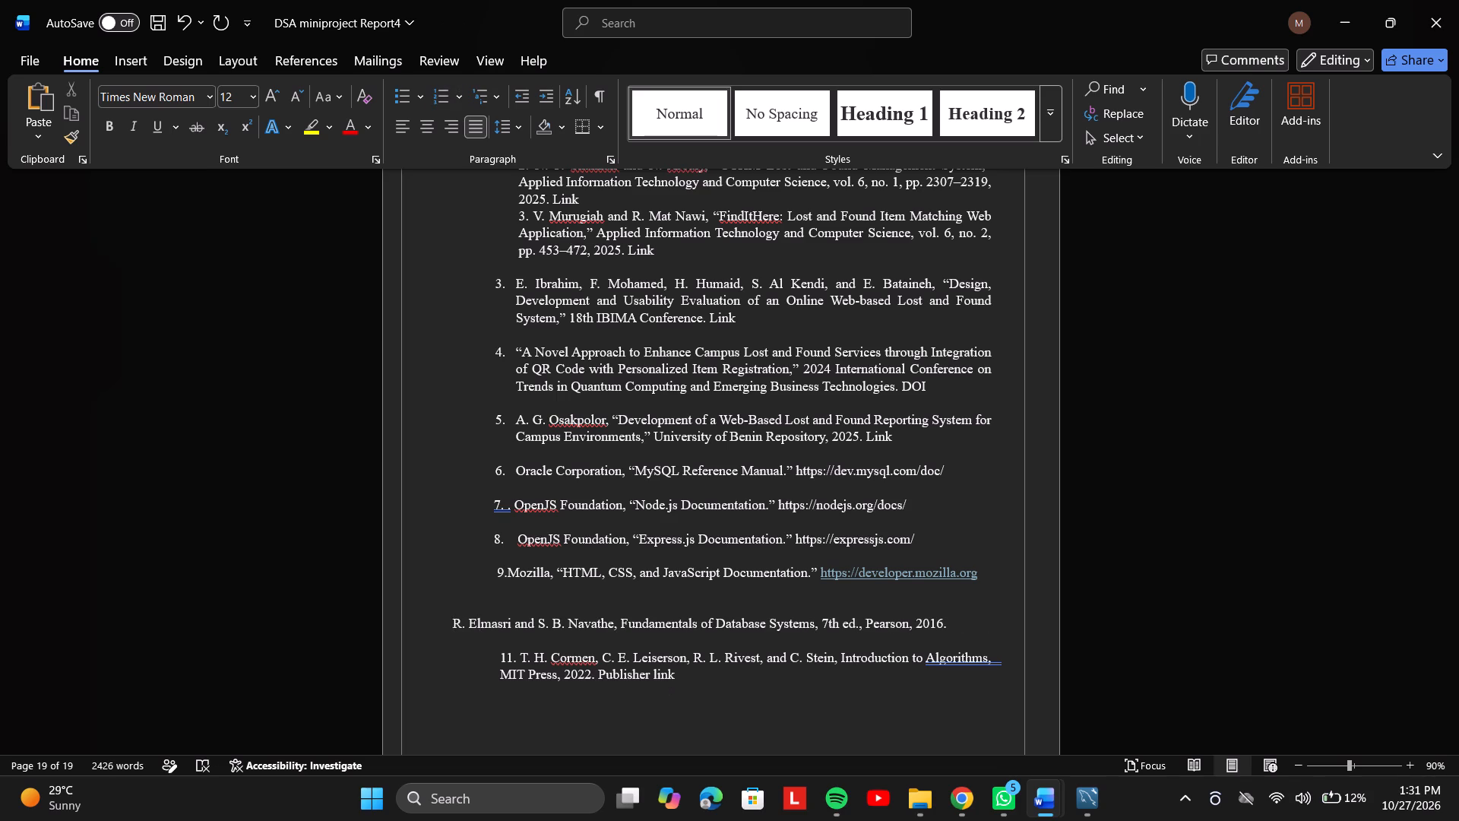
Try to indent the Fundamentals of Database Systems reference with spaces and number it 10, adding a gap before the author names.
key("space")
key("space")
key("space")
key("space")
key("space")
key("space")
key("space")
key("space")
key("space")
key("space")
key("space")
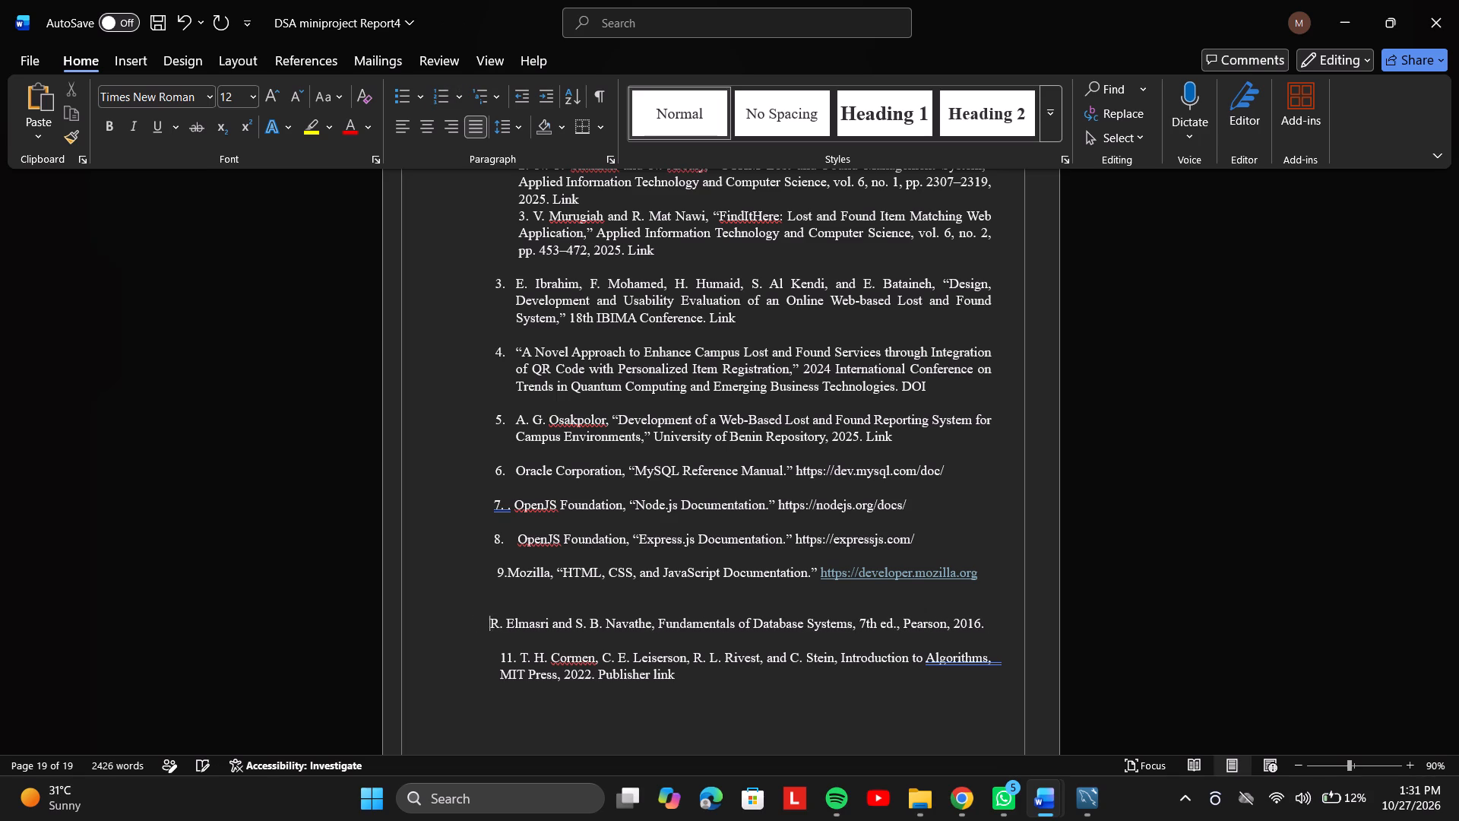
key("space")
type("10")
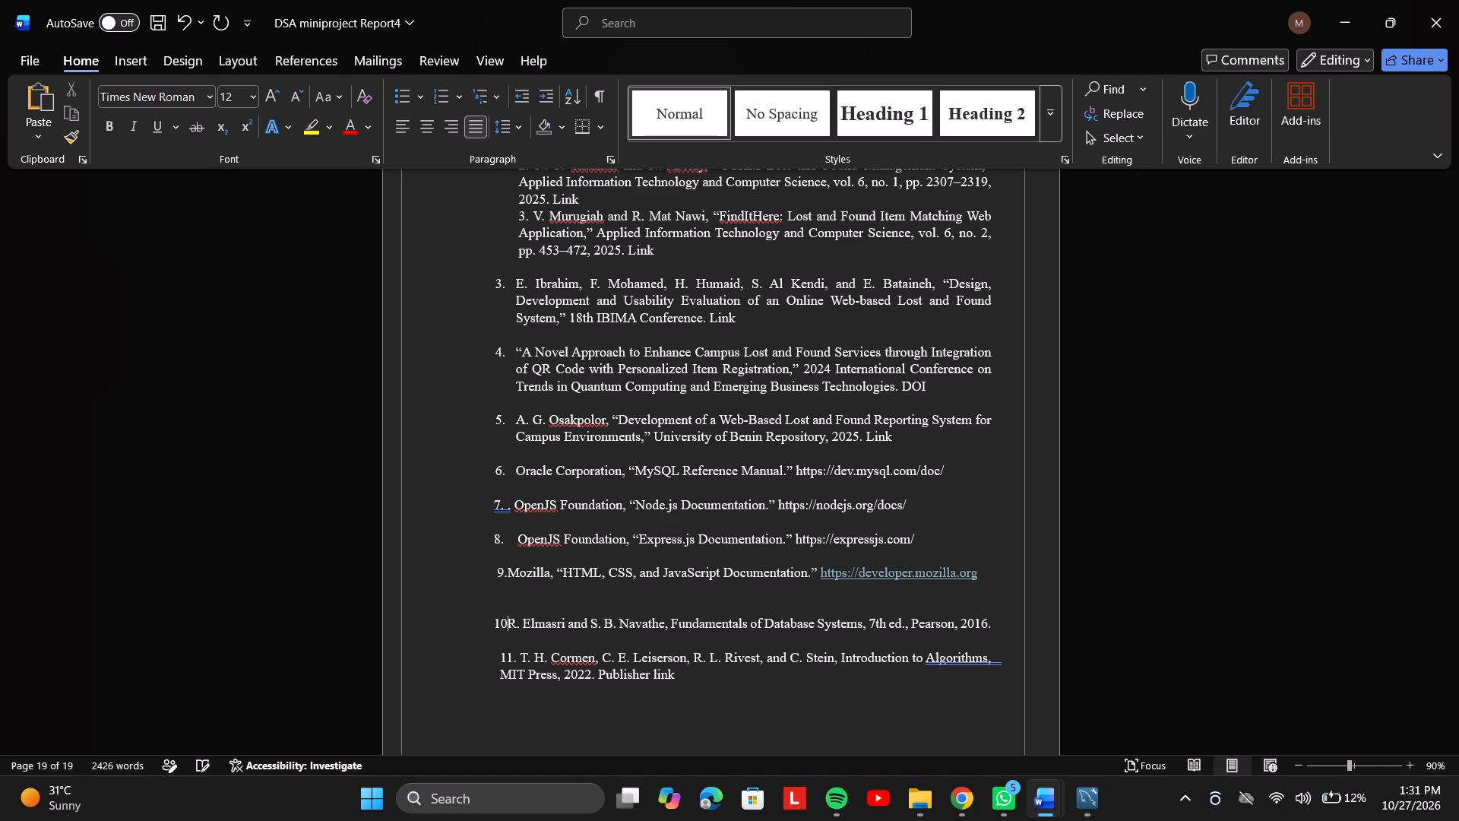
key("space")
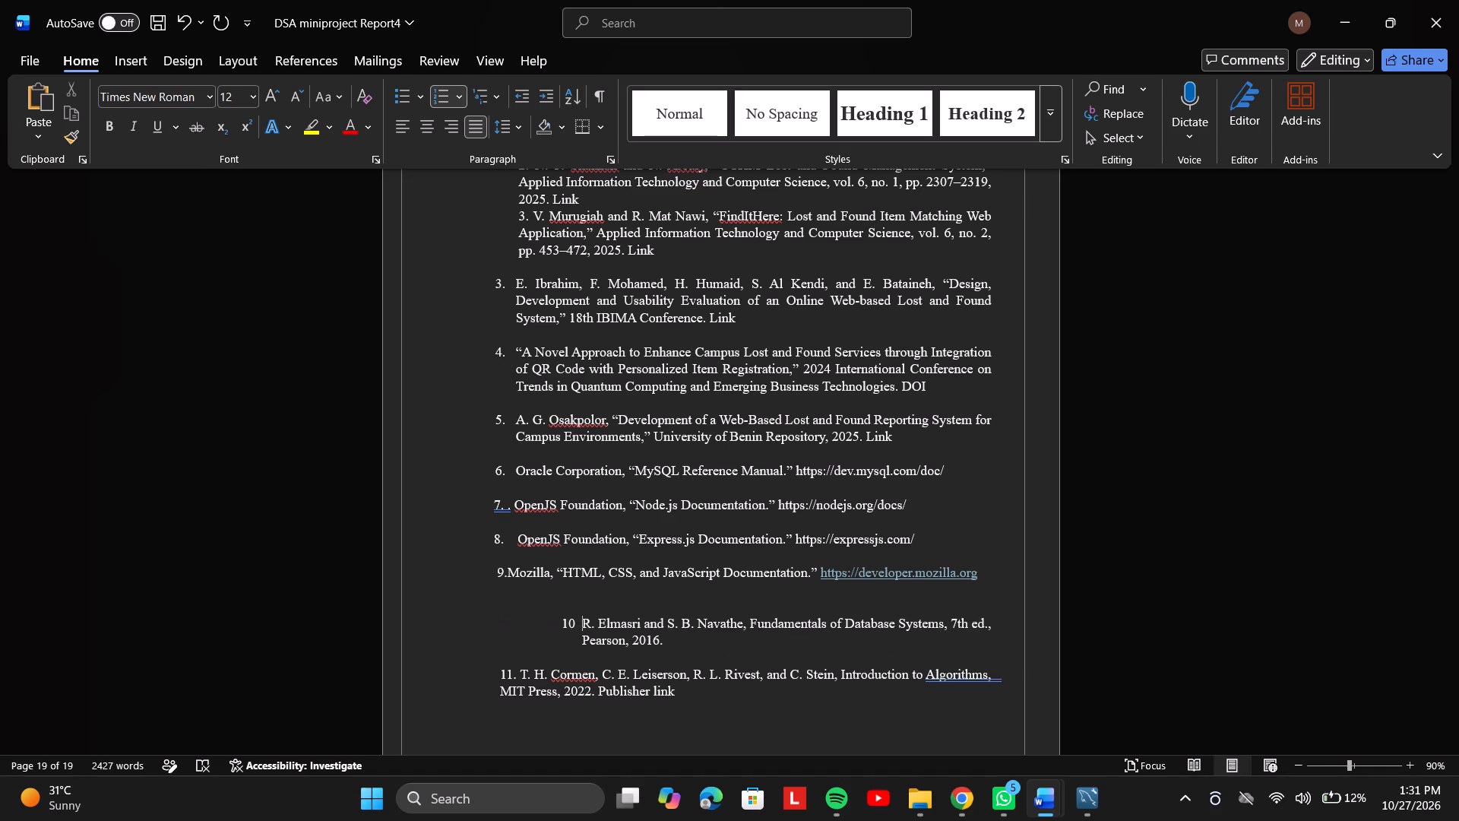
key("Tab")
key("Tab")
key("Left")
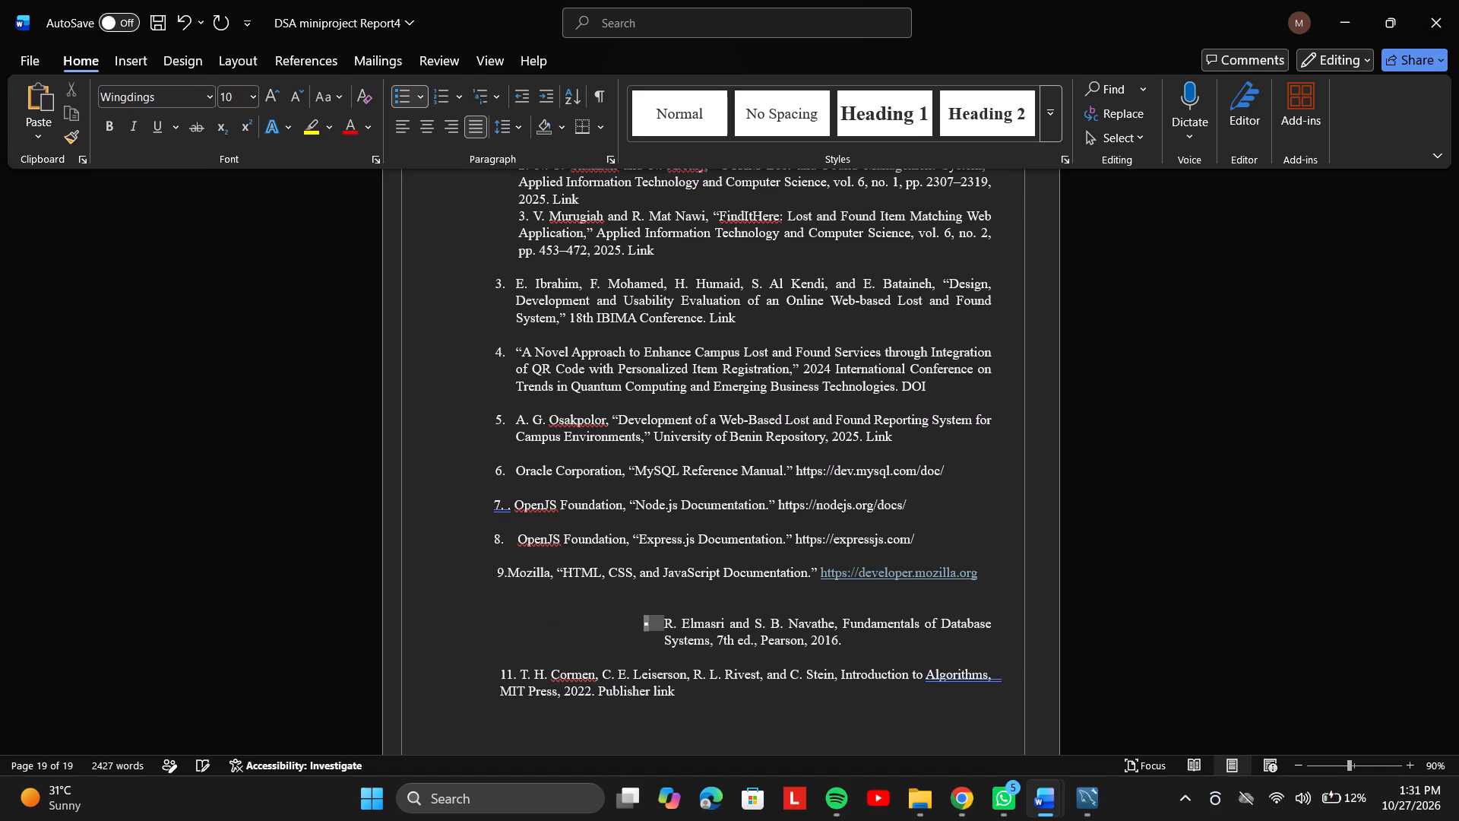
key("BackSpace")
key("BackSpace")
Indent the Fundamentals of Database Systems reference with seven spaces and put "10." directly before its text.
key("space")
key("space")
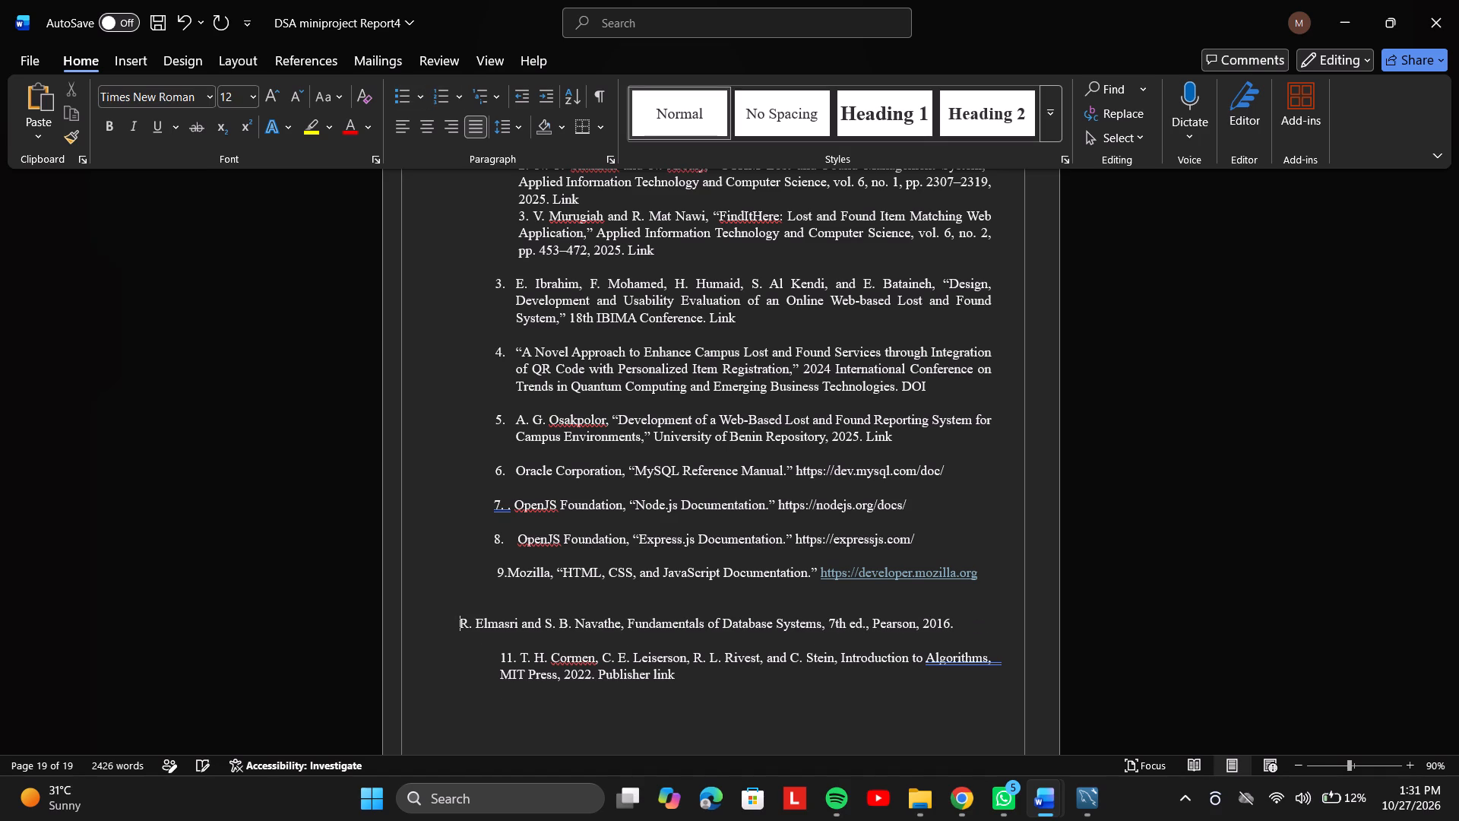
key("space")
key("space")
key("space")
key("space")
key("space")
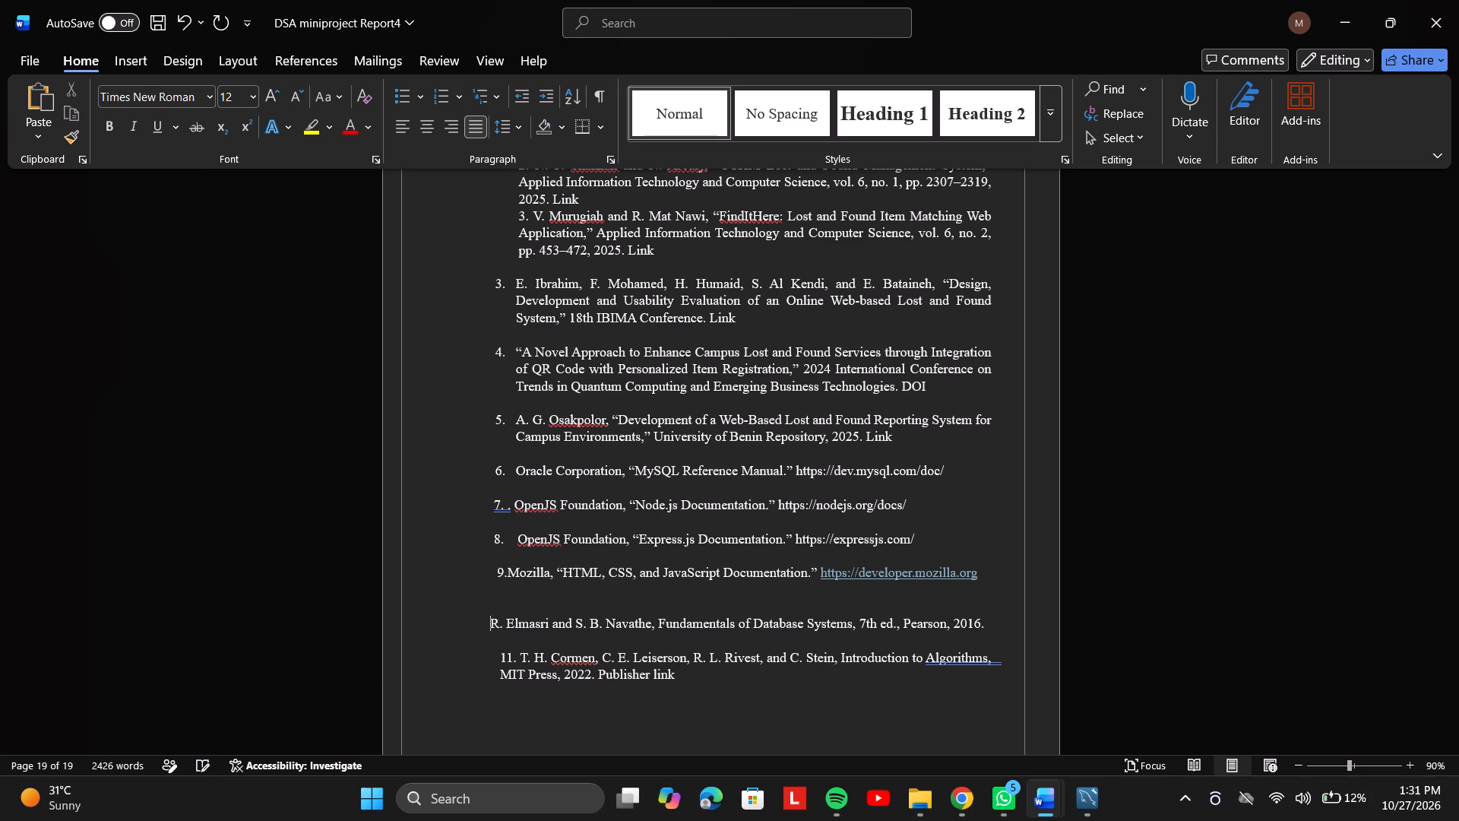
type("10")
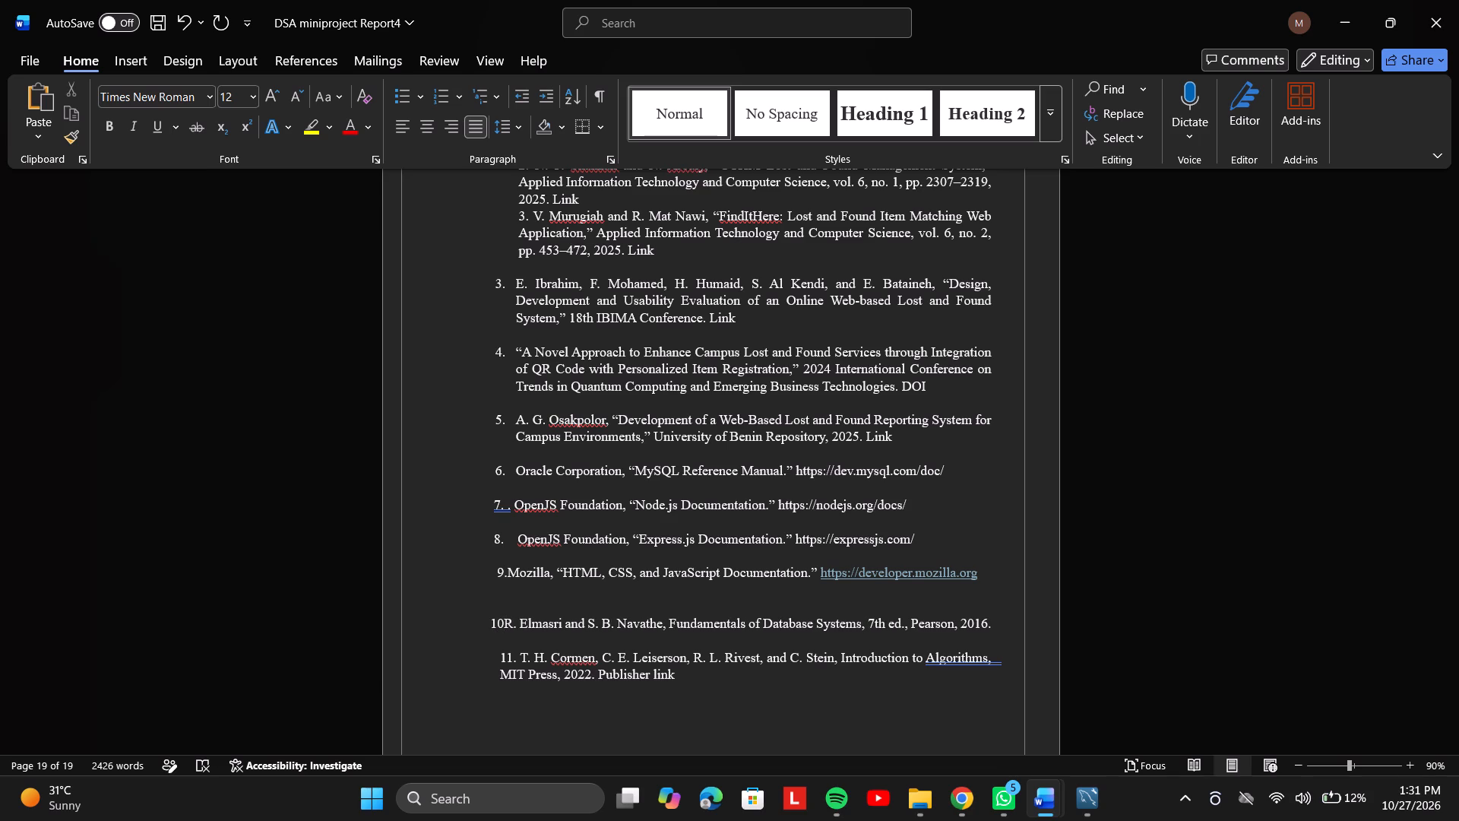
key("period")
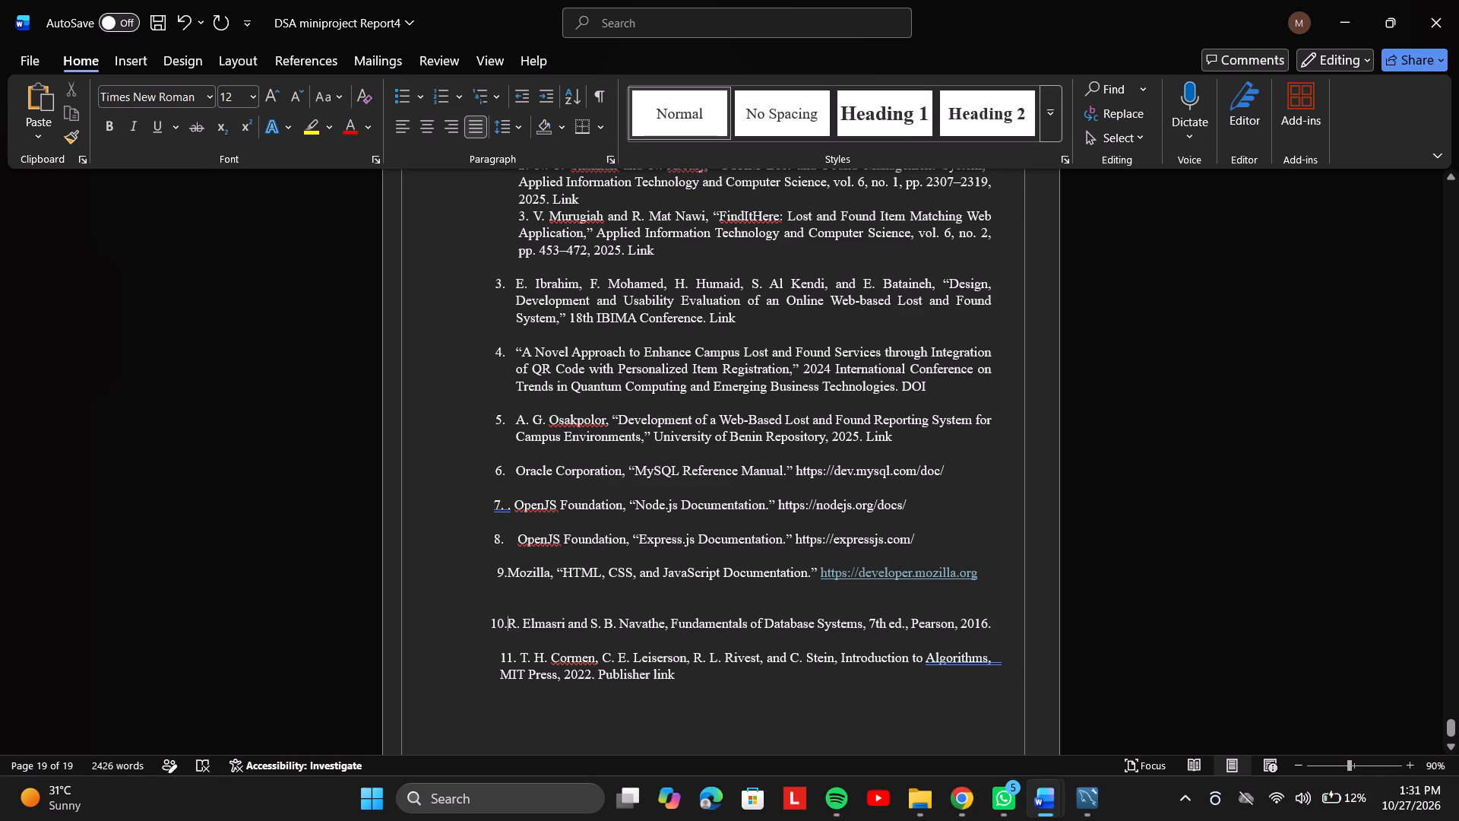
Delete the extra space before "OpenJS" in reference 8.
scroll(492, 622, "down", 1)
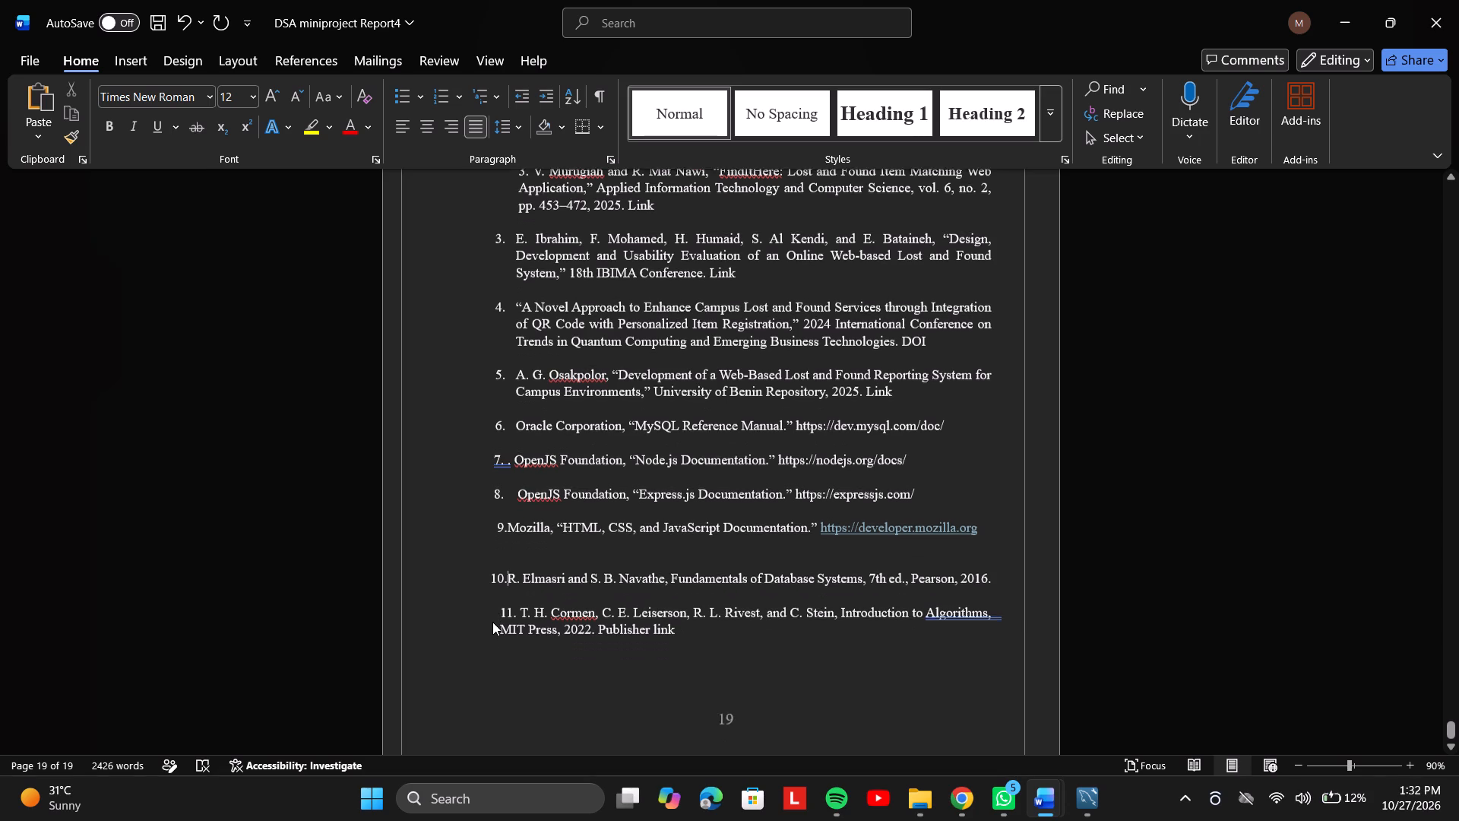
scroll(492, 622, "down", 1)
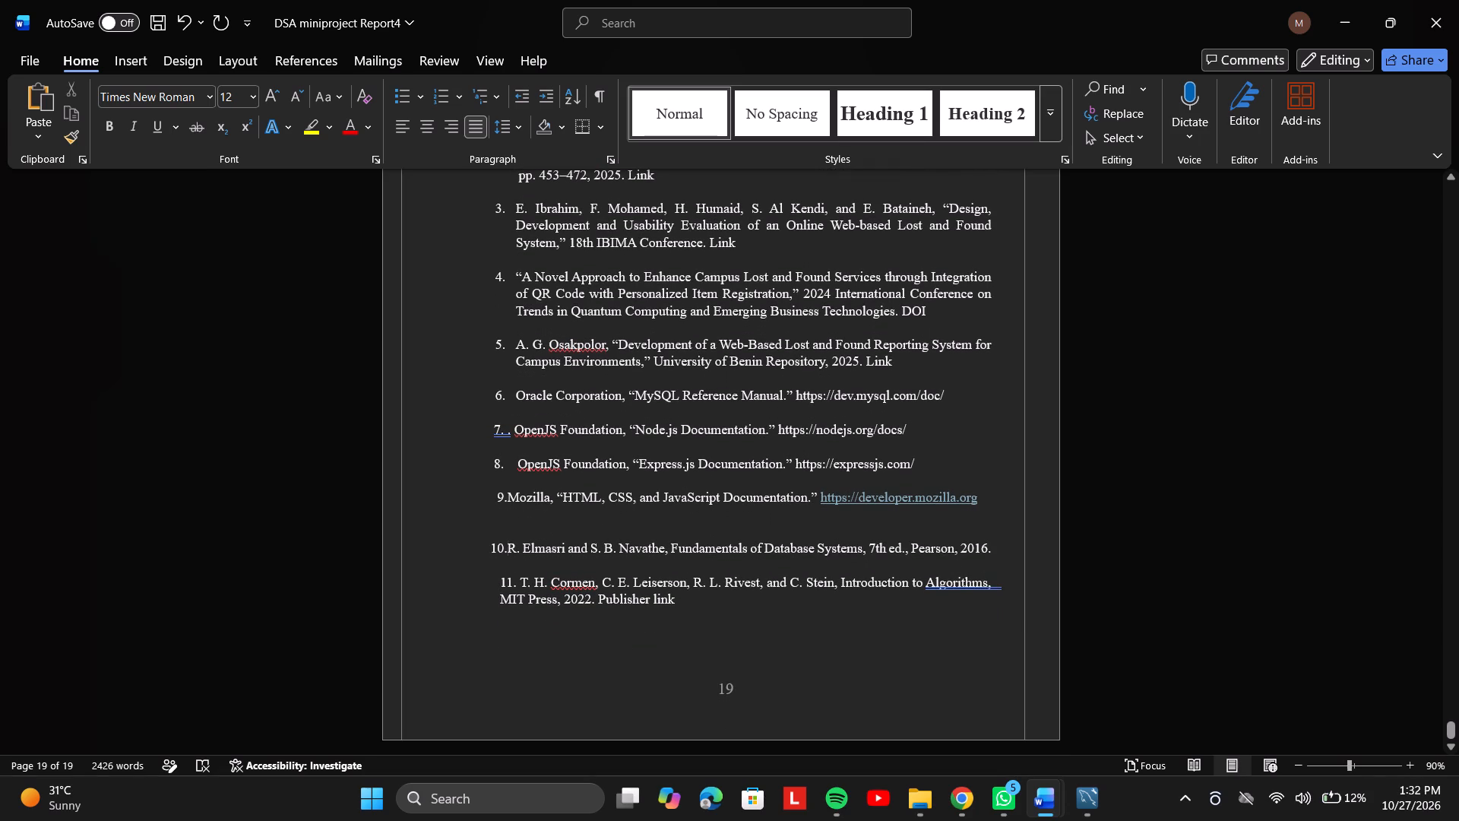
left_click(517, 461)
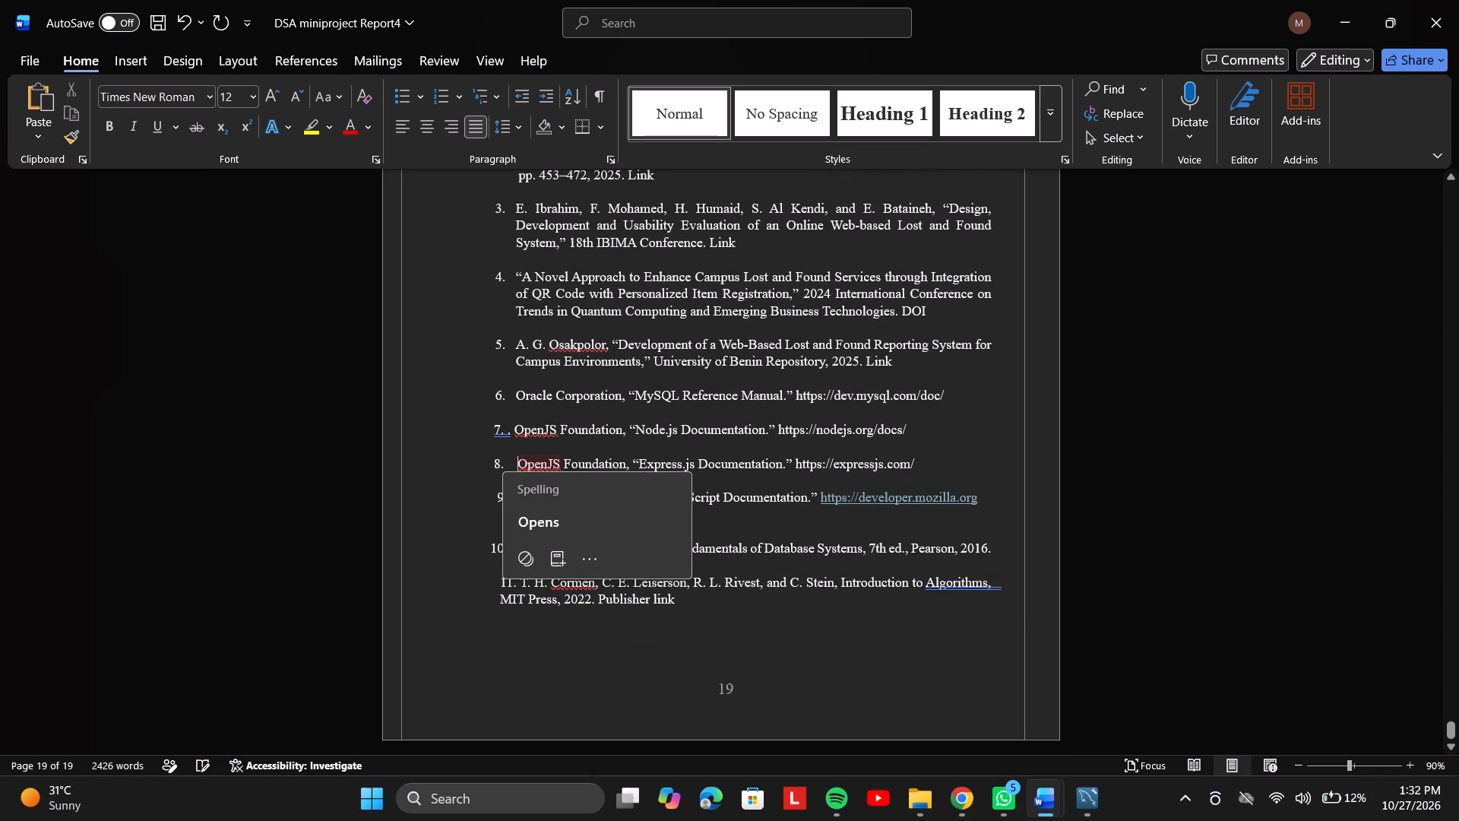
key("BackSpace")
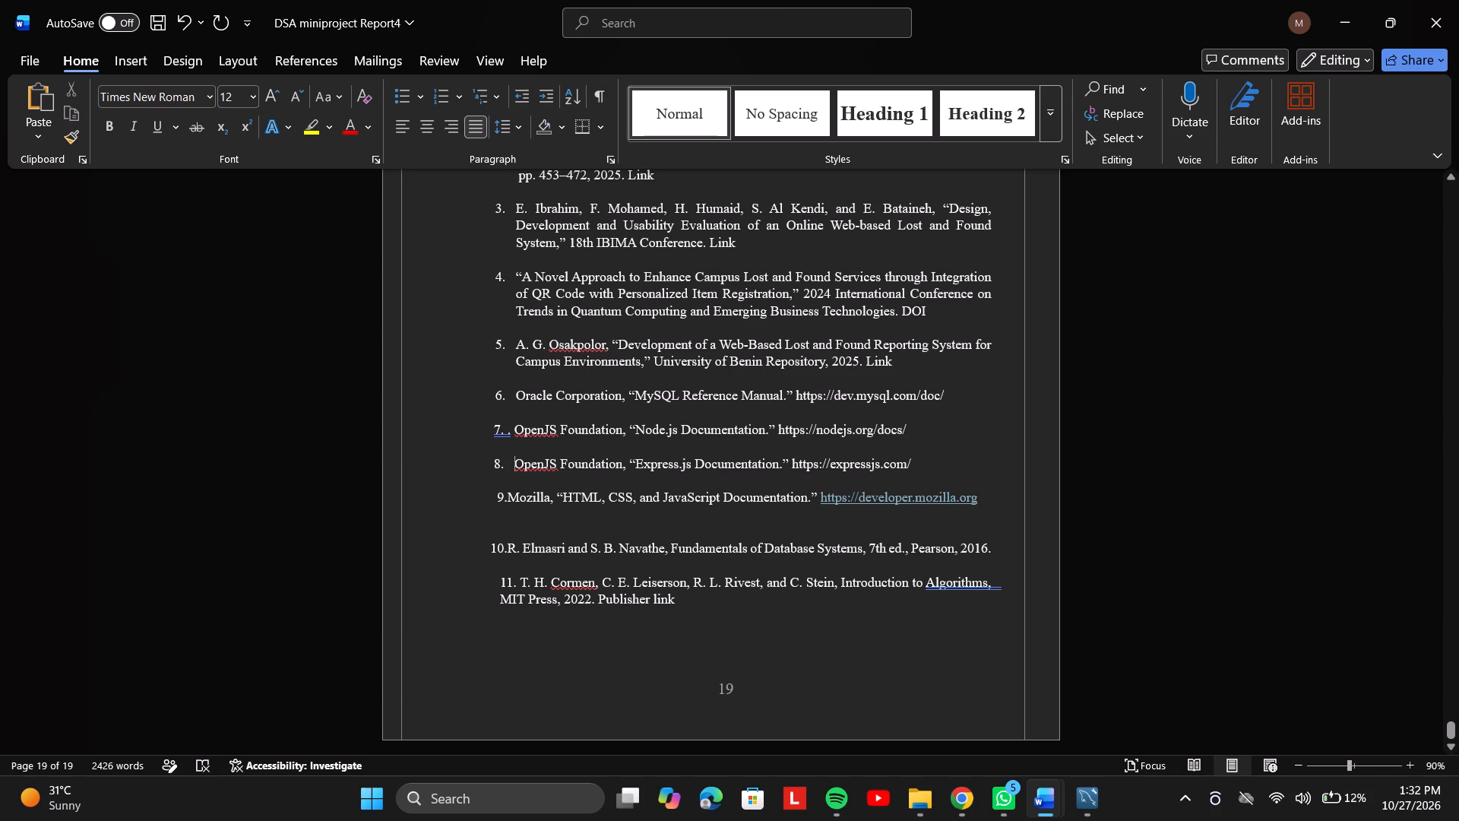
Reduce the gap between references 9 and 10 by removing the surplus blank line.
left_click(489, 528)
key("BackSpace")
key("BackSpace")
key("BackSpace")
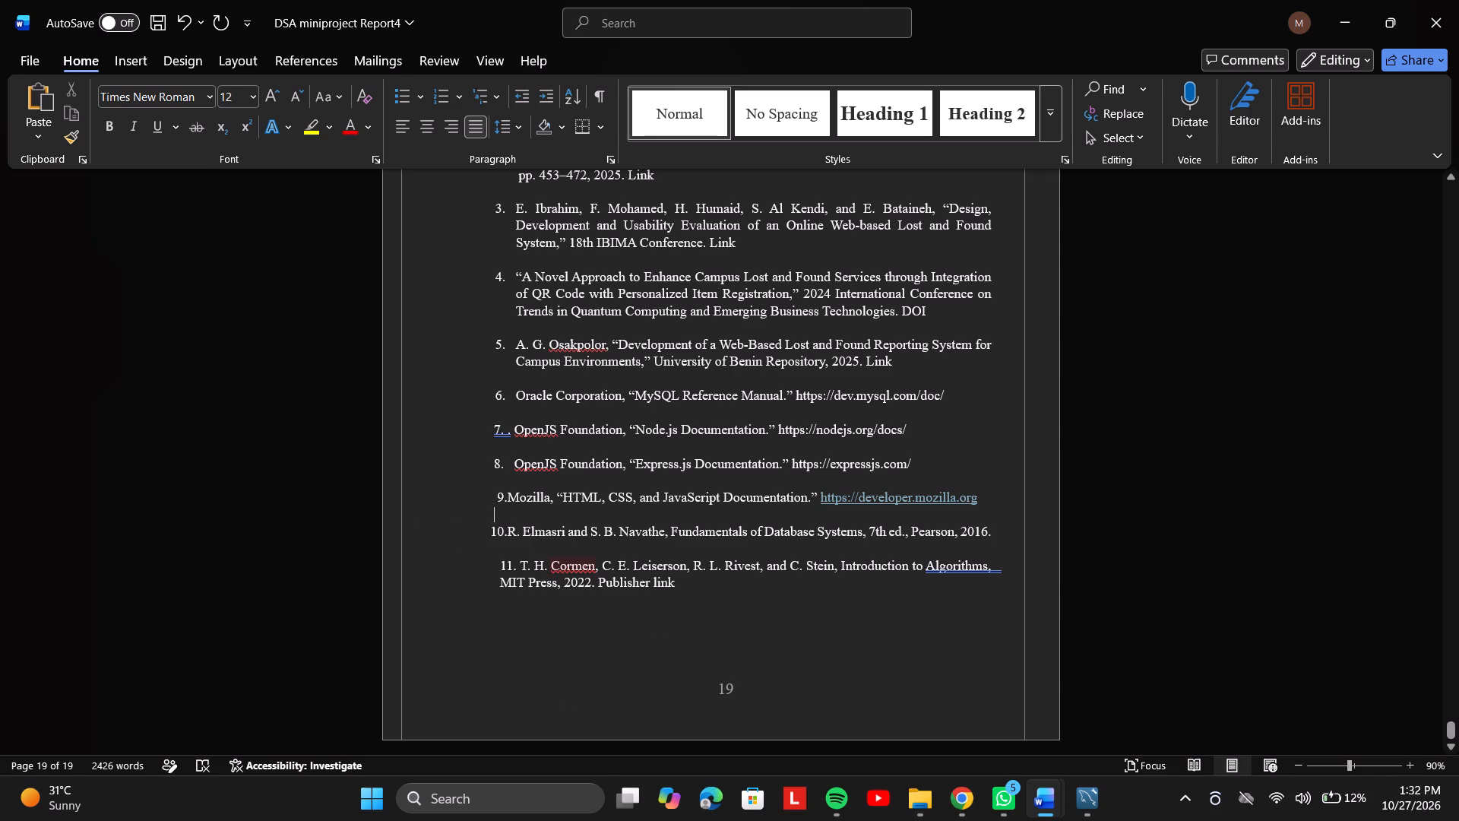
Remove the paragraph indent of reference 11, the Introduction to Algorithms entry, and indent its first line with eleven spaces instead.
left_click(502, 563)
key("BackSpace")
key("space")
key("space")
key("space")
key("space")
key("space")
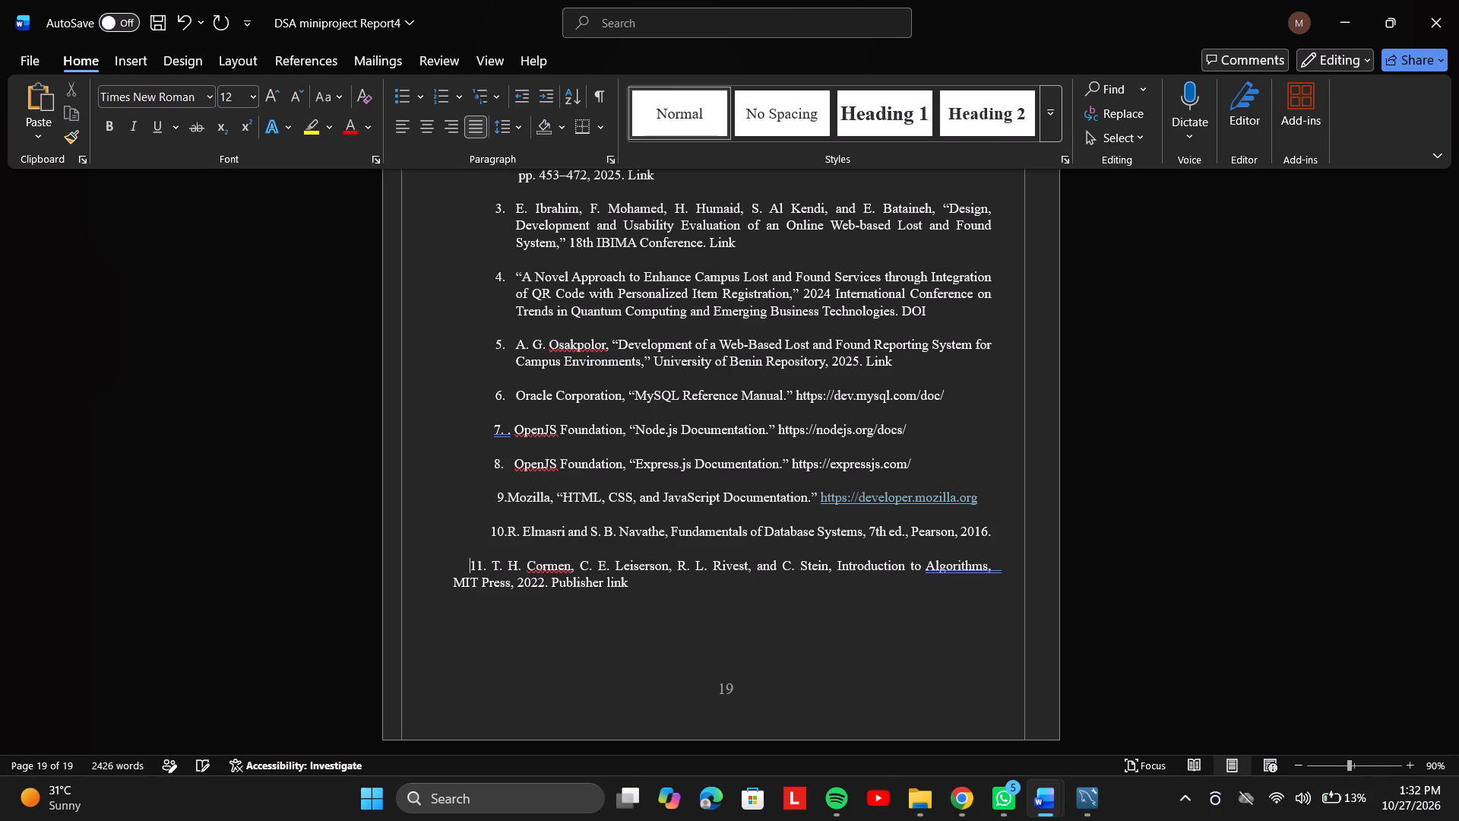
key("space")
key("space")
key("space")
key("space")
key("space")
key("space")
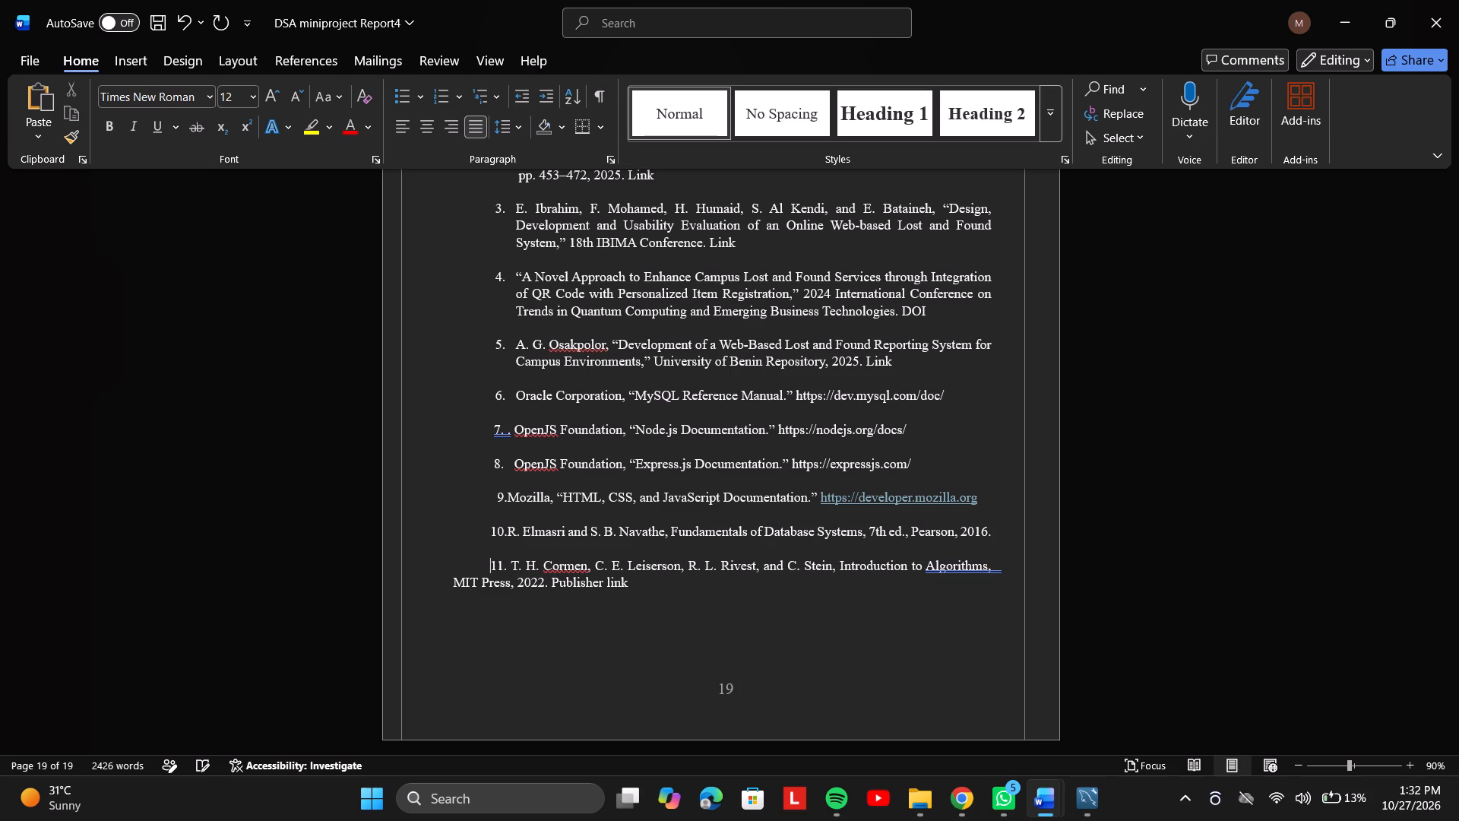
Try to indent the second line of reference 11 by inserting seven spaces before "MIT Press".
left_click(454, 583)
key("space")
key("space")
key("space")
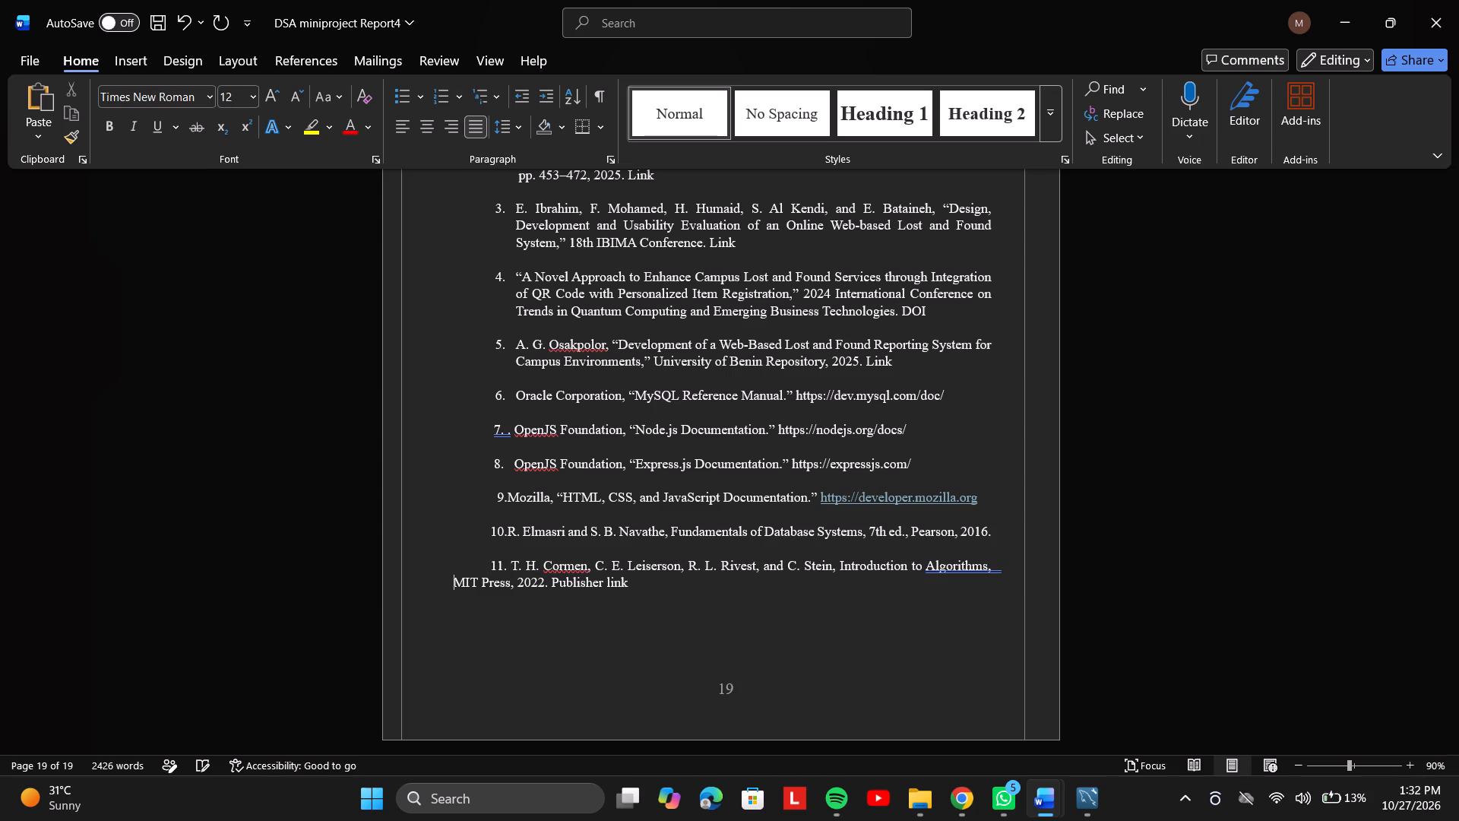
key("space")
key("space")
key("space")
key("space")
Delete the text "MIT Press, 2022. Publisher link" from reference 11, so the entry ends after "Introduction to Algorithms,".
left_click(477, 581)
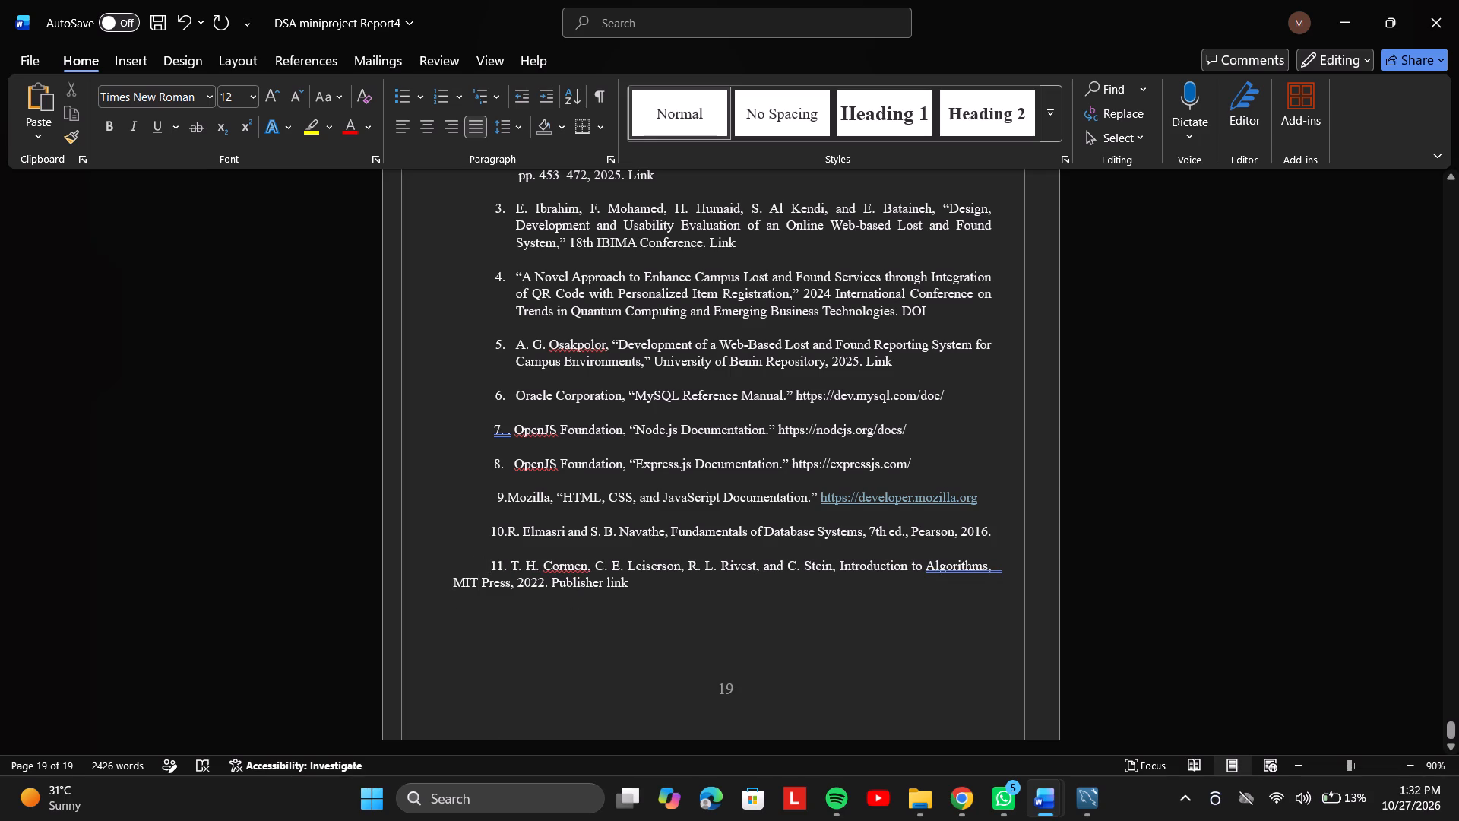
key("BackSpace")
key("BackSpace")
key("BackSpace")
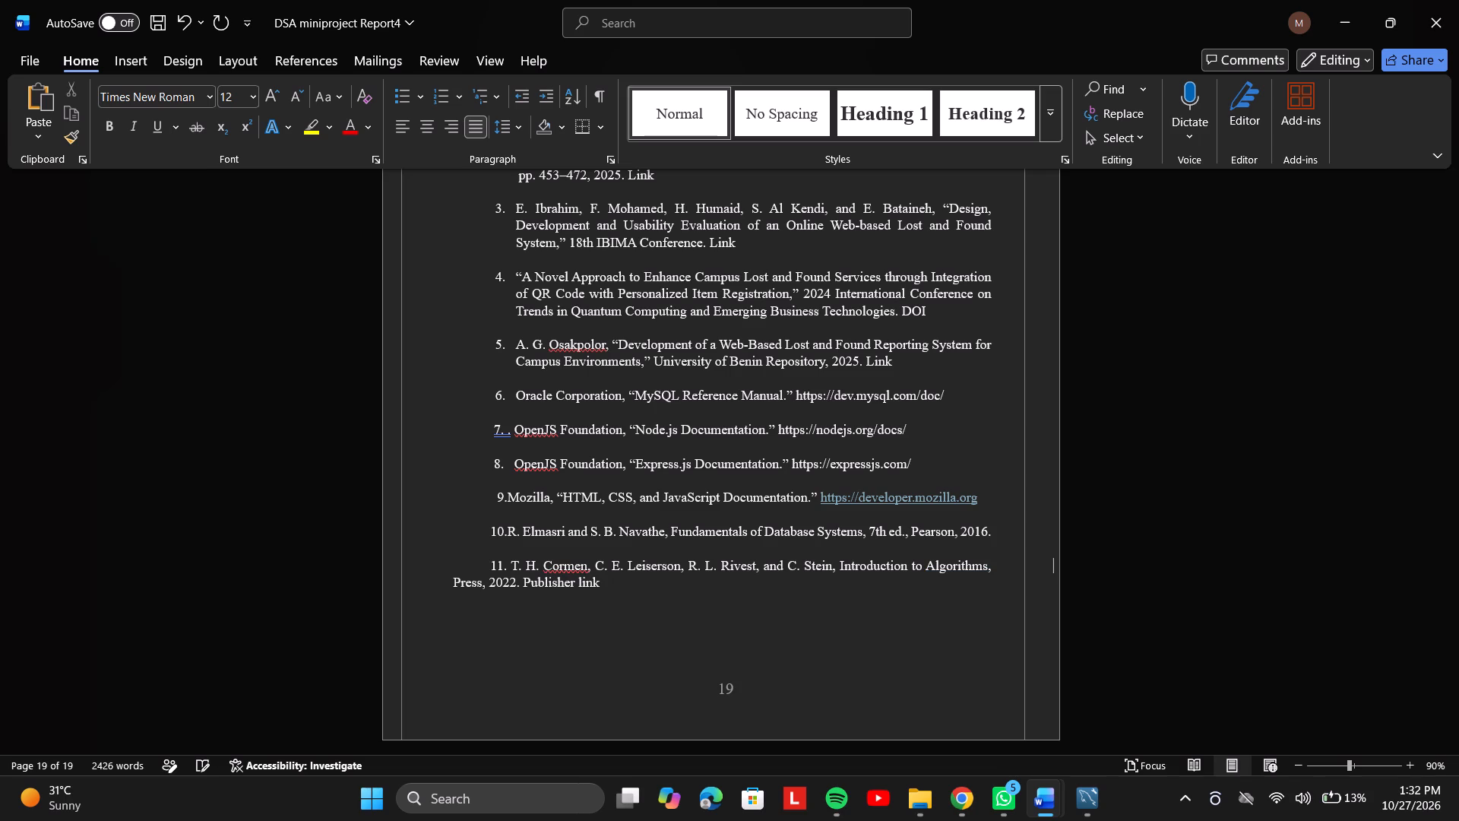
left_click(605, 589)
key("BackSpace")
key("BackSpace")
key("BackSpace")
key("BackSpace")
key("BackSpace")
key("BackSpace")
key("BackSpace")
key("BackSpace")
key("BackSpace")
key("BackSpace")
key("BackSpace")
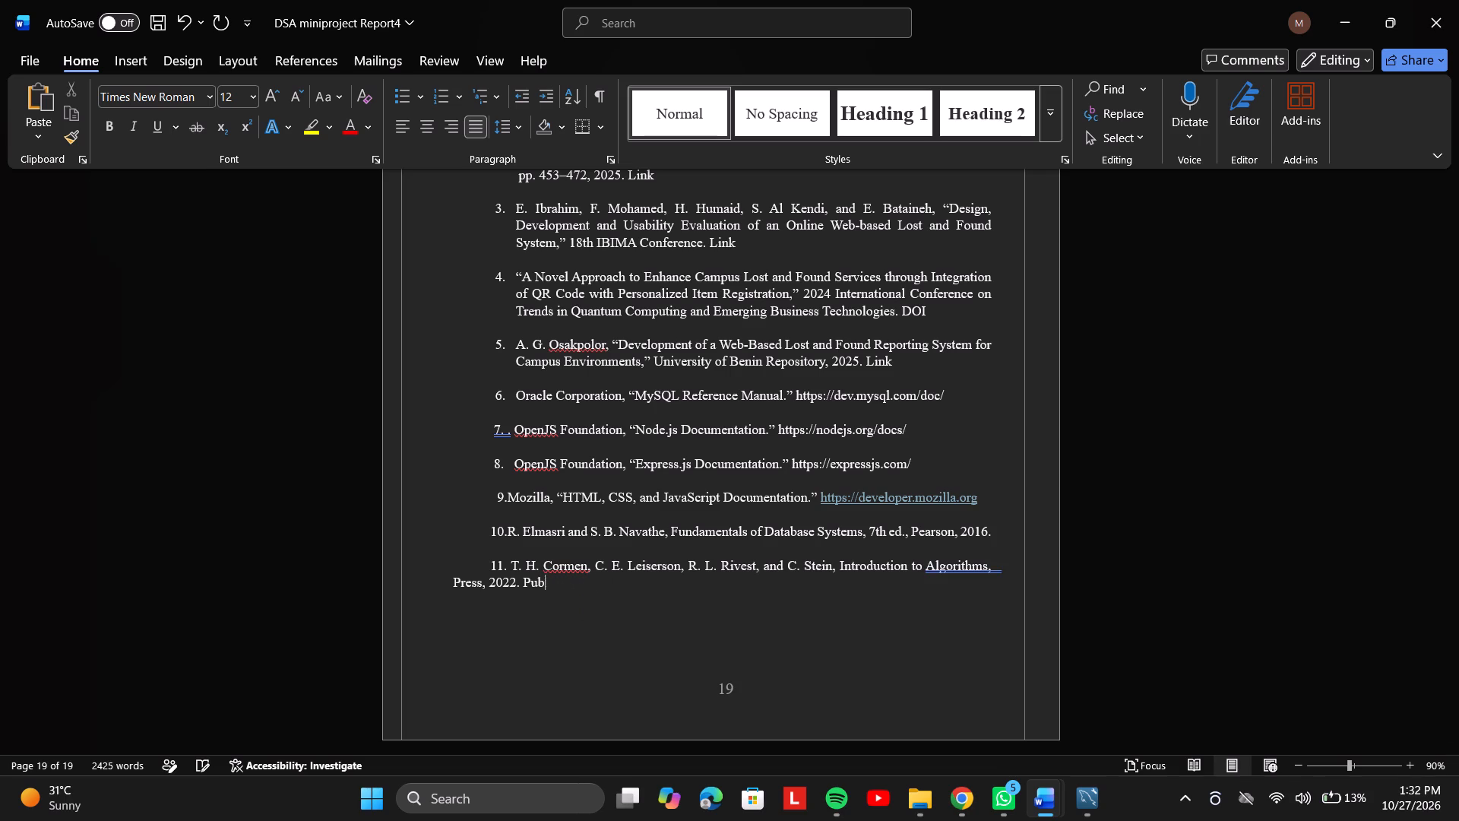
key("BackSpace")
key("BackSpace")
key("BackSpace")
key("BackSpace")
key("BackSpace")
key("BackSpace")
key("BackSpace")
key("BackSpace")
key("BackSpace")
key("BackSpace")
key("BackSpace")
key("BackSpace")
key("BackSpace")
key("BackSpace")
key("BackSpace")
key("BackSpace")
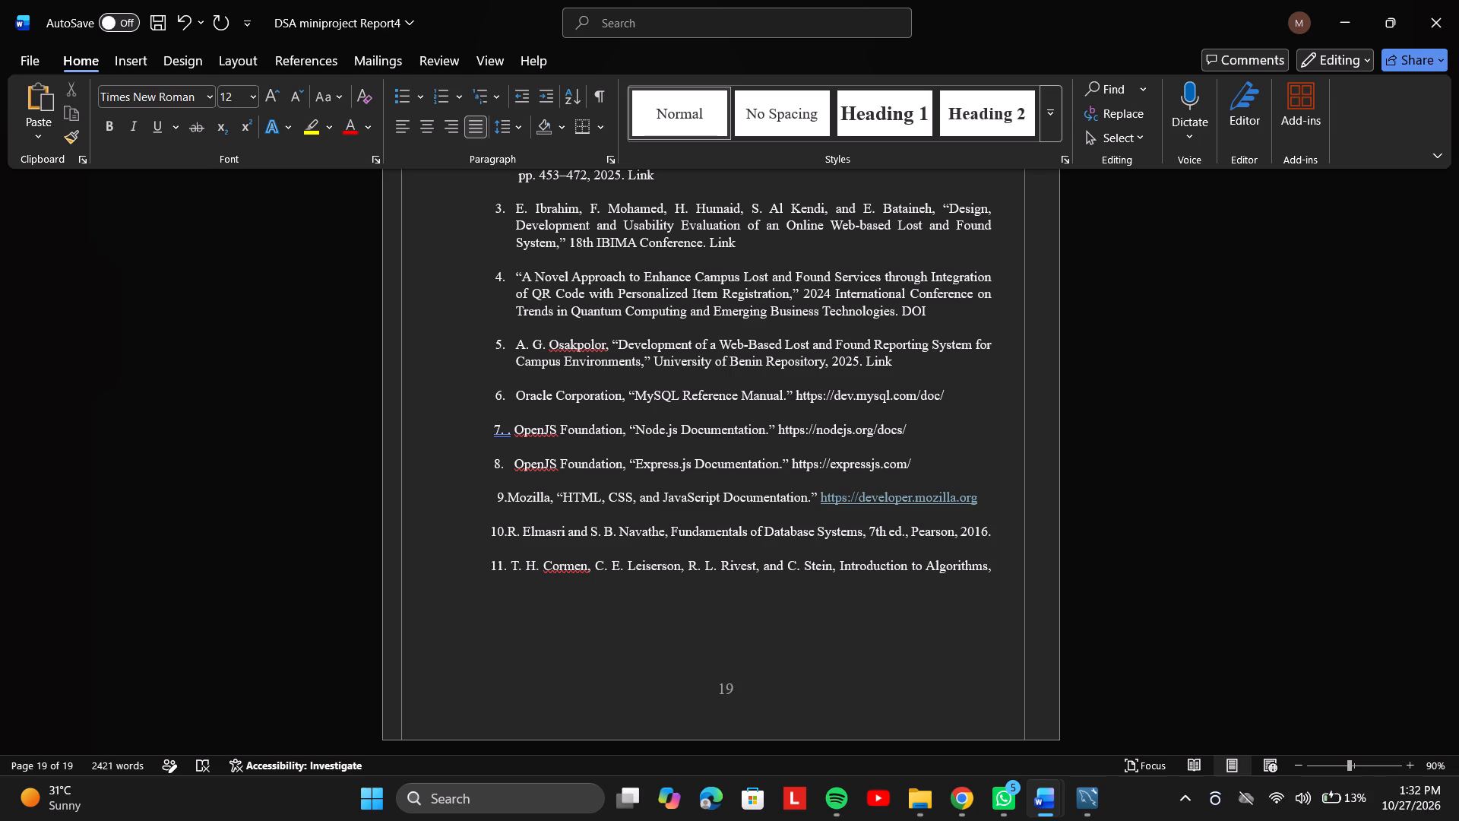
Save the report document.
key("ctrl+s")
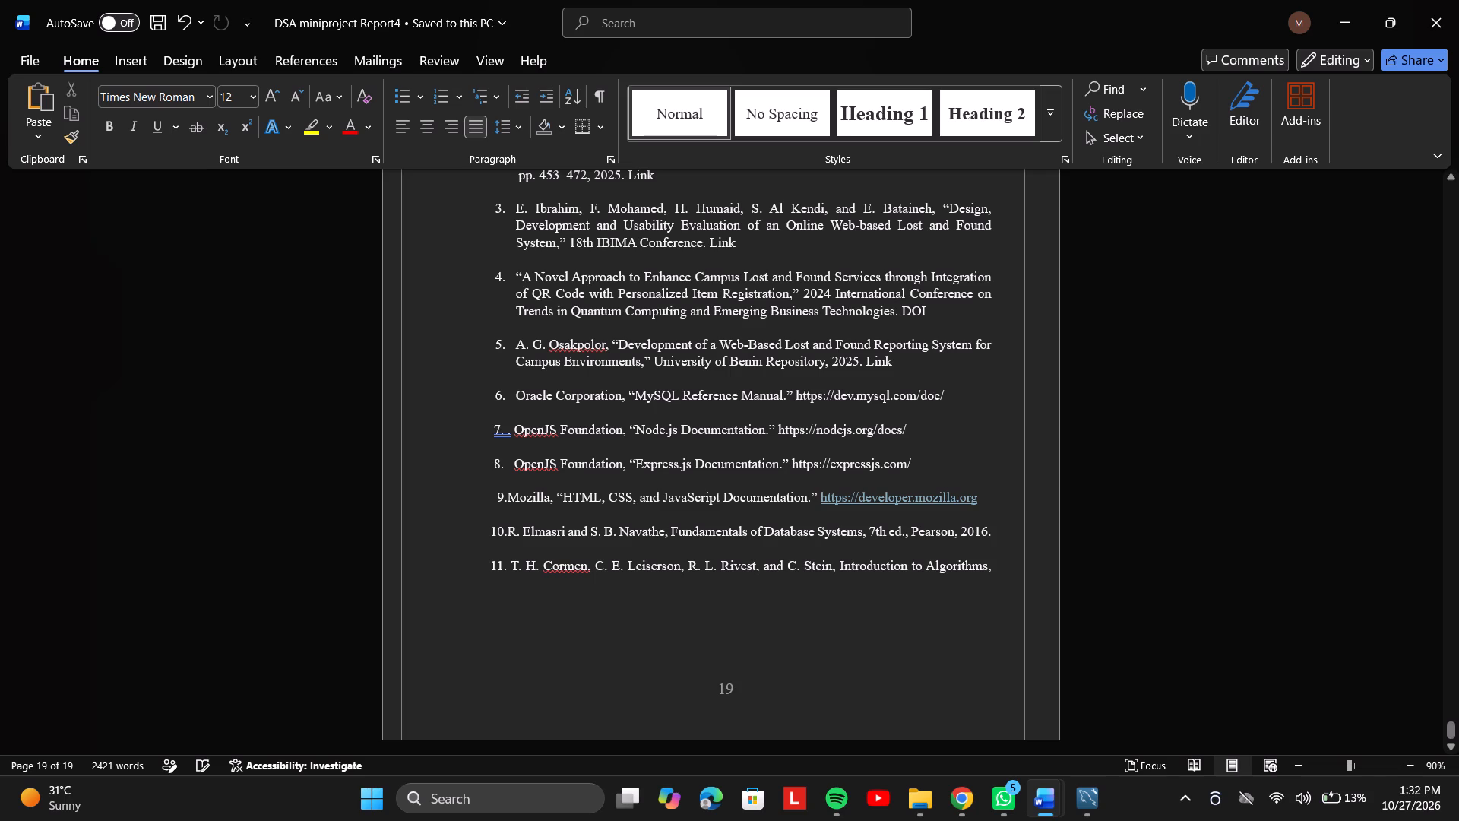
Open the print preview and examine the report's pages, from the title page and certificate through to the References.
left_click(30, 61)
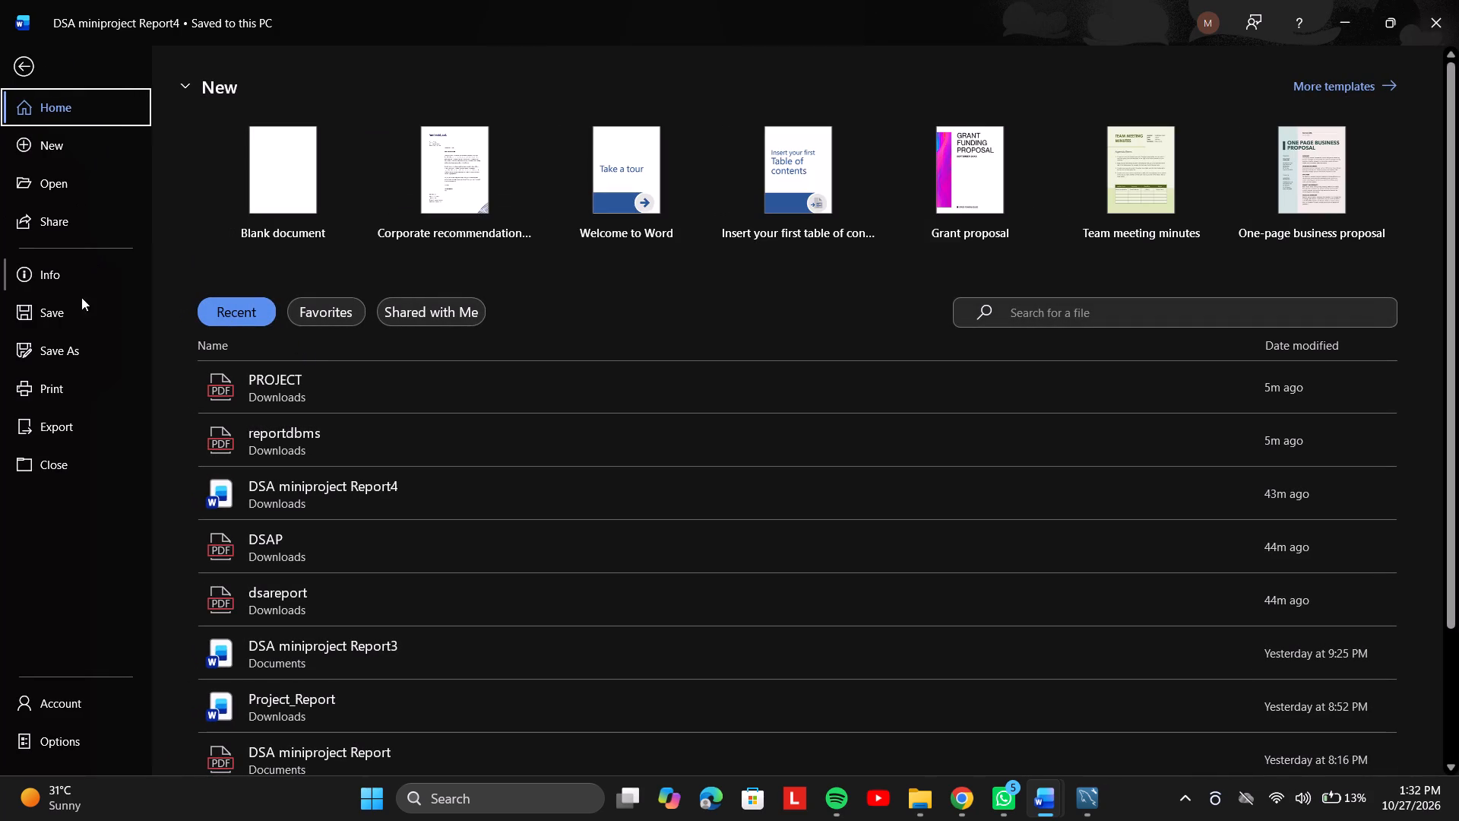
left_click(79, 380)
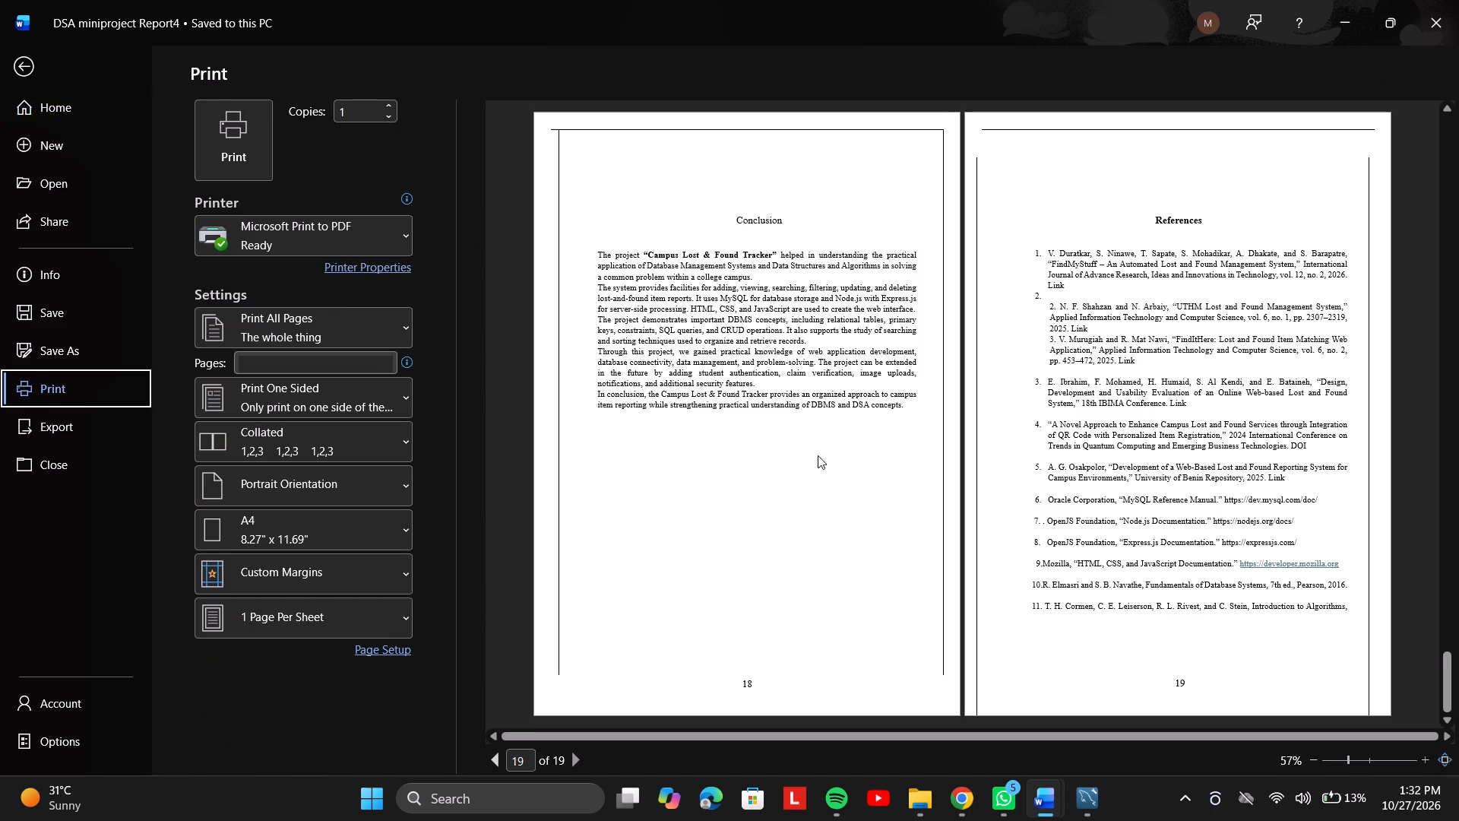
scroll(803, 471, "up", 9)
scroll(803, 471, "up", 20)
scroll(803, 471, "up", 20)
scroll(803, 471, "up", 19)
scroll(803, 471, "down", 3)
scroll(803, 471, "up", 20)
scroll(803, 471, "up", 20)
scroll(803, 471, "up", 20)
scroll(803, 471, "down", 4)
scroll(803, 471, "up", 20)
scroll(803, 471, "up", 20)
scroll(803, 471, "up", 20)
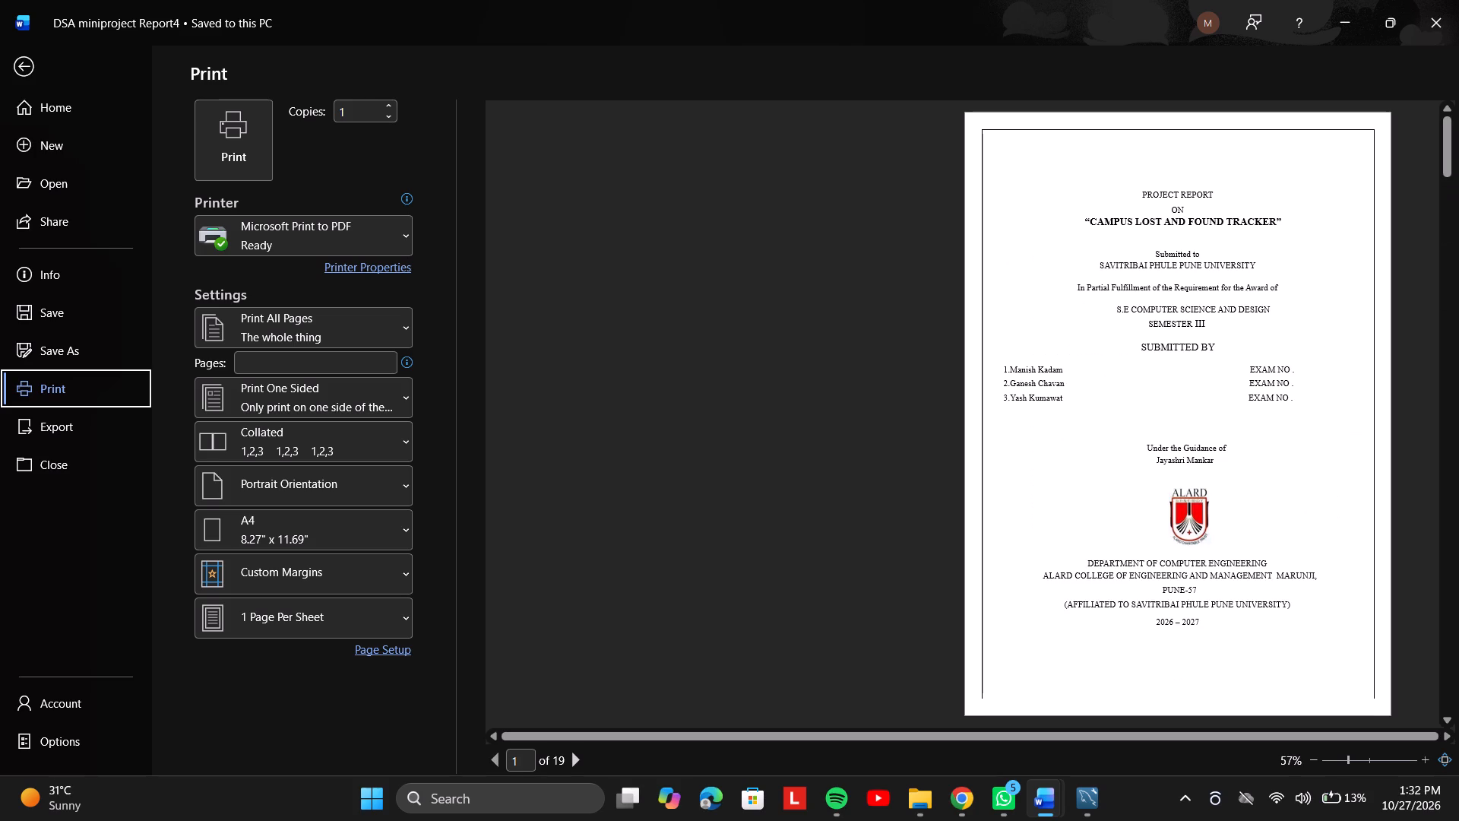
scroll(803, 471, "up", 20)
scroll(803, 471, "up", 20)
scroll(803, 471, "up", 20)
scroll(1125, 491, "up", 4)
scroll(1300, 385, "down", 2)
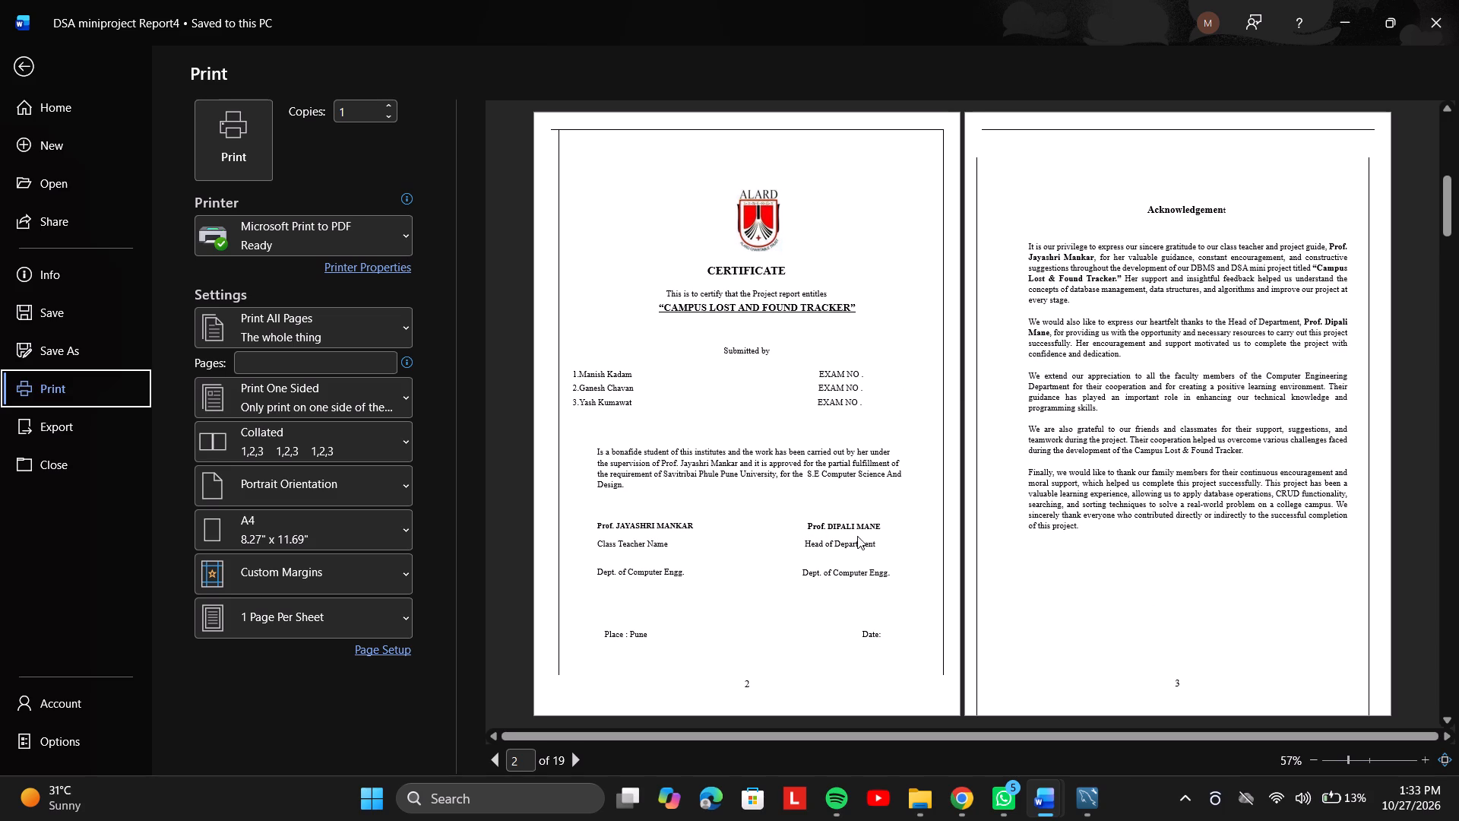
scroll(864, 535, "down", 1)
scroll(864, 535, "up", 1)
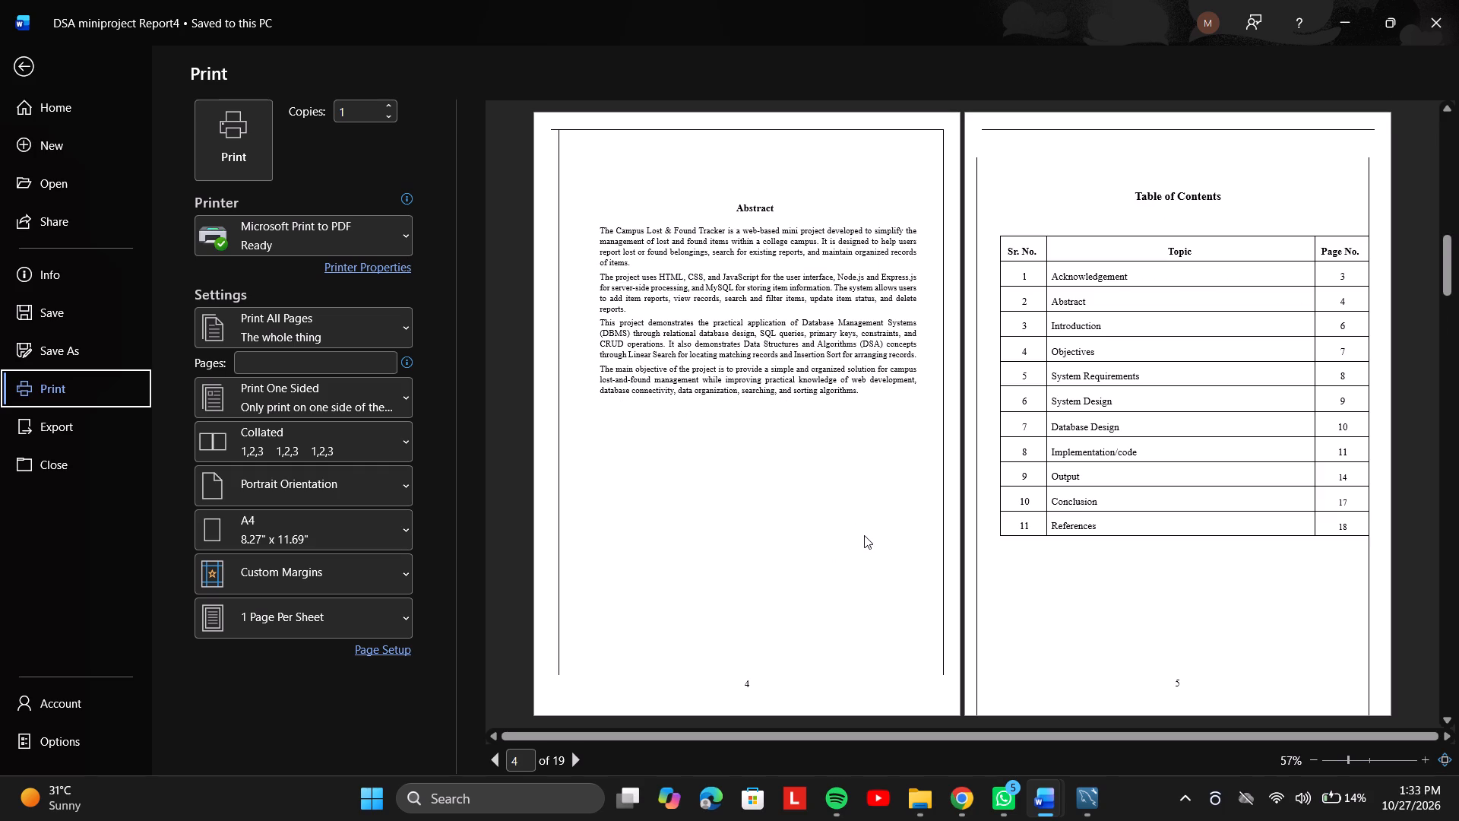
scroll(864, 535, "down", 20)
scroll(864, 535, "down", 20)
scroll(864, 535, "down", 11)
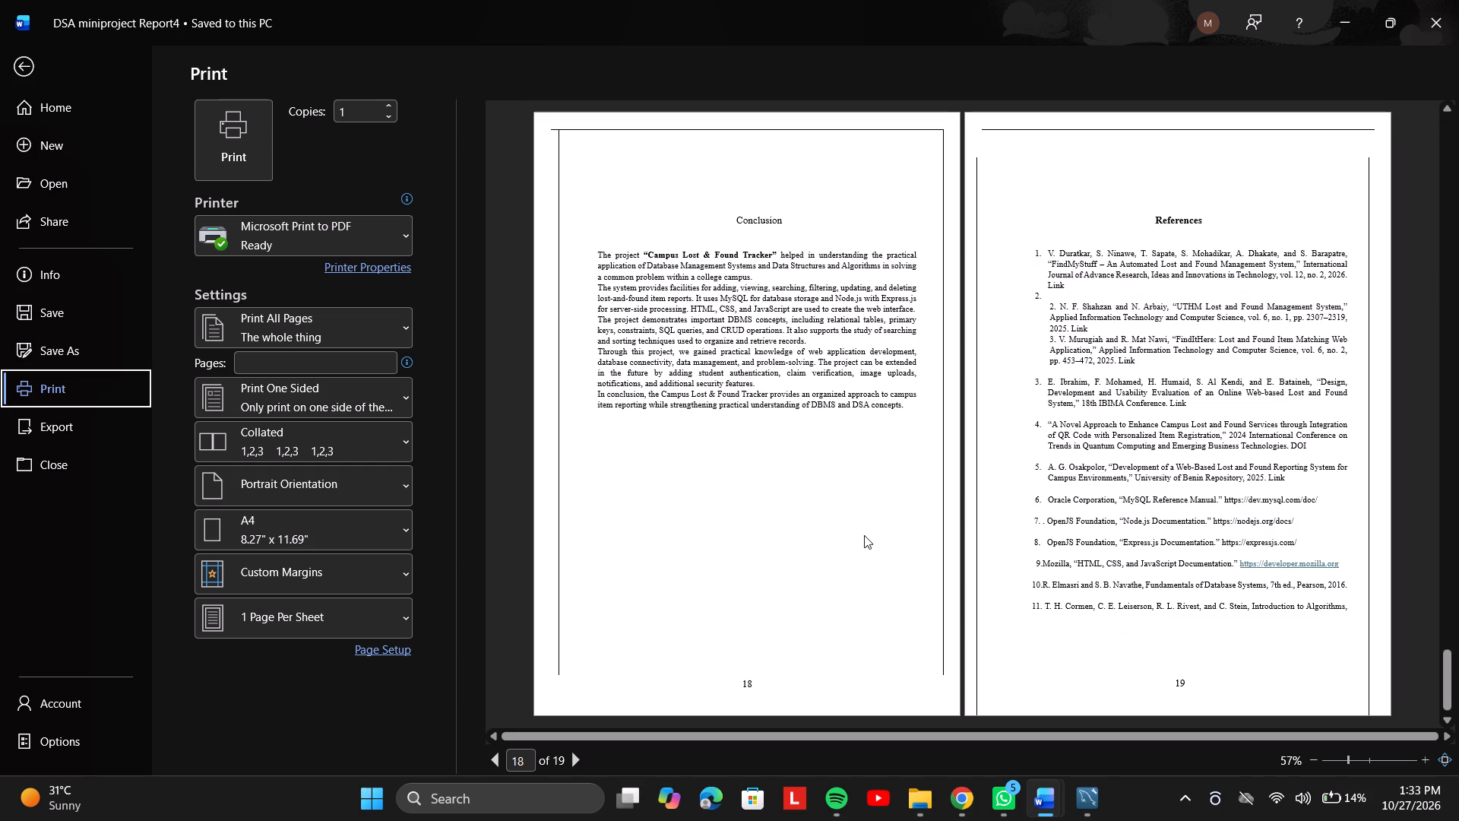
scroll(864, 535, "down", 4)
Print the whole report with Microsoft Print to PDF, saving it in Downloads as finaldsareport.
left_click(220, 147)
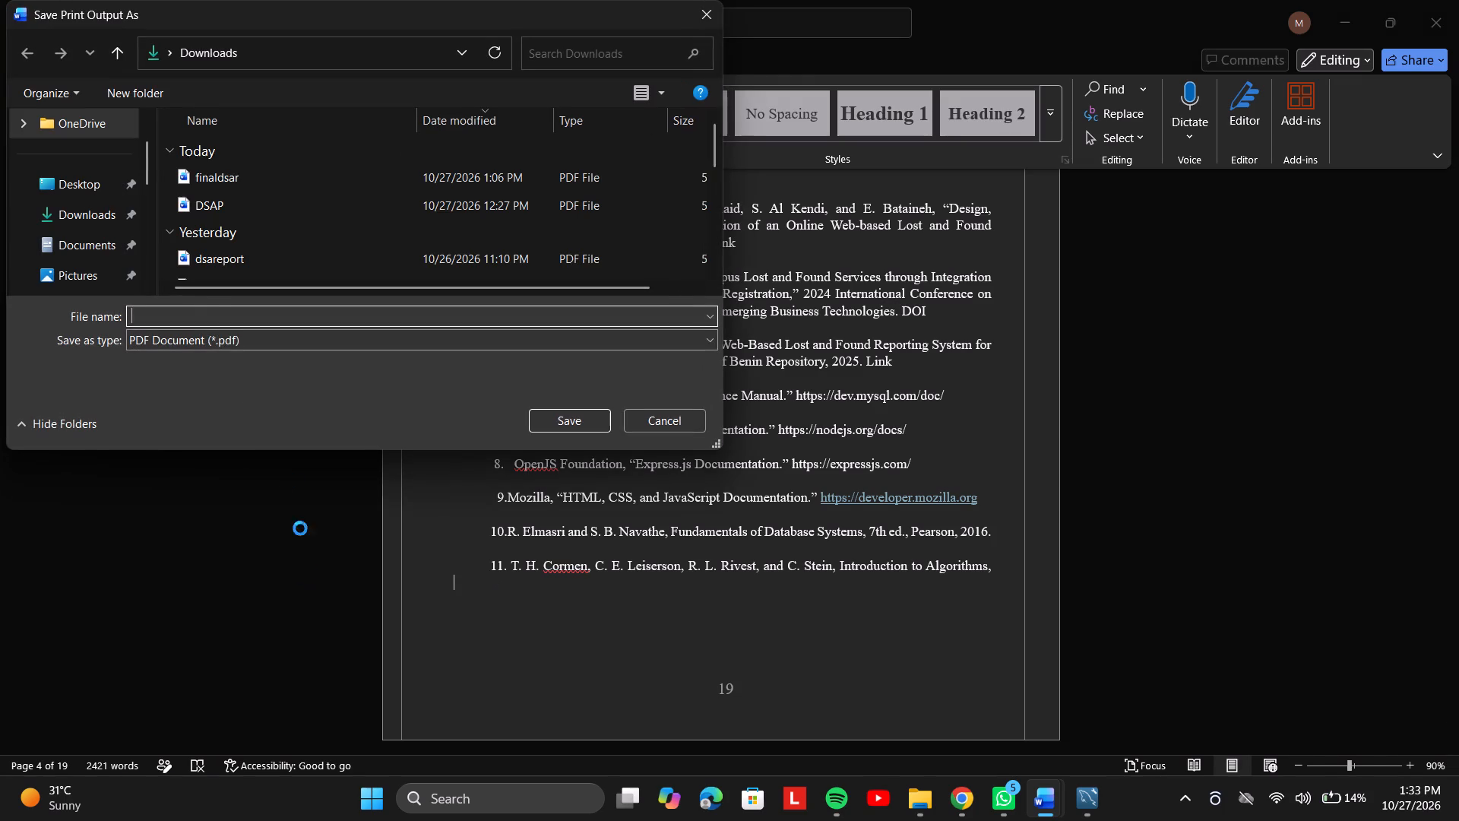
left_click_drag(204, 304, 199, 315)
left_click(199, 315)
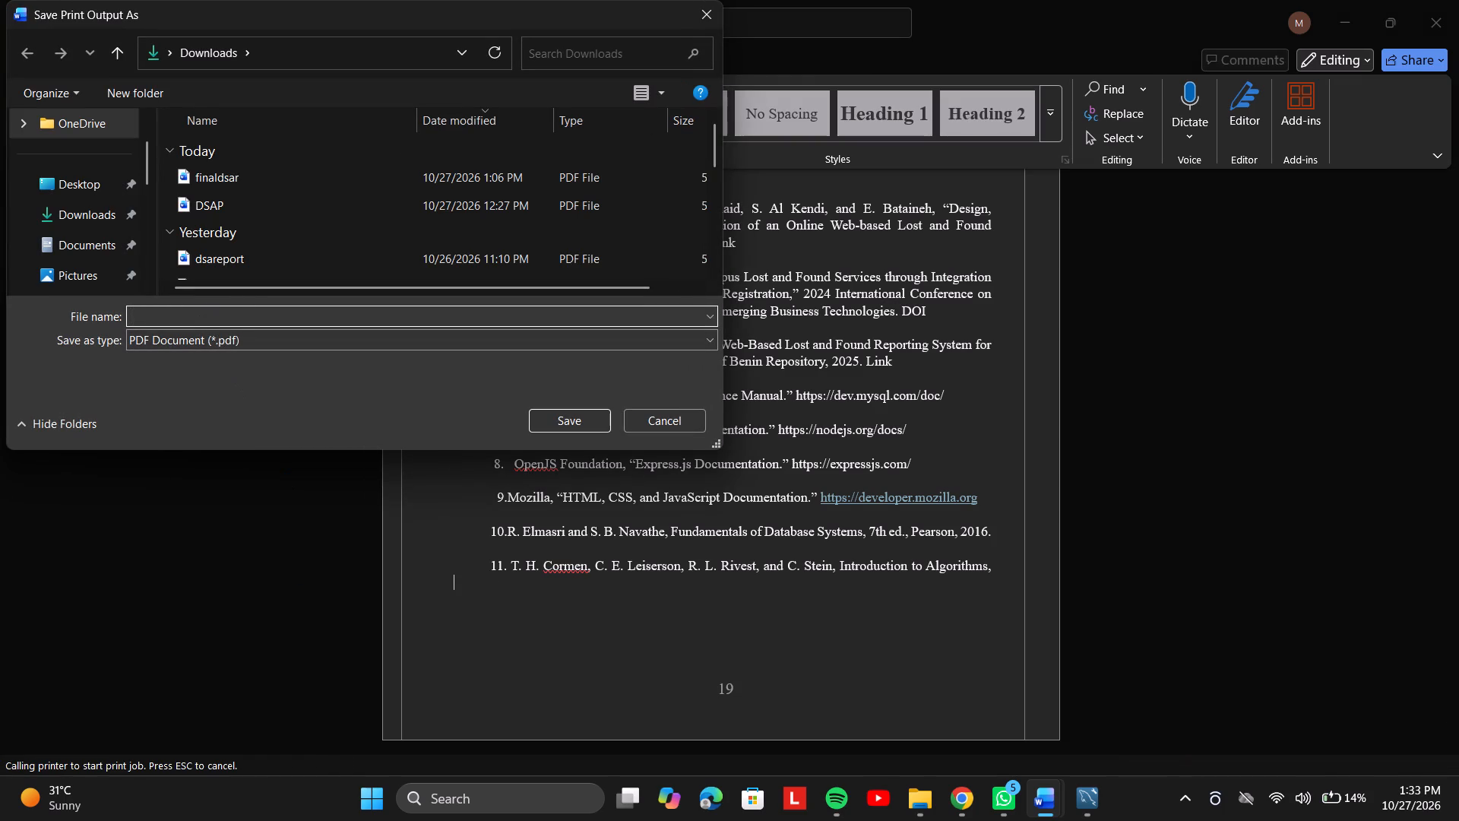
type("finaldsa")
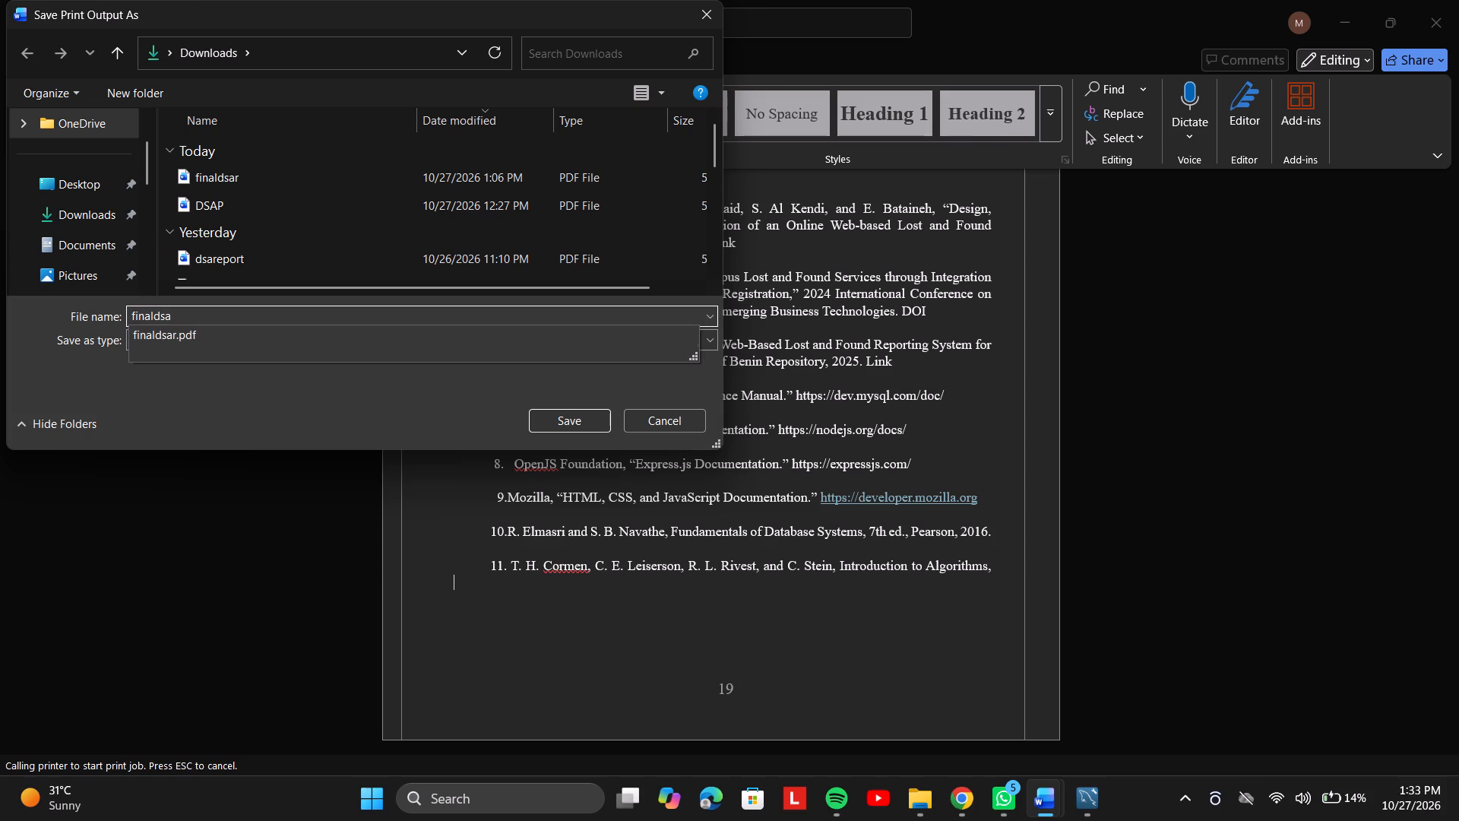
type("re")
type("port")
key("Return")
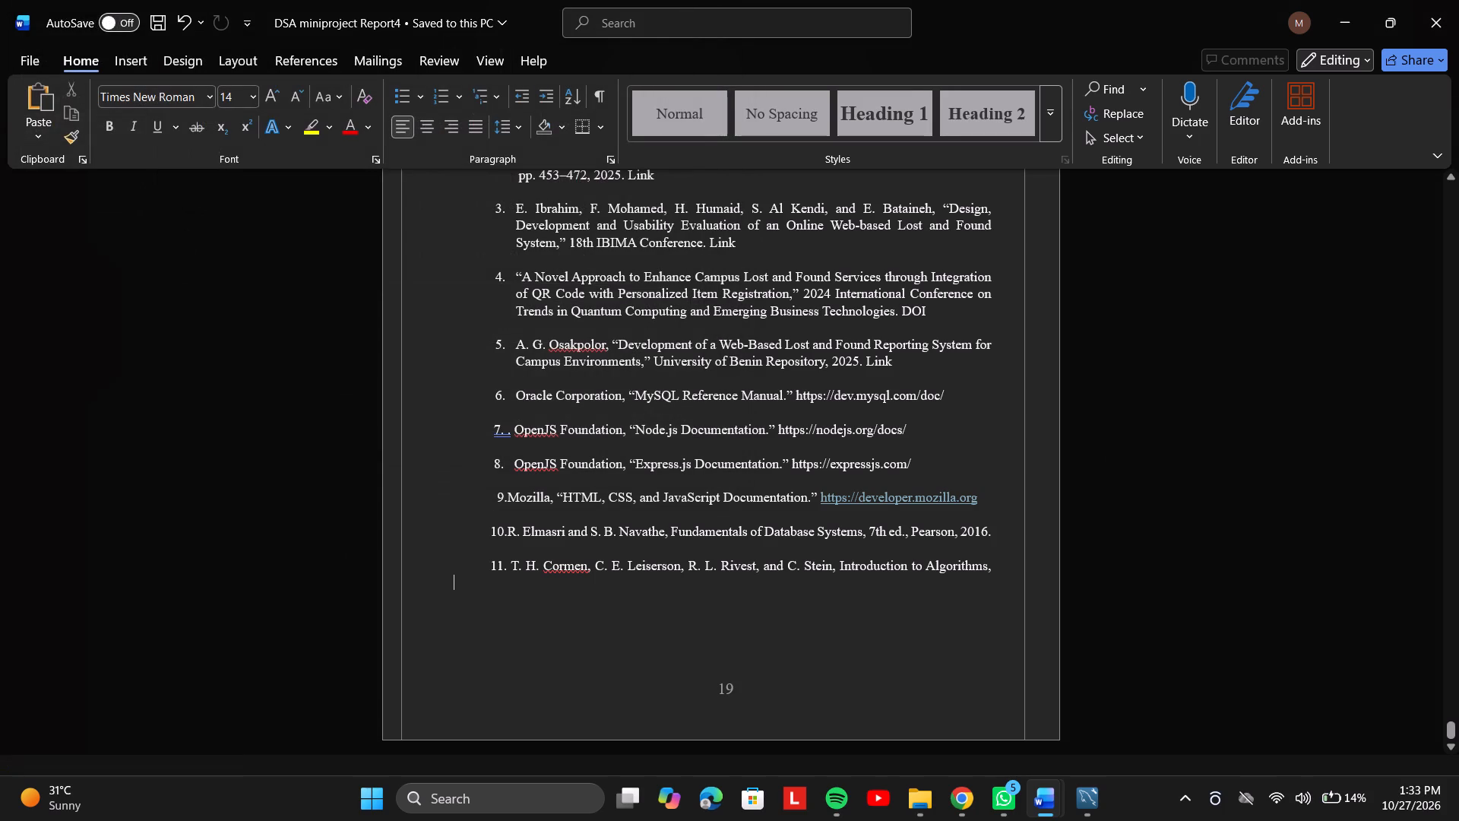
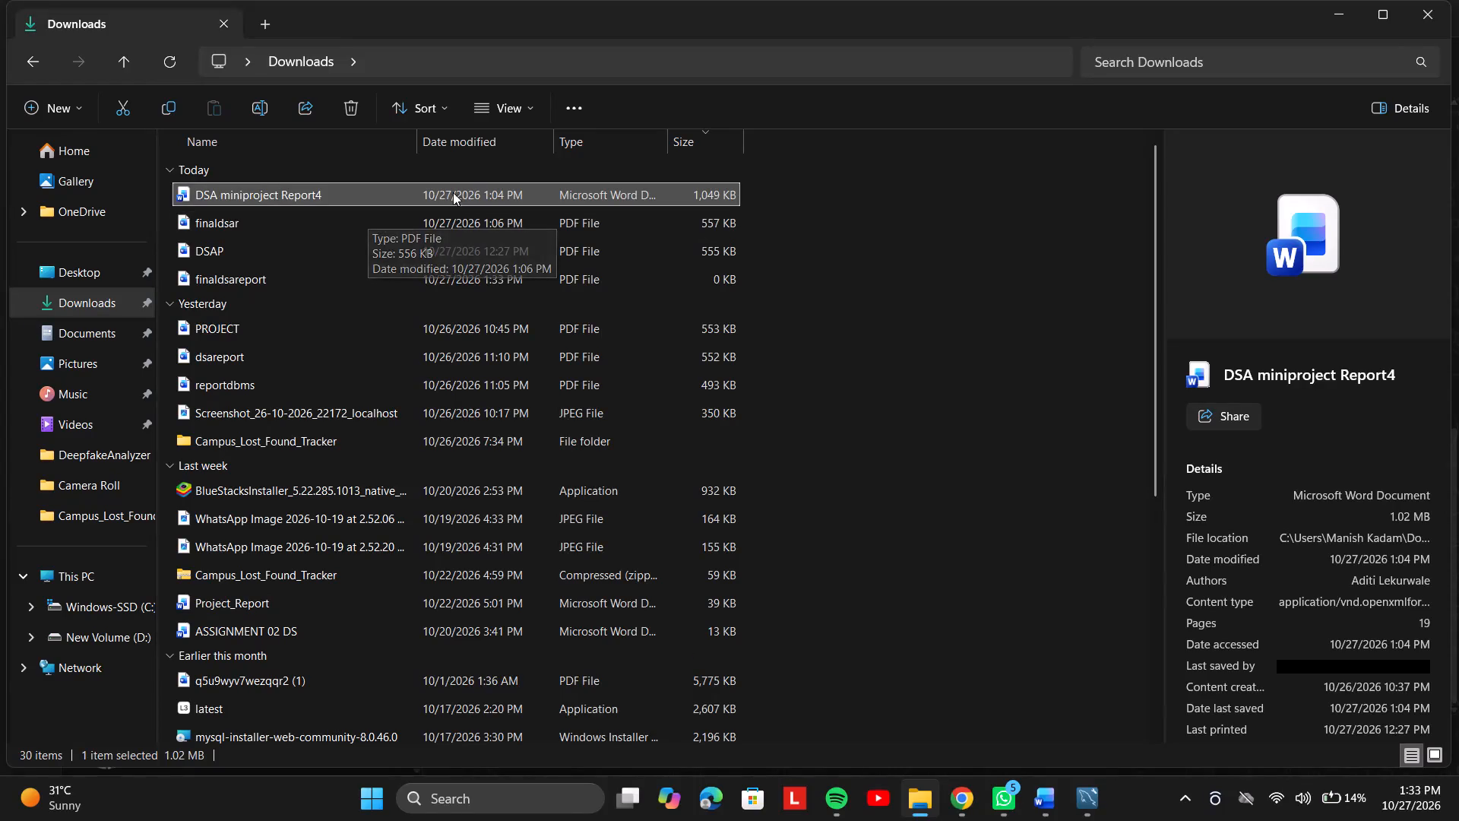
Switch to DSA miniproject Report4 in Word and replace the guide's name beneath "Under the Guidance of" on the title page with the new guide's name.
right_click(423, 195)
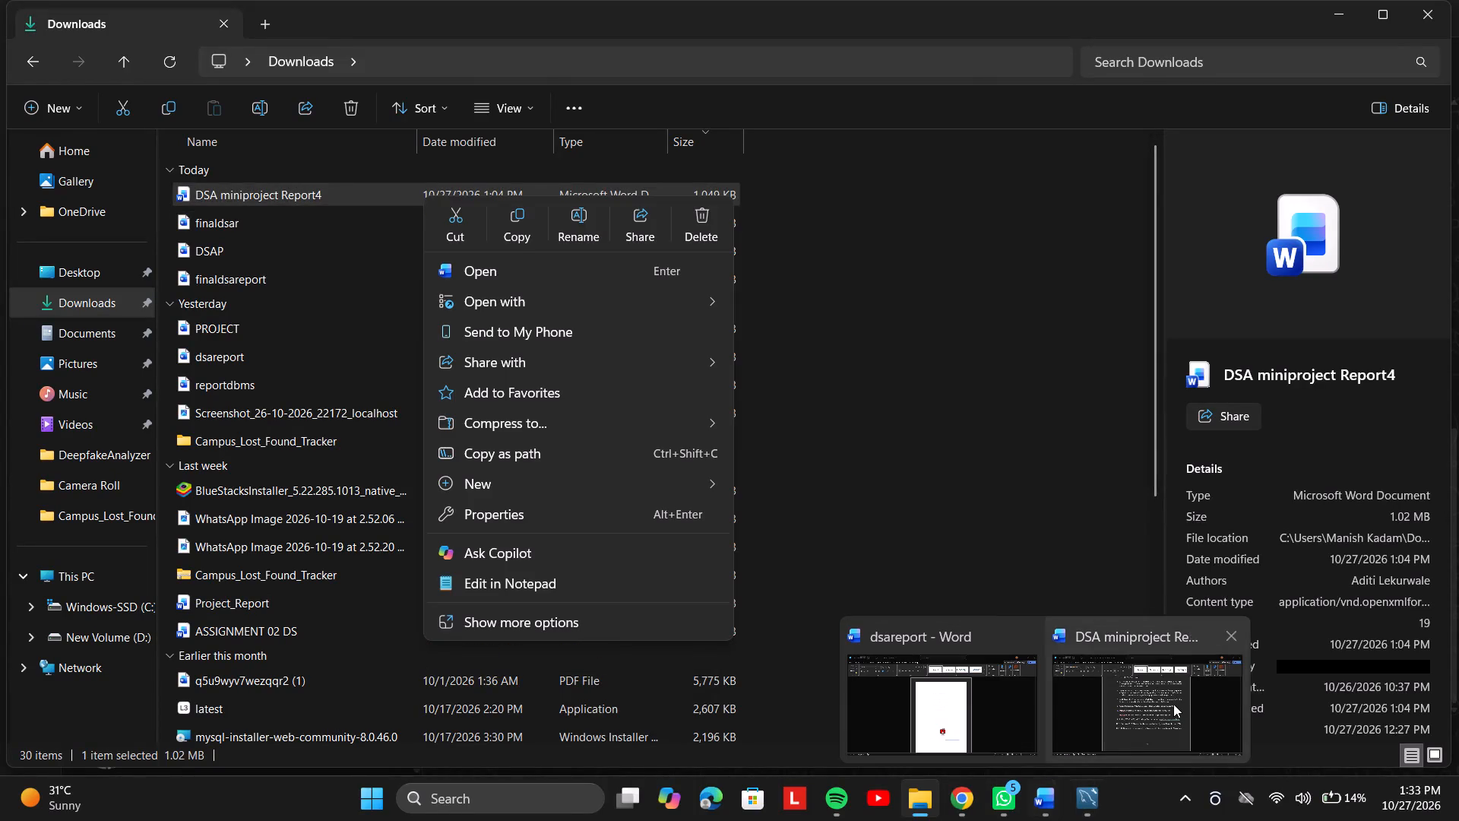
left_click(1174, 704)
scroll(901, 556, "up", 9)
scroll(901, 556, "up", 20)
scroll(901, 556, "up", 17)
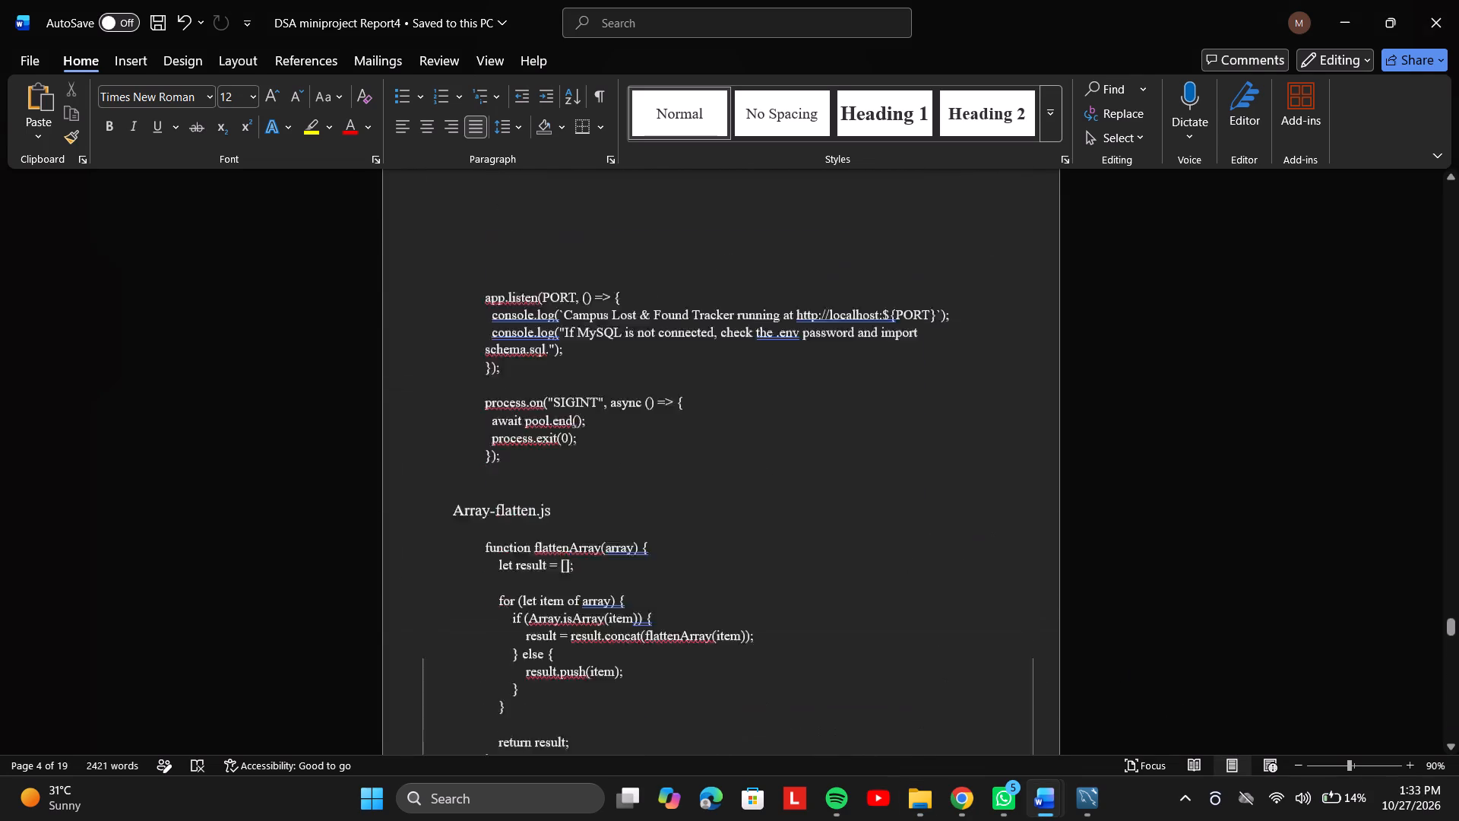
scroll(901, 556, "up", 20)
scroll(901, 556, "up", 20)
scroll(901, 556, "up", 20)
scroll(901, 556, "up", 20)
scroll(901, 556, "up", 20)
scroll(901, 556, "up", 20)
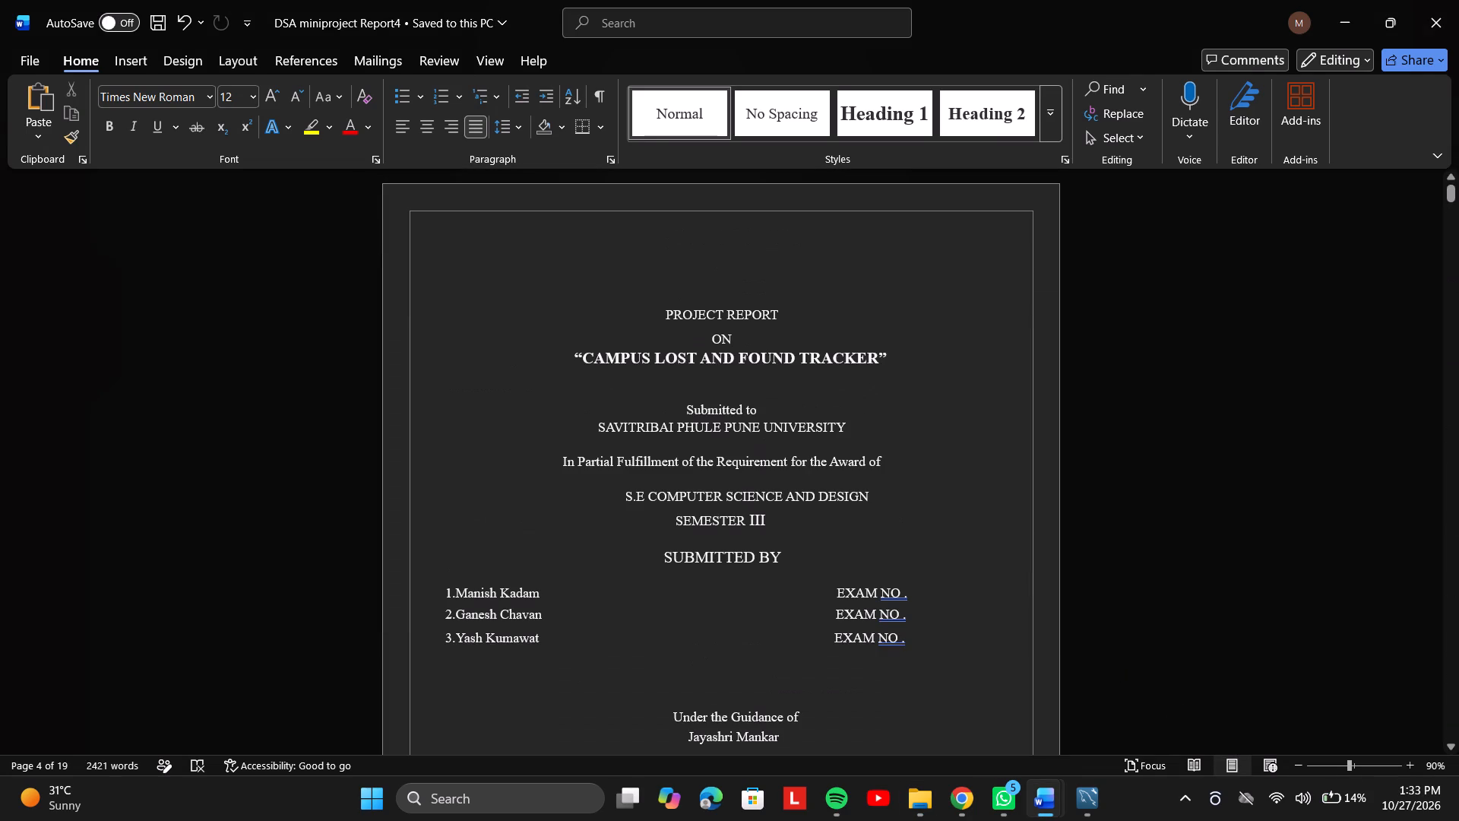
scroll(686, 558, "down", 2)
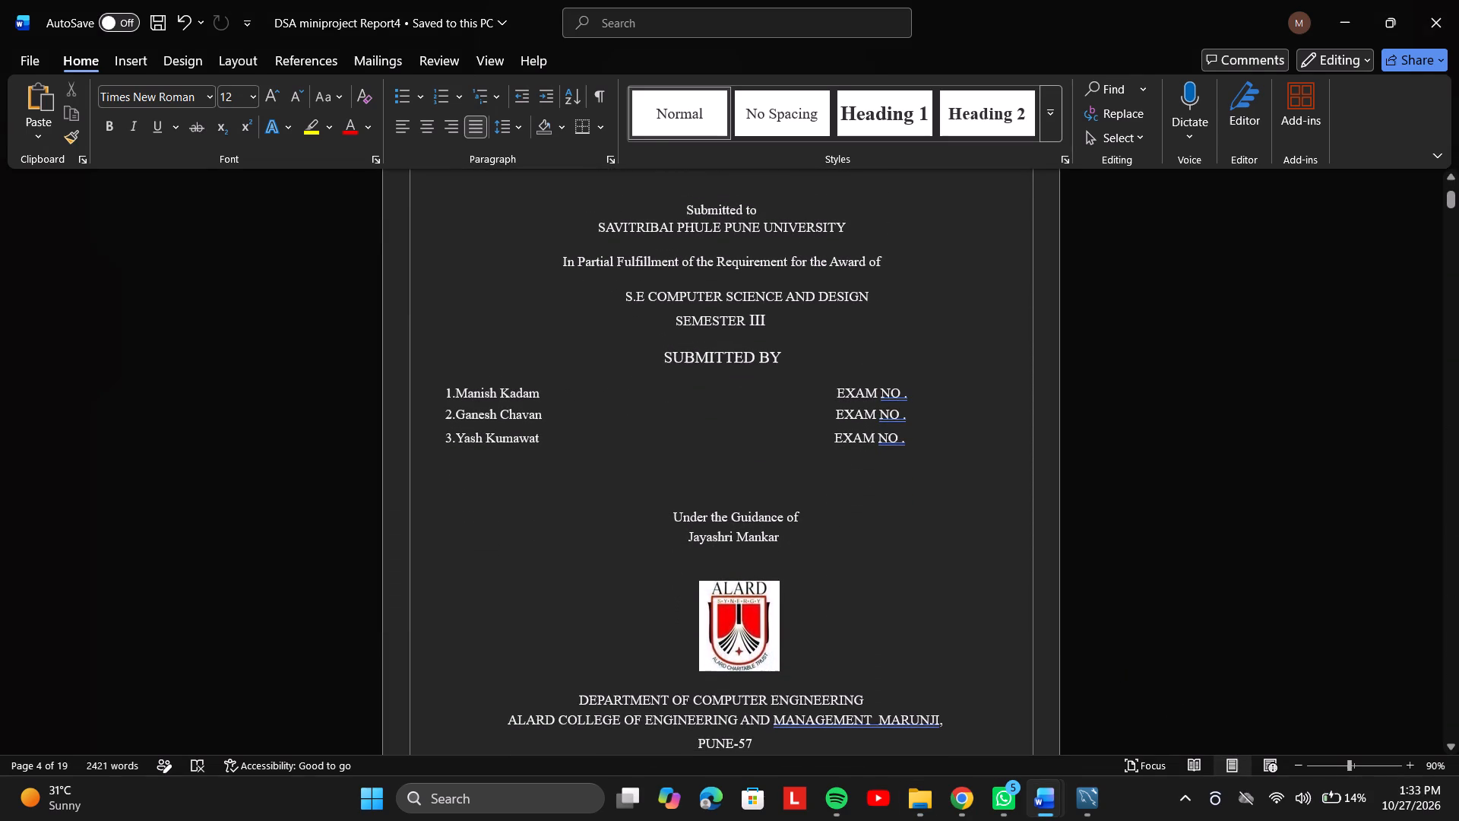
left_click(774, 539)
left_click(785, 537)
key("BackSpace")
key("BackSpace")
key("BackSpace")
key("BackSpace")
key("BackSpace")
key("BackSpace")
key("BackSpace")
key("BackSpace")
key("BackSpace")
key("BackSpace")
key("BackSpace")
key("BackSpace")
key("BackSpace")
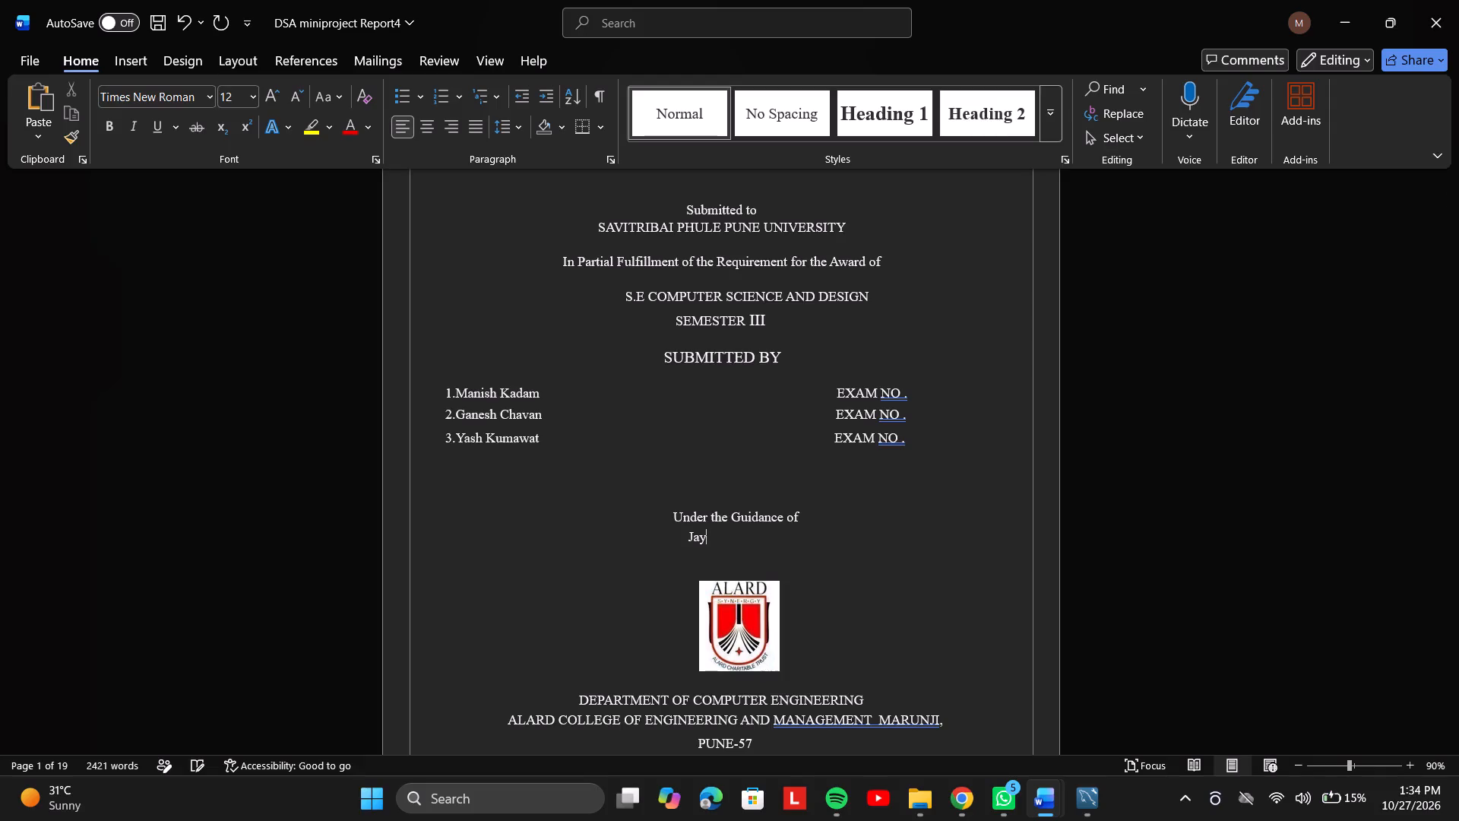
key("BackSpace")
key("BackSpace")
key("BackSpace")
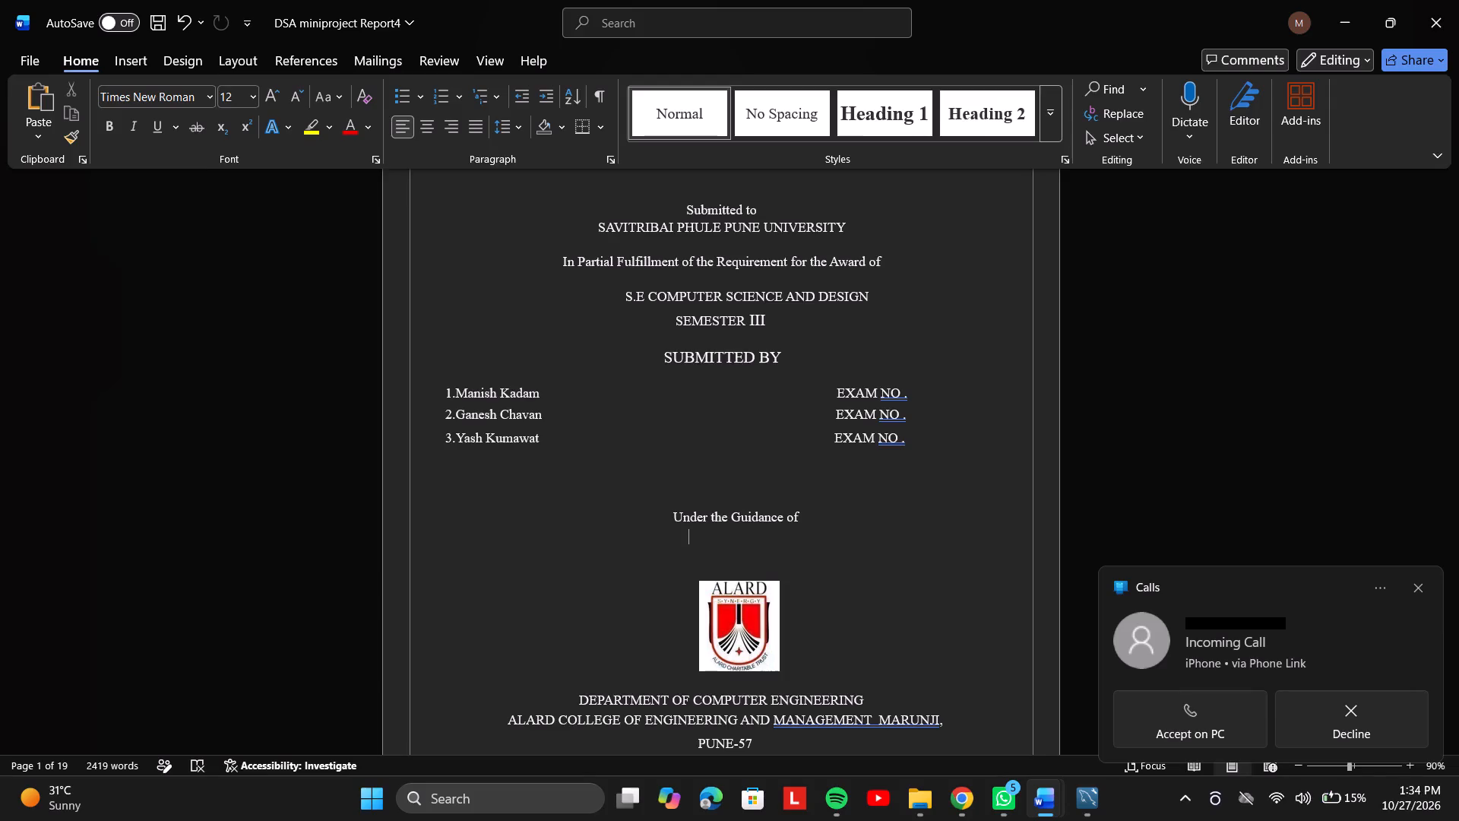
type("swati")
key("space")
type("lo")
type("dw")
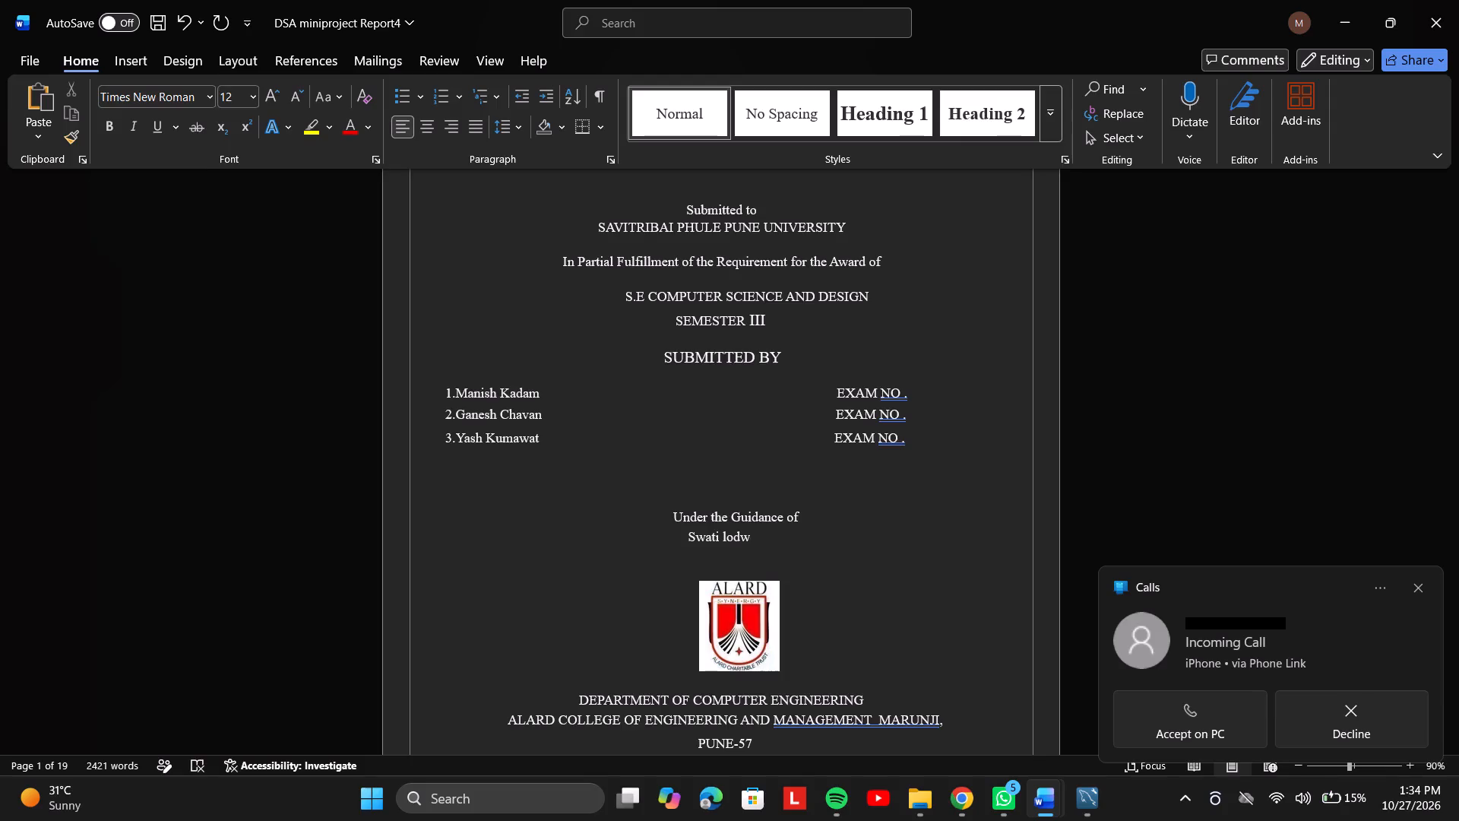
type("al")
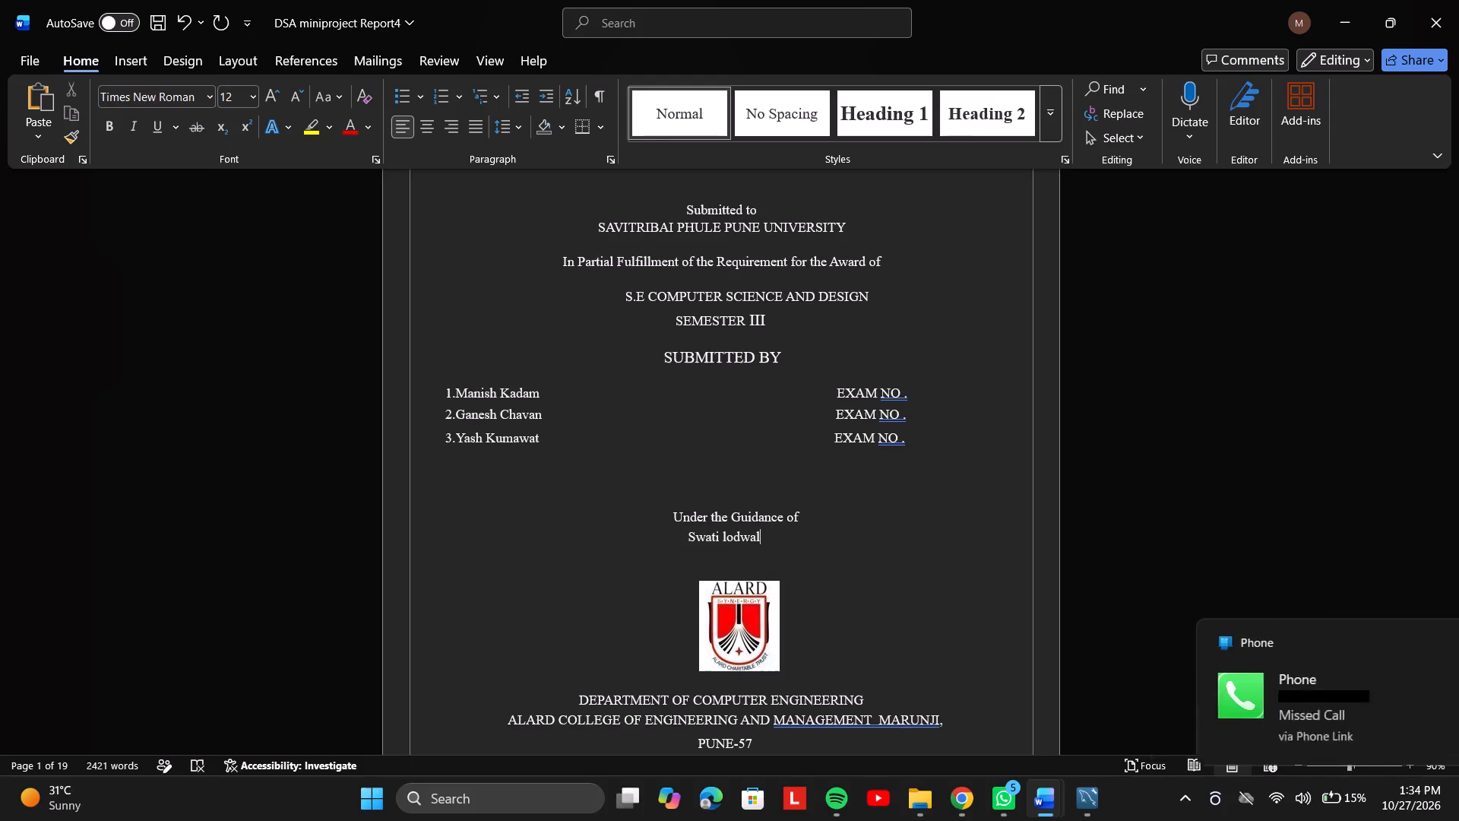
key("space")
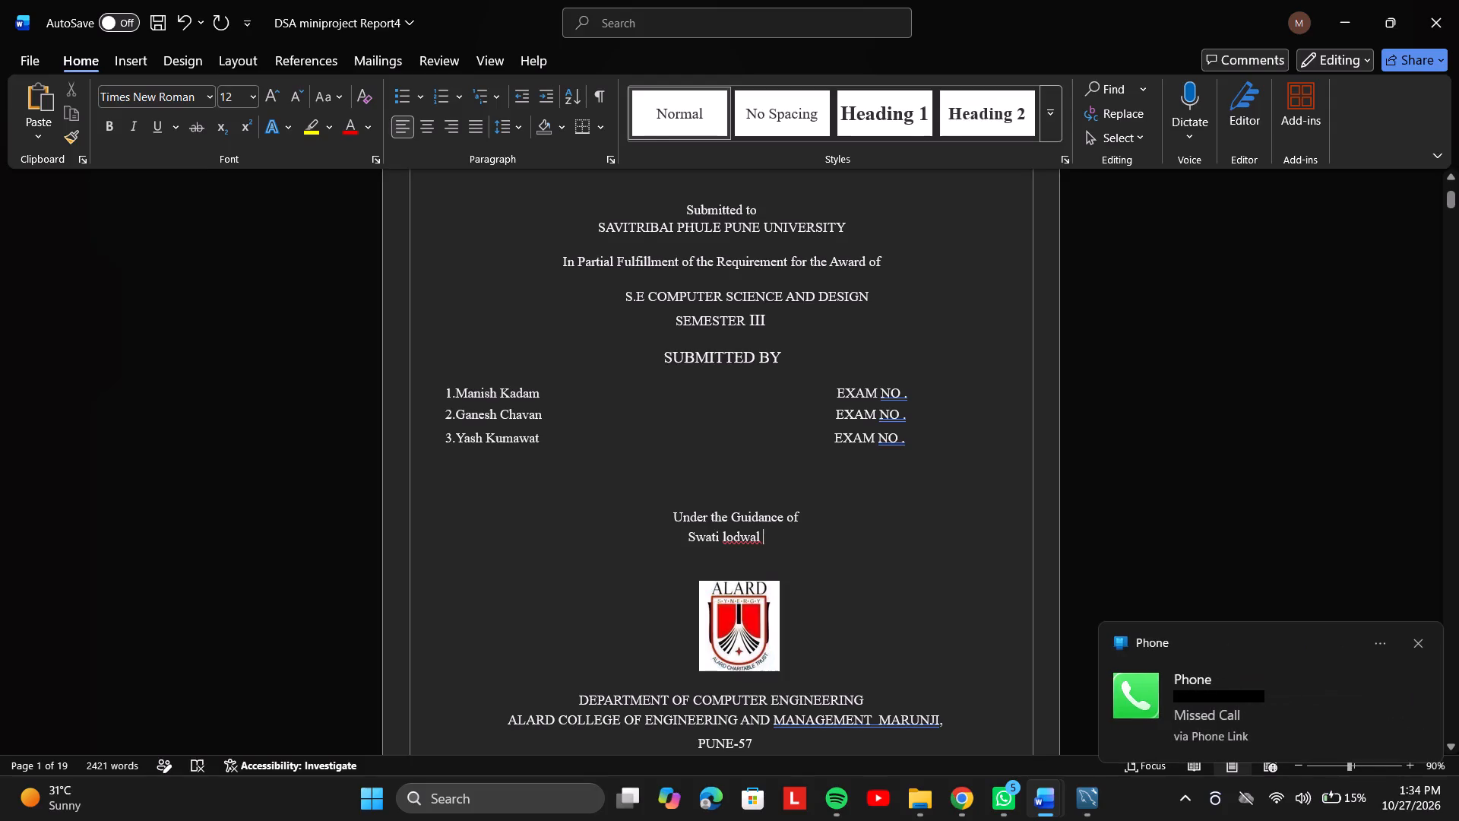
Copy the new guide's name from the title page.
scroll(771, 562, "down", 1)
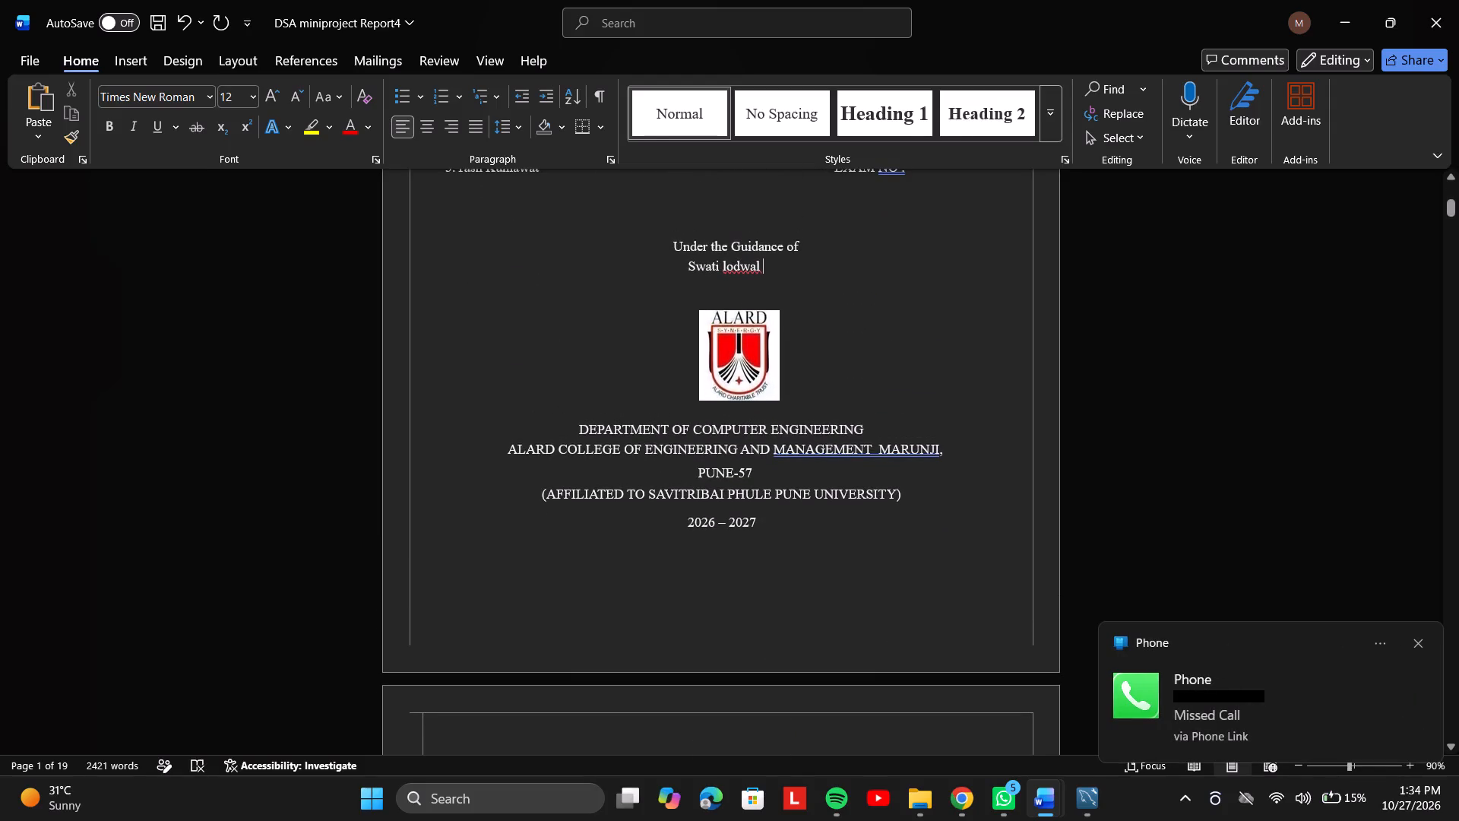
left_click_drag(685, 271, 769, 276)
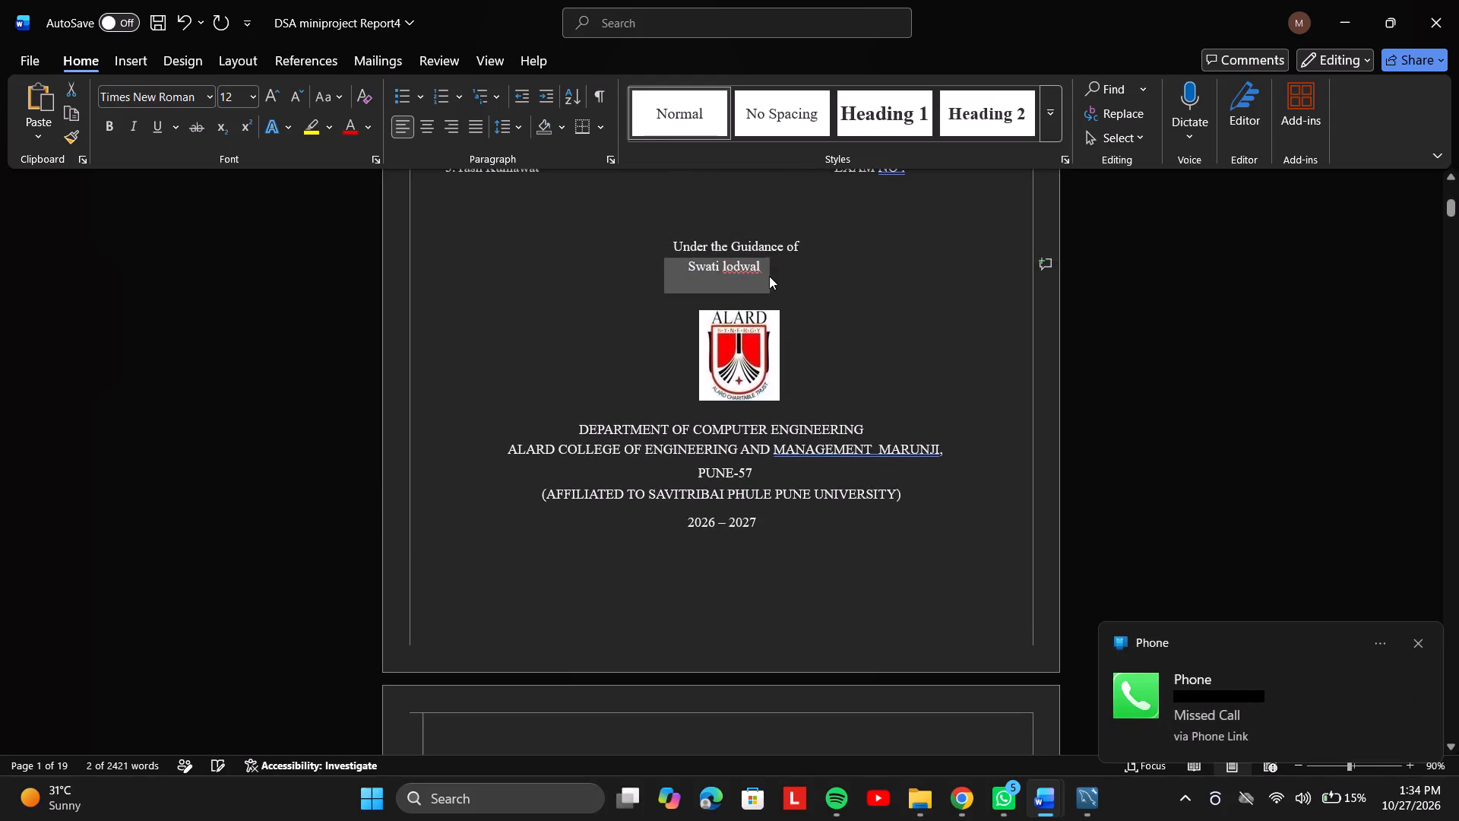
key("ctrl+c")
Delete the class teacher's name in the certificate's signature table, keeping only "Prof." above "Class Teacher Name".
scroll(769, 276, "down", 2)
scroll(644, 512, "down", 1)
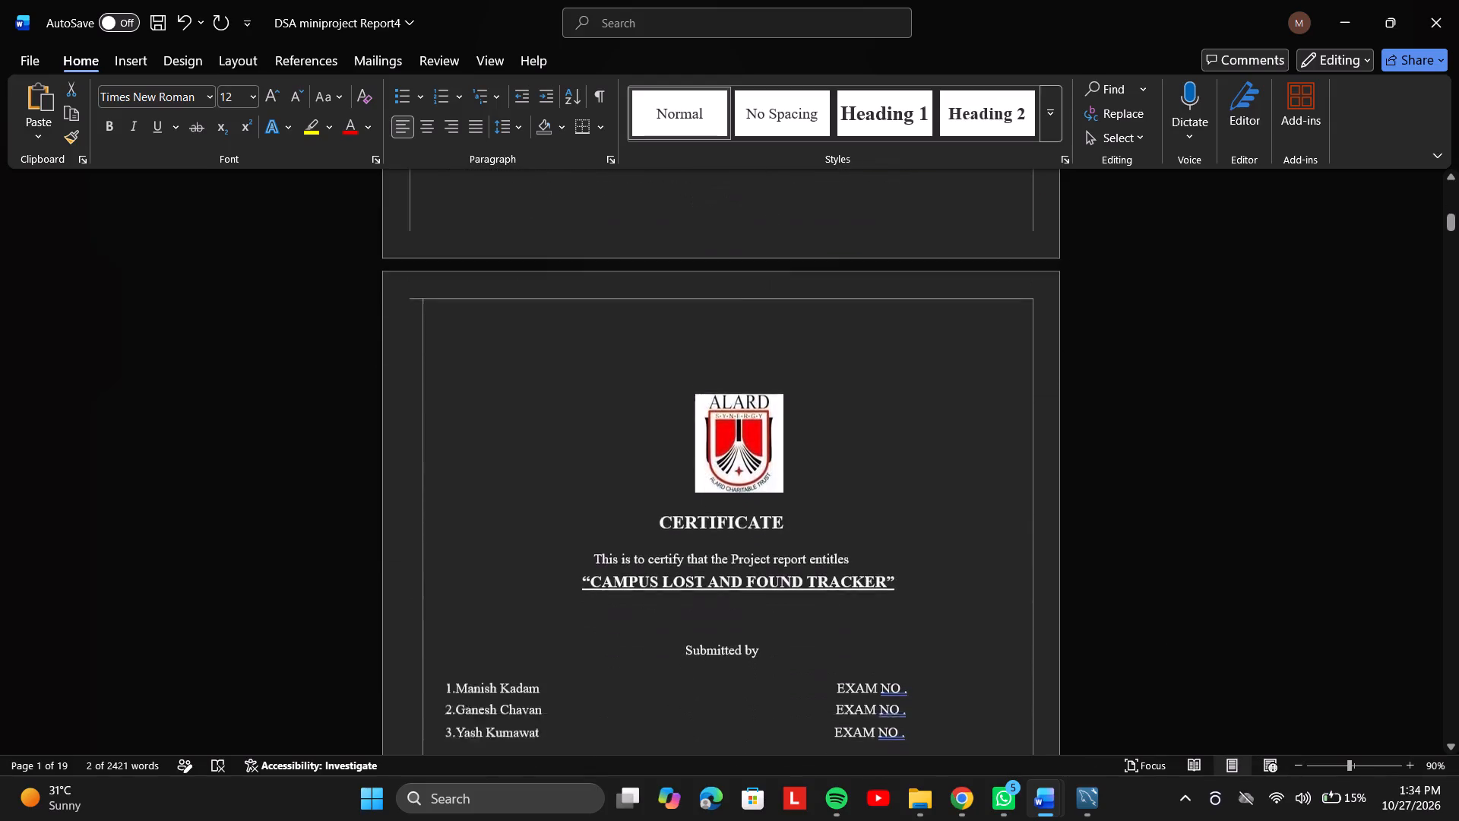
scroll(644, 512, "down", 1)
scroll(713, 696, "down", 1)
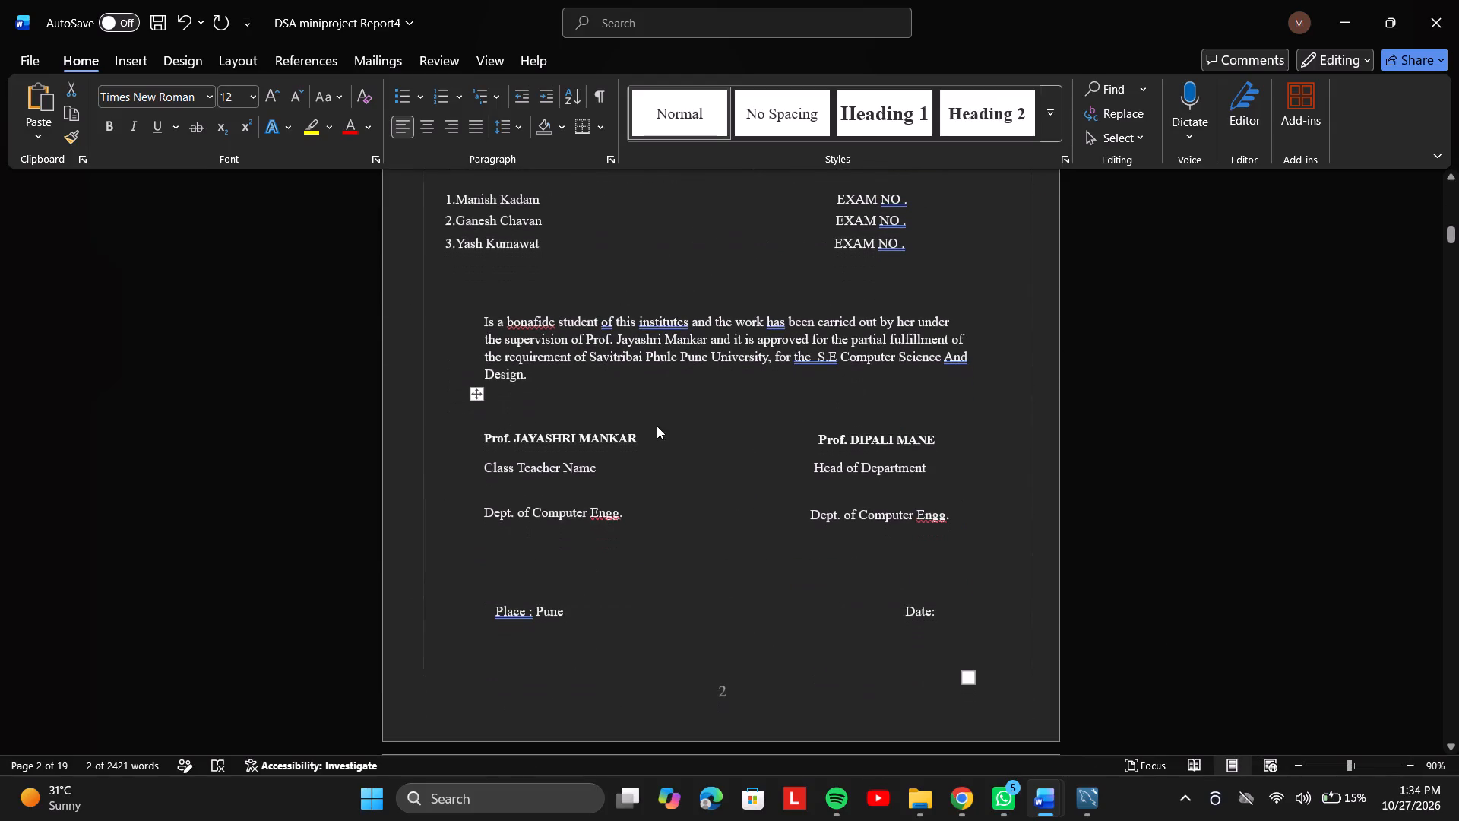
left_click(641, 431)
left_click(638, 438)
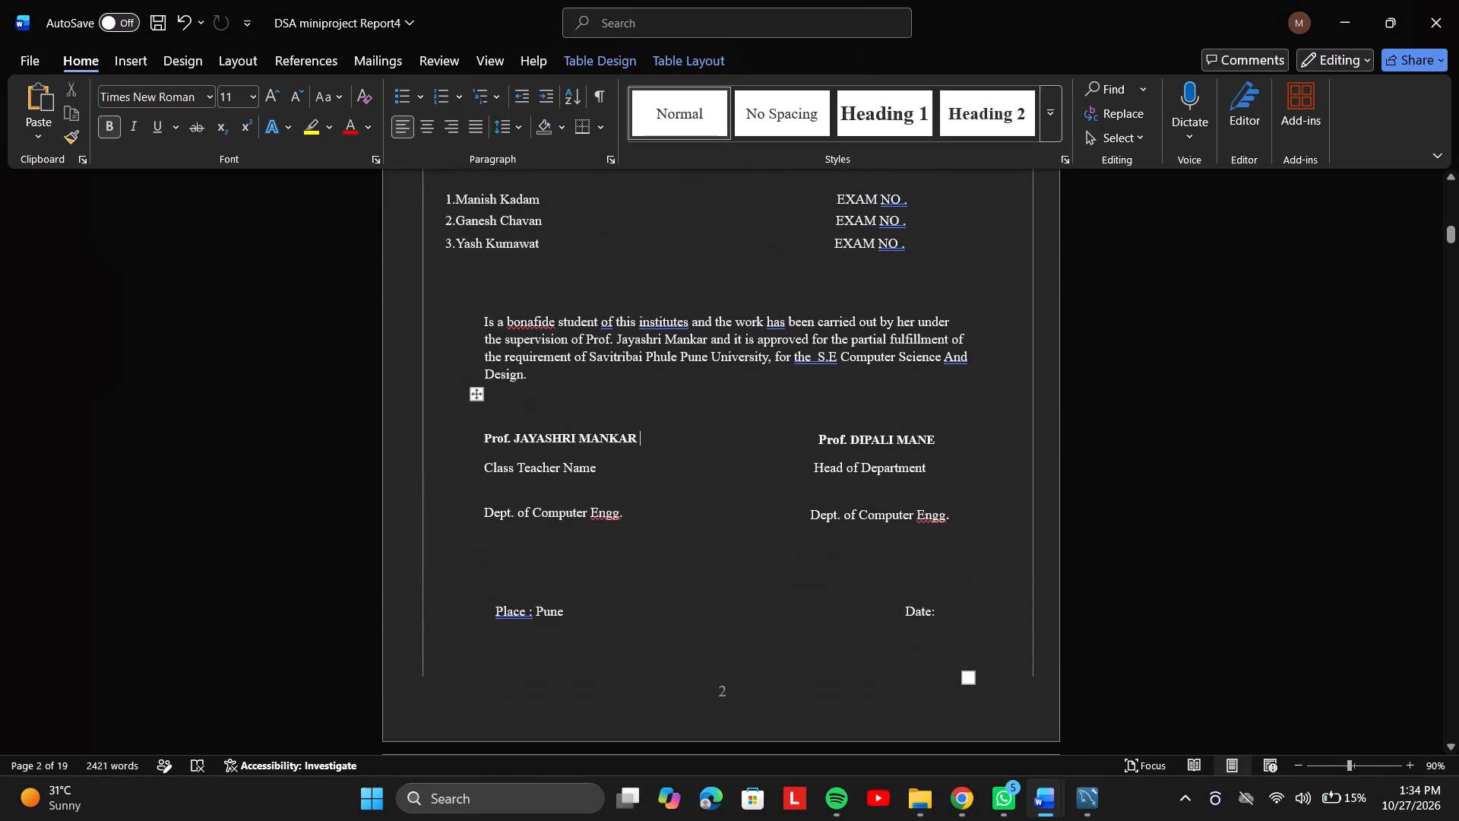
key("BackSpace")
key("BackSpace")
key("BackSpace")
key("BackSpace")
key("BackSpace")
key("BackSpace")
key("BackSpace")
key("BackSpace")
key("BackSpace")
key("BackSpace")
key("BackSpace")
key("BackSpace")
key("BackSpace")
key("BackSpace")
key("BackSpace")
key("BackSpace")
key("BackSpace")
key("BackSpace")
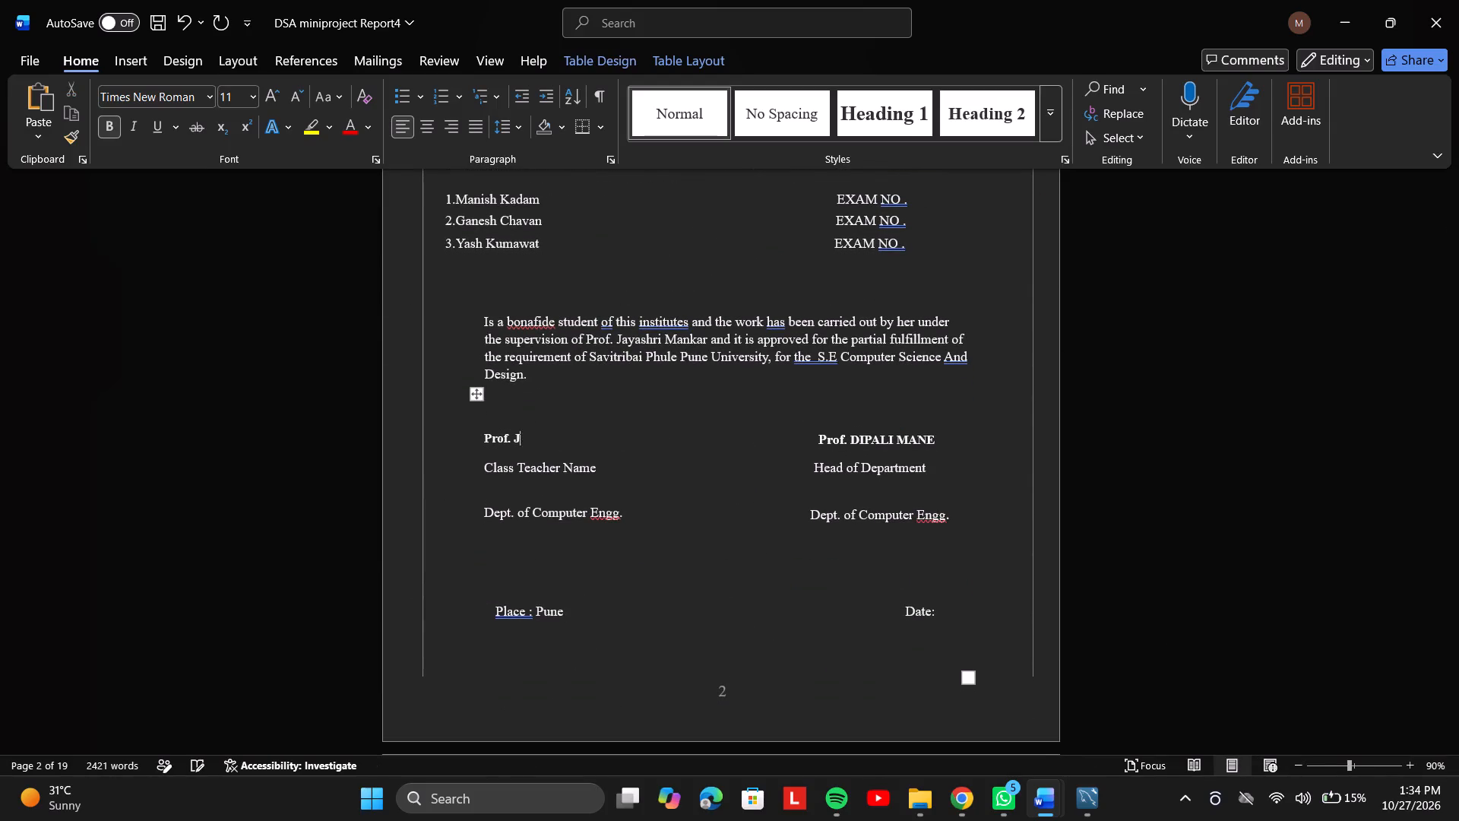
key("BackSpace")
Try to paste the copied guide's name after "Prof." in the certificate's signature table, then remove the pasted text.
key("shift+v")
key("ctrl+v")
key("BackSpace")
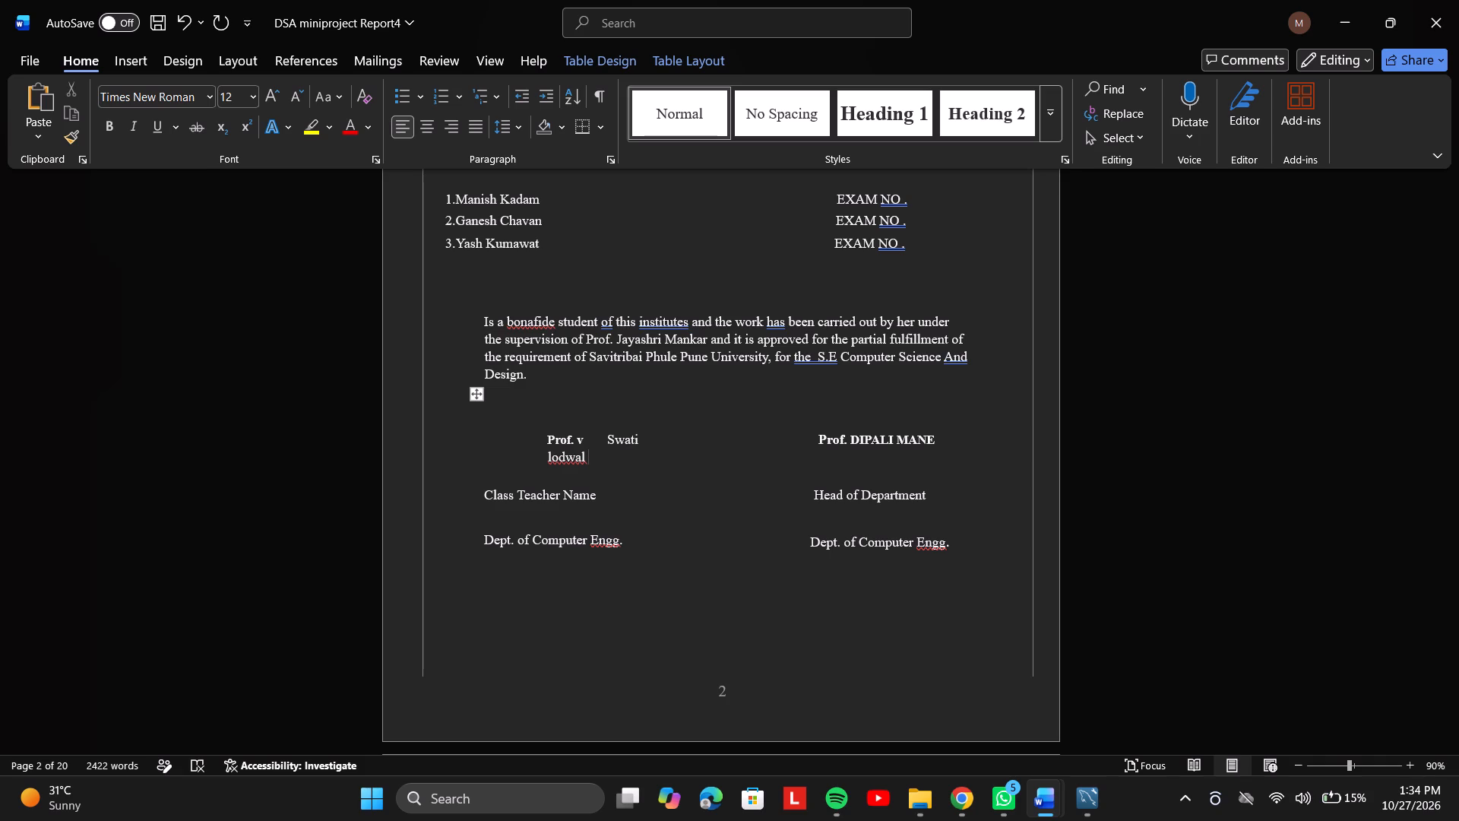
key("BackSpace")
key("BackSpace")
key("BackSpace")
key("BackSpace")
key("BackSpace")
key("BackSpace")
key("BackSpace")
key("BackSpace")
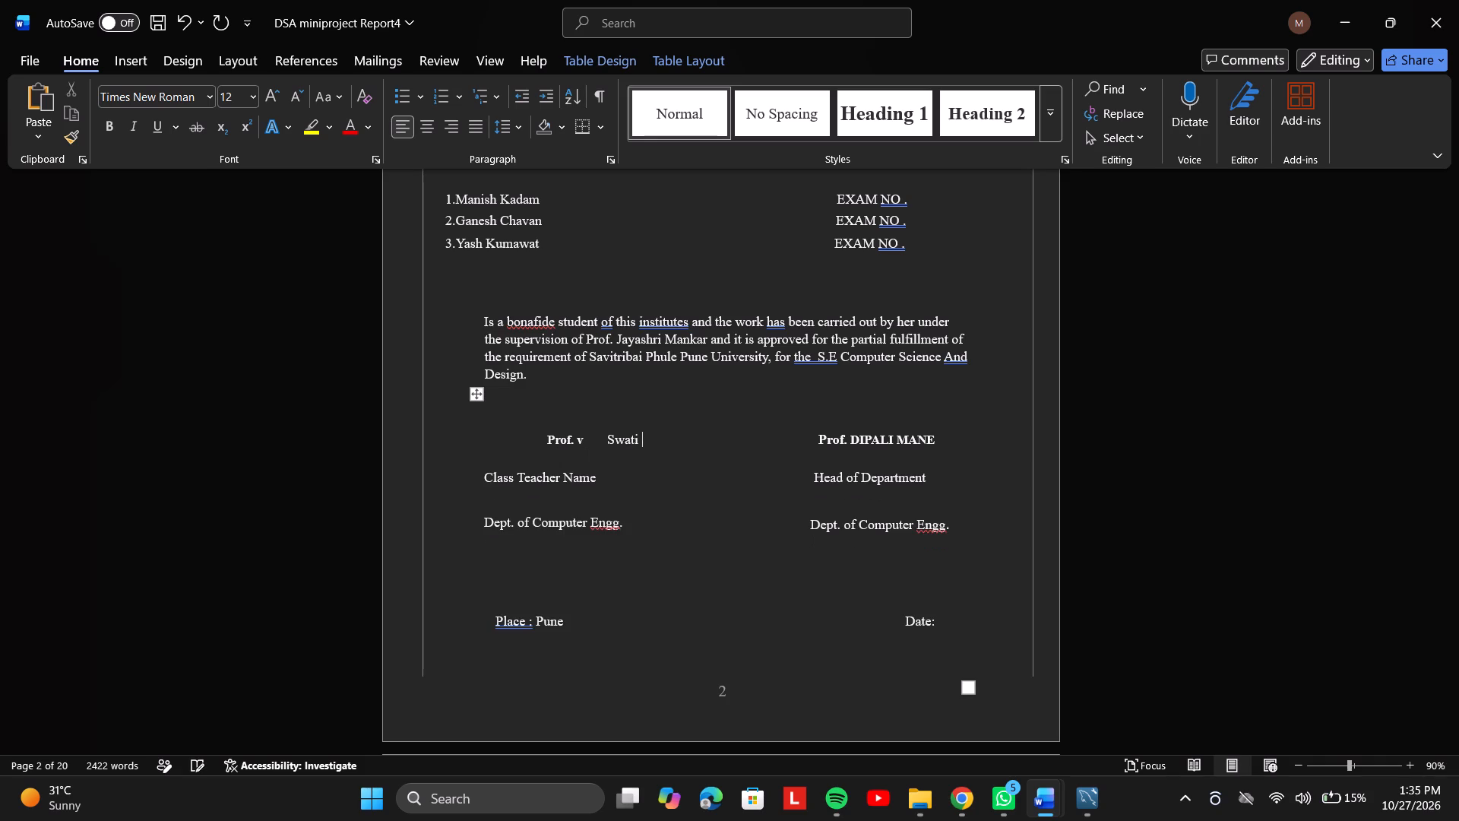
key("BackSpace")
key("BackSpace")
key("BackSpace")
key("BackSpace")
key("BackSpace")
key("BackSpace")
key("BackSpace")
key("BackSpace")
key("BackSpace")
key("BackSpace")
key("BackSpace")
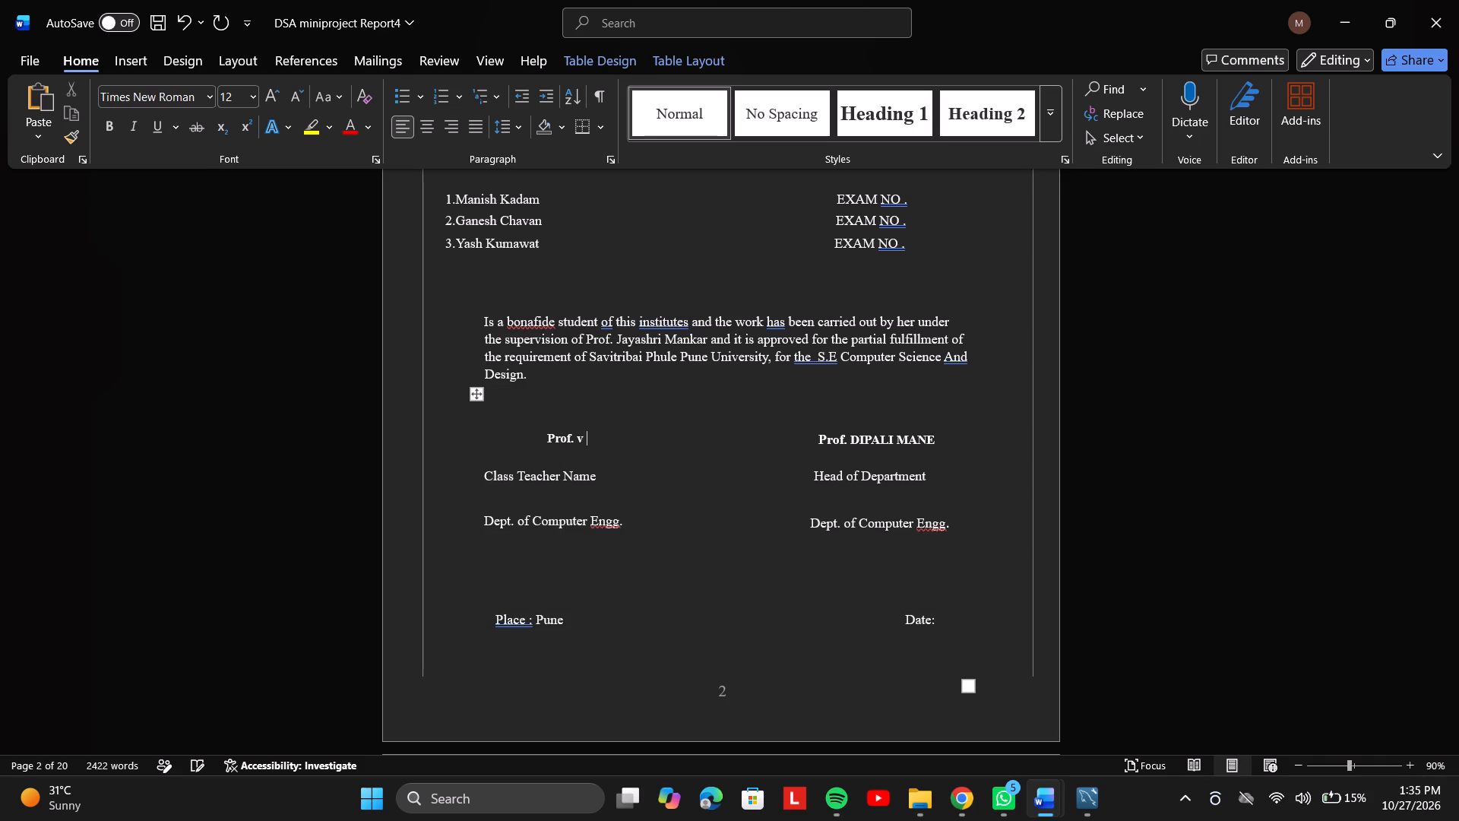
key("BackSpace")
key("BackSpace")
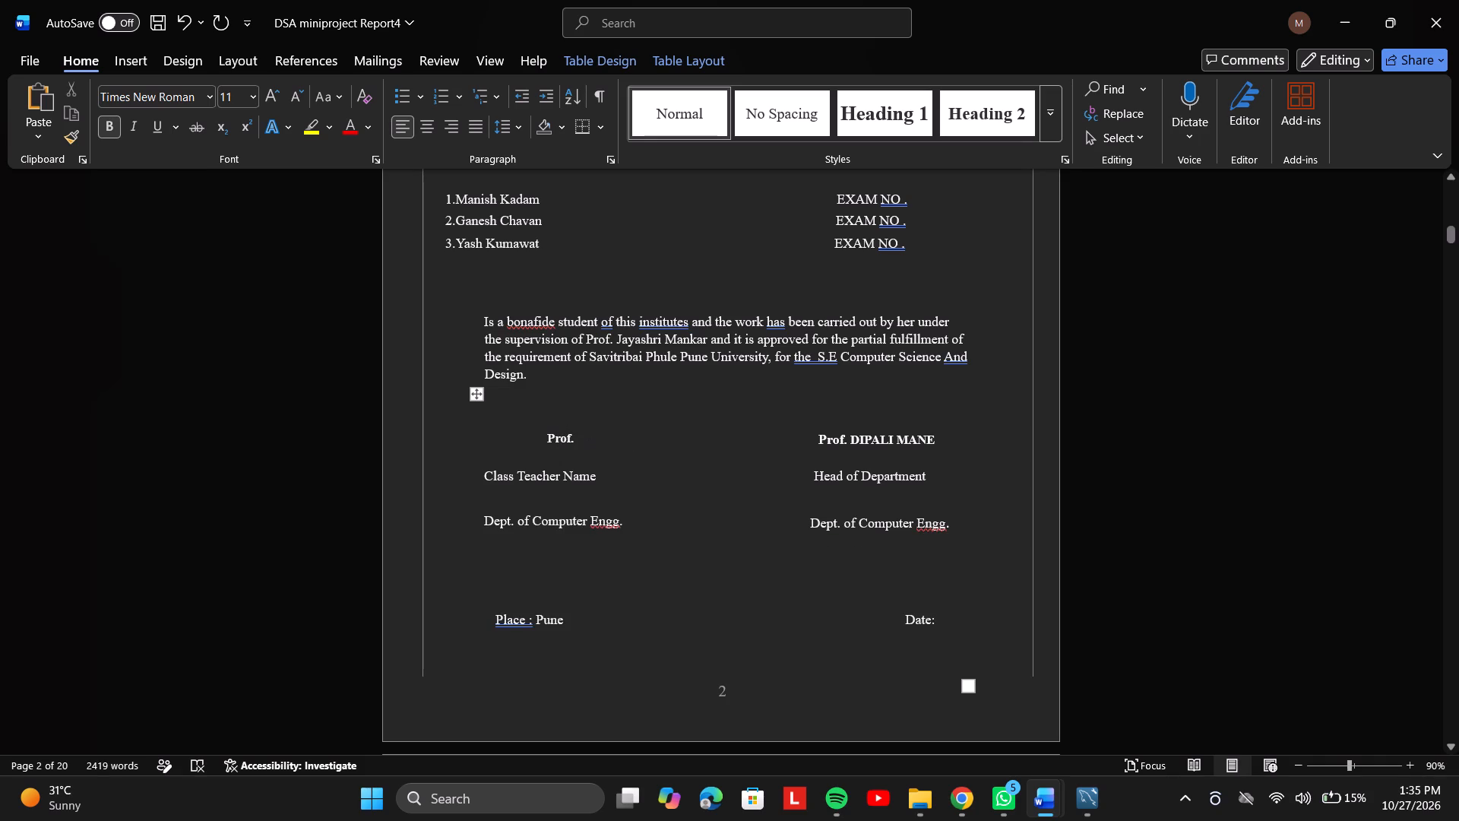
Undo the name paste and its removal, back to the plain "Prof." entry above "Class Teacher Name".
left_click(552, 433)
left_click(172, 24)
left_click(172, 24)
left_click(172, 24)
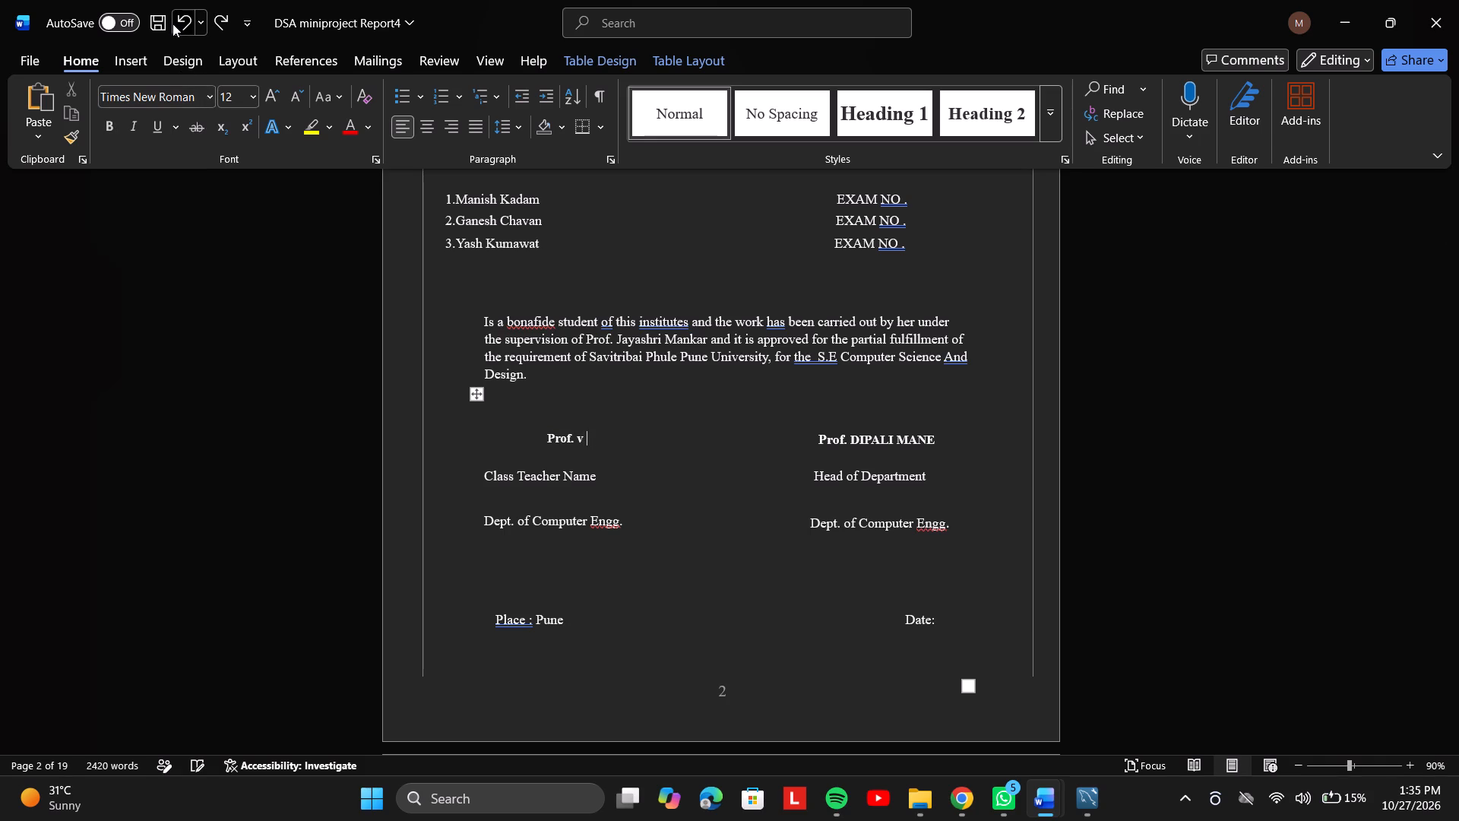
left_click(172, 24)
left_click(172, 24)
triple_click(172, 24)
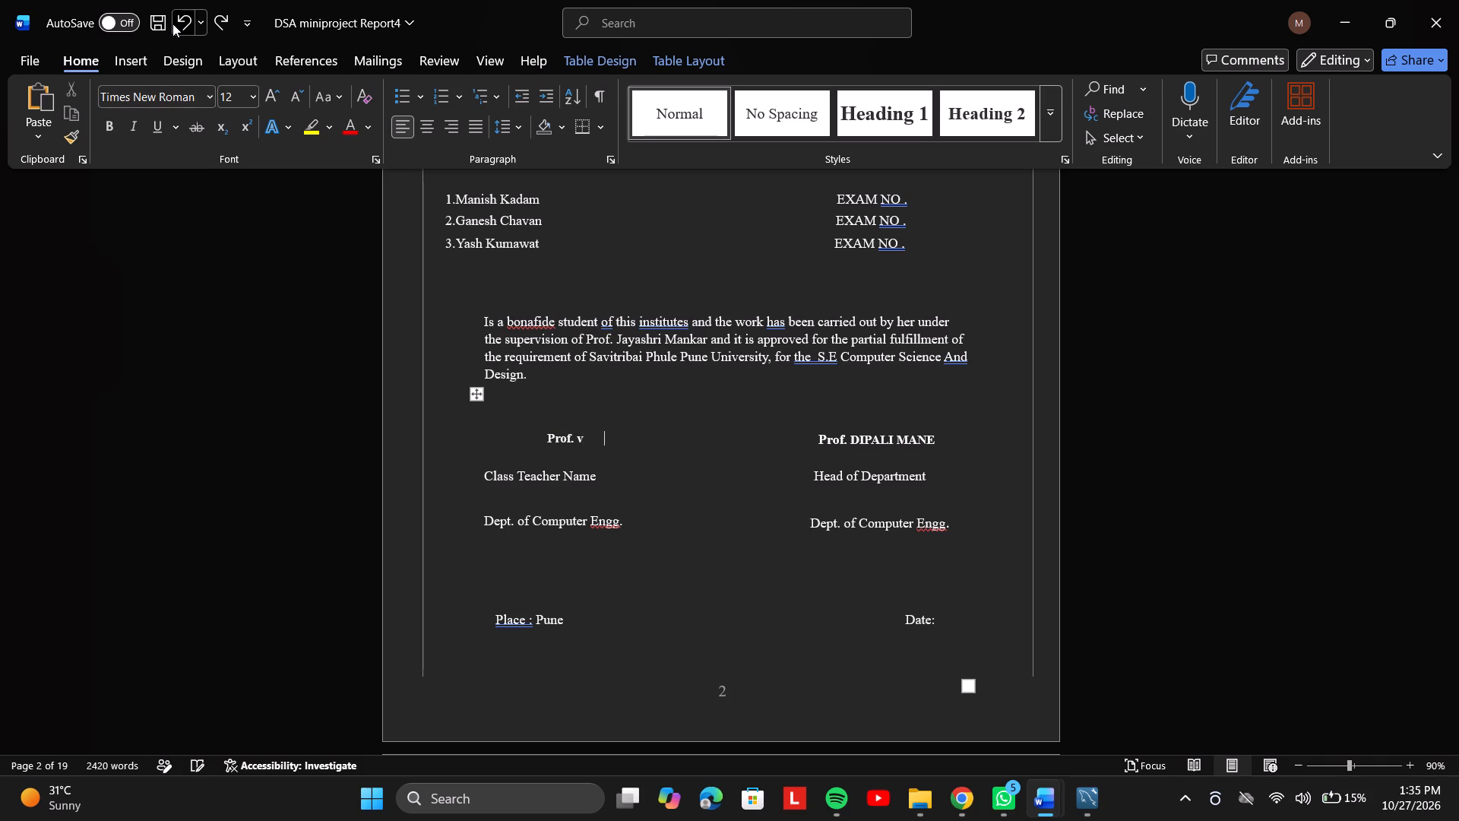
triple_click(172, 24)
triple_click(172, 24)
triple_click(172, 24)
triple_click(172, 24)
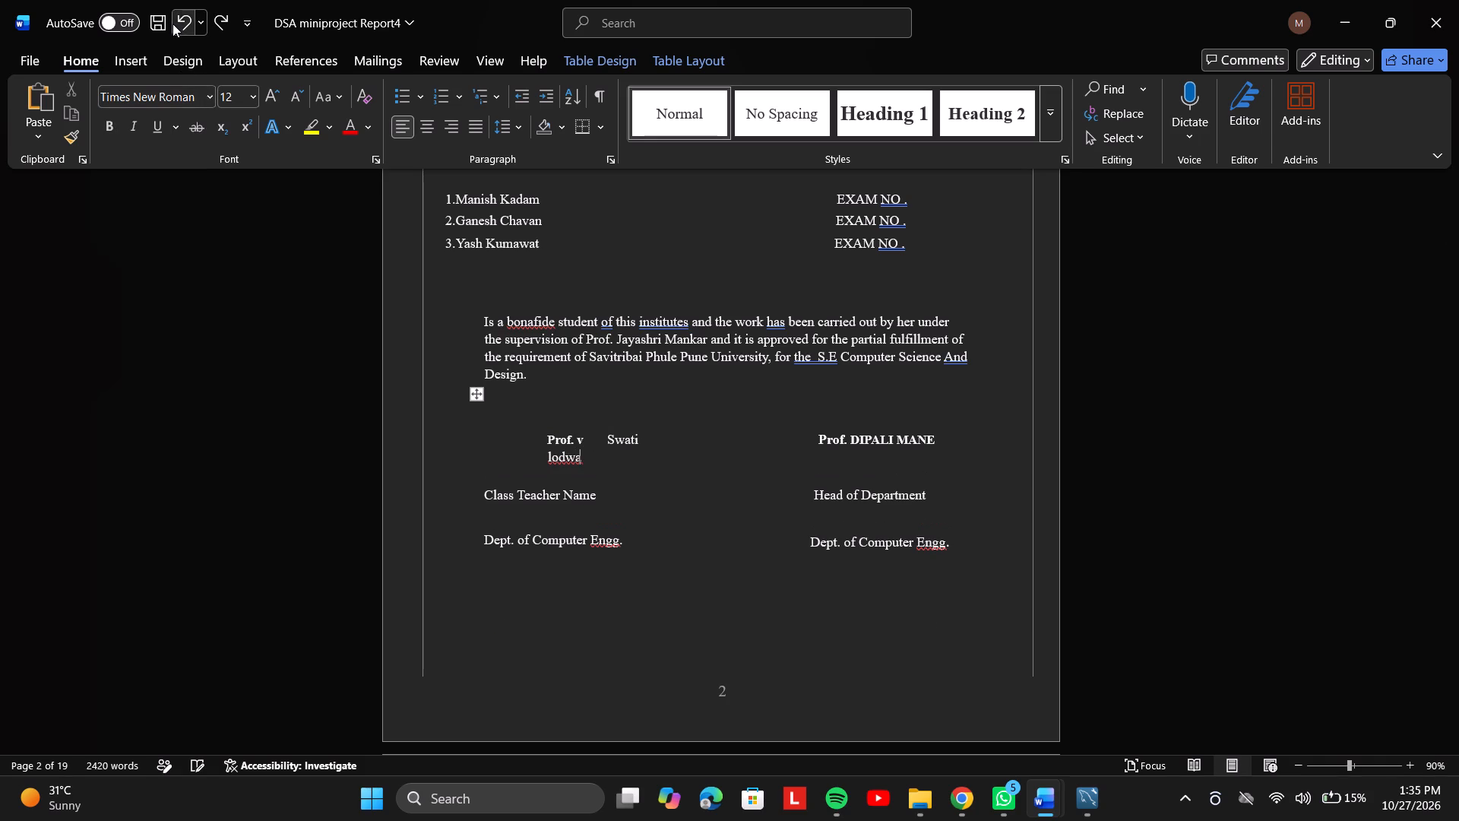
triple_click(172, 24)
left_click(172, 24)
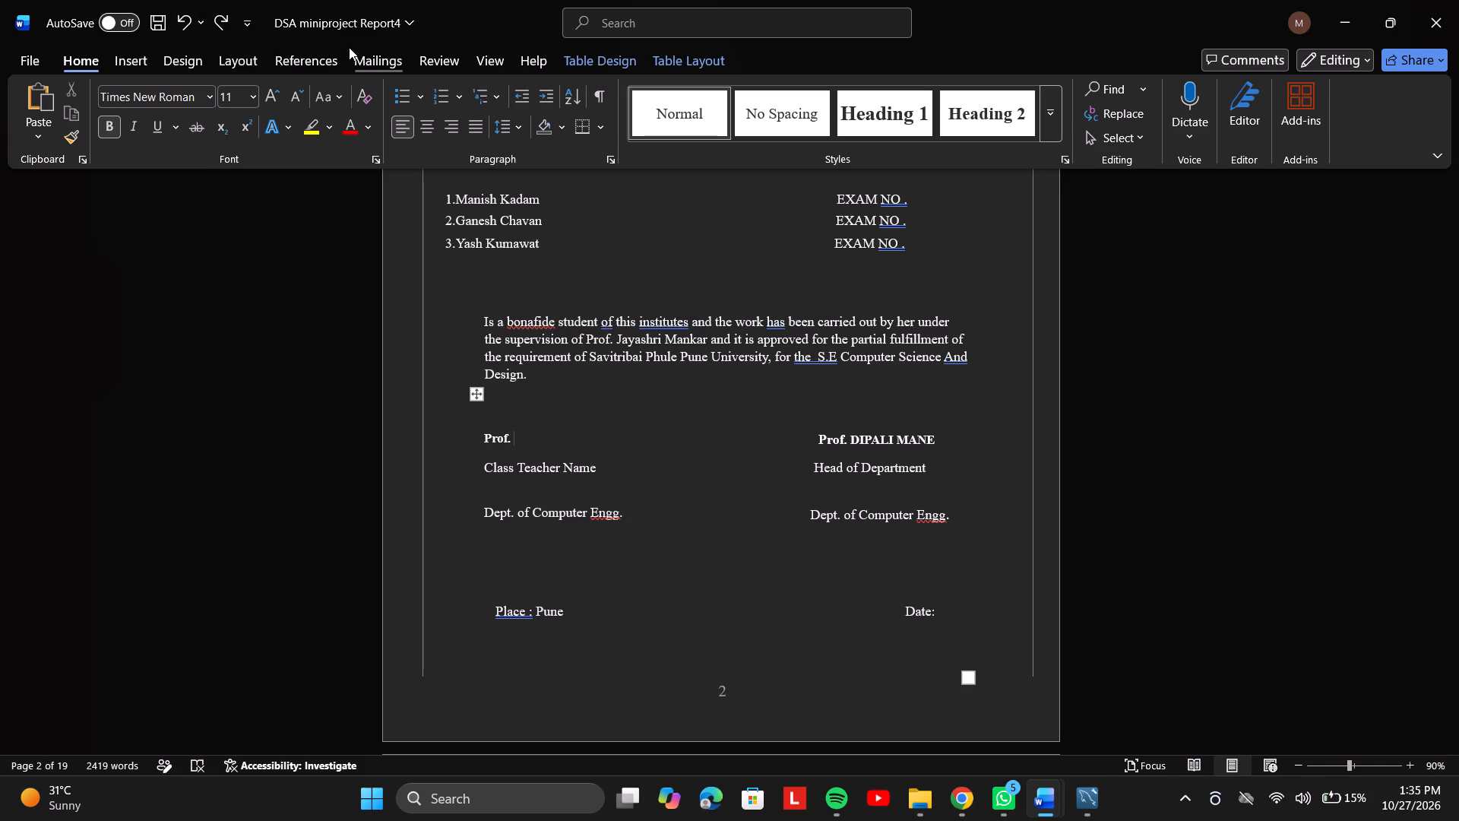
Enter the new guide's name in capital letters after "Prof." above "Class Teacher Name" on the certificate.
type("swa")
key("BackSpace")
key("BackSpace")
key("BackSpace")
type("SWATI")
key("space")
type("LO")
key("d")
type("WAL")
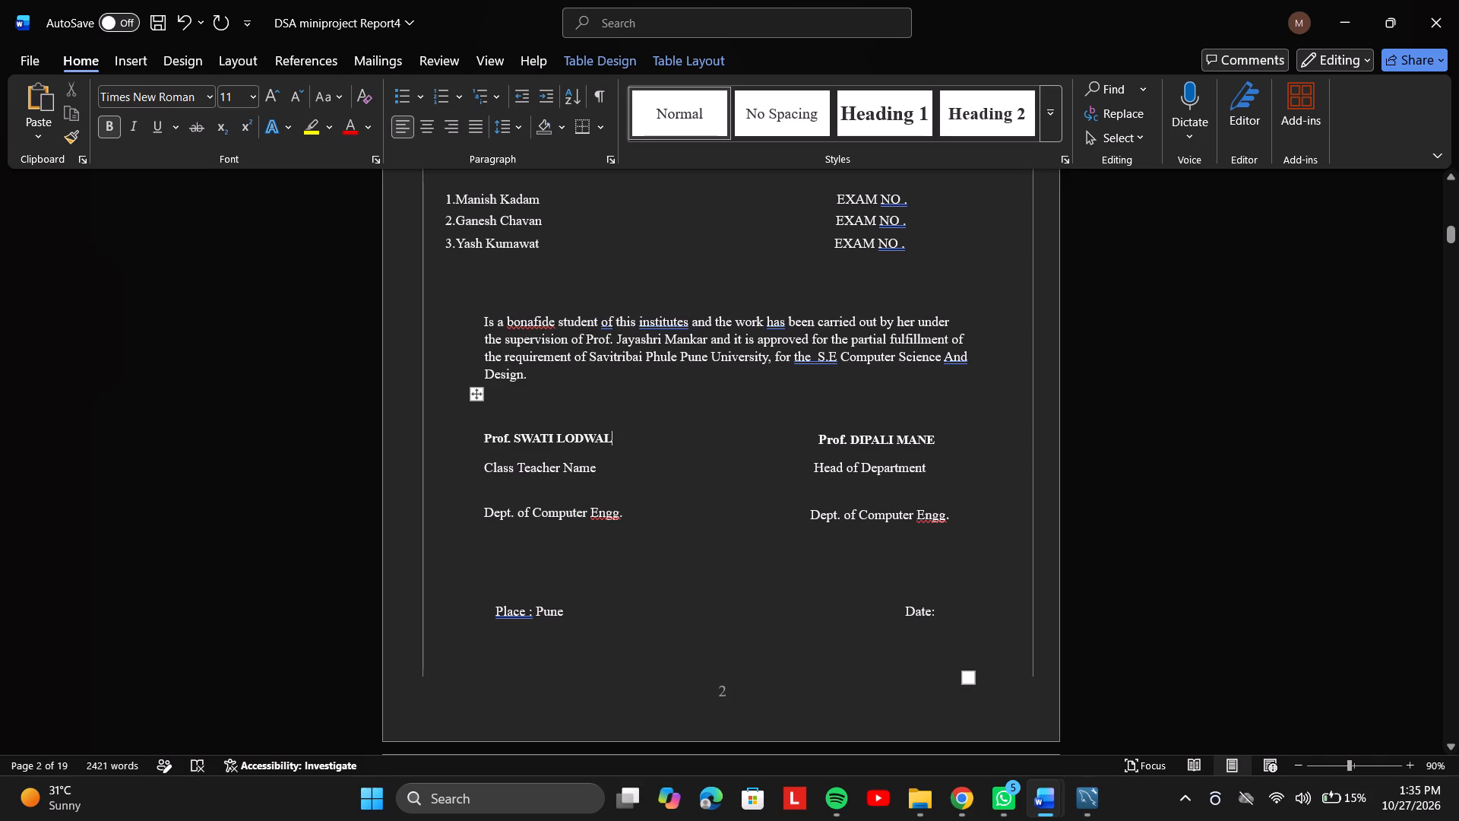
Change the label "Class Teacher Name" on the certificate to "DBMS Teacher Name".
left_click(594, 469)
left_click(514, 470)
key("BackSpace")
key("BackSpace")
key("BackSpace")
key("BackSpace")
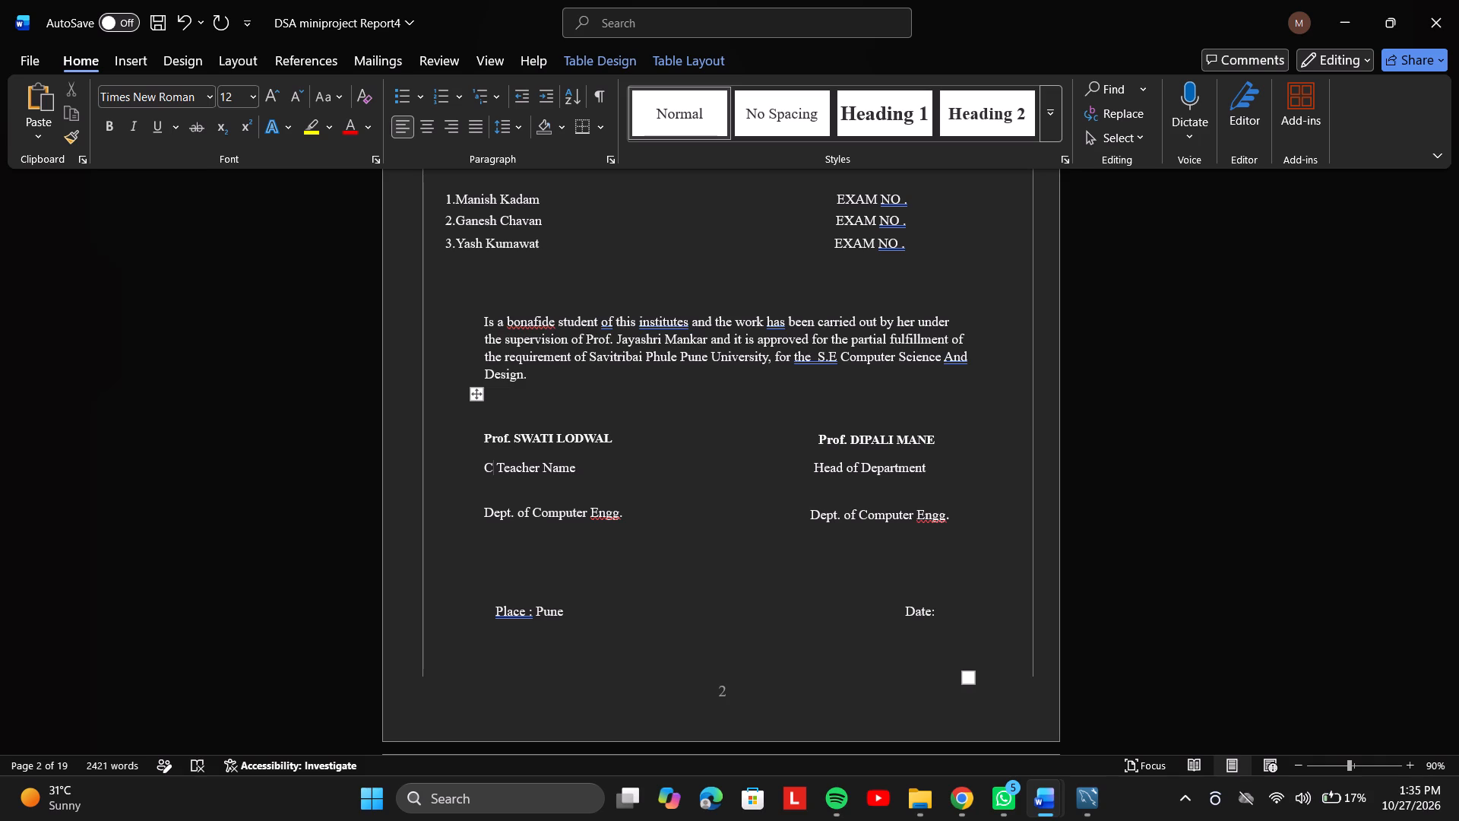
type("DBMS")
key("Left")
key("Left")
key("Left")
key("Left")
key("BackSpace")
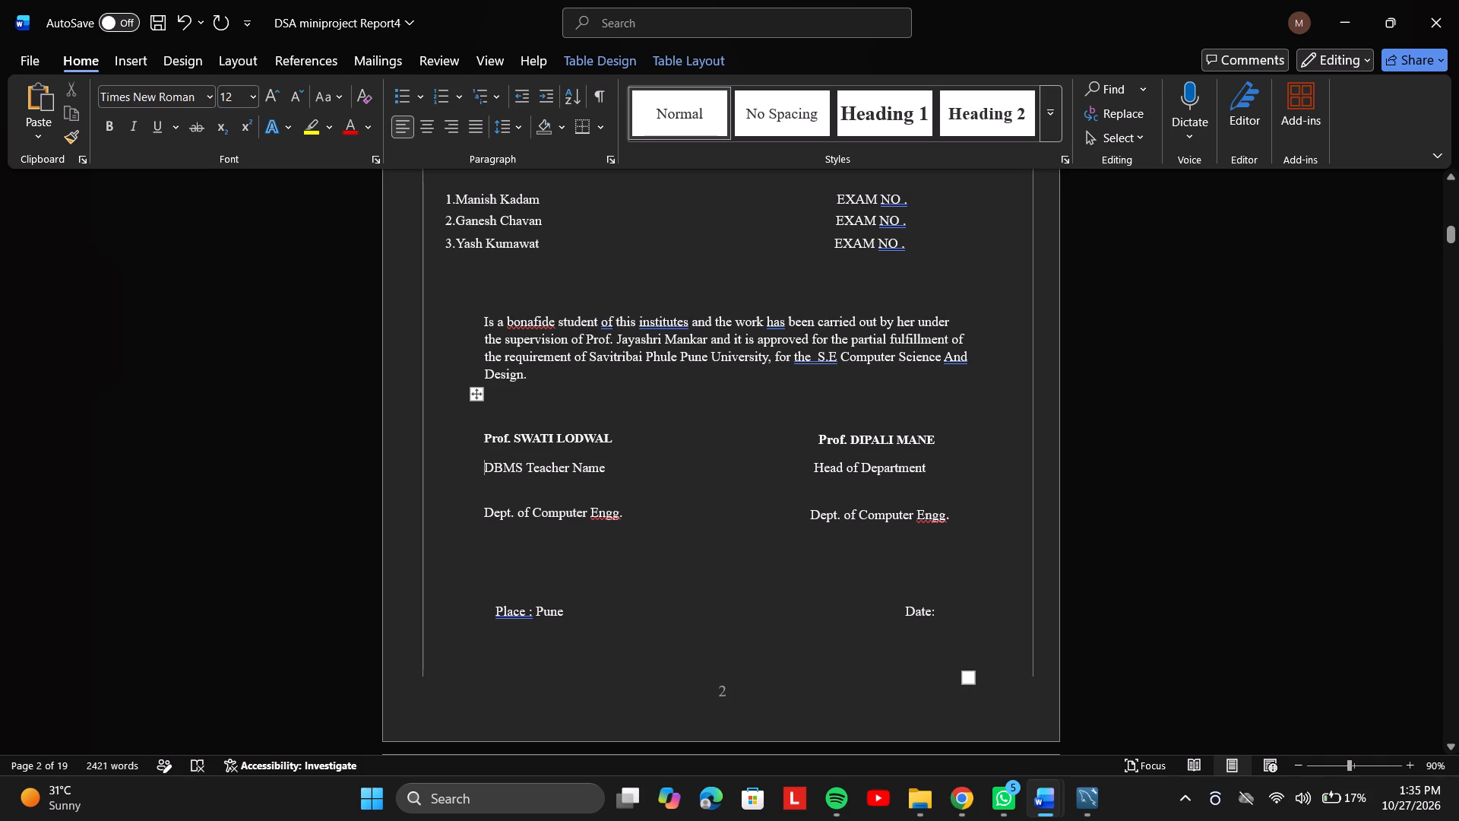
Delete the former guide's name and its trailing comma after "Prof." in the first paragraph of the Acknowledgement.
scroll(707, 500, "down", 1)
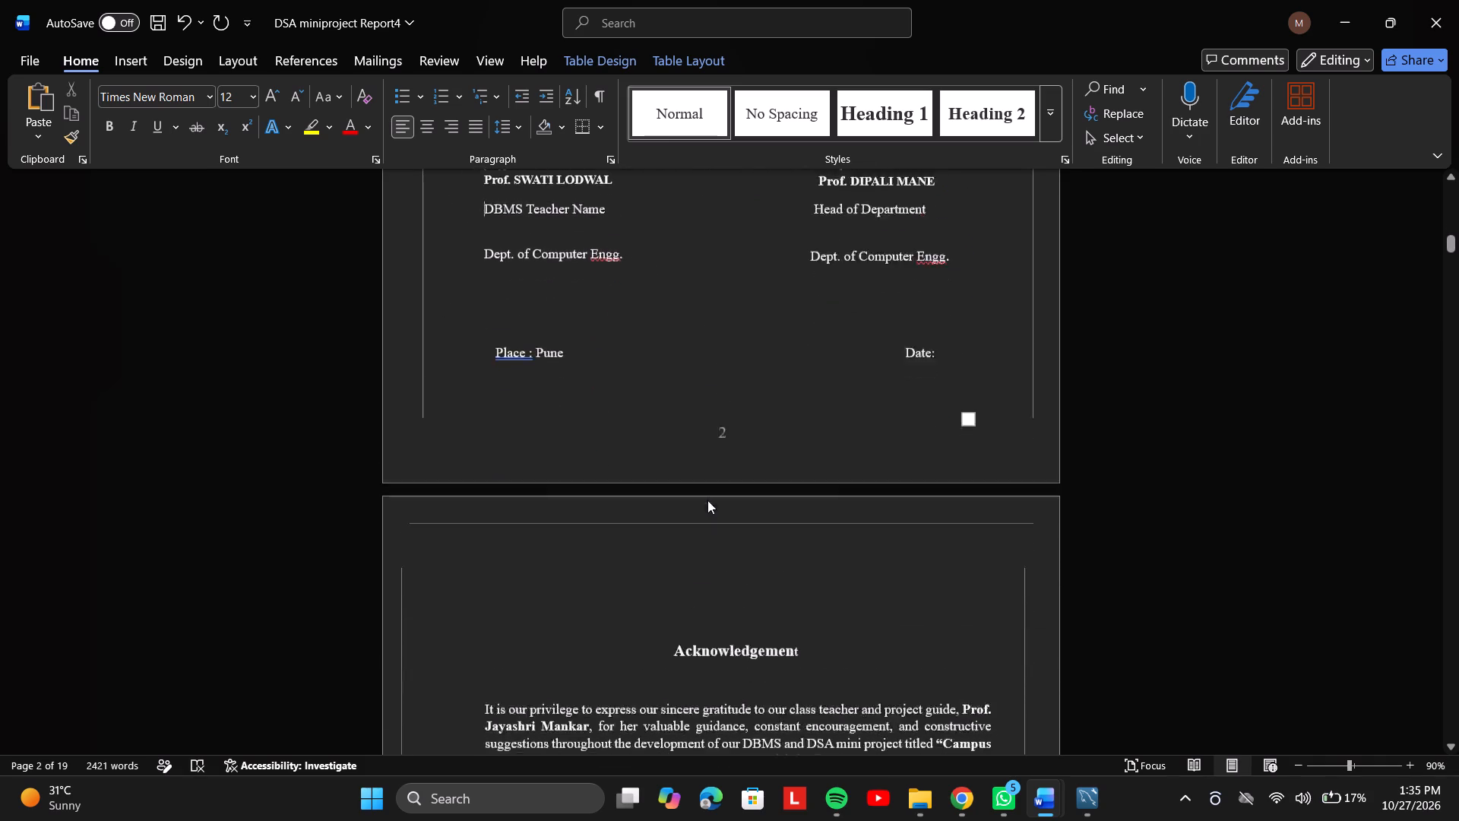
scroll(707, 500, "down", 3)
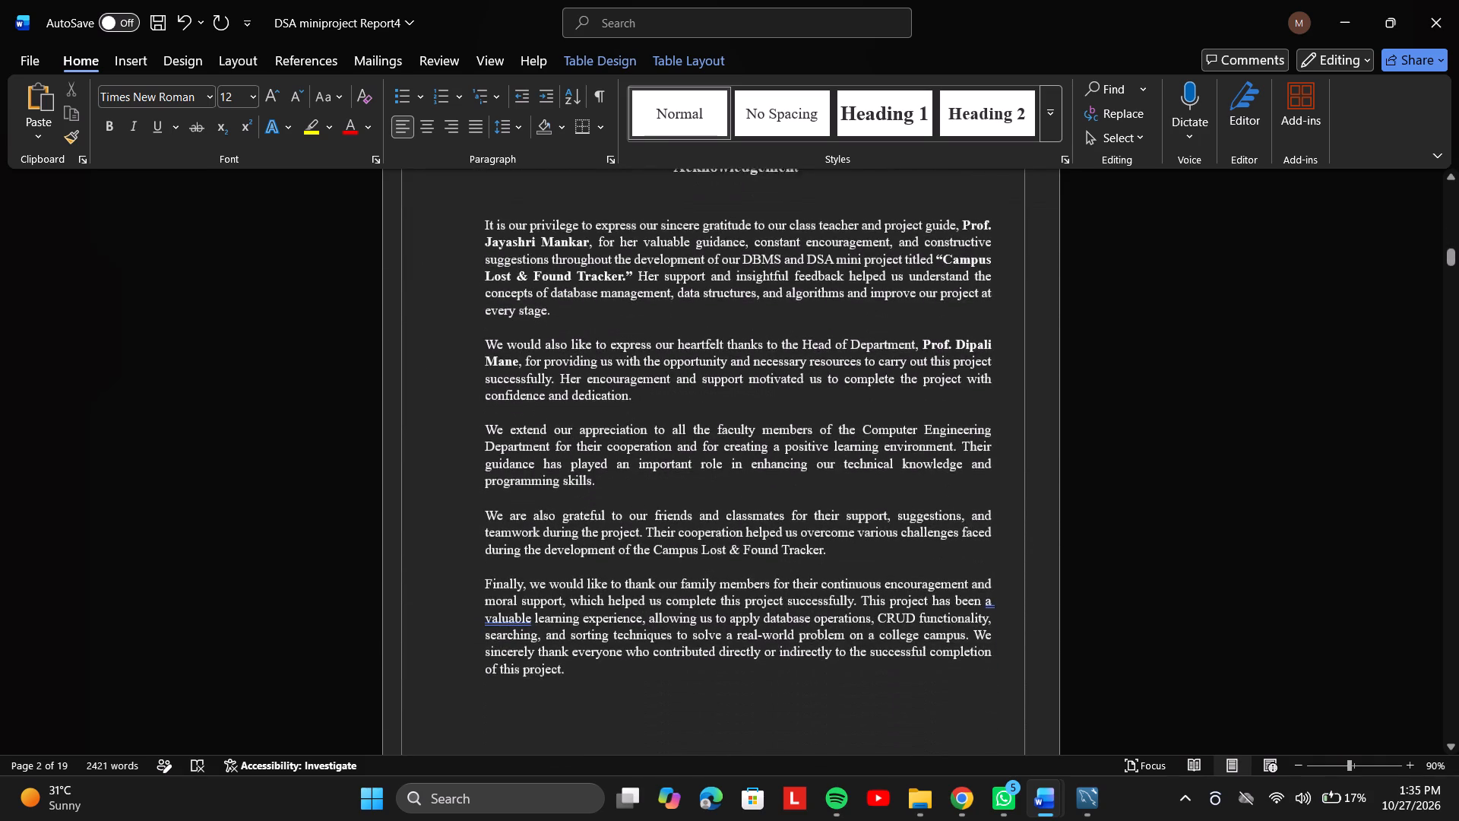
scroll(707, 500, "down", 1)
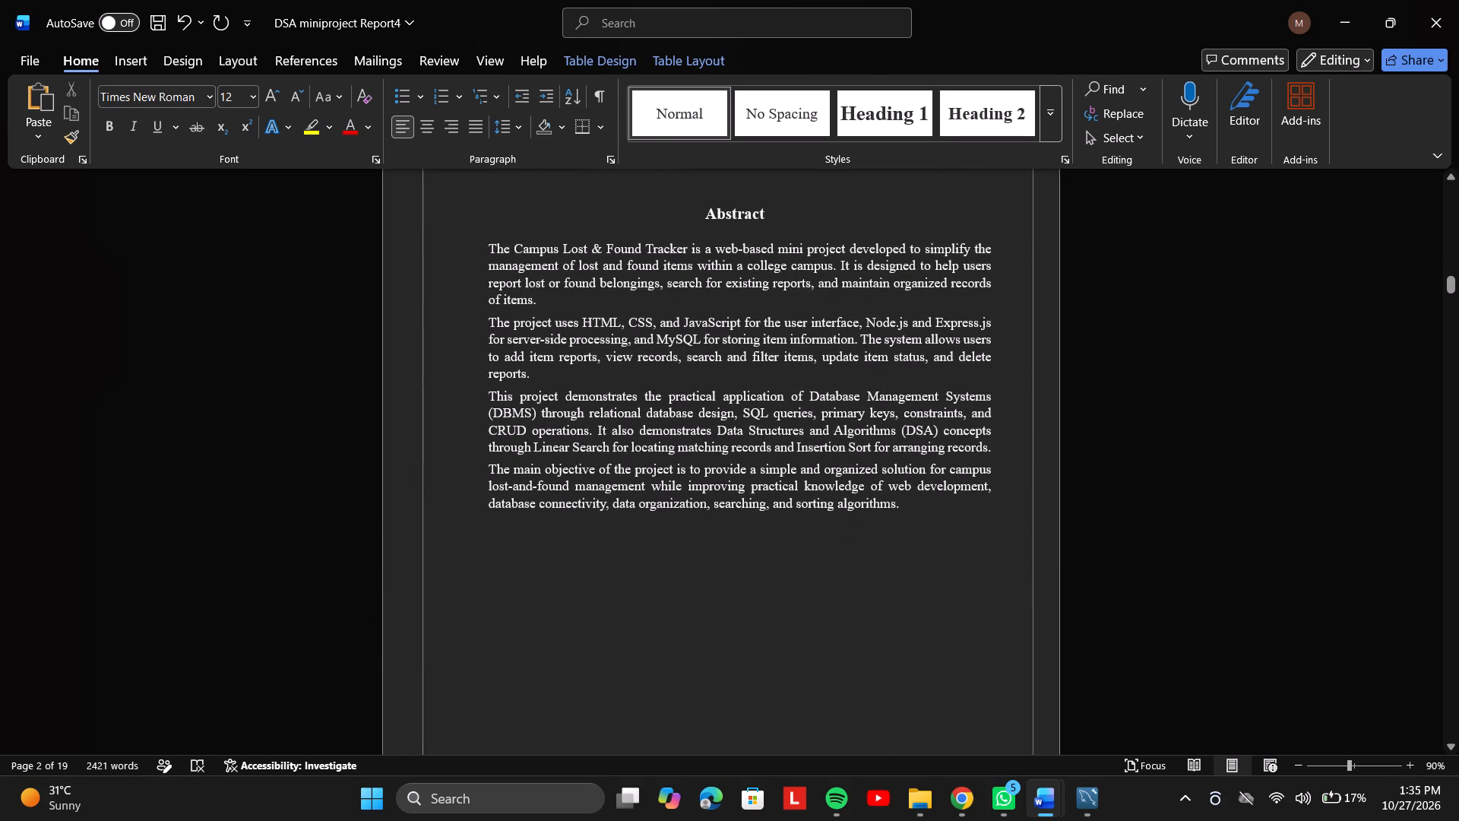
scroll(707, 500, "up", 4)
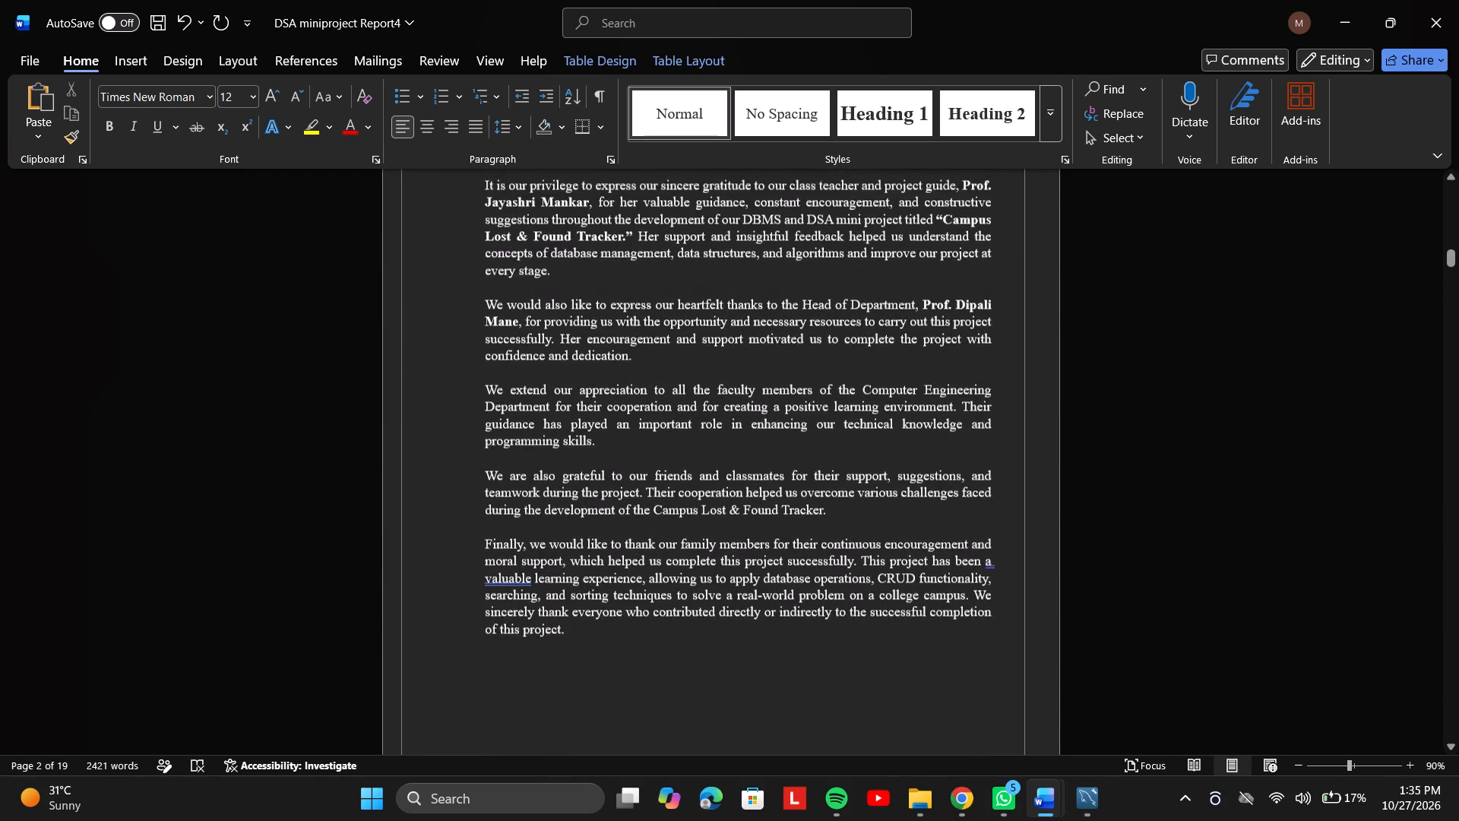
scroll(707, 500, "up", 2)
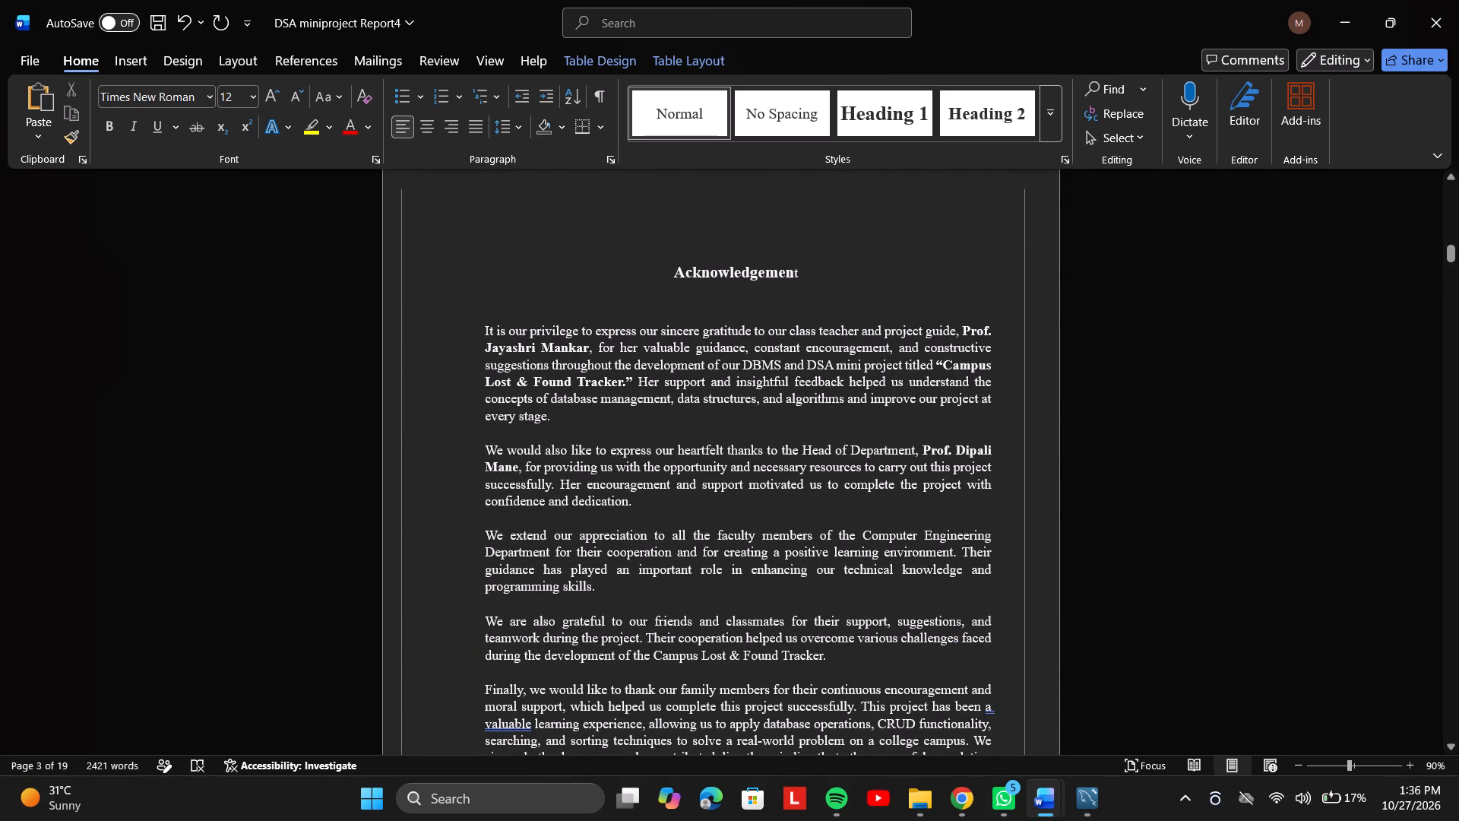
left_click(590, 350)
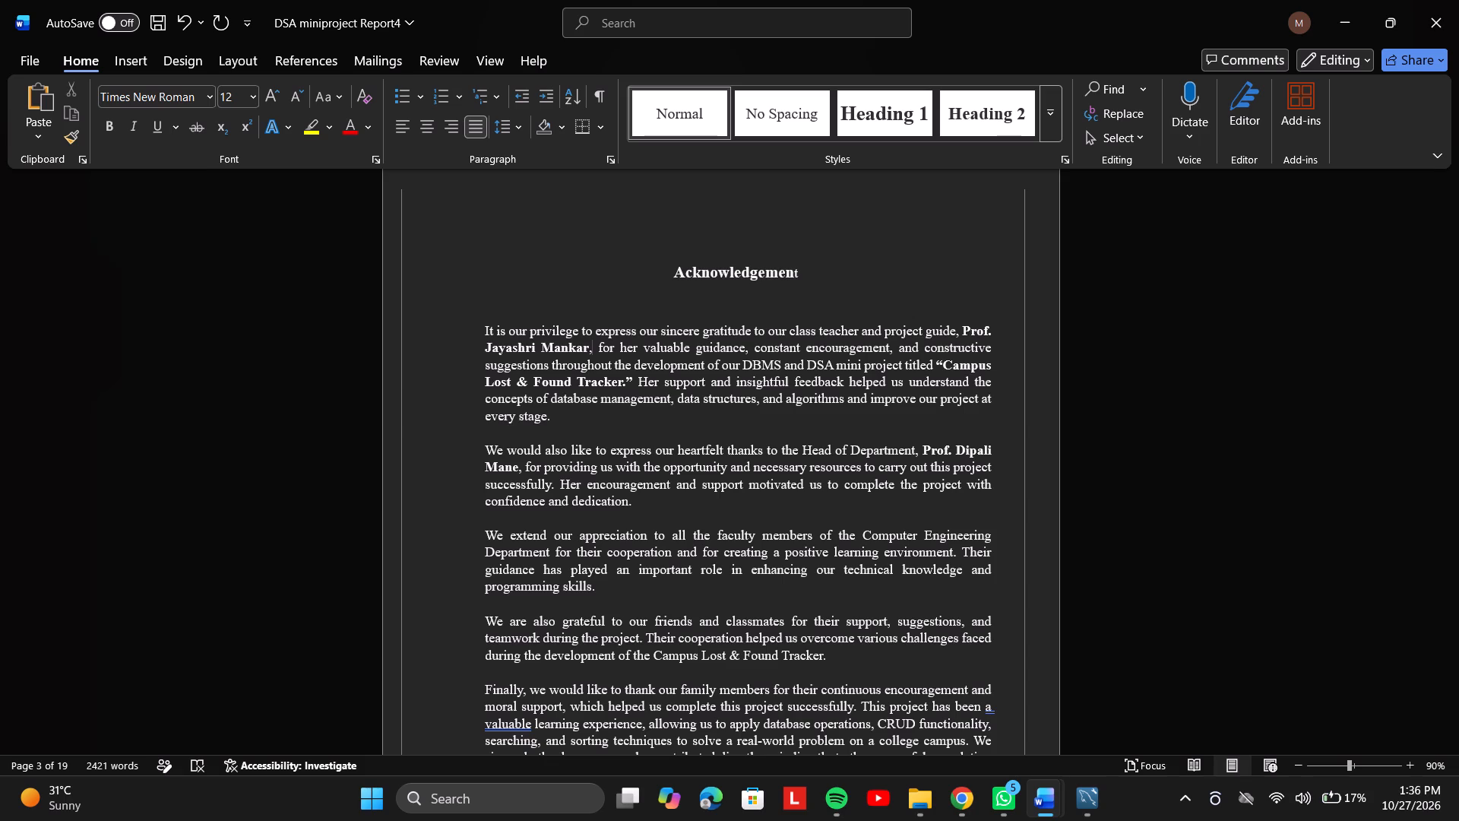
key("BackSpace")
key("BackSpace")
key("BackSpace")
key("BackSpace")
key("BackSpace")
key("BackSpace")
key("BackSpace")
key("BackSpace")
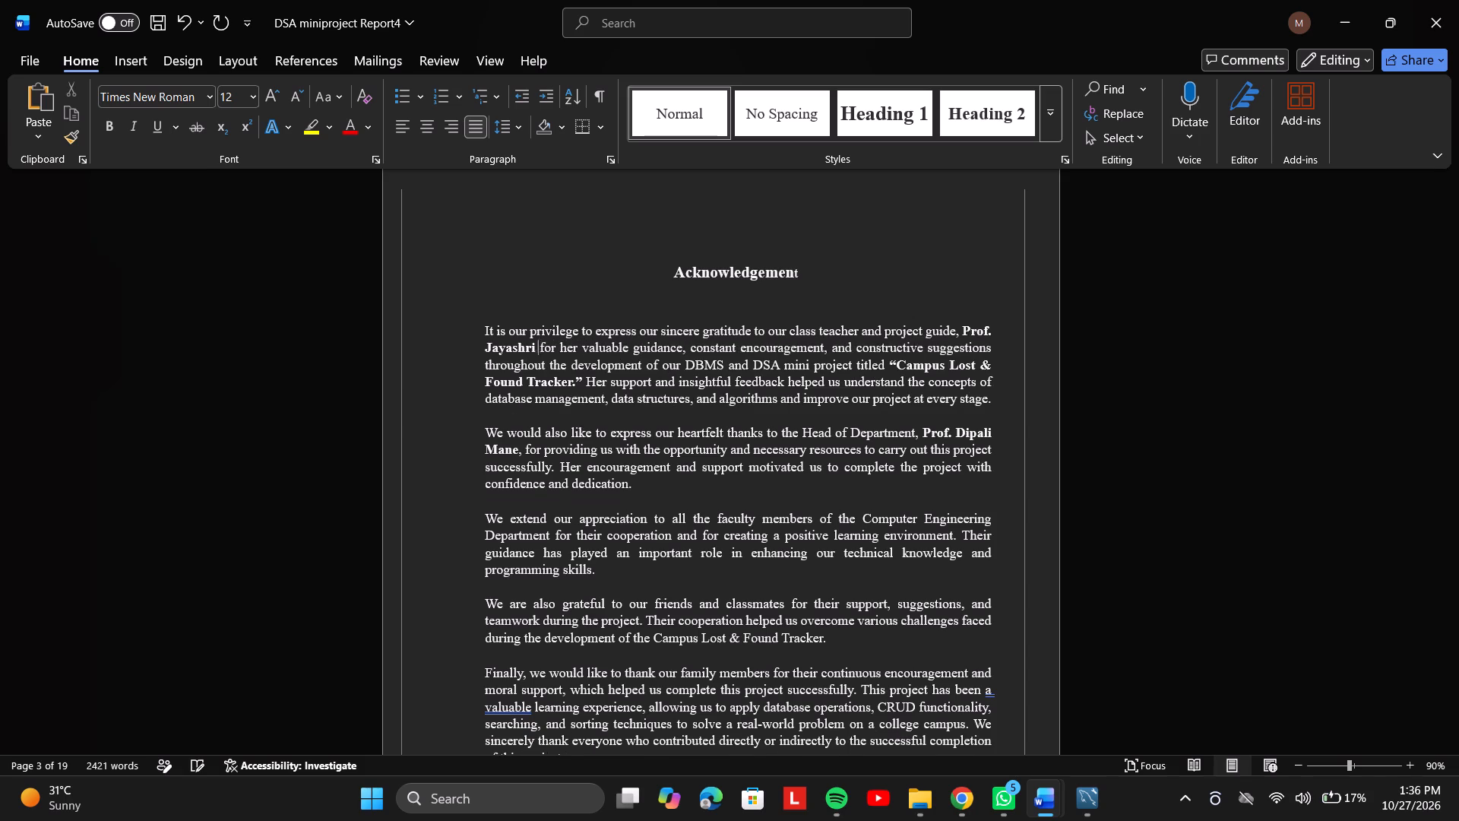
key("BackSpace")
key("BackSpace")
key("BackSpace")
key("BackSpace")
key("BackSpace")
key("BackSpace")
key("BackSpace")
key("BackSpace")
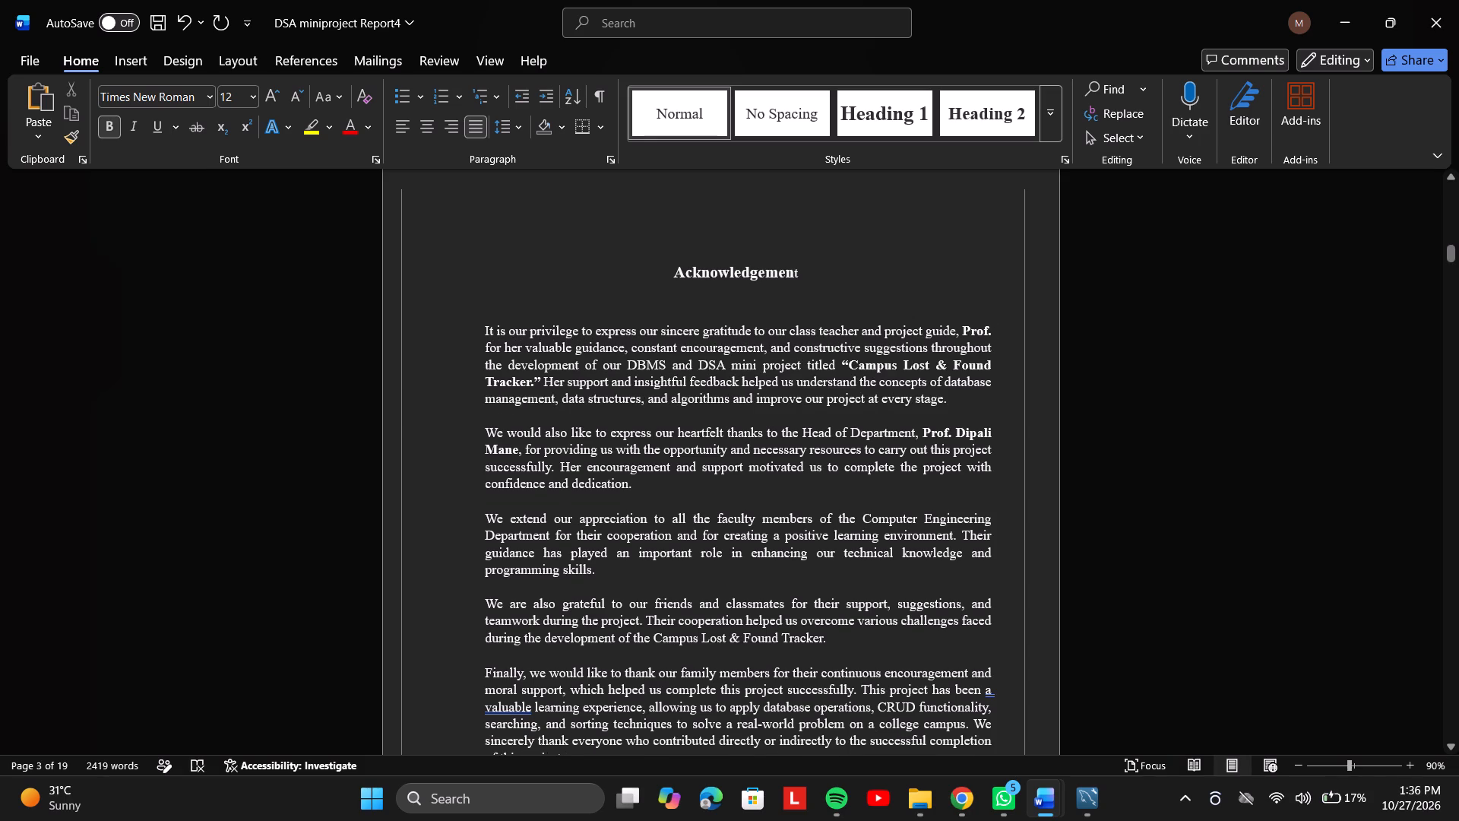
Remove the words "class teacher and" before "project guide" in the Acknowledgement's first sentence.
left_click(859, 326)
left_click(883, 331)
key("BackSpace")
key("BackSpace")
key("BackSpace")
key("BackSpace")
key("BackSpace")
key("BackSpace")
key("BackSpace")
key("BackSpace")
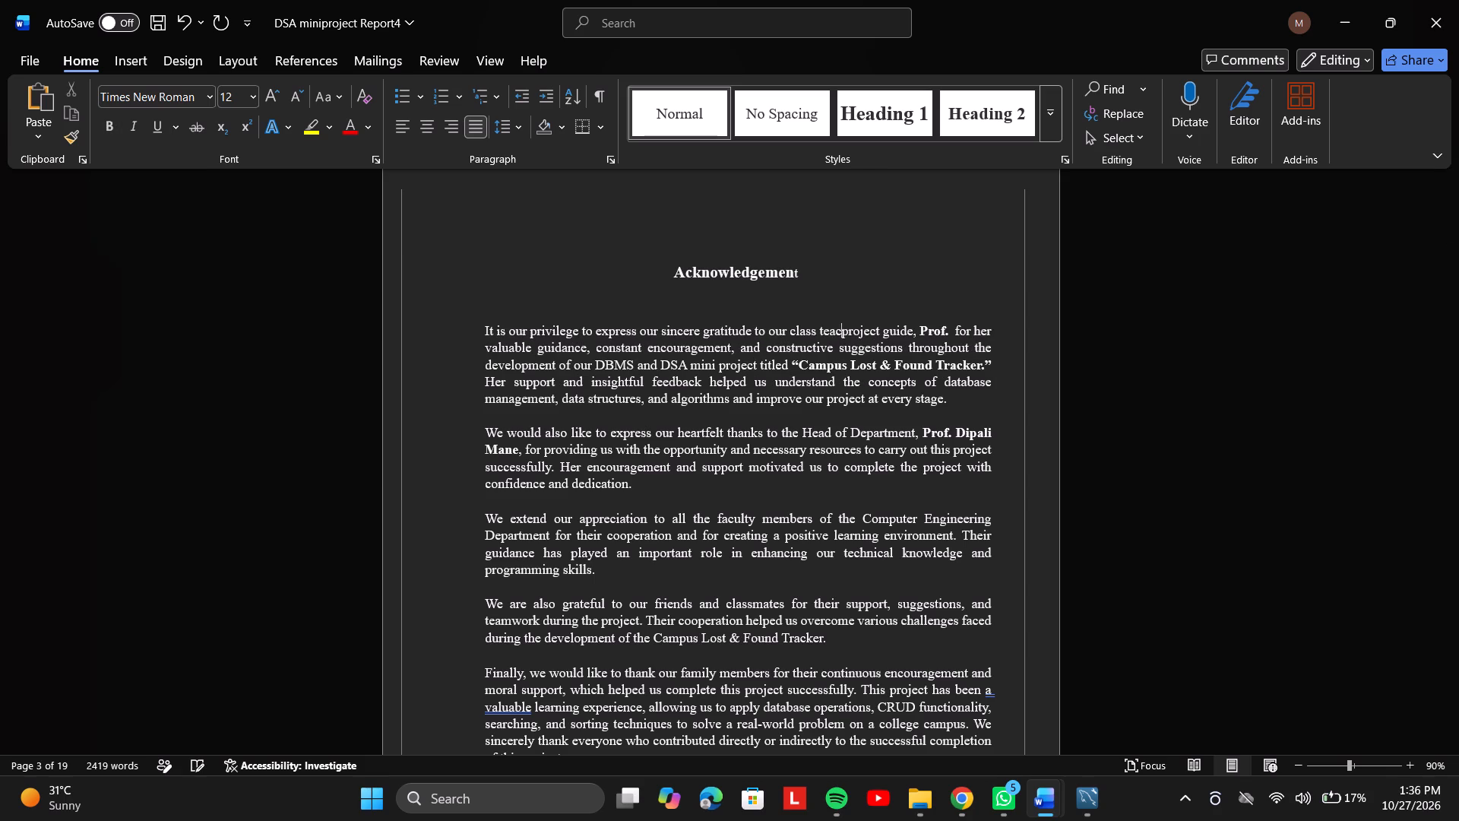
key("BackSpace")
key("BackSpace")
key("BackSpace")
key("BackSpace")
key("BackSpace")
key("BackSpace")
key("BackSpace")
key("BackSpace")
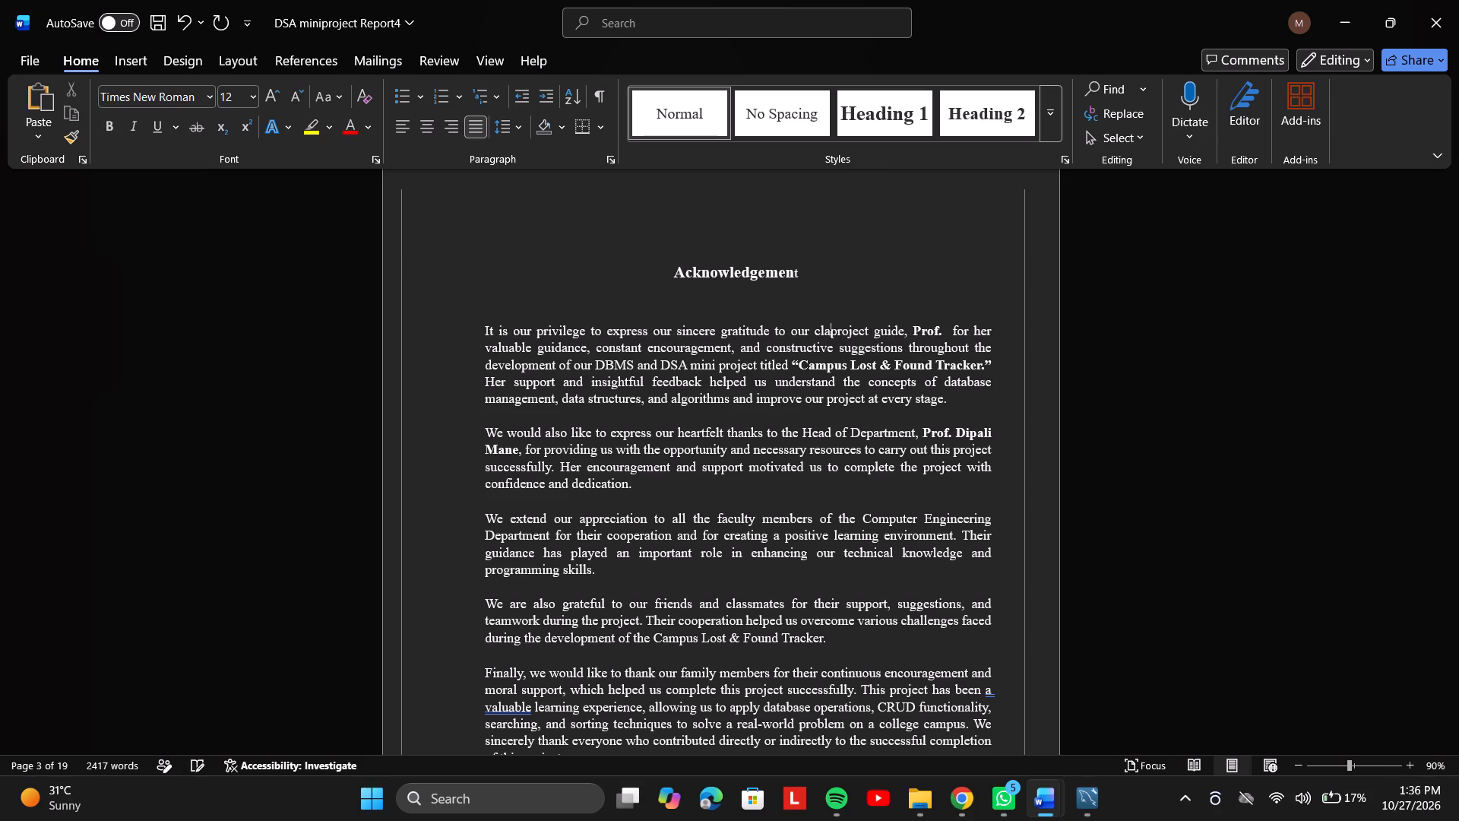
key("BackSpace")
key("BackSpace")
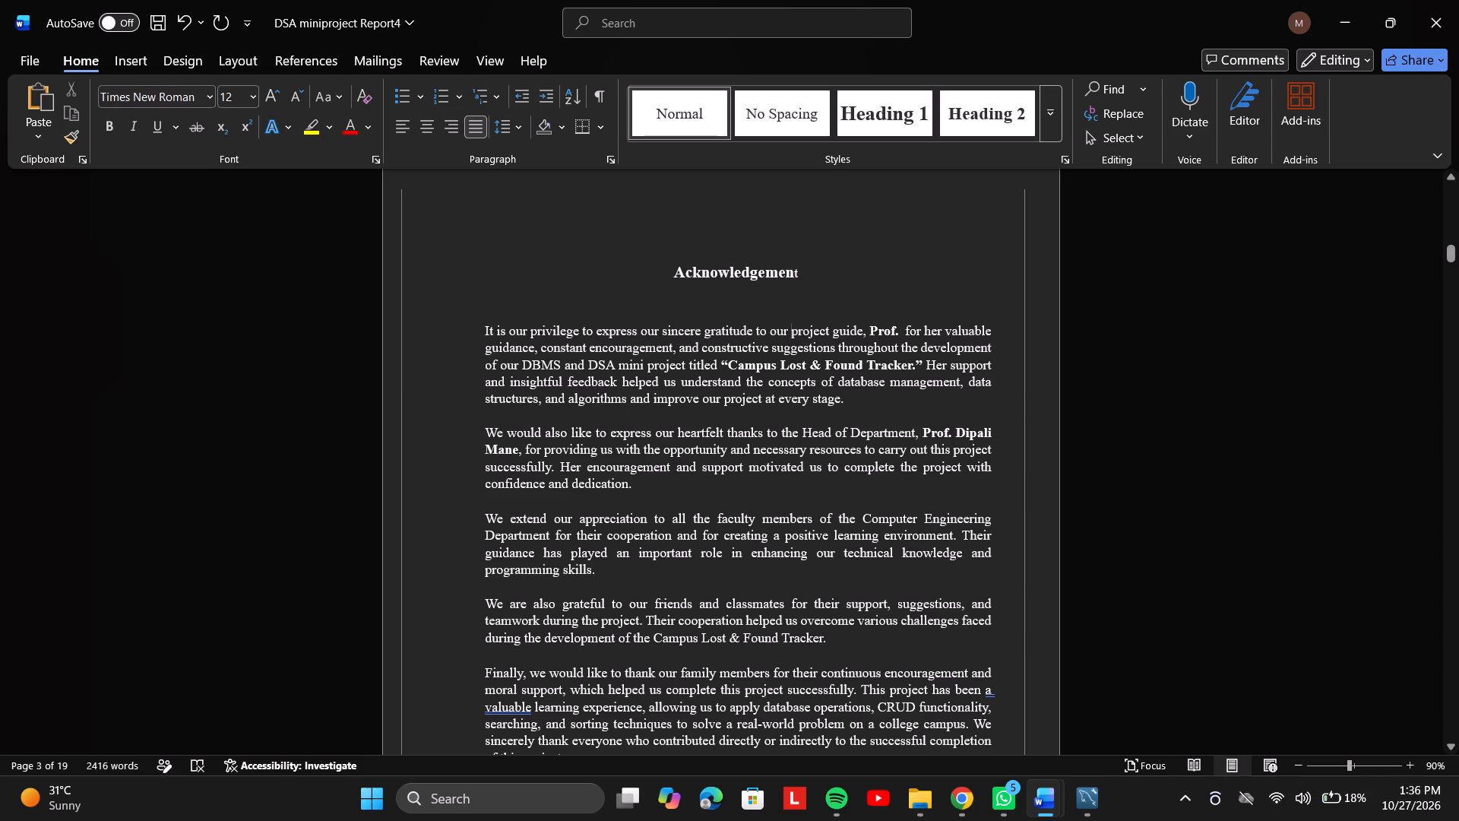
Enter the new guide's name in capital letters after "Prof." in the Acknowledgement's first sentence, separated by a space.
left_click(897, 328)
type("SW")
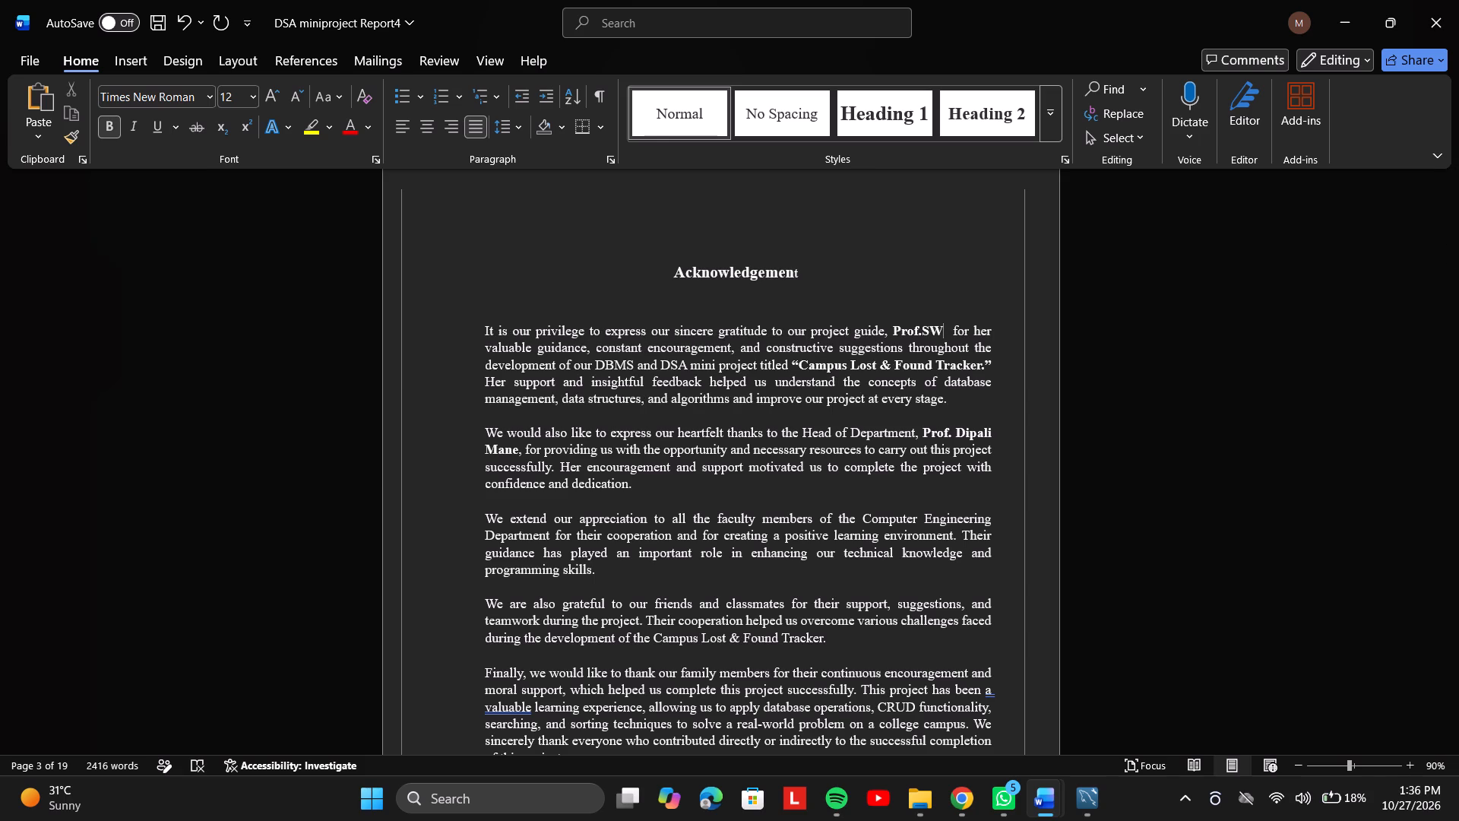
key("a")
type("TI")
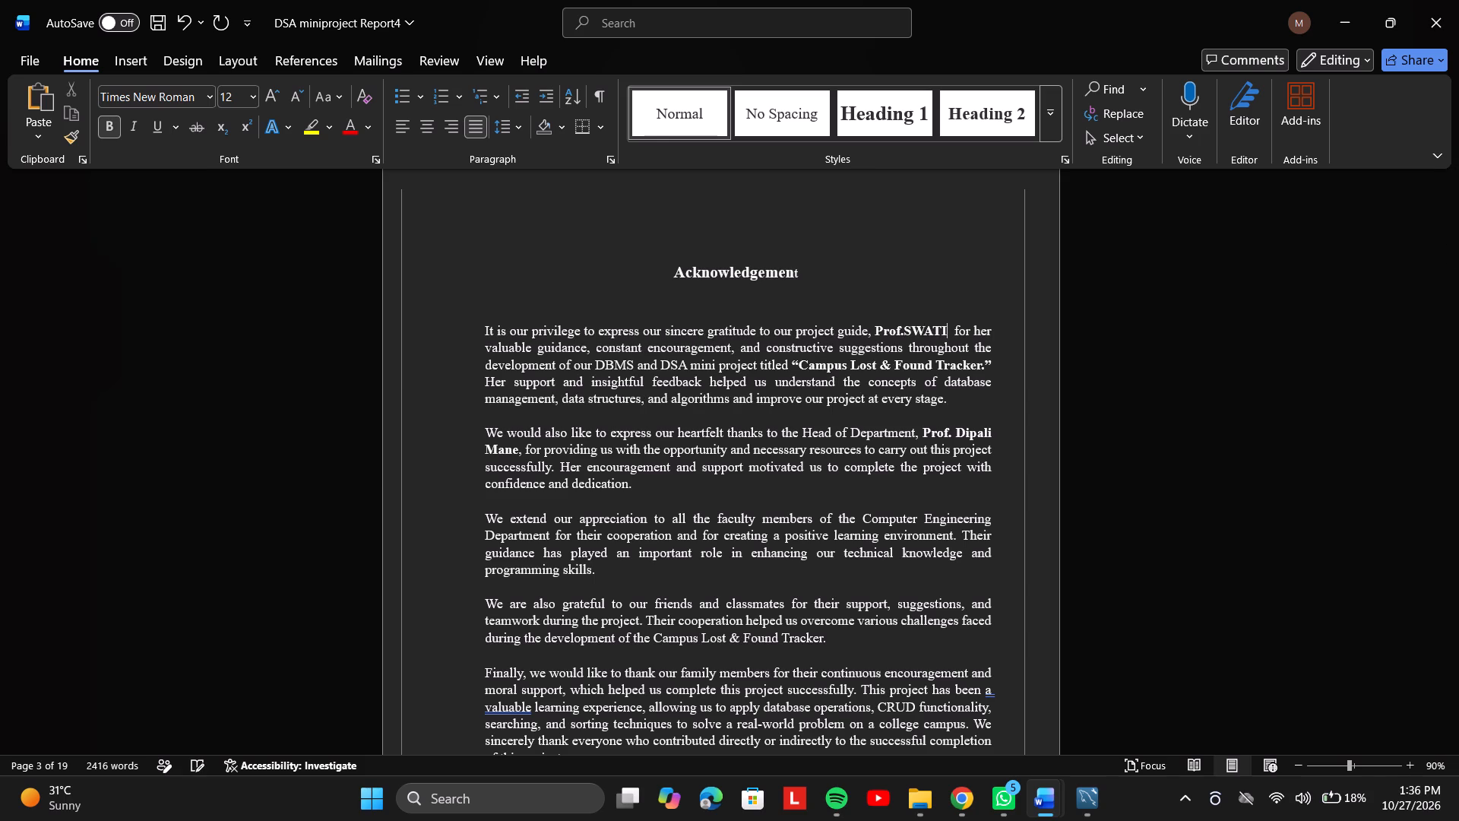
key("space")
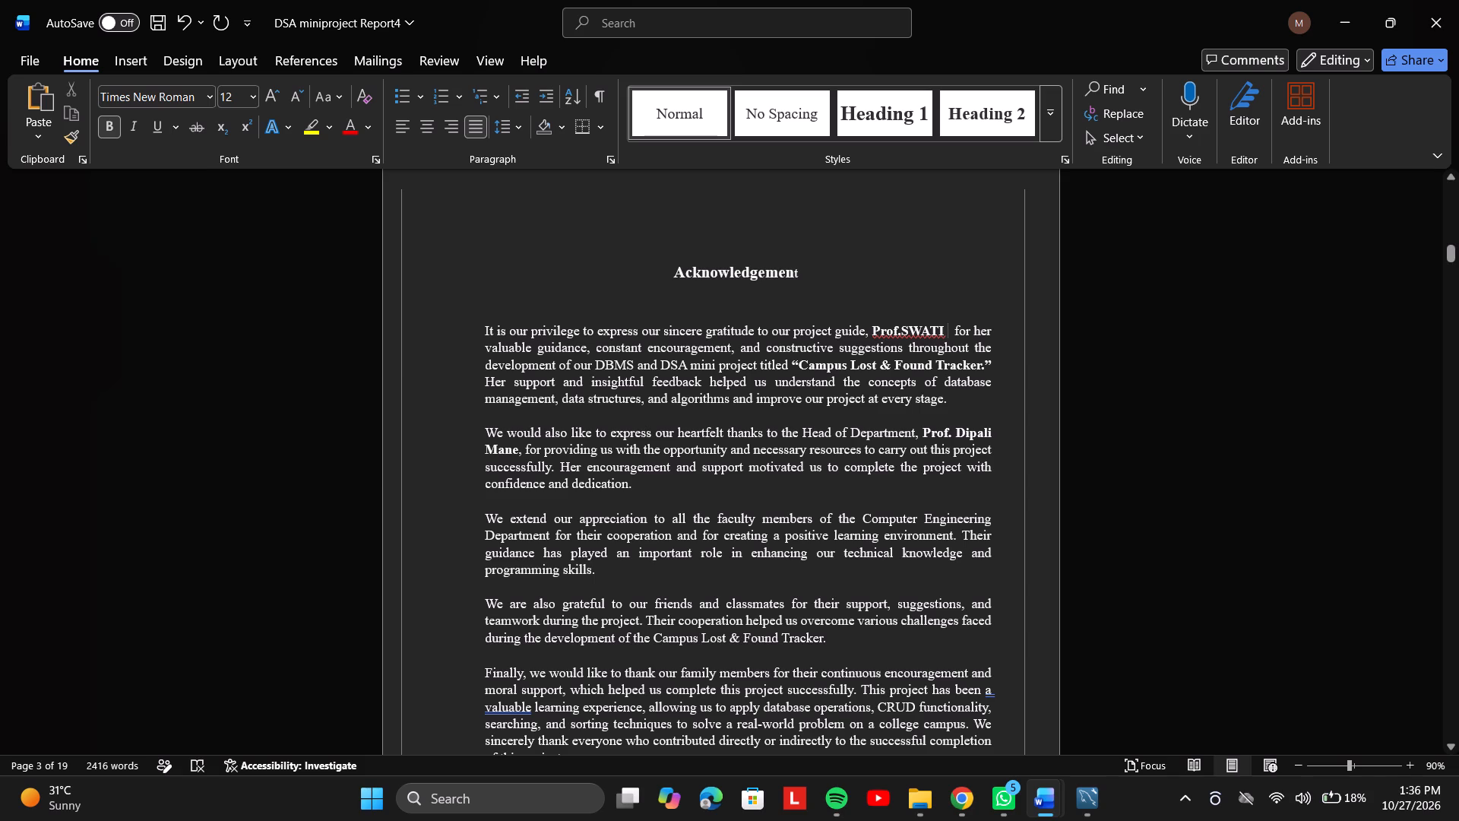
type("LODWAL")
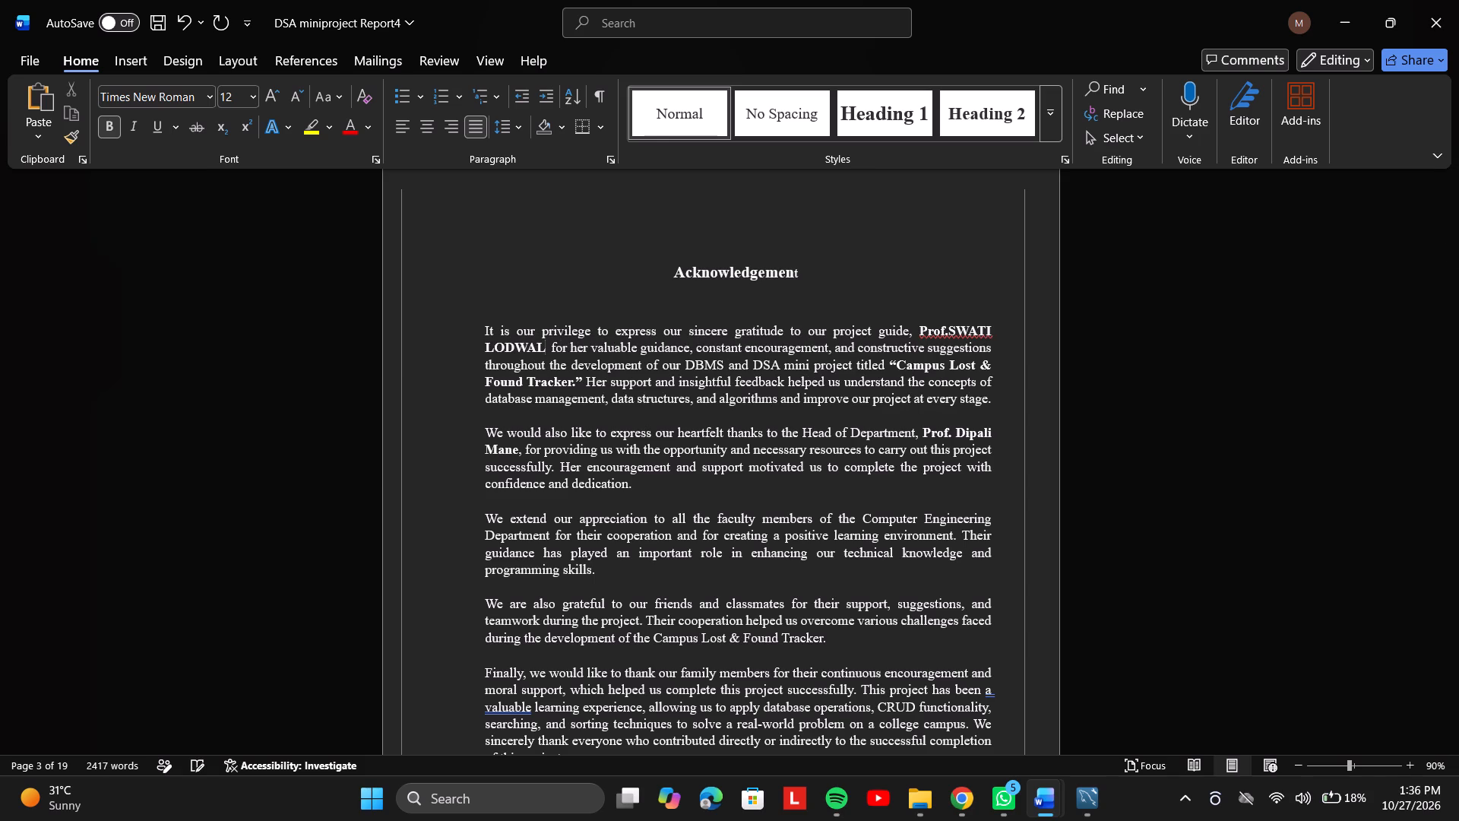
left_click(947, 331)
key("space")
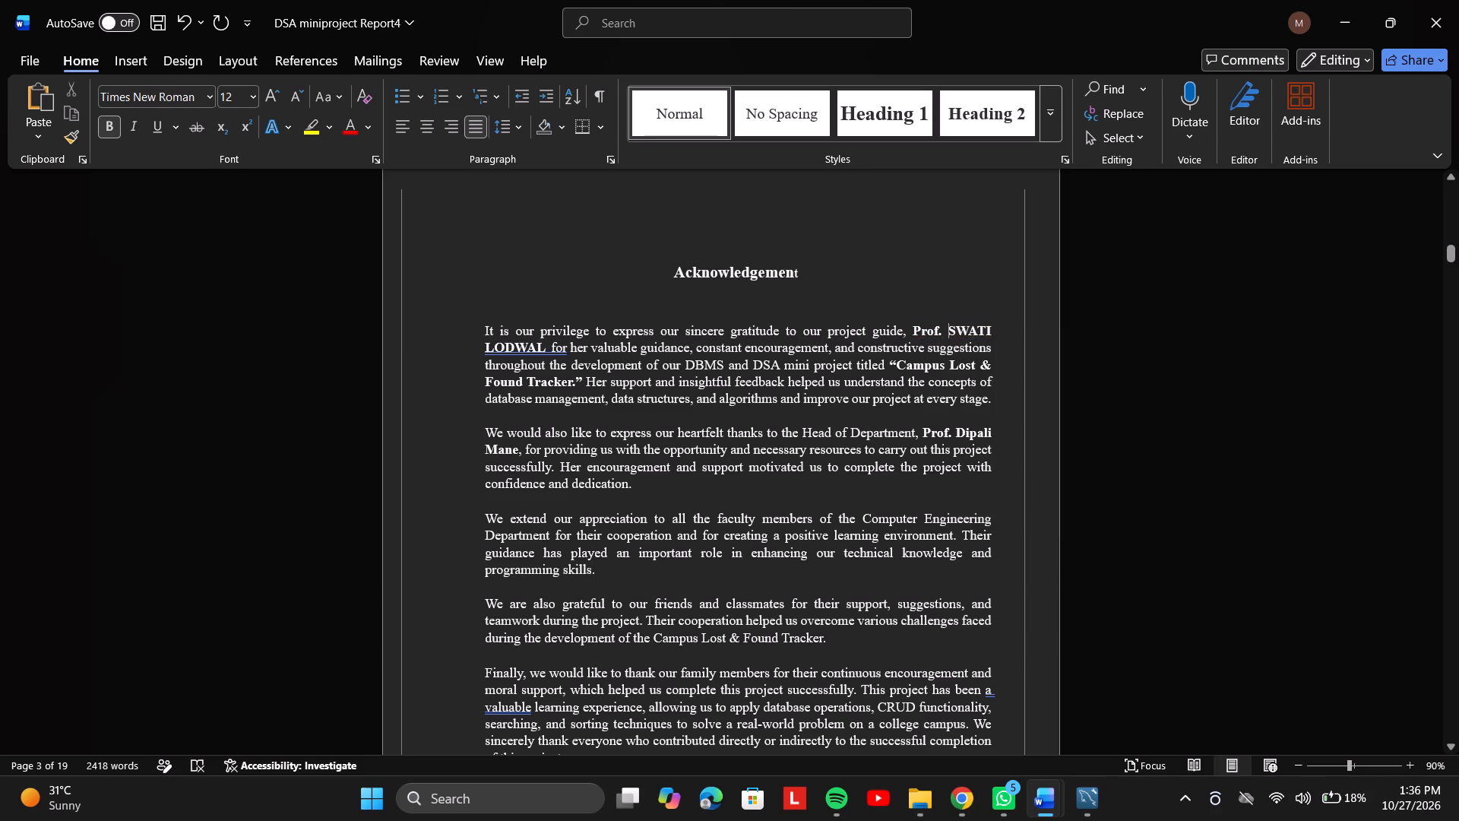
Set the page number of the References row in the Table of Contents to 20.
scroll(590, 376, "down", 1)
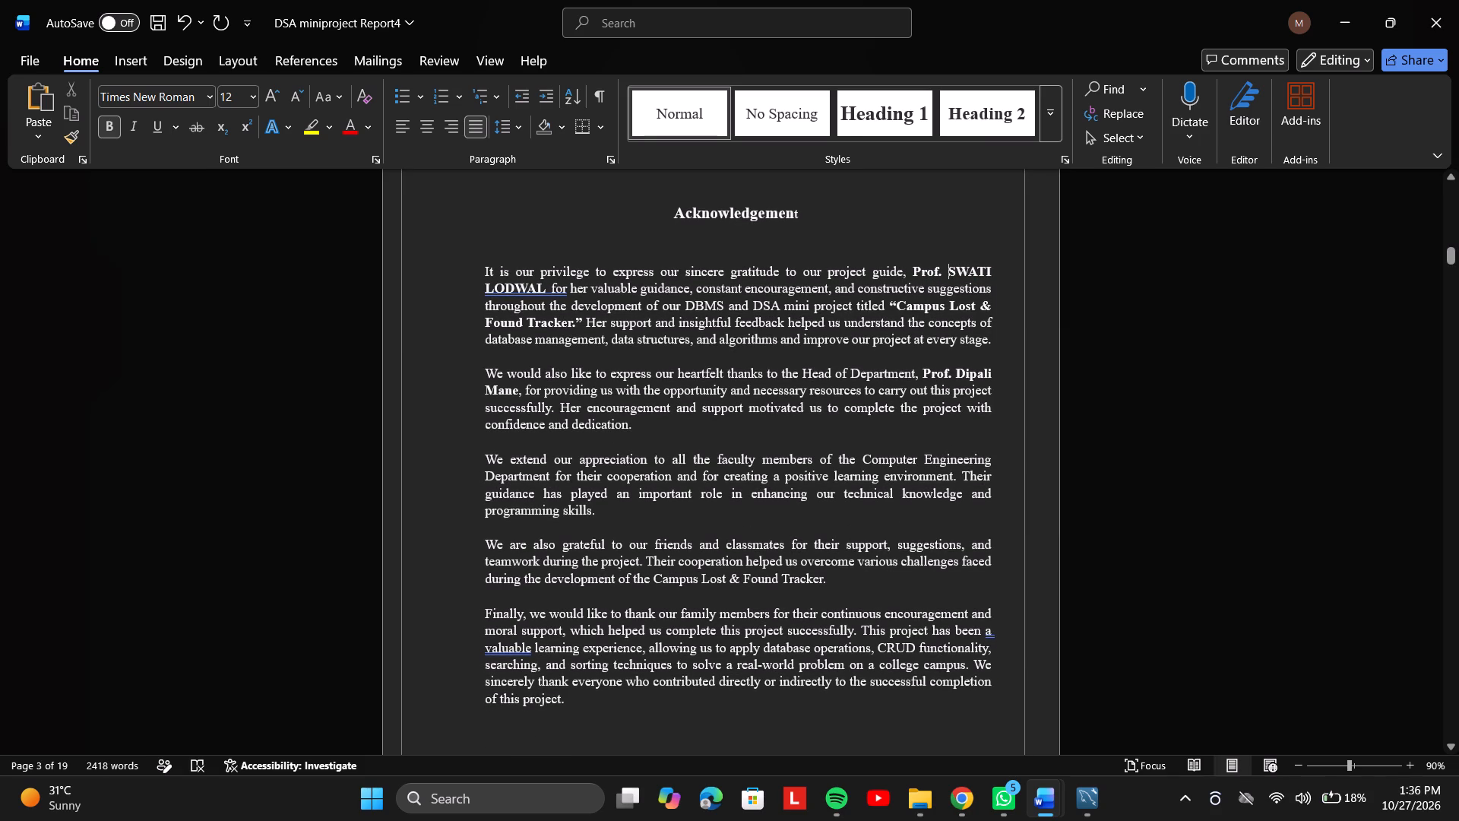
scroll(973, 372, "down", 1)
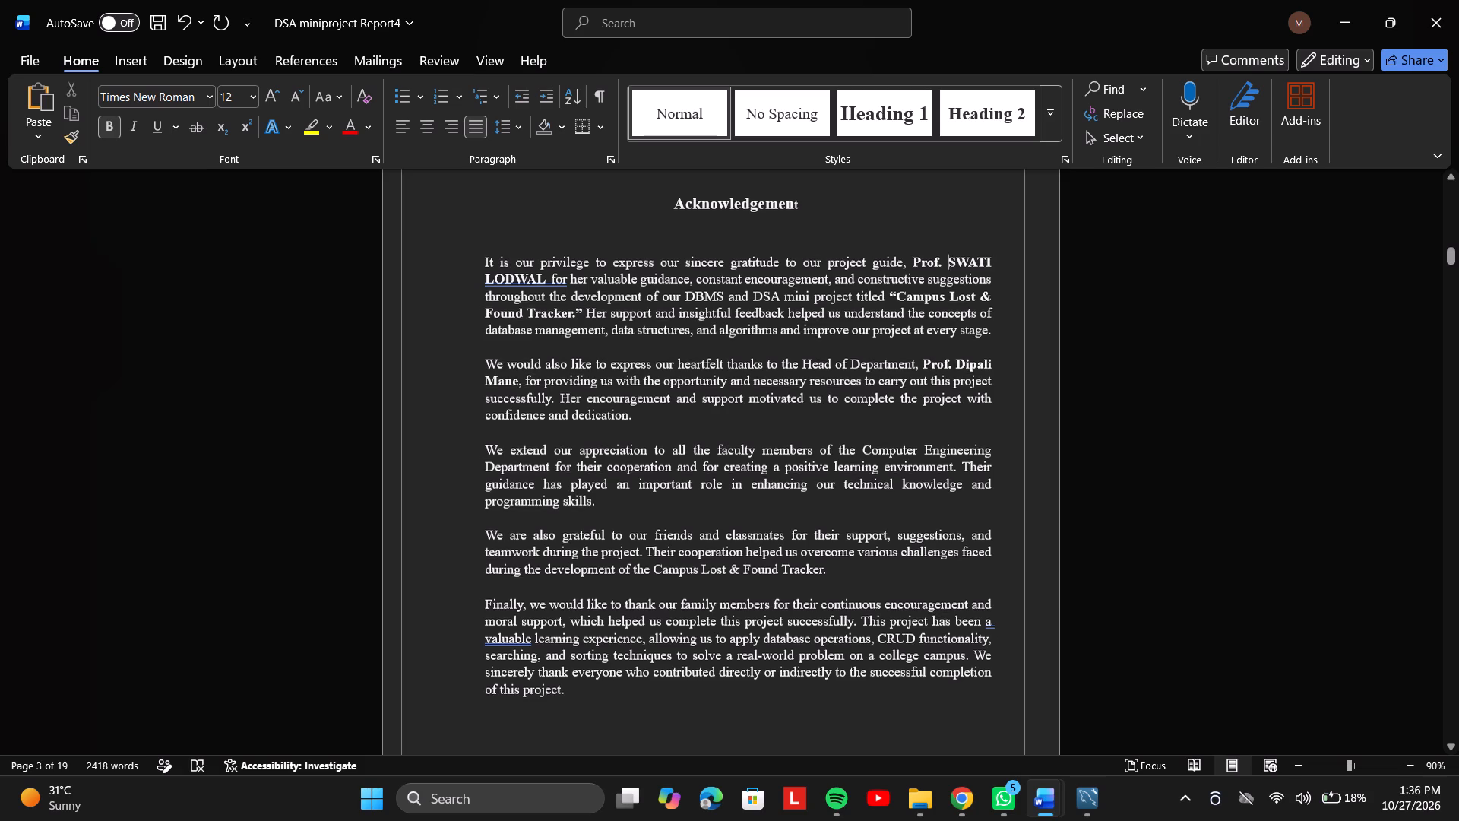
scroll(973, 372, "down", 4)
scroll(973, 372, "up", 1)
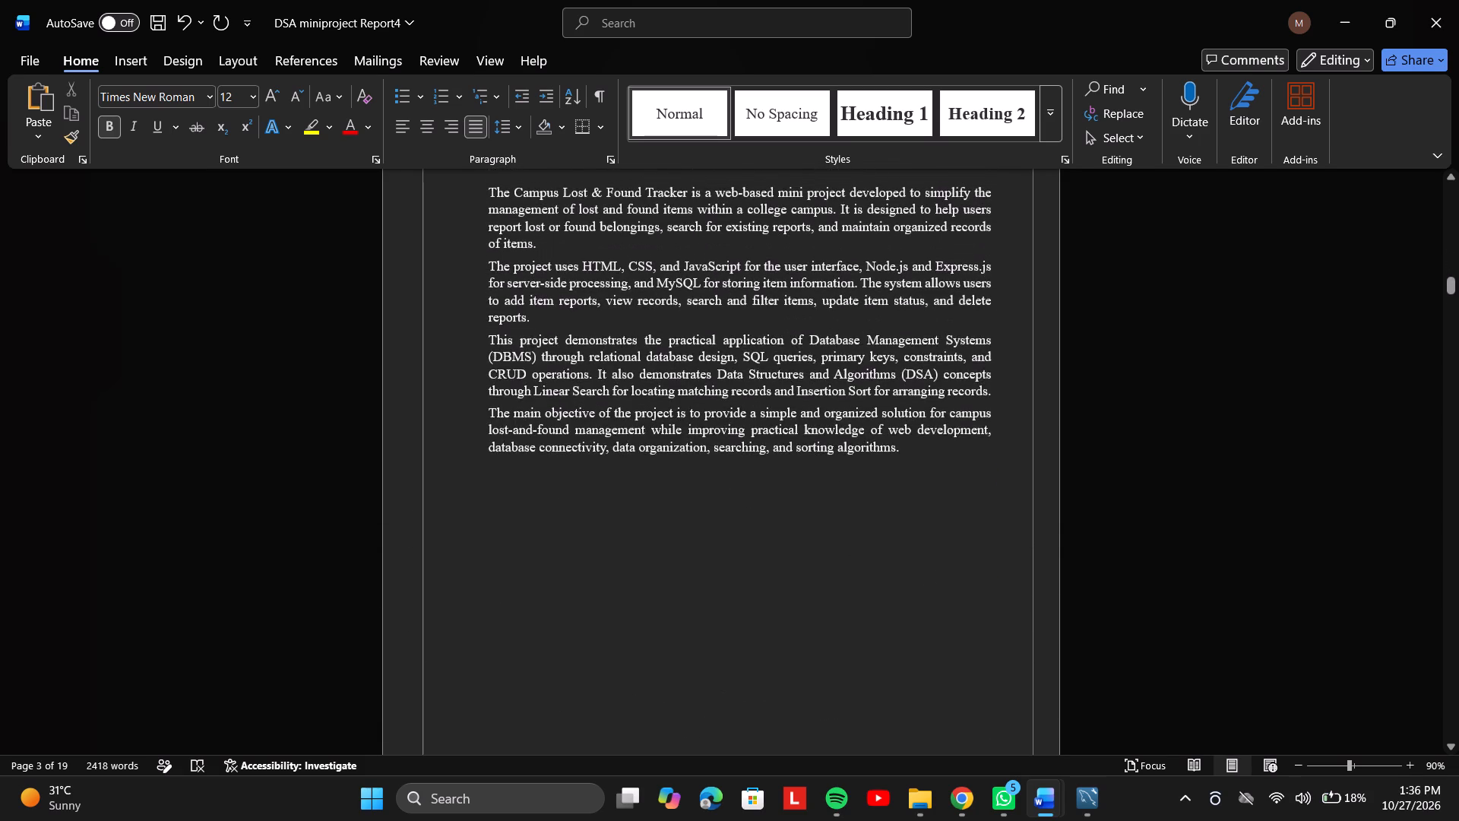
scroll(973, 372, "up", 1)
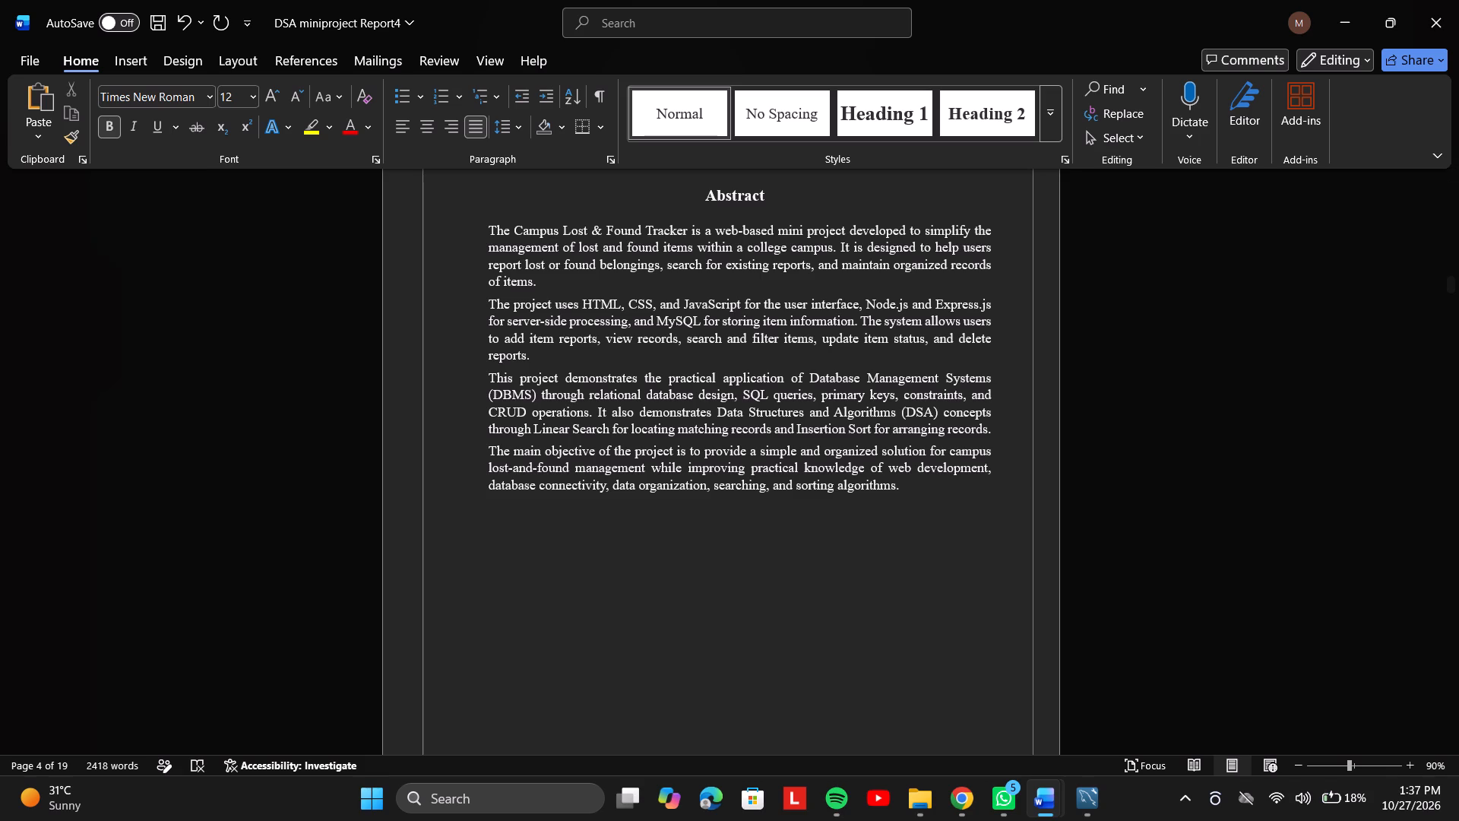
scroll(600, 395, "down", 5)
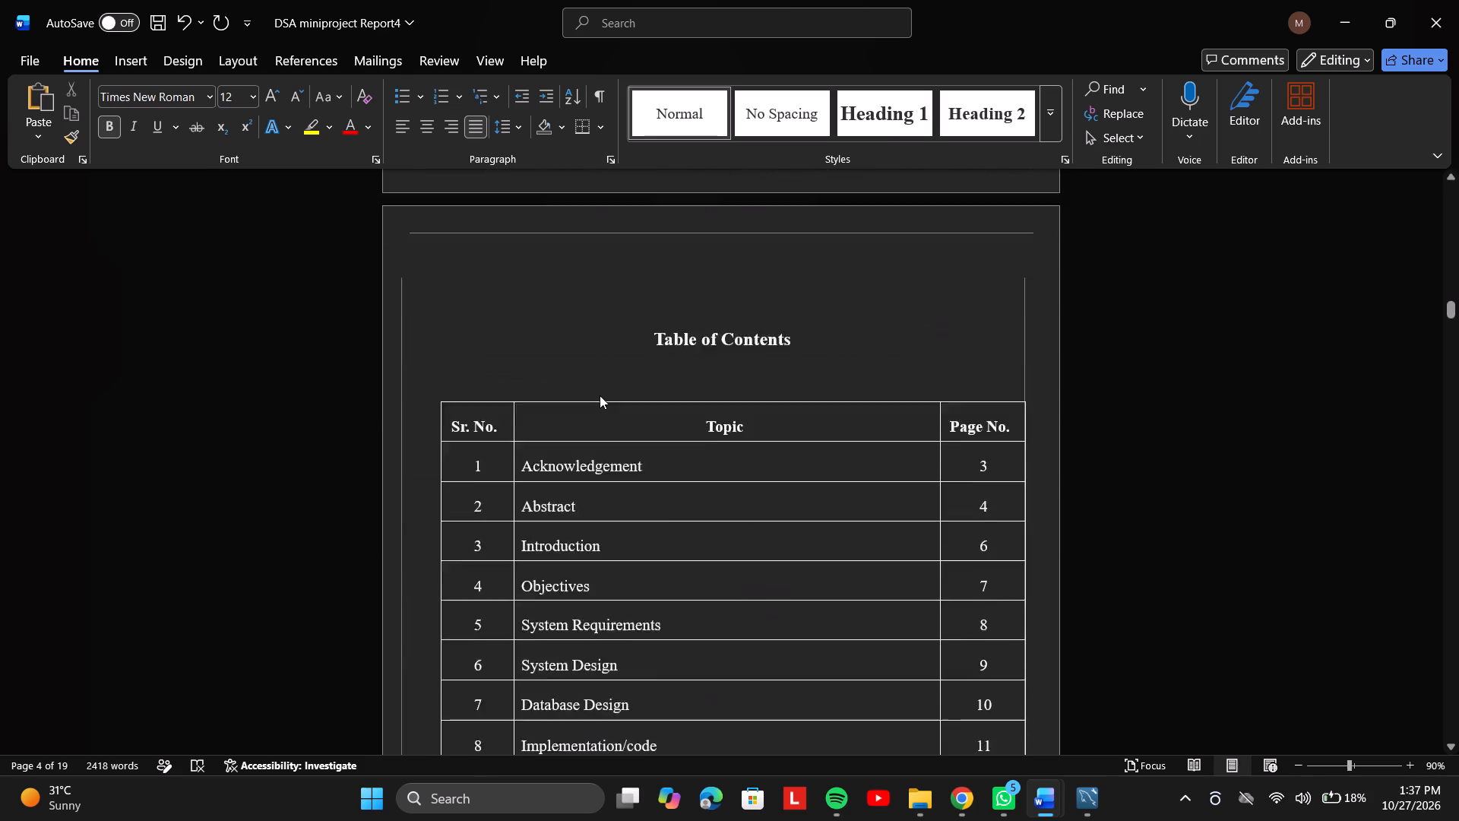
scroll(600, 395, "down", 3)
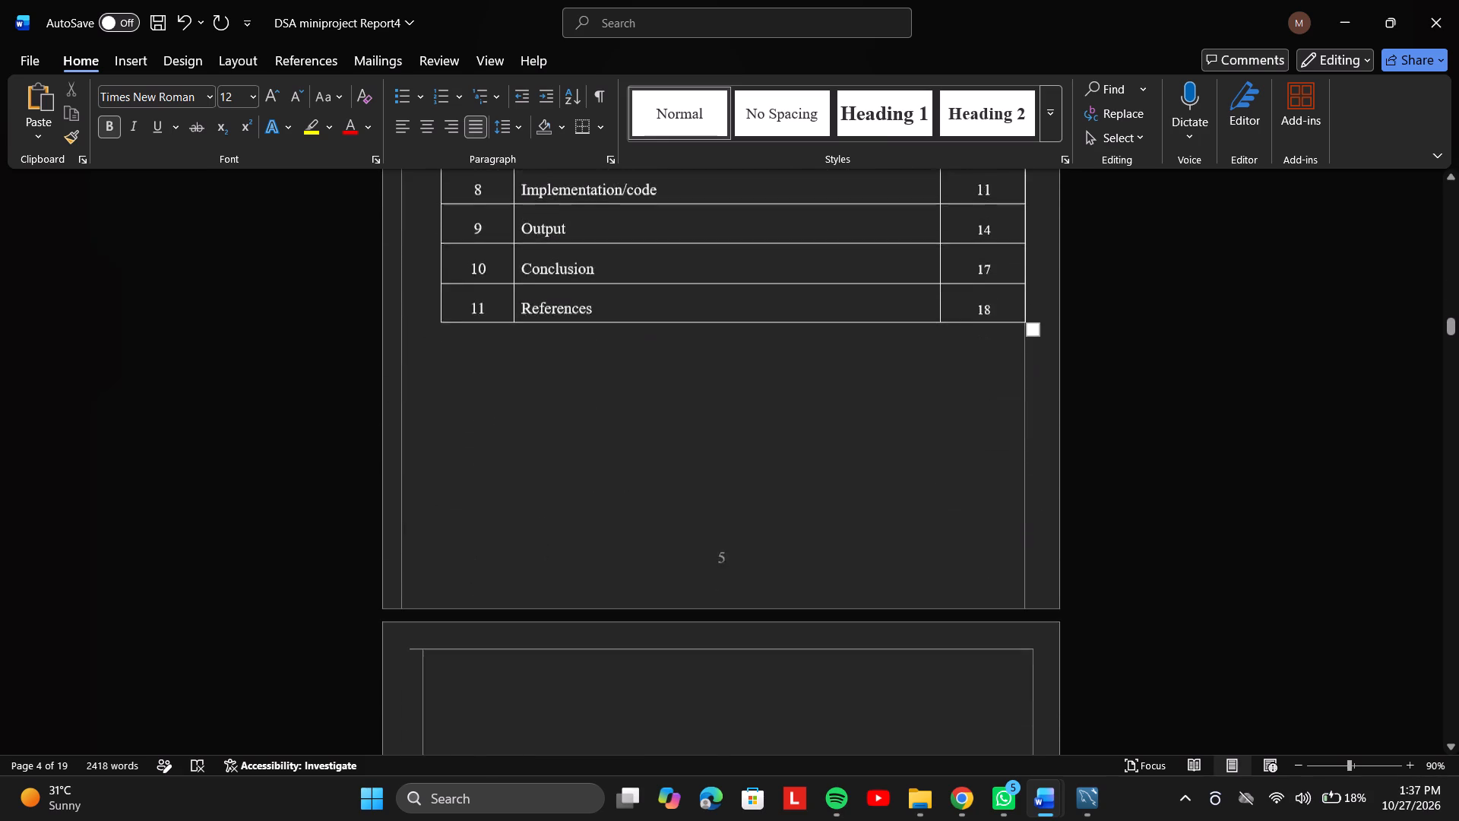
scroll(600, 395, "down", 1)
left_click(995, 309)
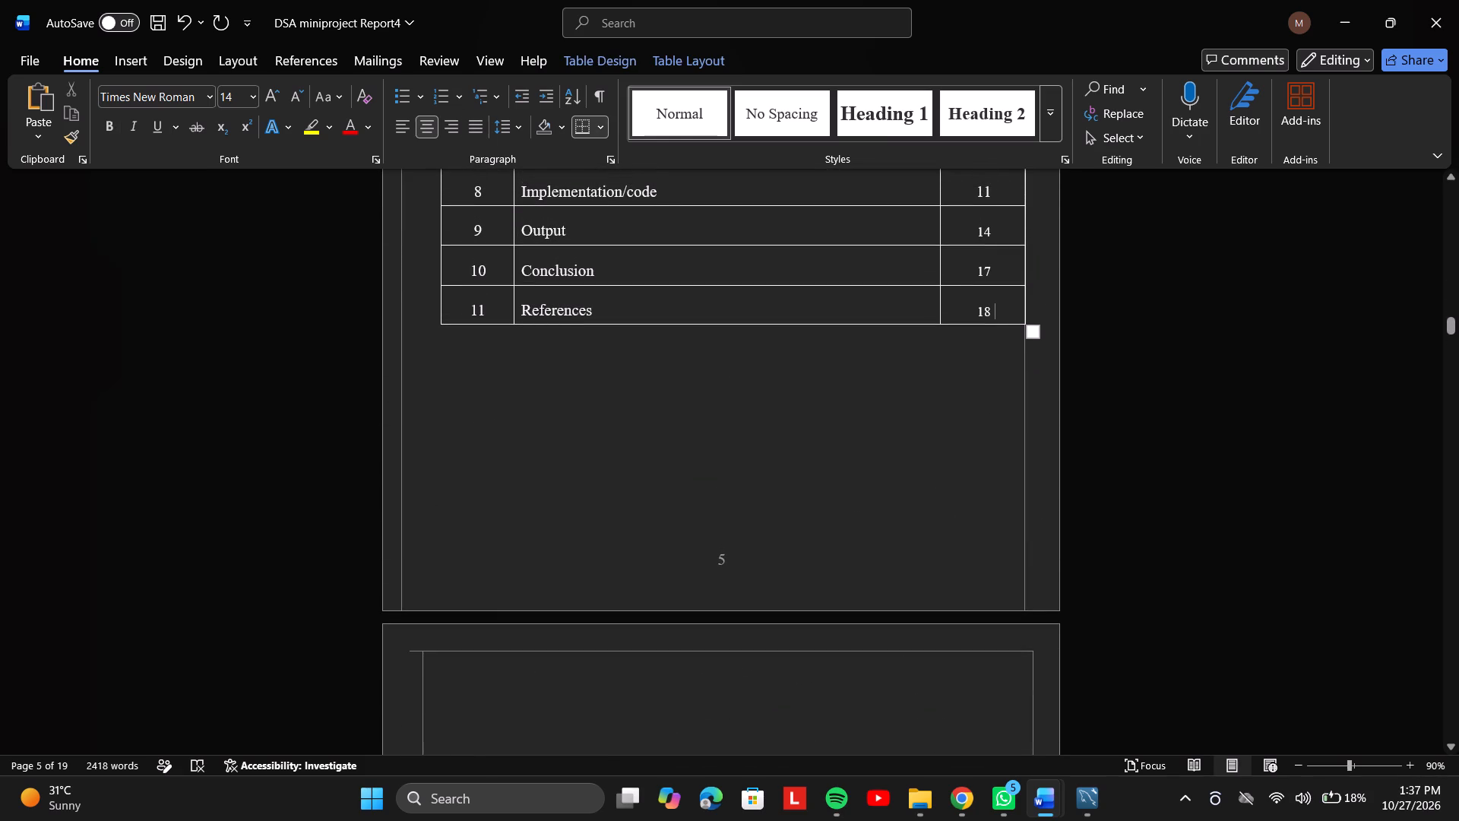
key("BackSpace")
key("BackSpace")
key("BackSpace")
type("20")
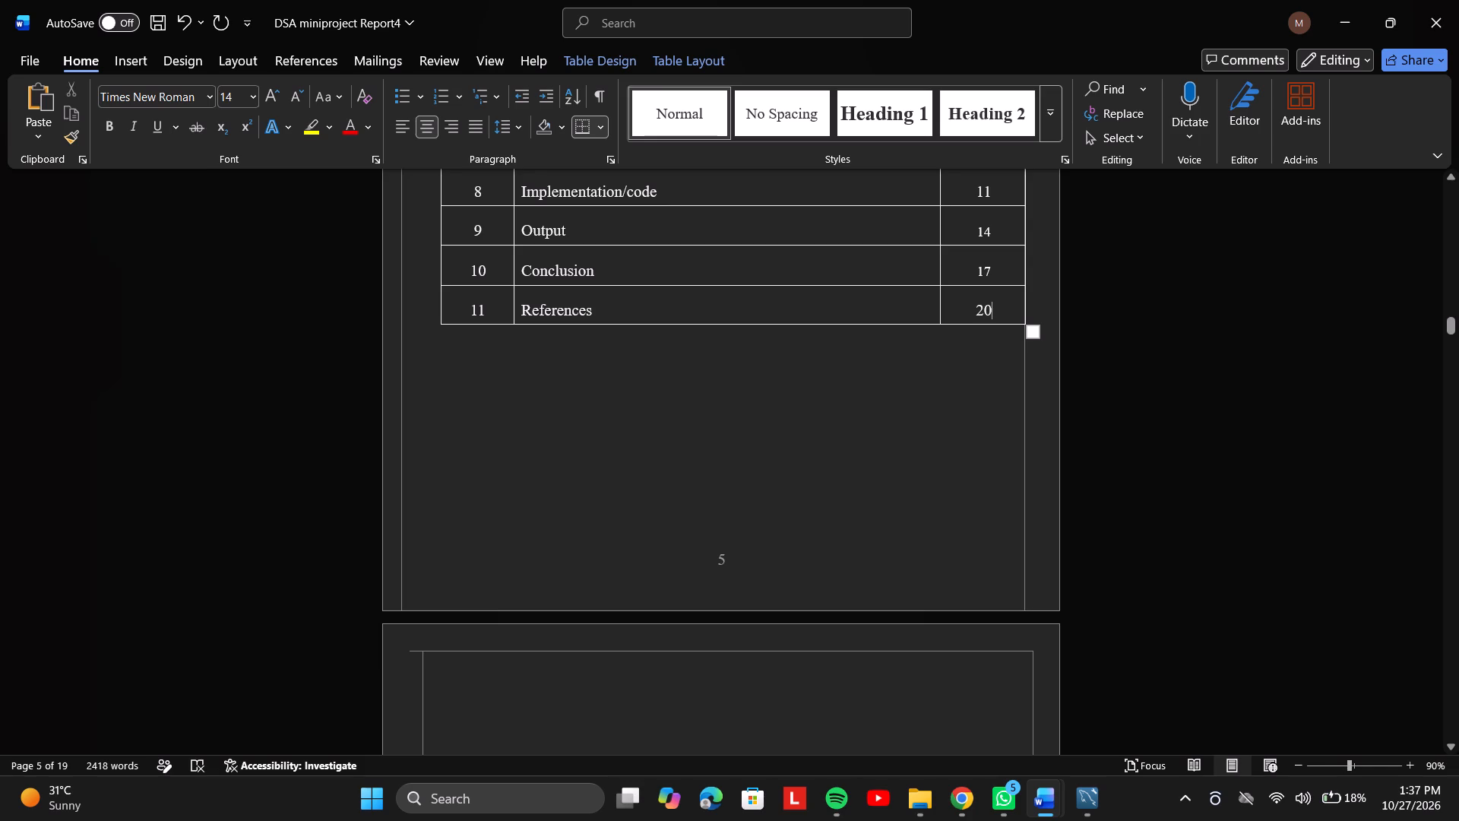
Review the report's pages, especially Conclusion and References, and compare their page numbers with the Table of Contents.
scroll(1000, 266, "down", 14)
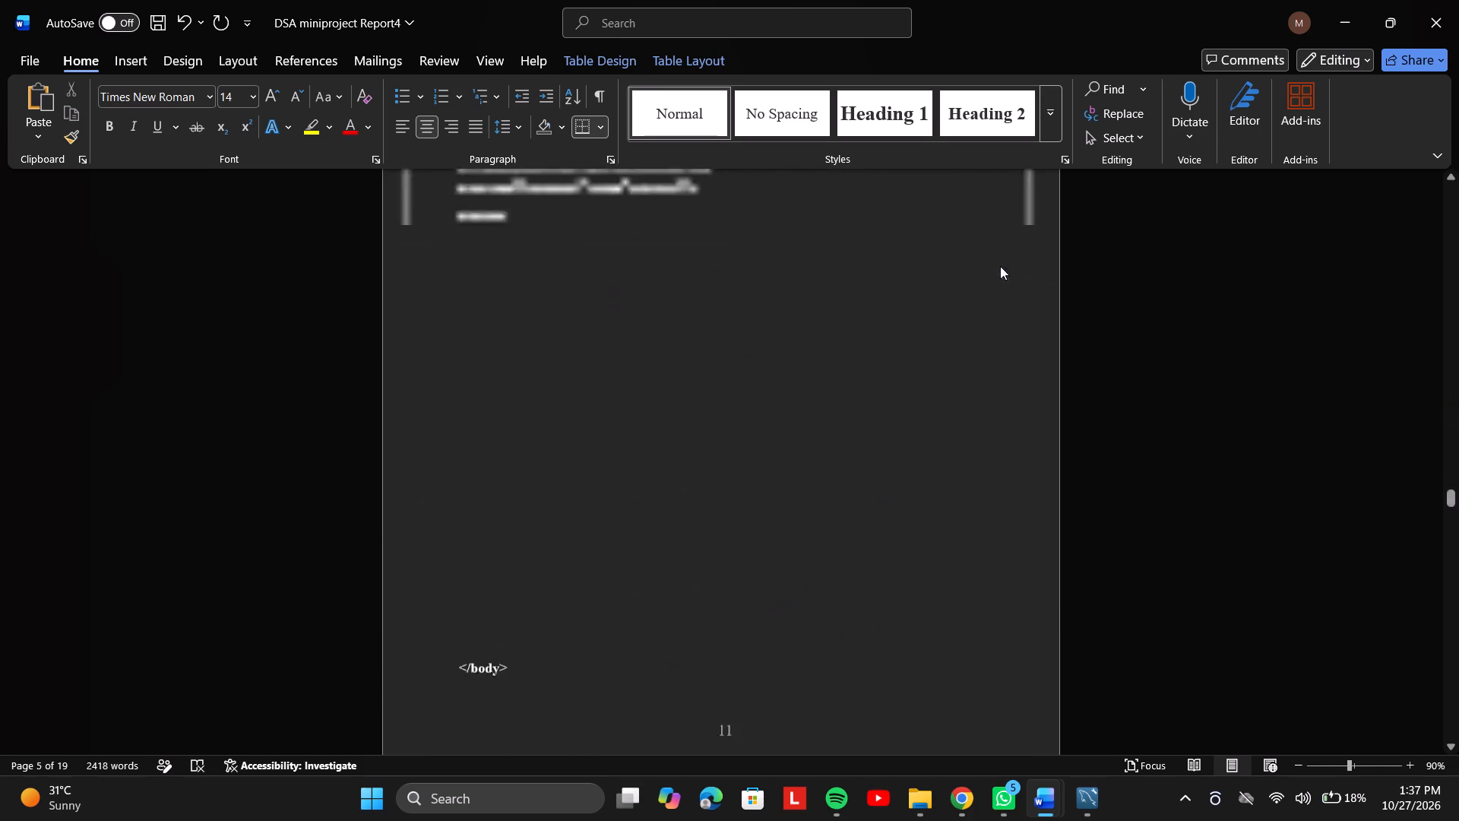
scroll(1000, 266, "down", 3)
scroll(1000, 266, "up", 14)
scroll(1000, 266, "down", 20)
scroll(1000, 266, "down", 20)
scroll(1000, 266, "down", 7)
scroll(1000, 266, "down", 20)
scroll(1000, 266, "down", 6)
scroll(1000, 266, "up", 2)
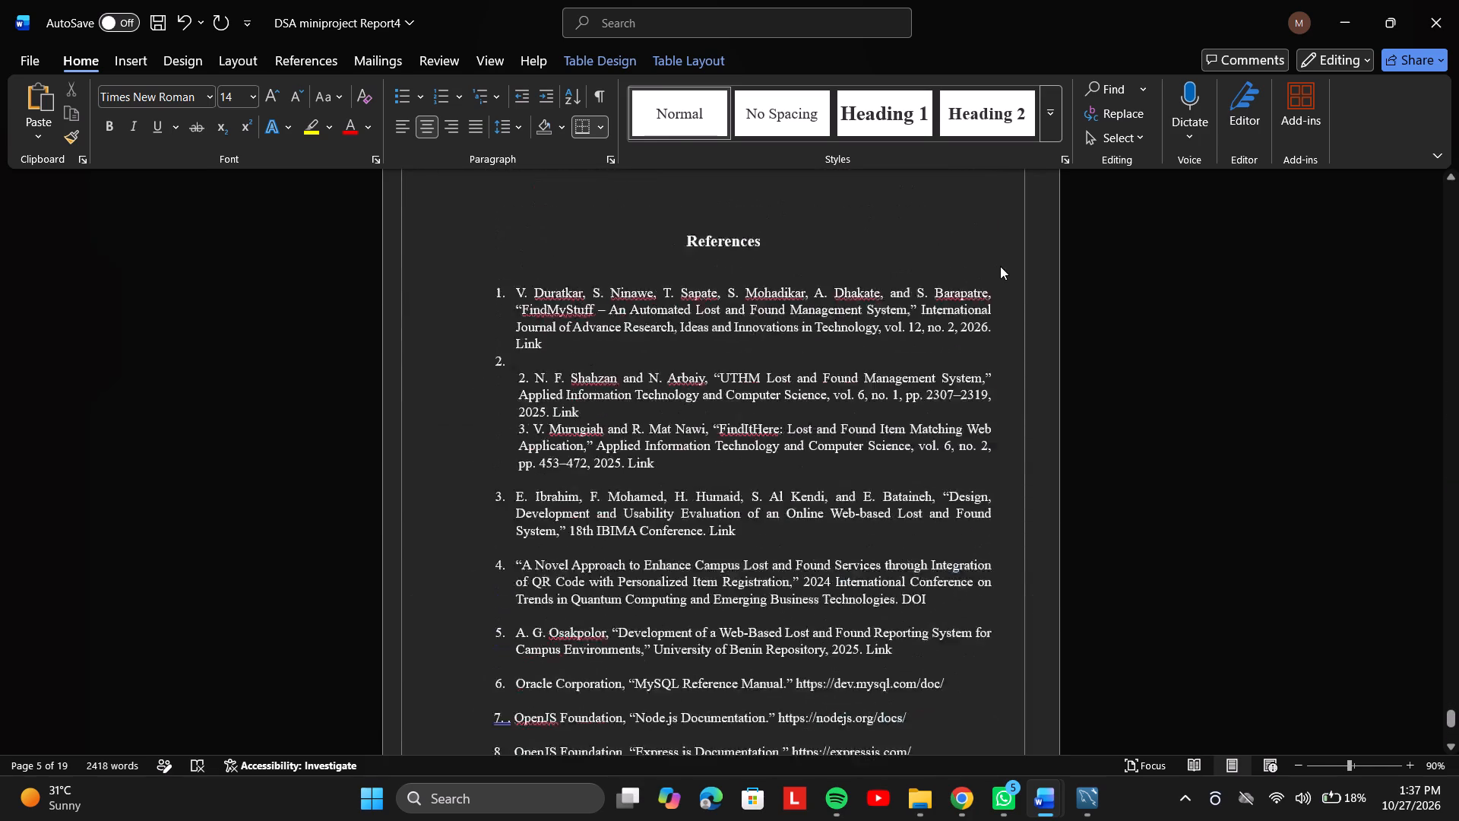
scroll(1000, 266, "up", 6)
scroll(1000, 266, "down", 1)
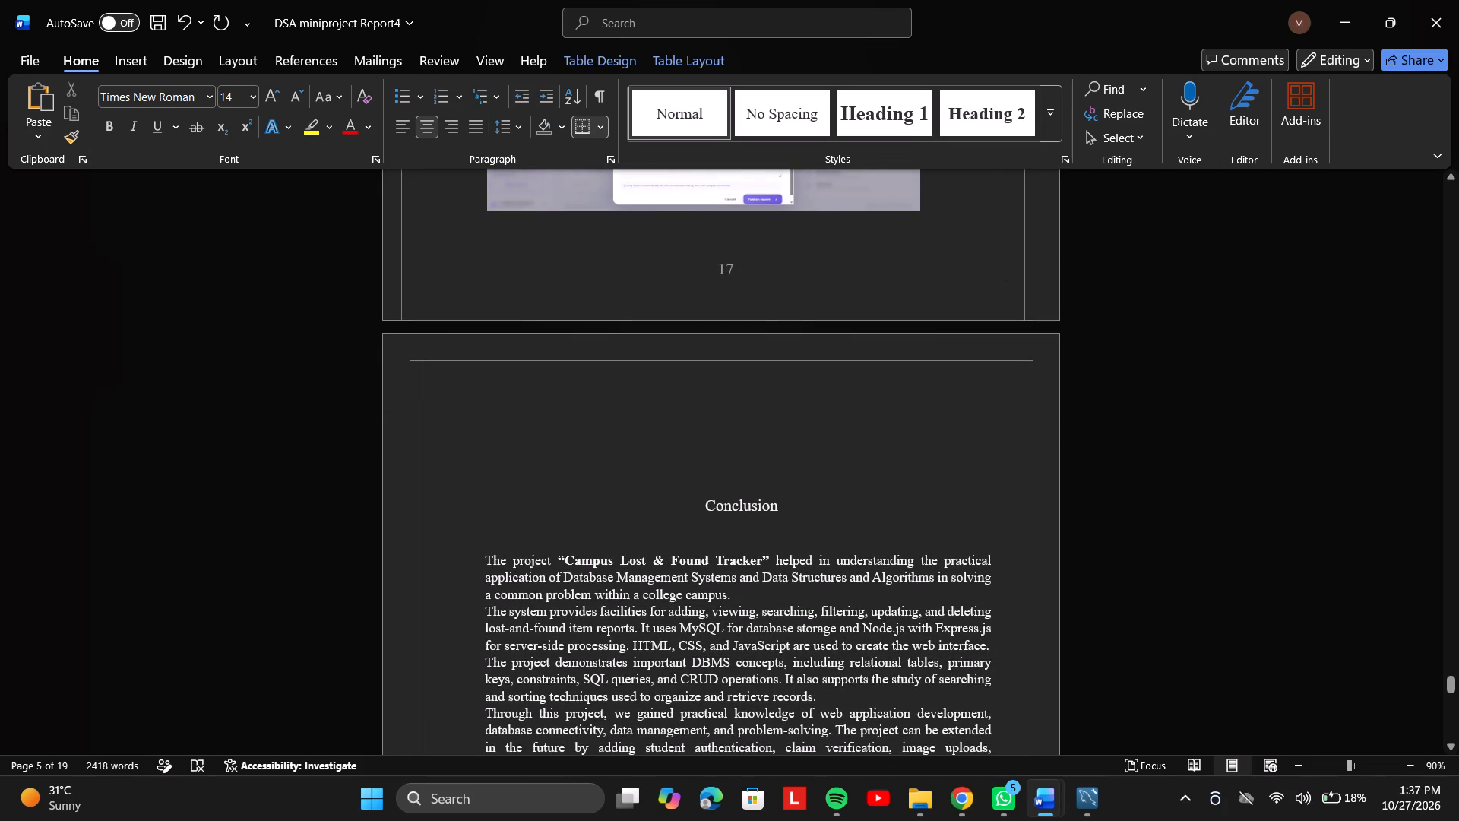
scroll(970, 503, "down", 8)
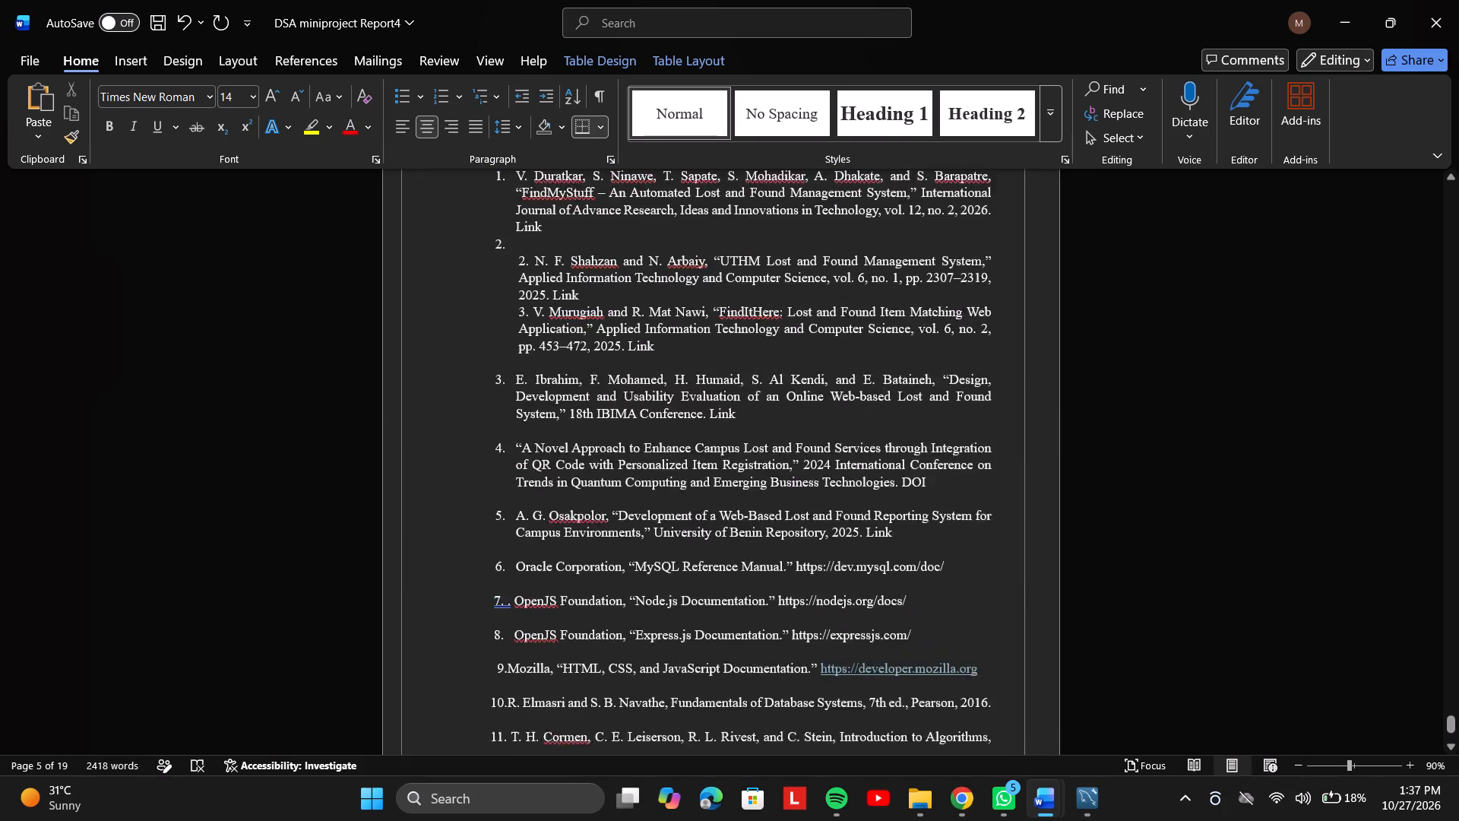
scroll(970, 503, "down", 1)
scroll(970, 503, "up", 6)
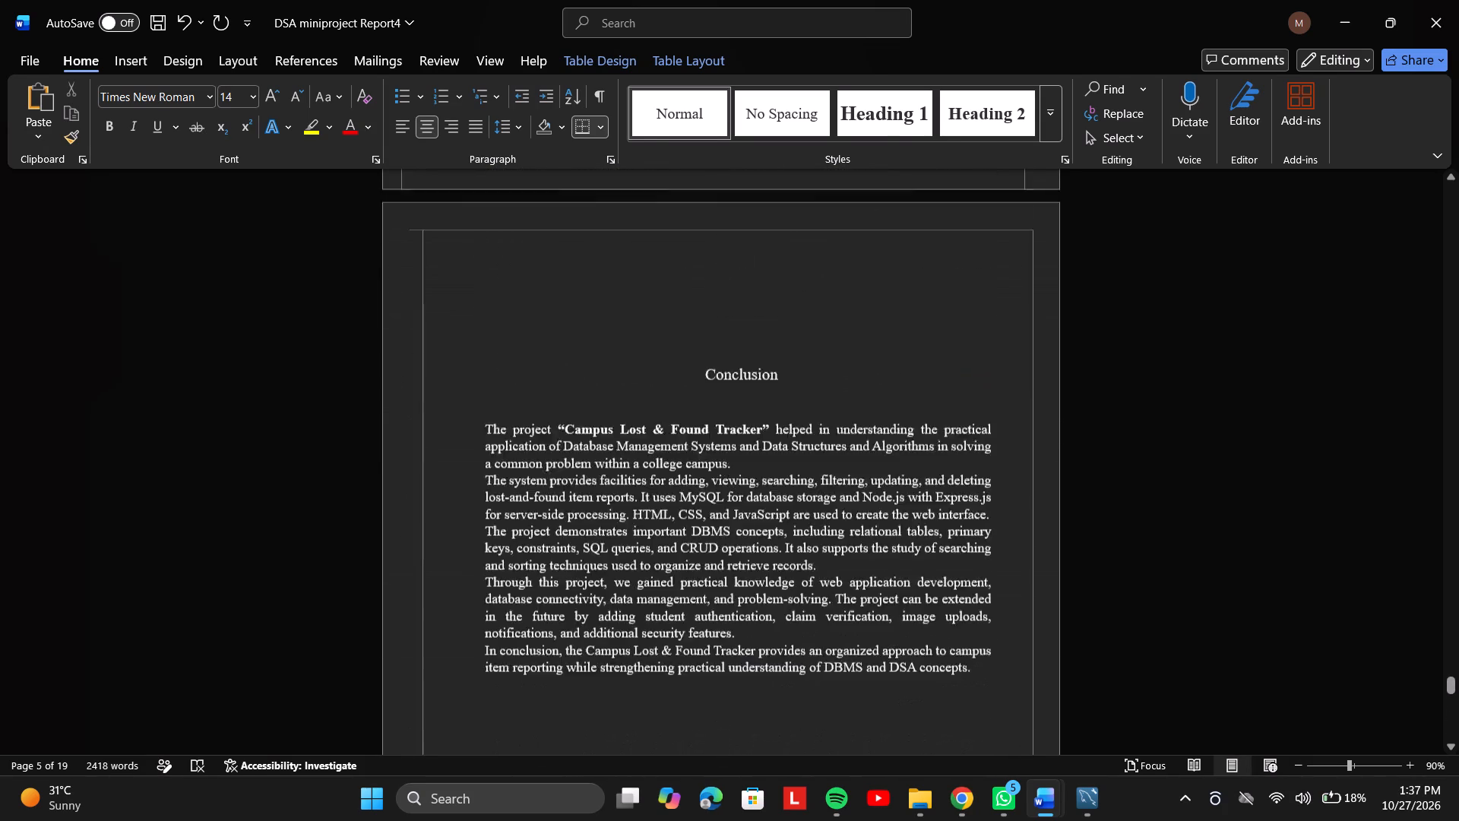
scroll(970, 503, "up", 3)
scroll(970, 503, "up", 20)
scroll(970, 503, "up", 20)
scroll(970, 503, "up", 20)
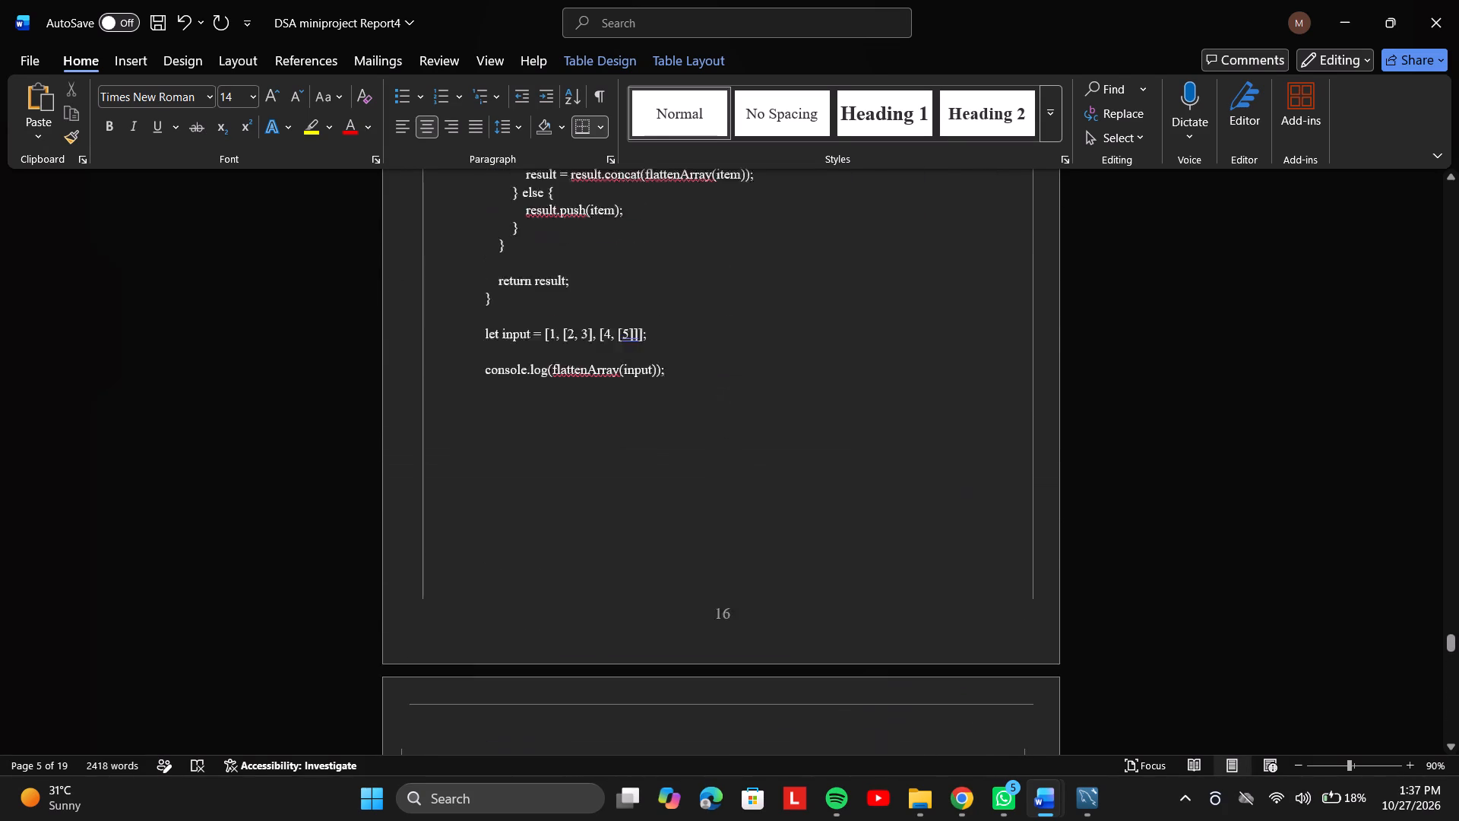
scroll(970, 503, "up", 20)
scroll(970, 503, "up", 20)
scroll(970, 503, "up", 20)
scroll(970, 503, "up", 9)
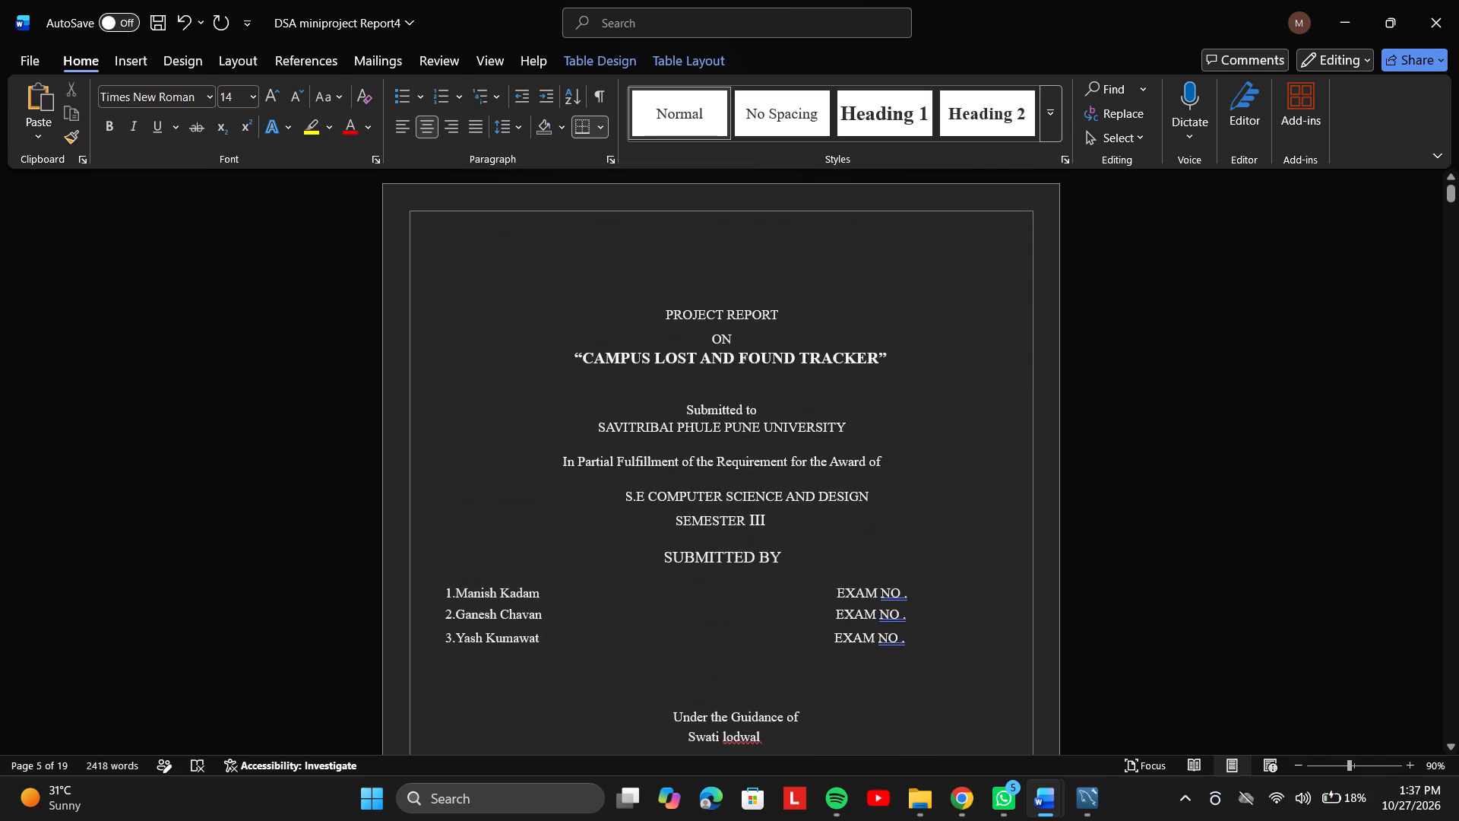
scroll(970, 503, "up", 9)
scroll(970, 503, "down", 9)
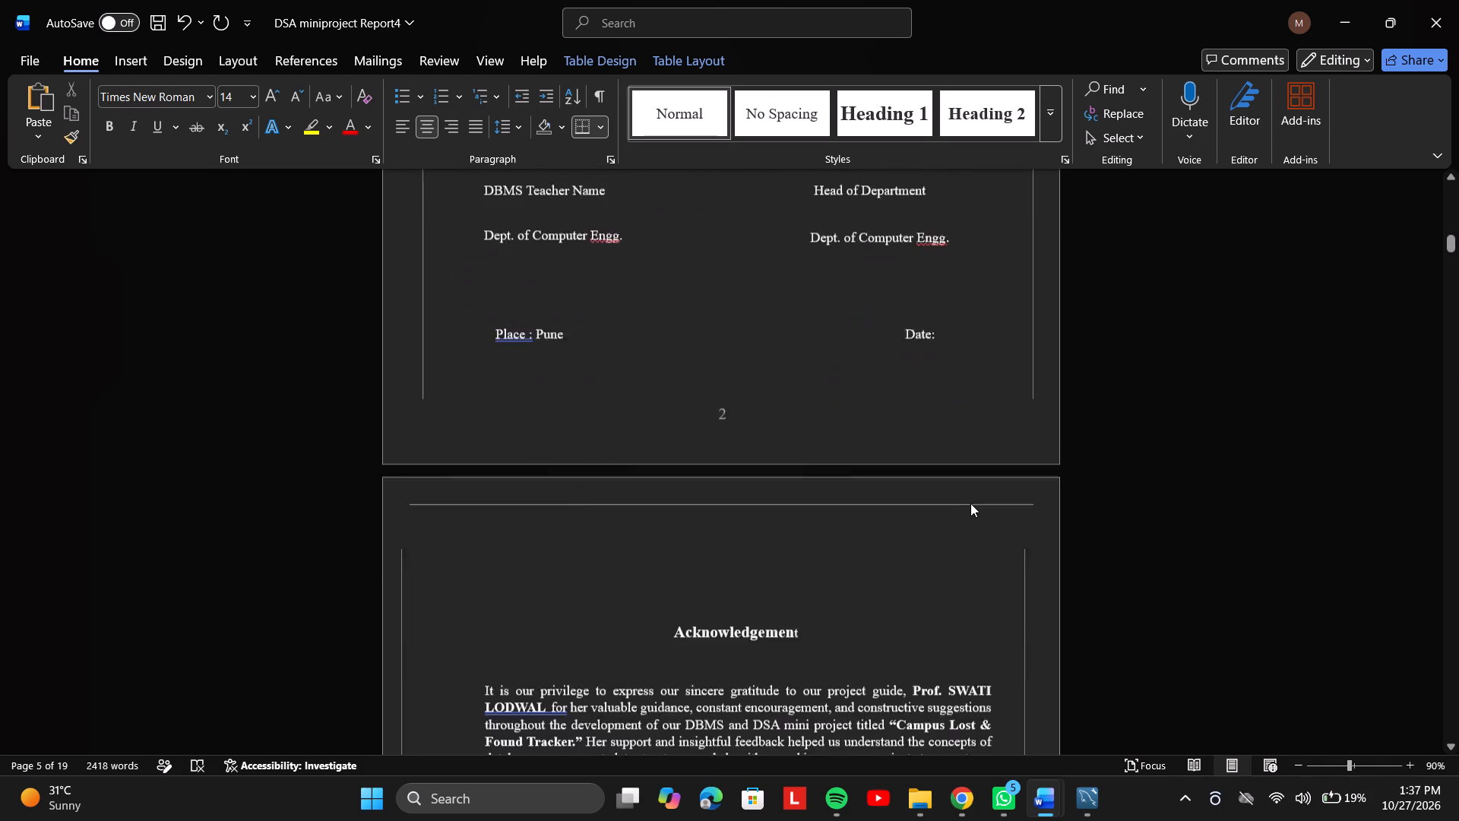
scroll(970, 503, "down", 8)
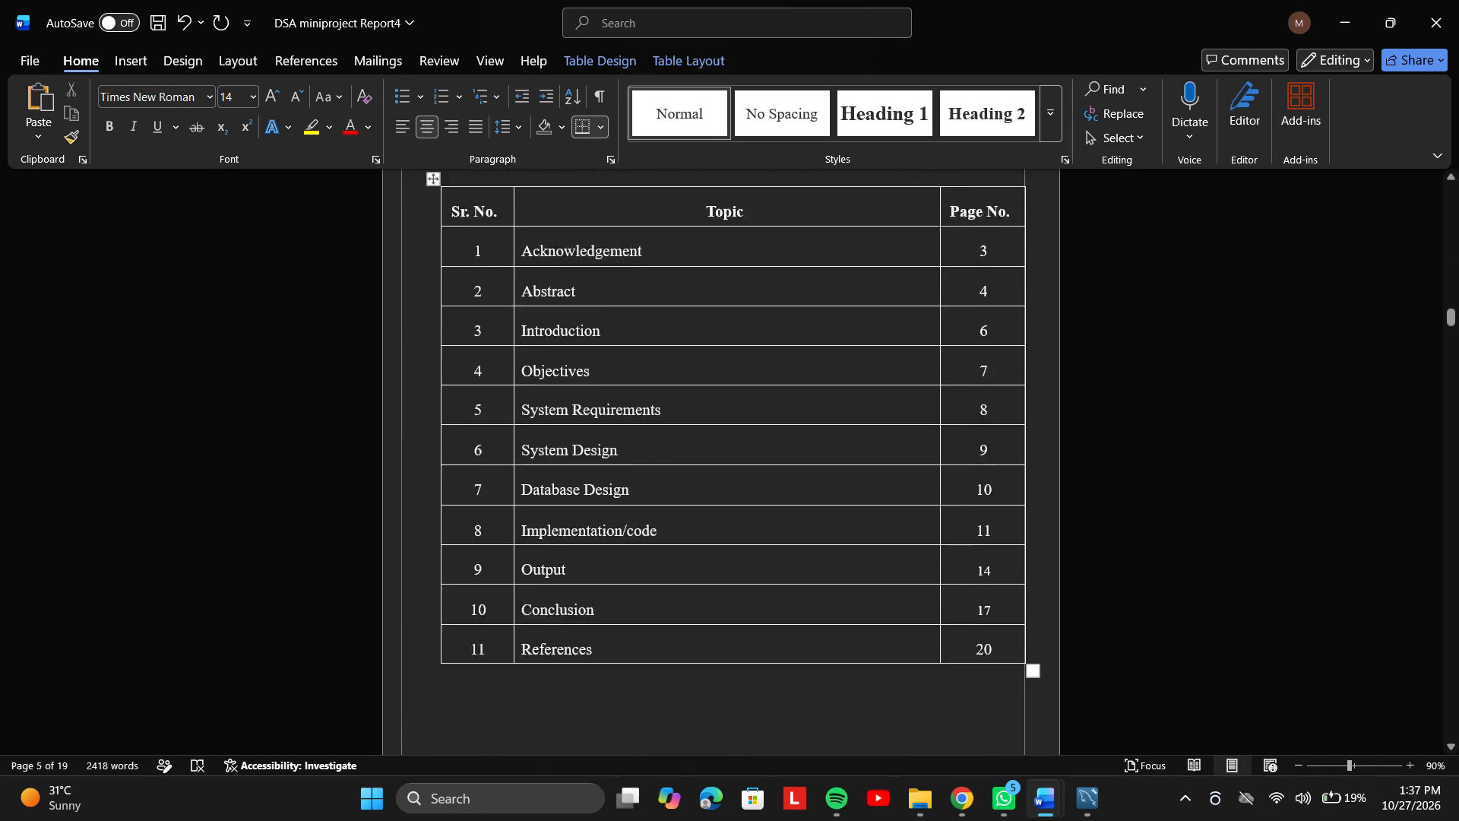
Set the page number of the References row in the Table of Contents to 19.
scroll(970, 503, "right", 1)
scroll(975, 690, "down", 1)
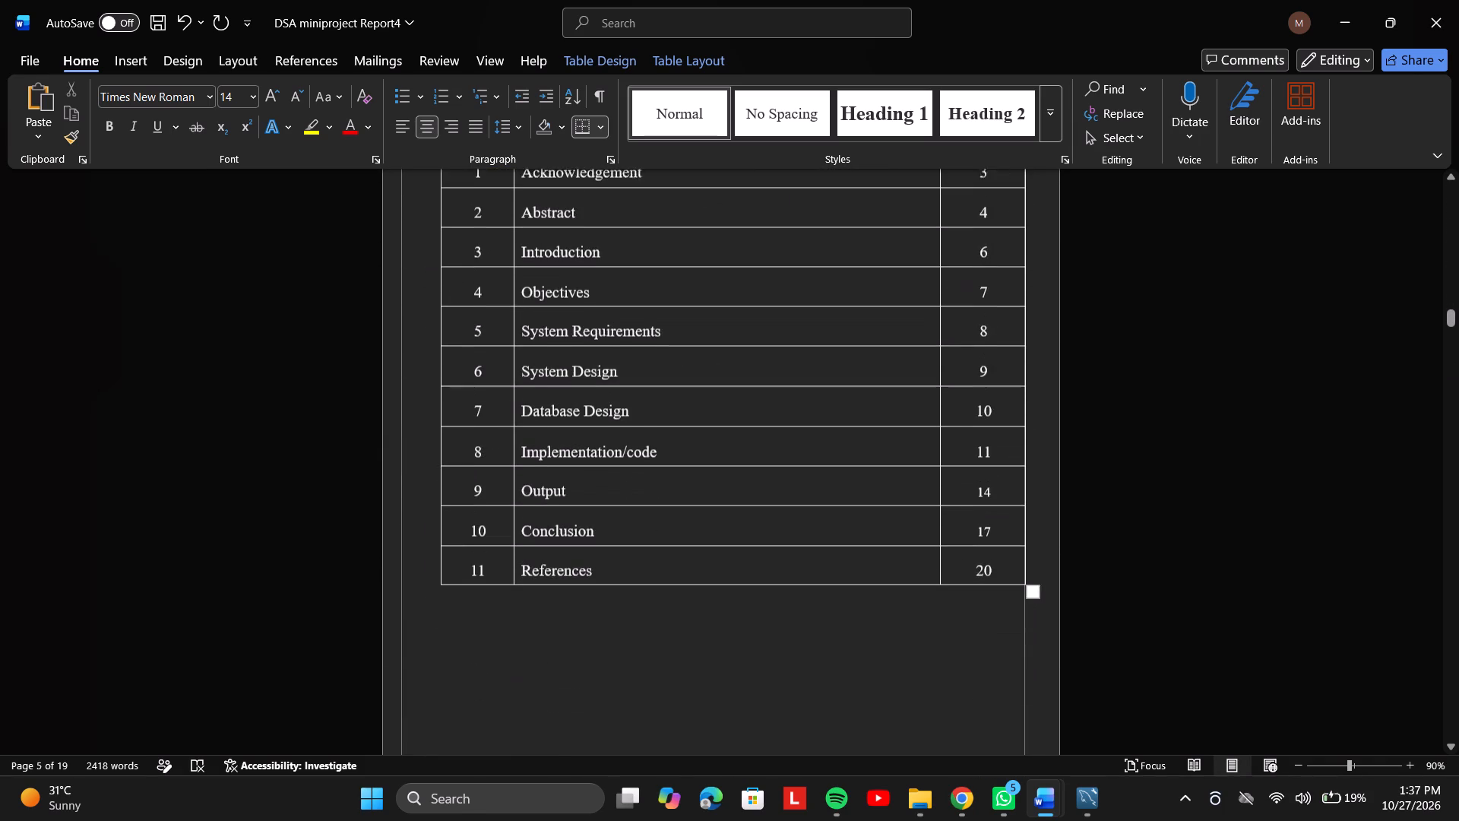
key("BackSpace")
key("BackSpace")
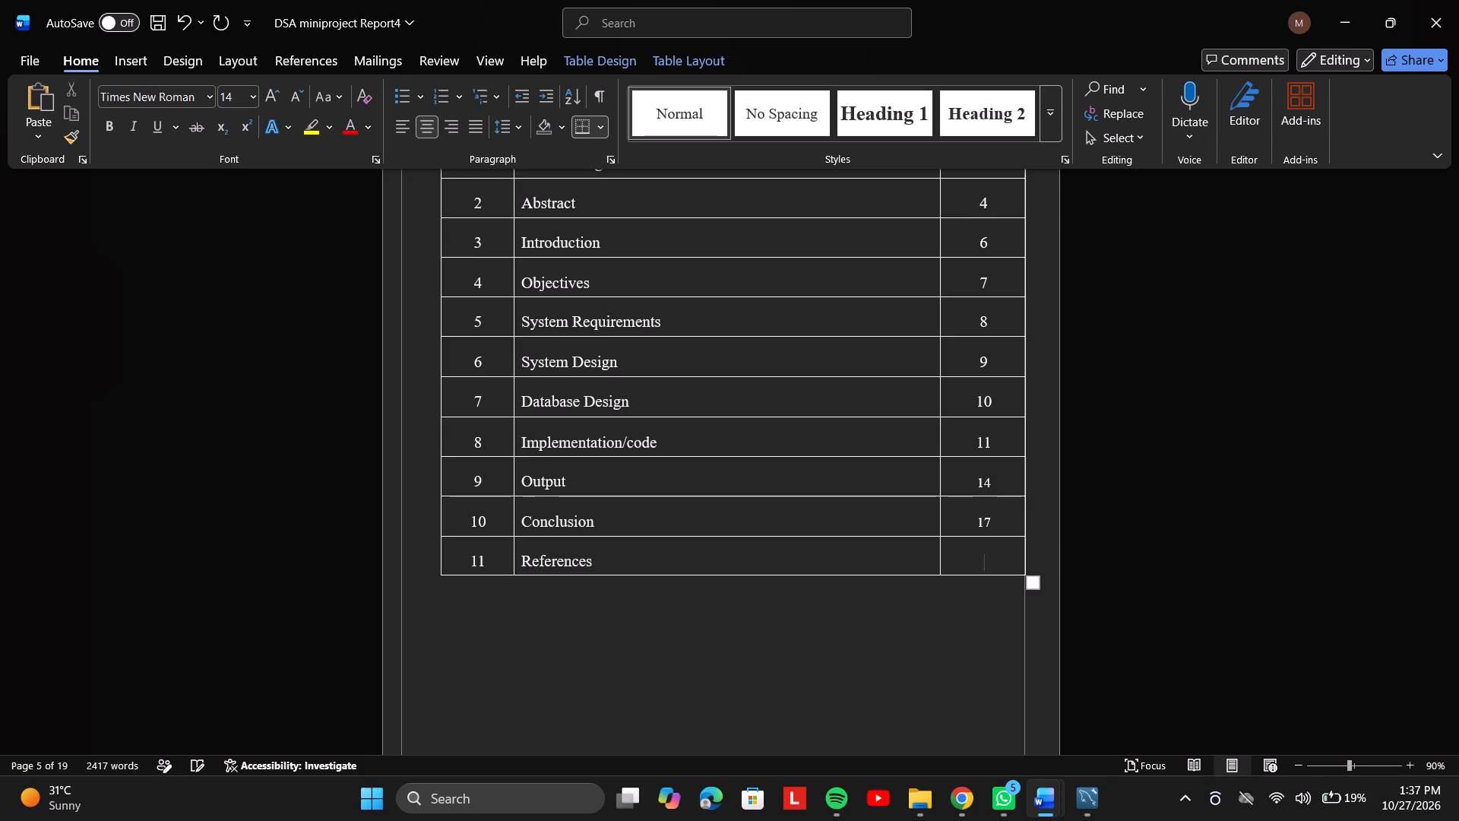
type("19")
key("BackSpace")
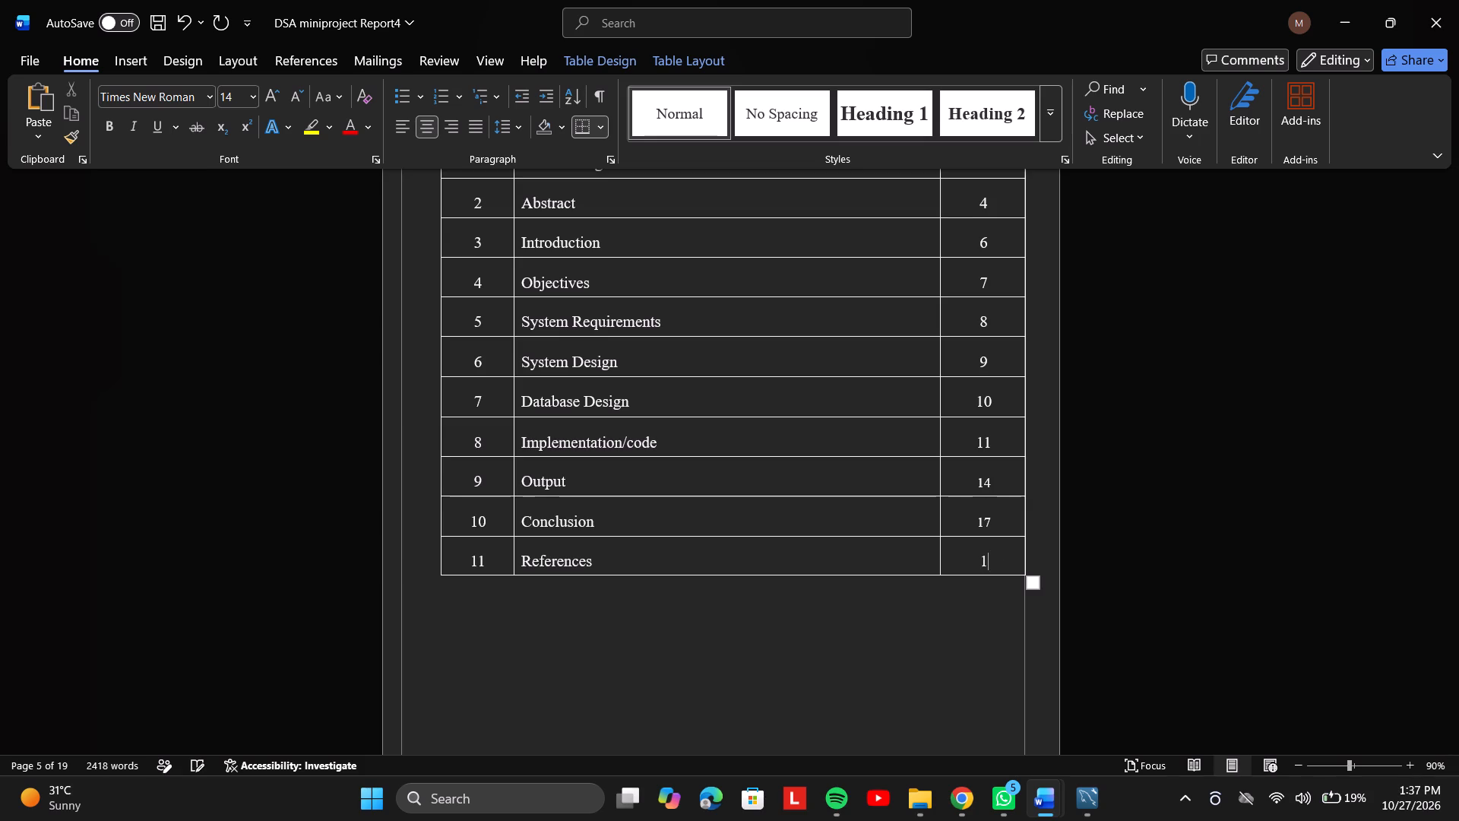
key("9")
Set the page number of the Conclusion row in the Table of Contents to 18.
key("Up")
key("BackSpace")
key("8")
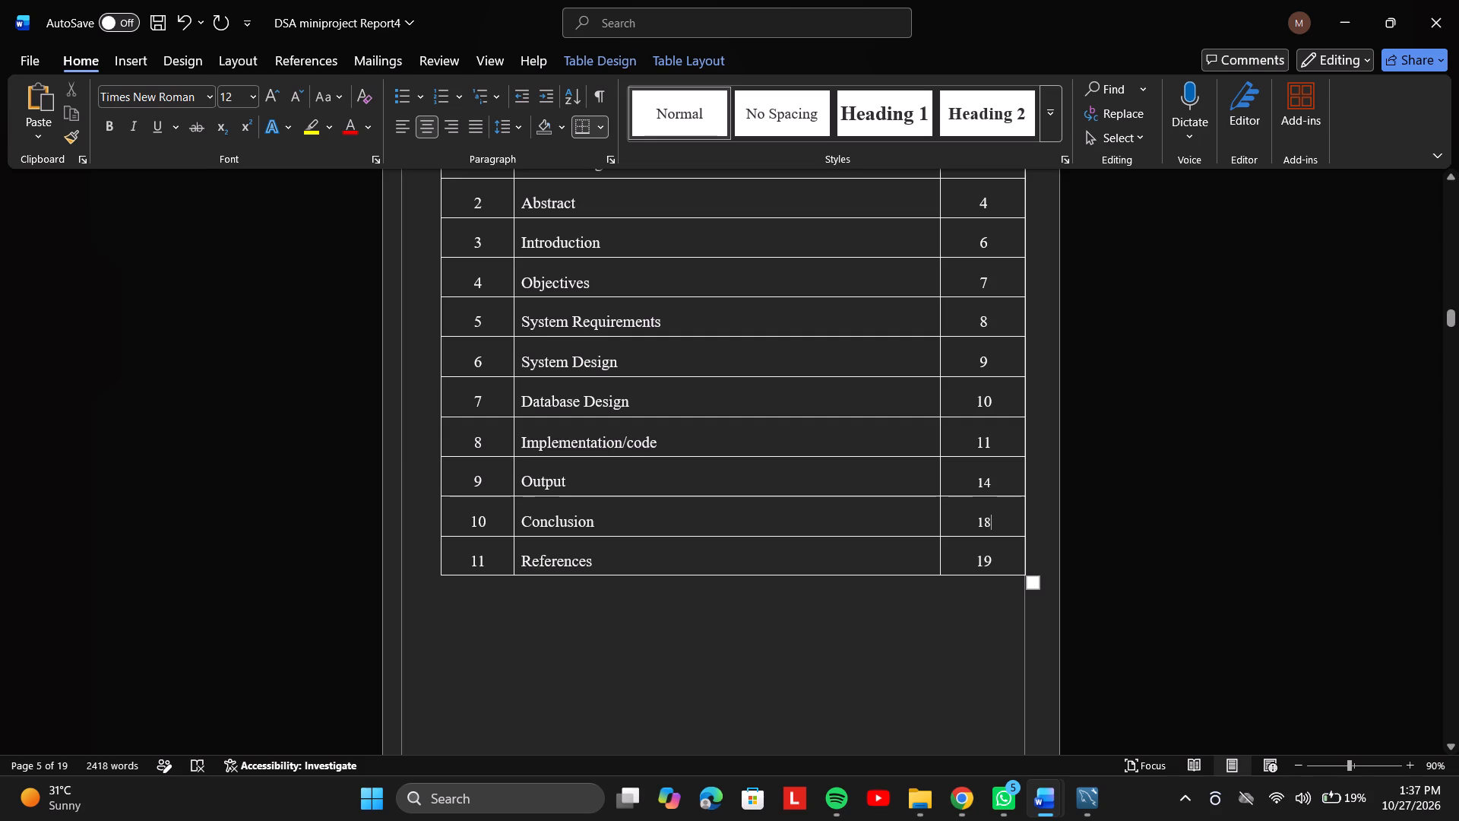
Set the page number of the Output row in the Table of Contents to 17.
scroll(936, 585, "down", 1)
left_click(995, 410)
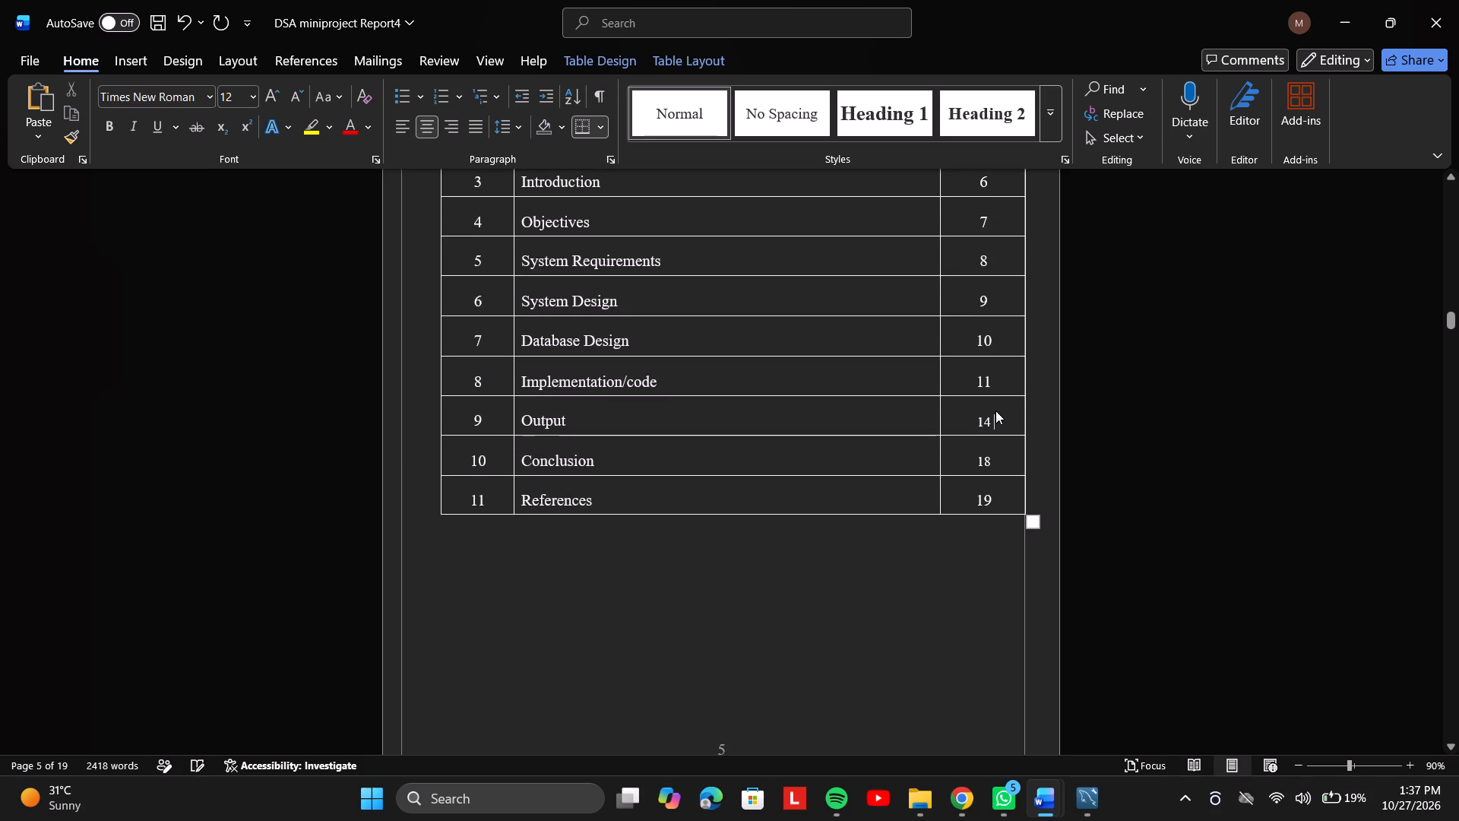
key("BackSpace")
key("BackSpace")
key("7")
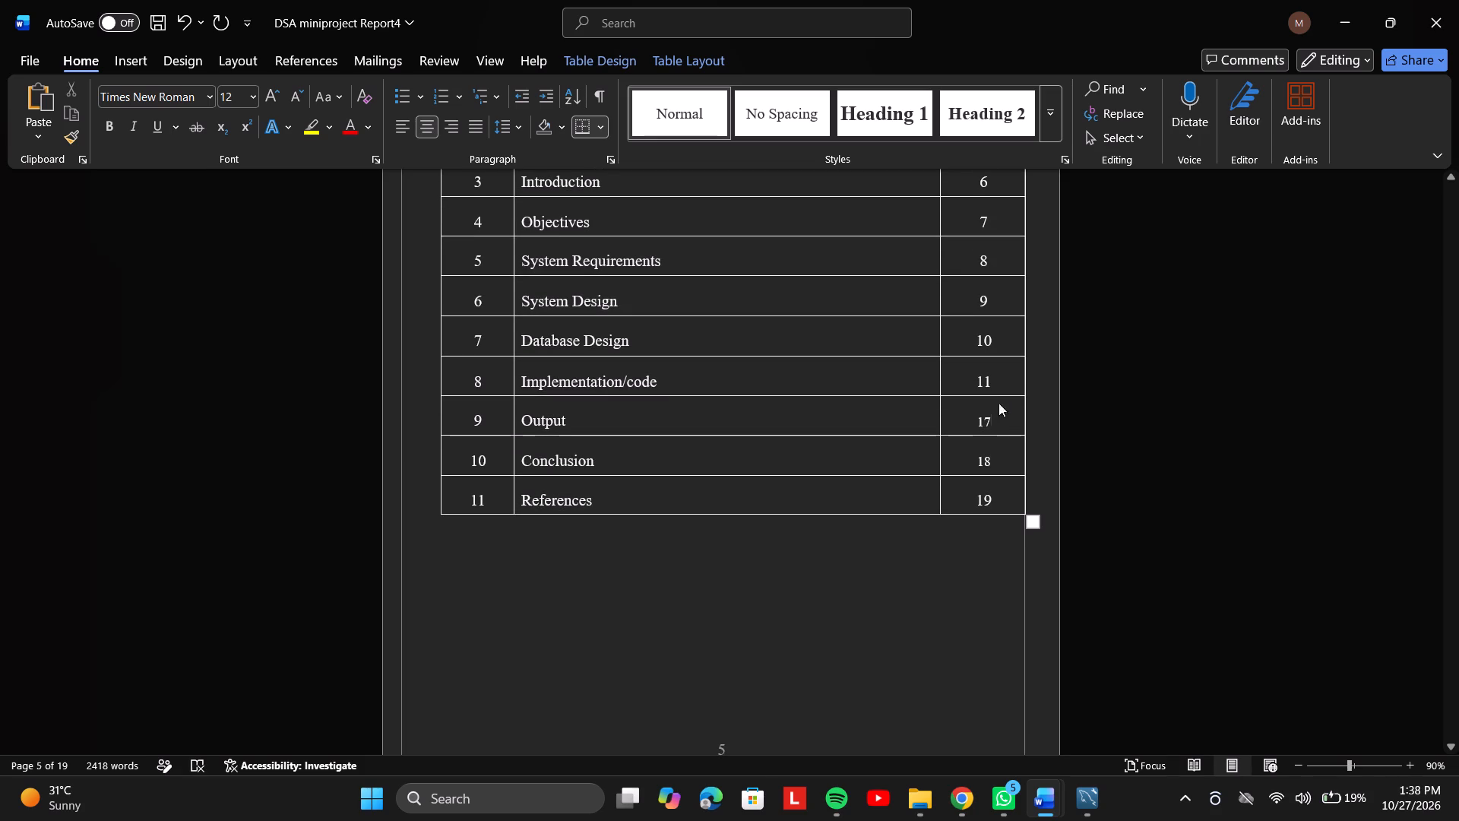
Review the report from the Introduction through the end of the Implementation/code section, checking each section's content and page number.
scroll(920, 510, "down", 3)
scroll(920, 510, "up", 1)
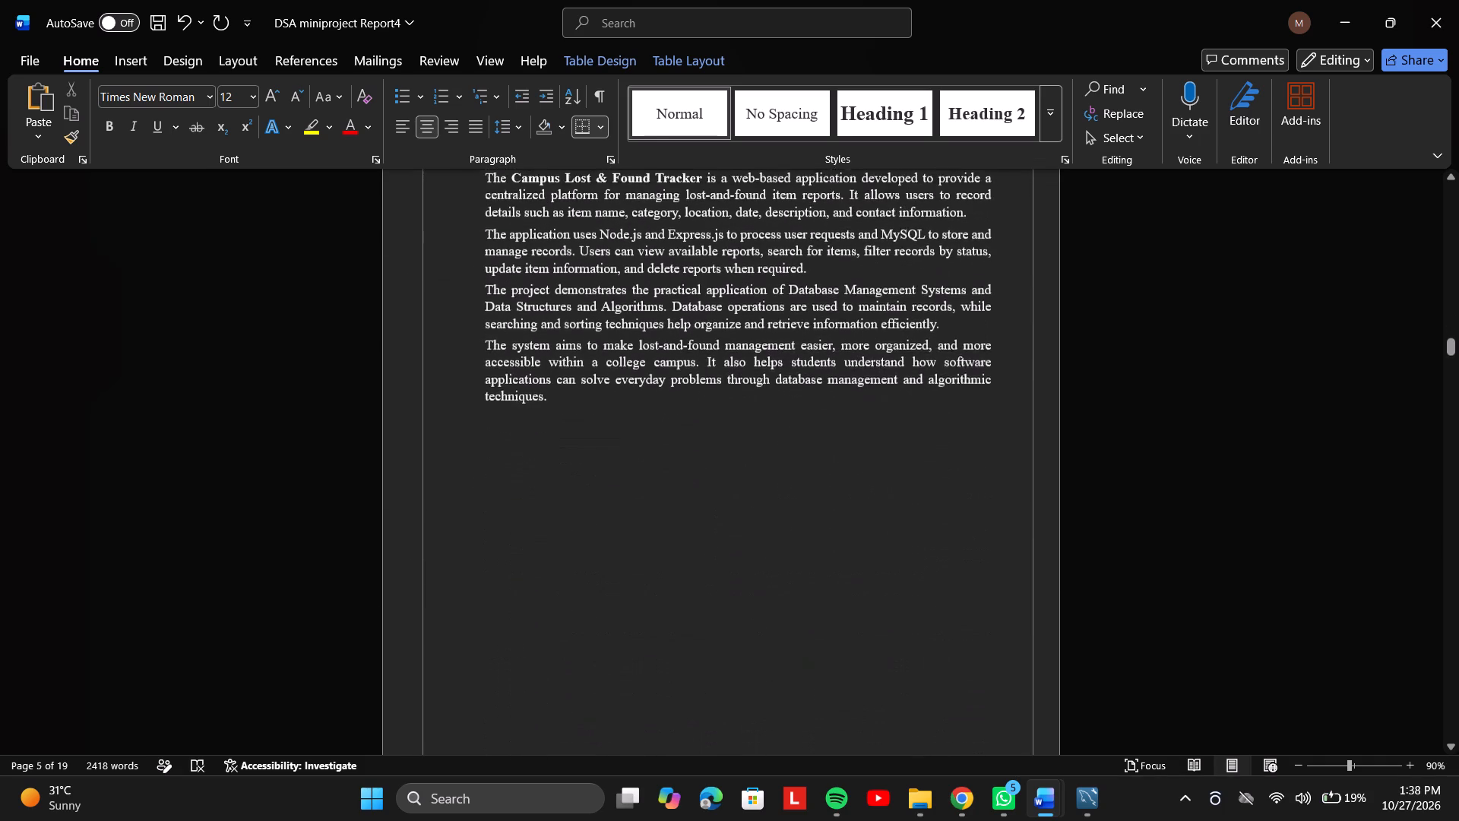
scroll(920, 510, "up", 1)
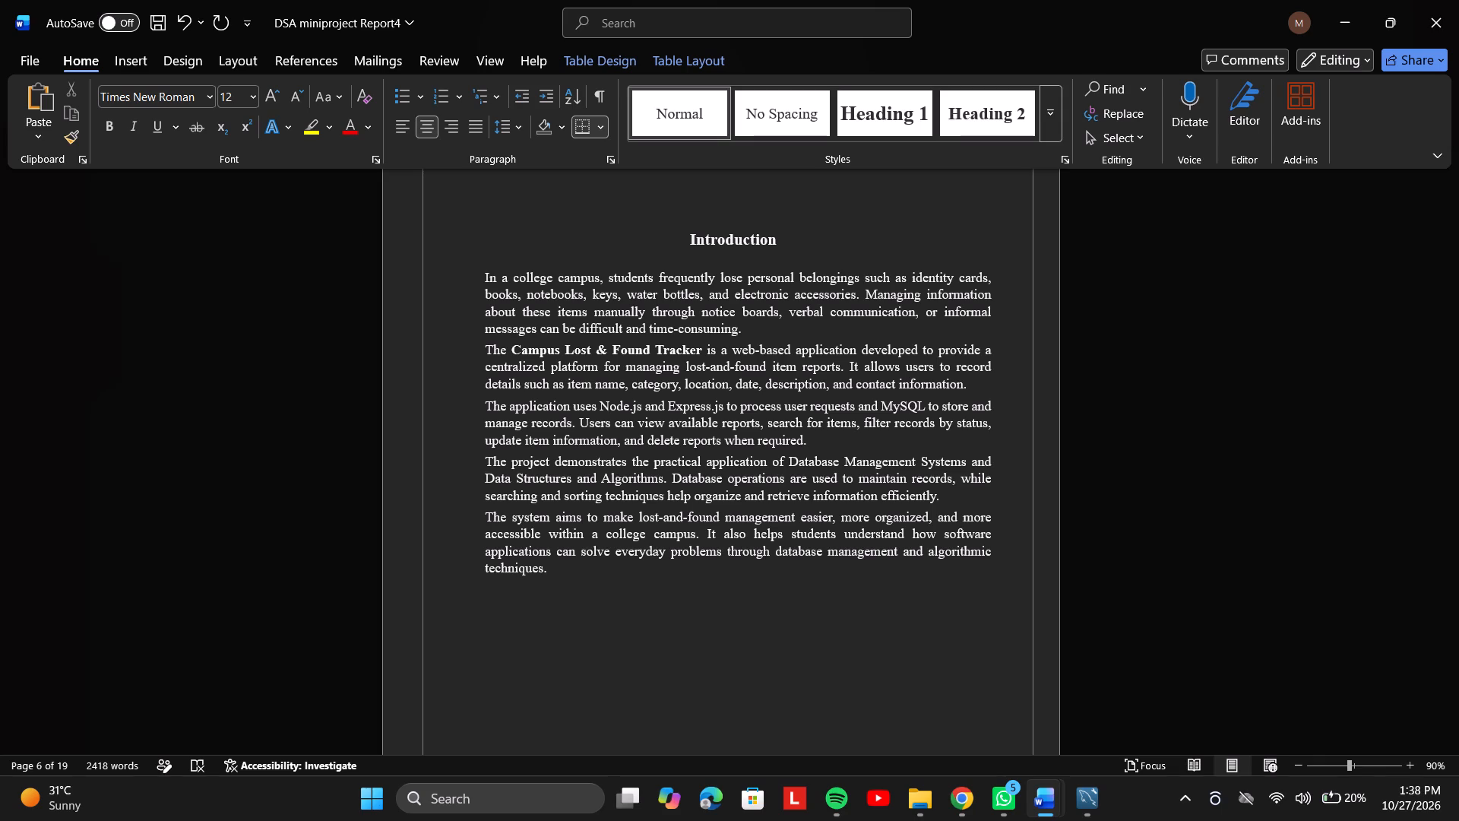
scroll(920, 510, "down", 6)
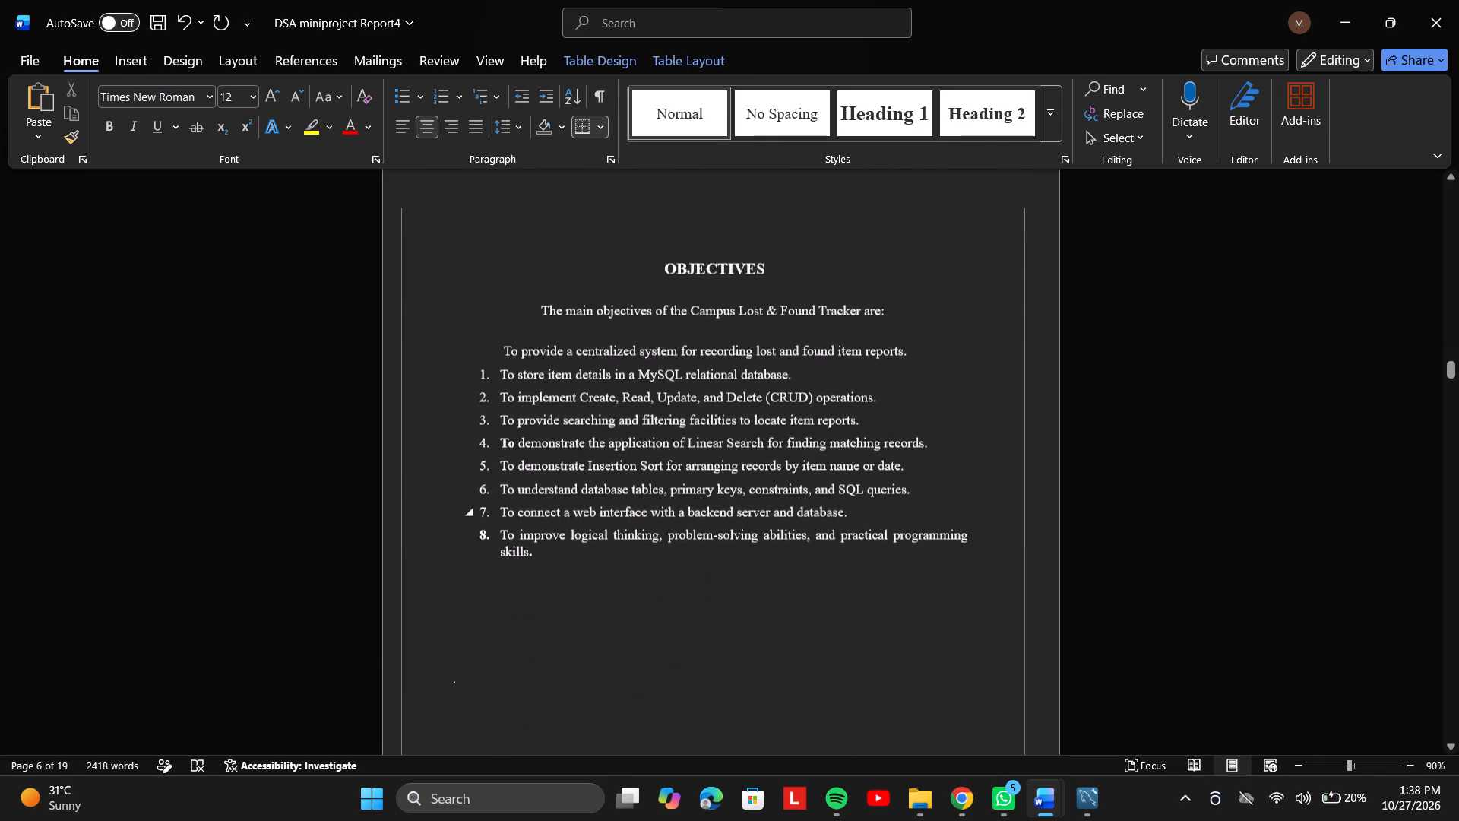
scroll(920, 510, "right", 1)
scroll(920, 510, "down", 1)
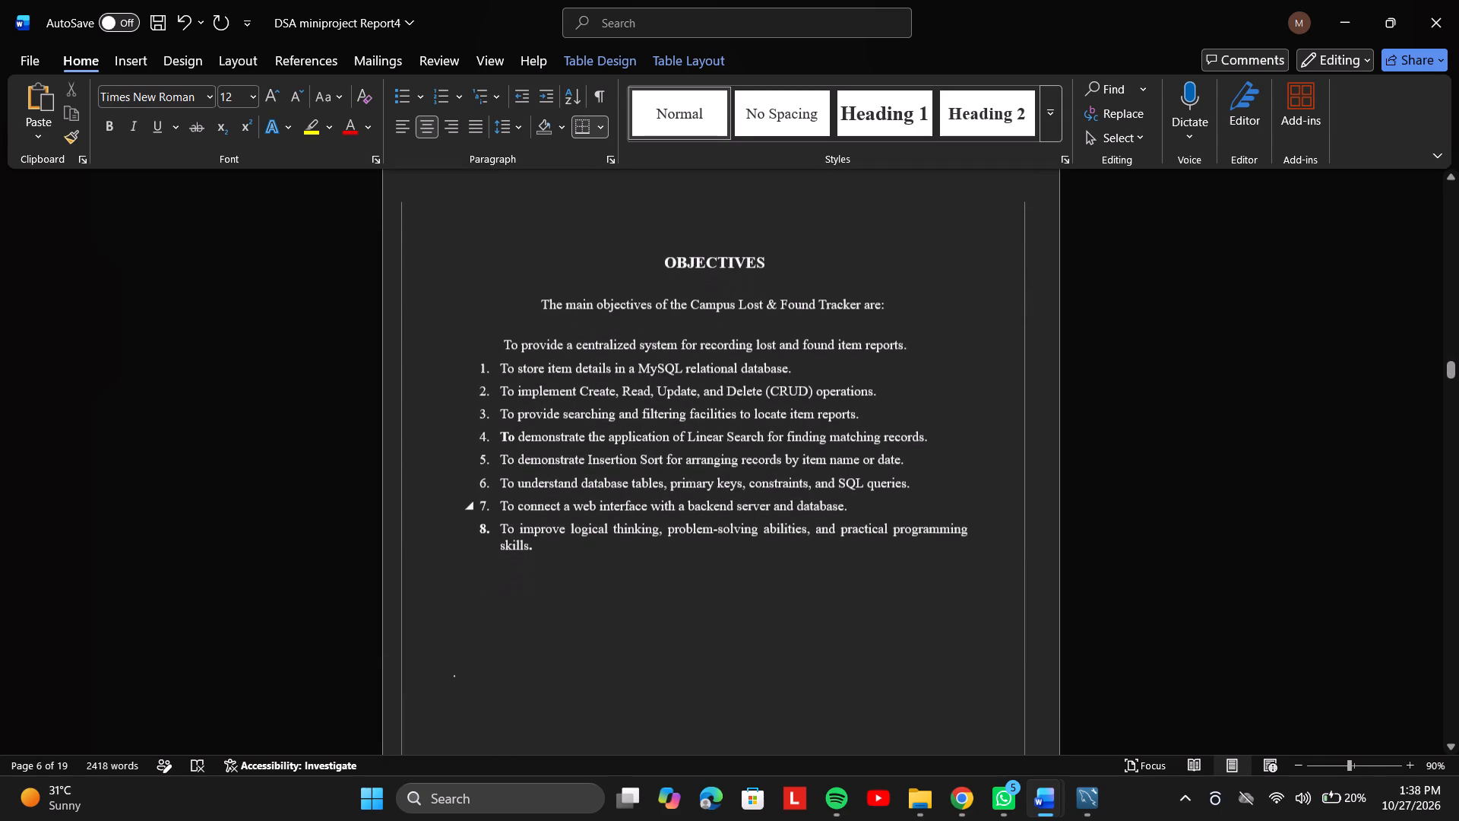
scroll(920, 510, "down", 4)
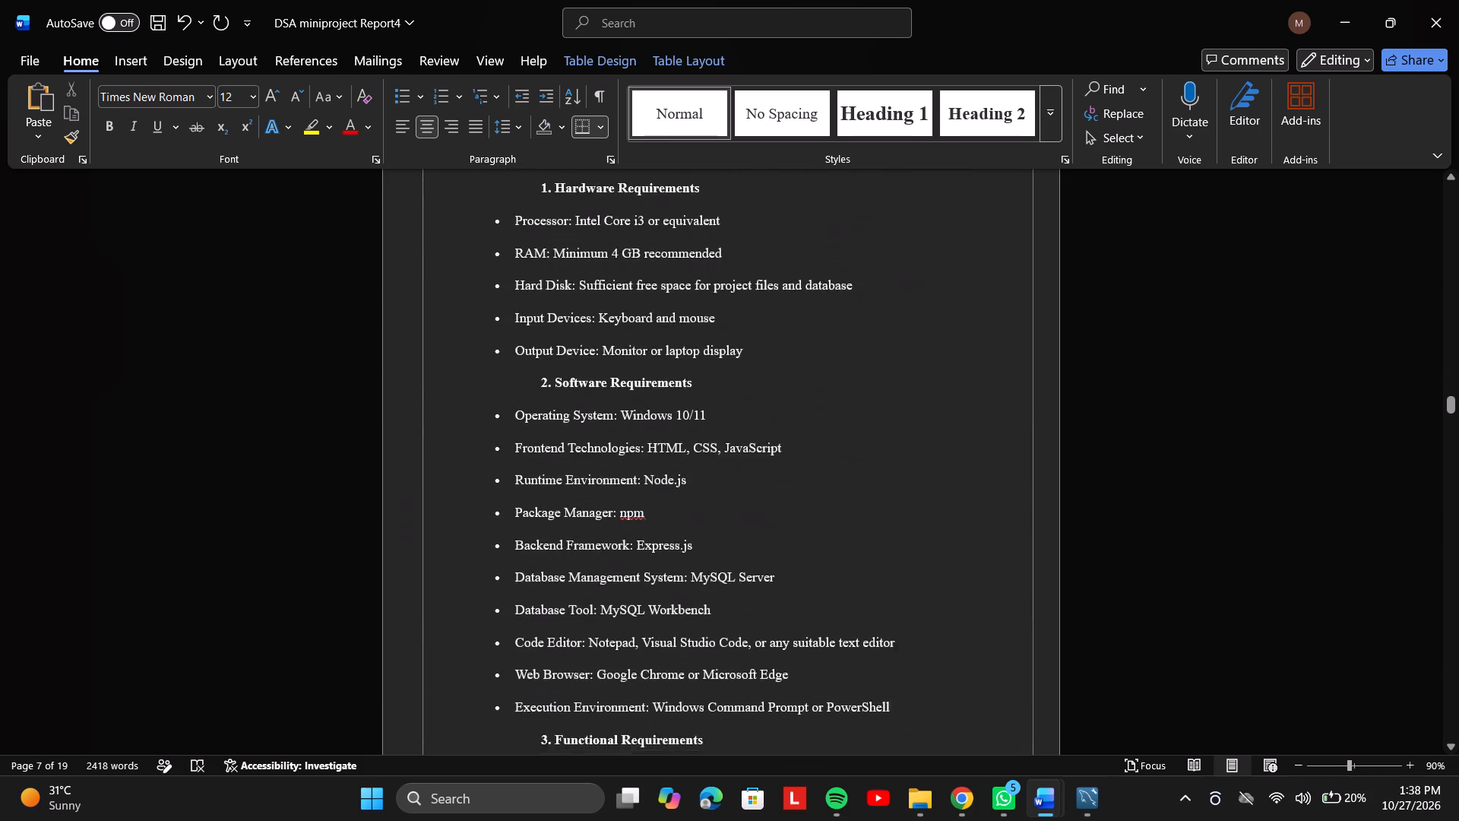
scroll(920, 510, "down", 2)
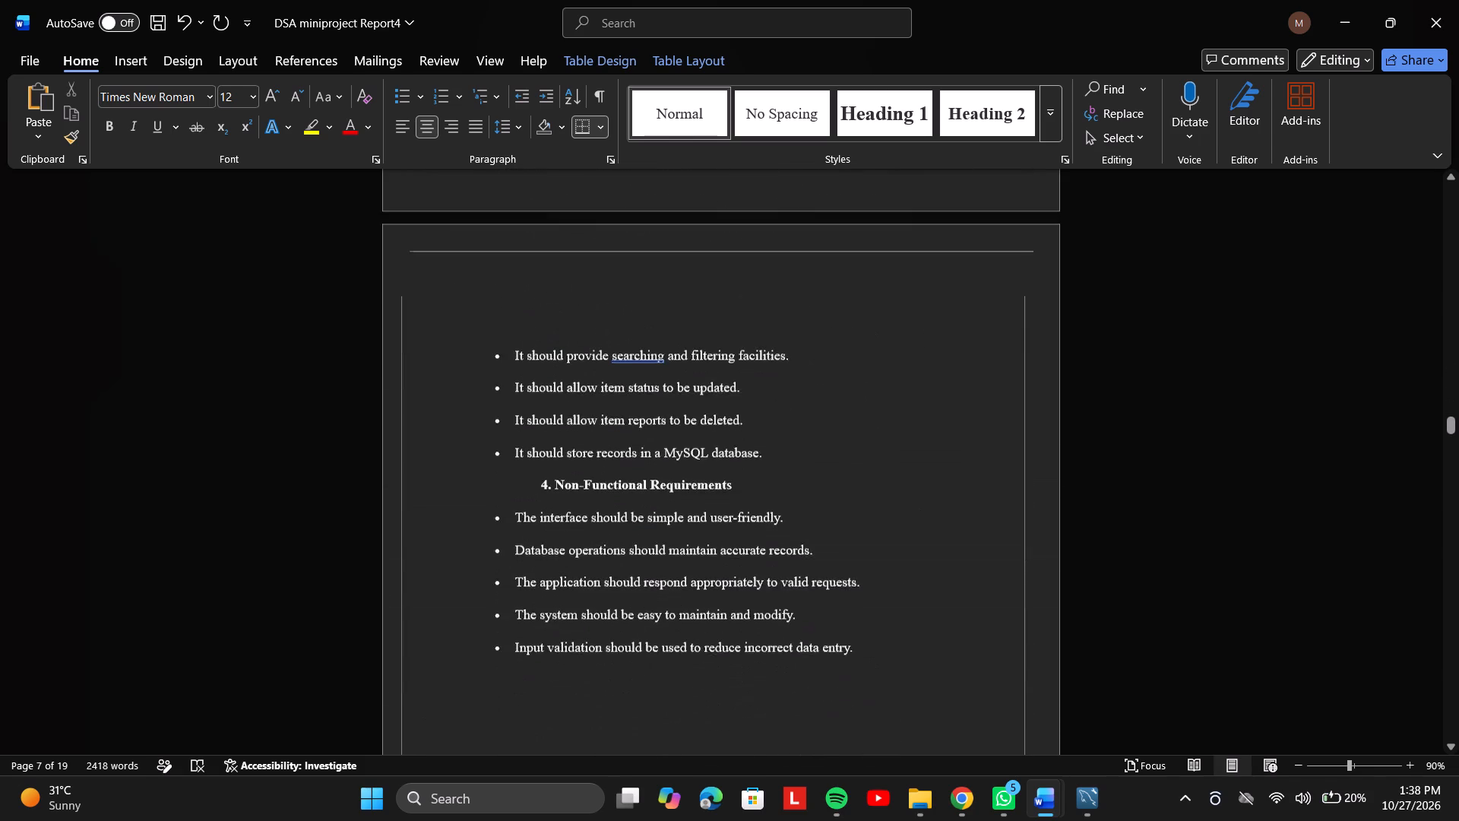
scroll(920, 510, "down", 4)
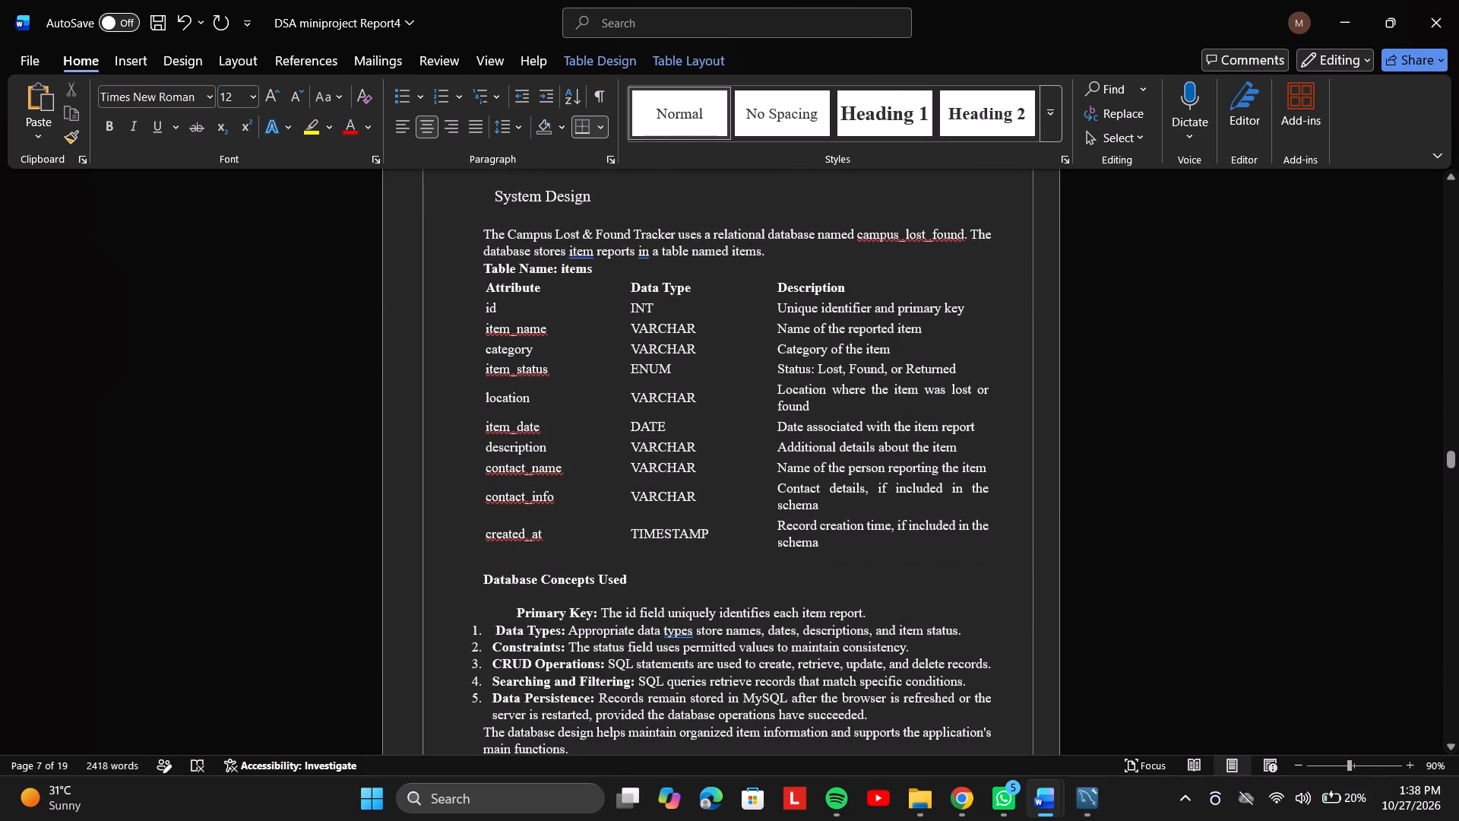
scroll(783, 338, "down", 4)
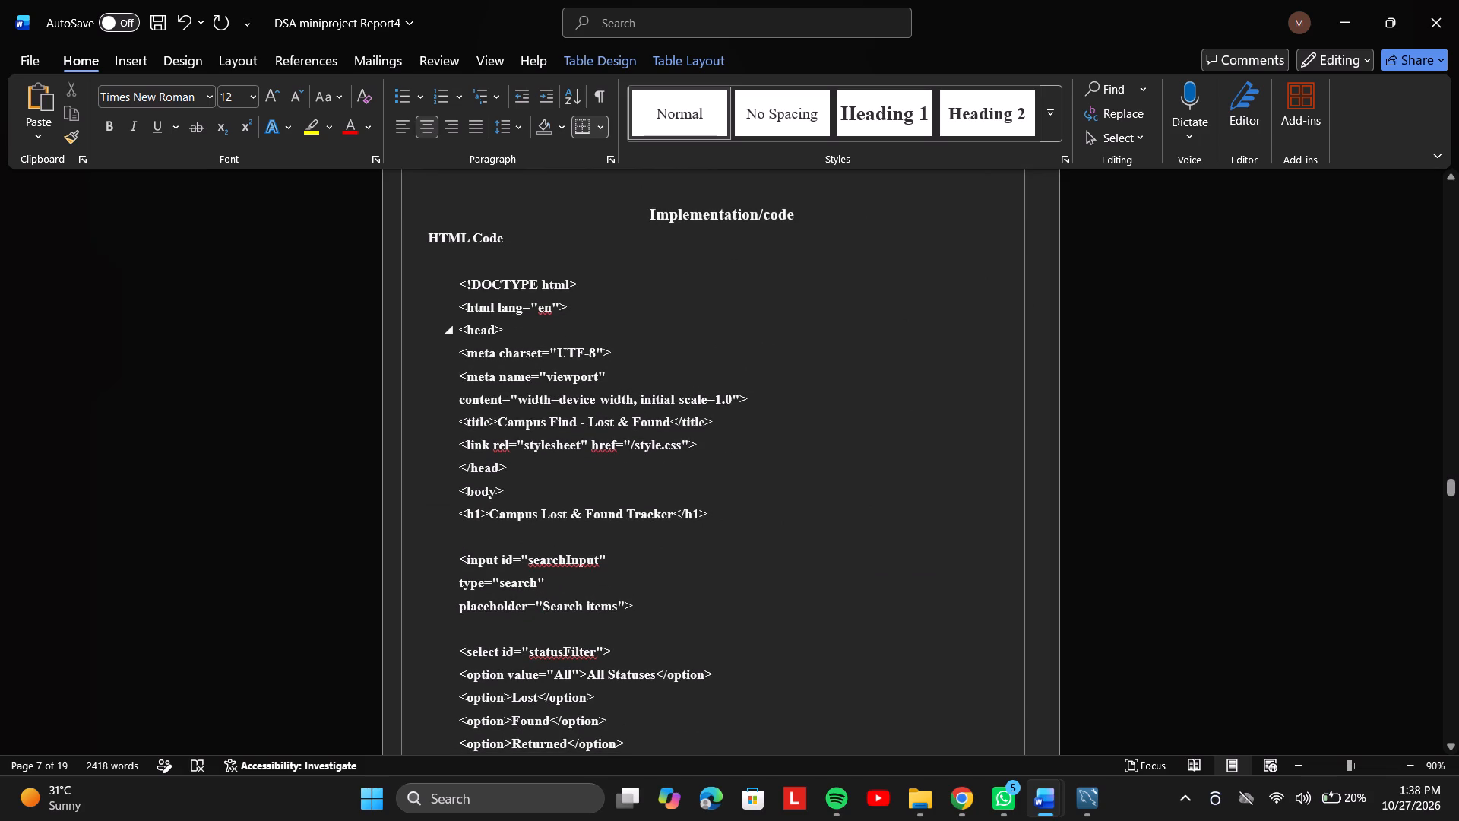
scroll(783, 338, "down", 6)
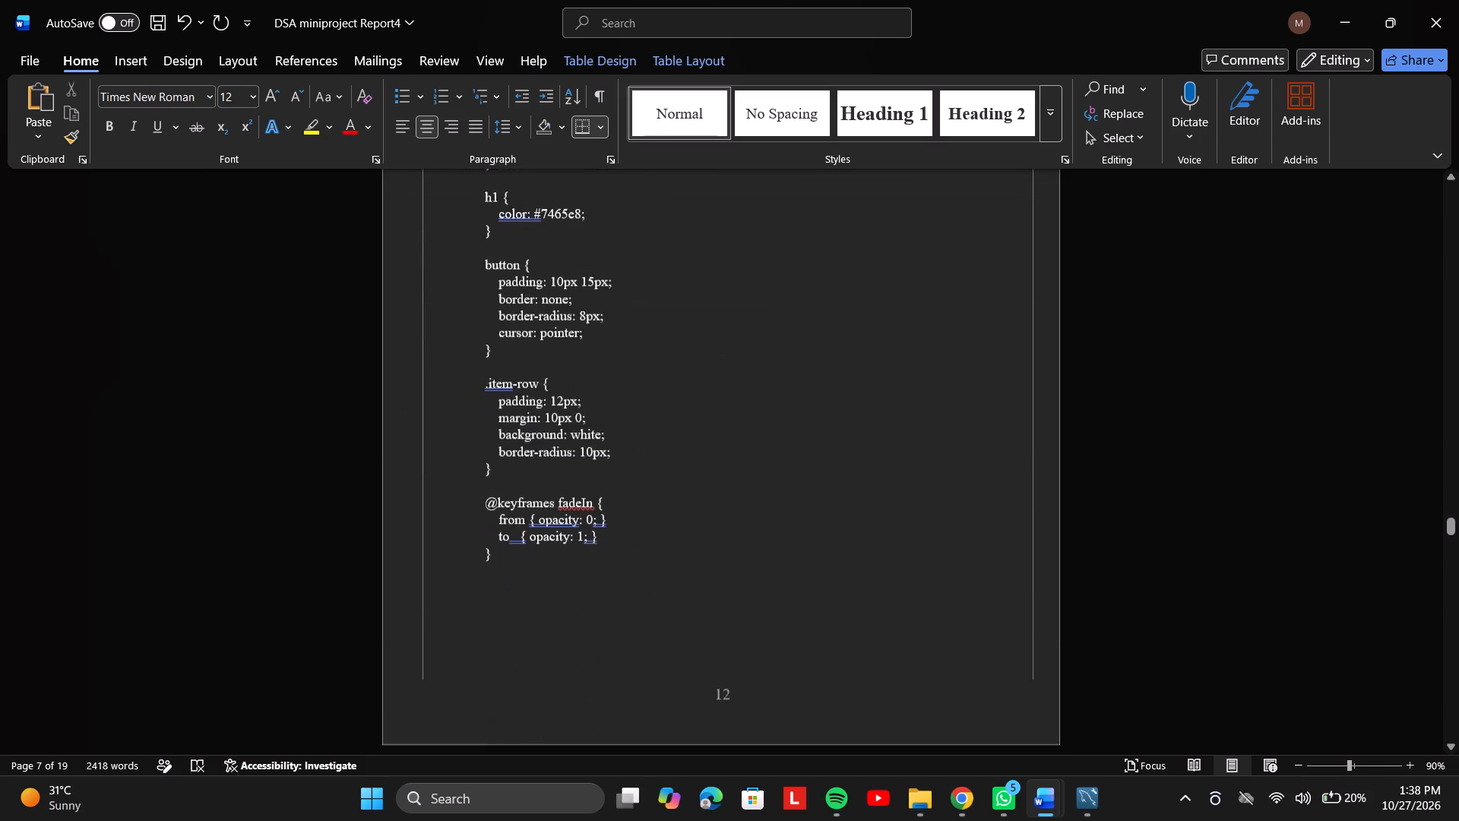
scroll(783, 338, "down", 3)
scroll(783, 338, "right", 1)
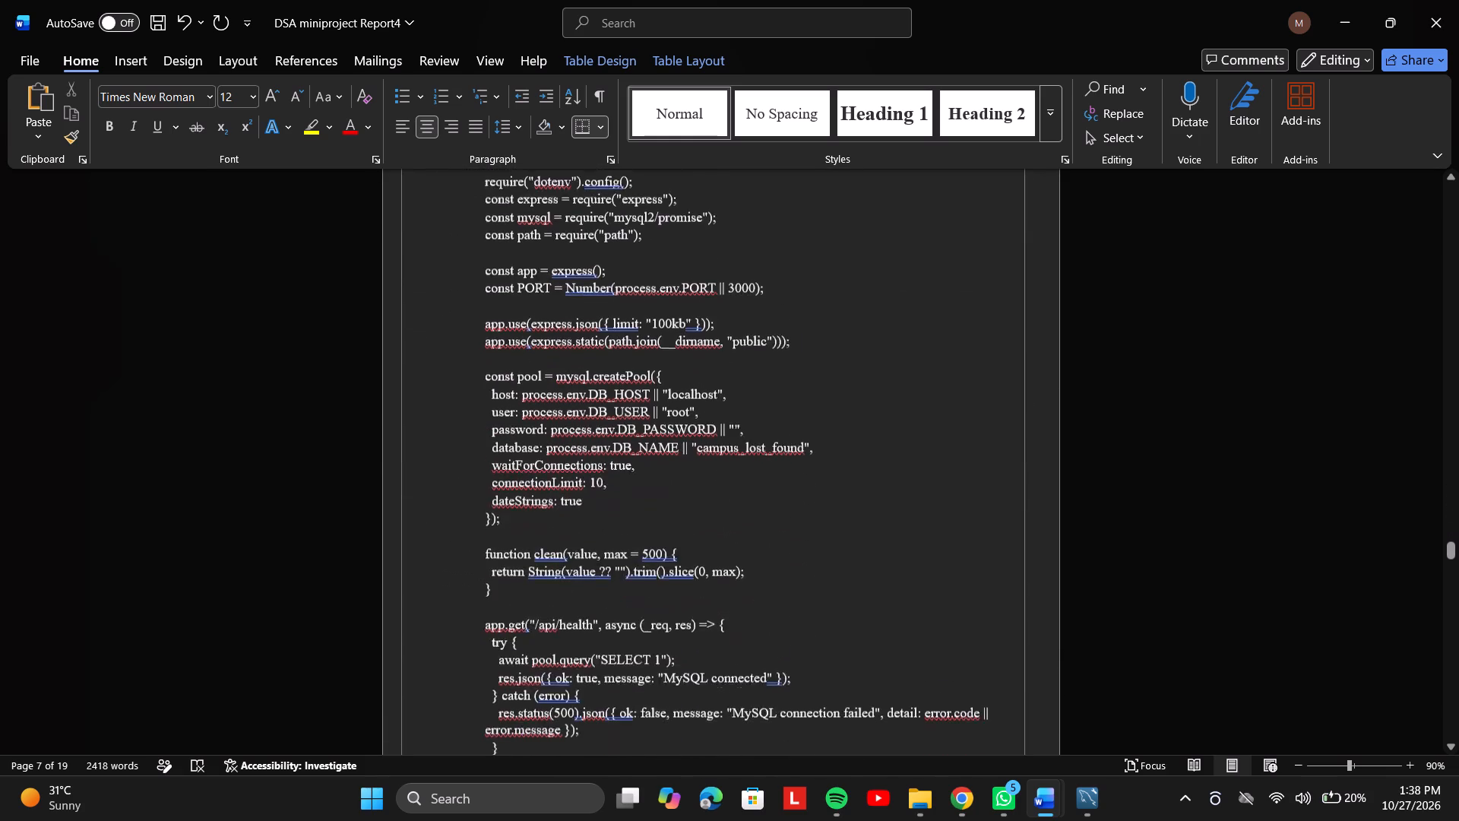
scroll(783, 338, "right", 2)
scroll(783, 338, "down", 1)
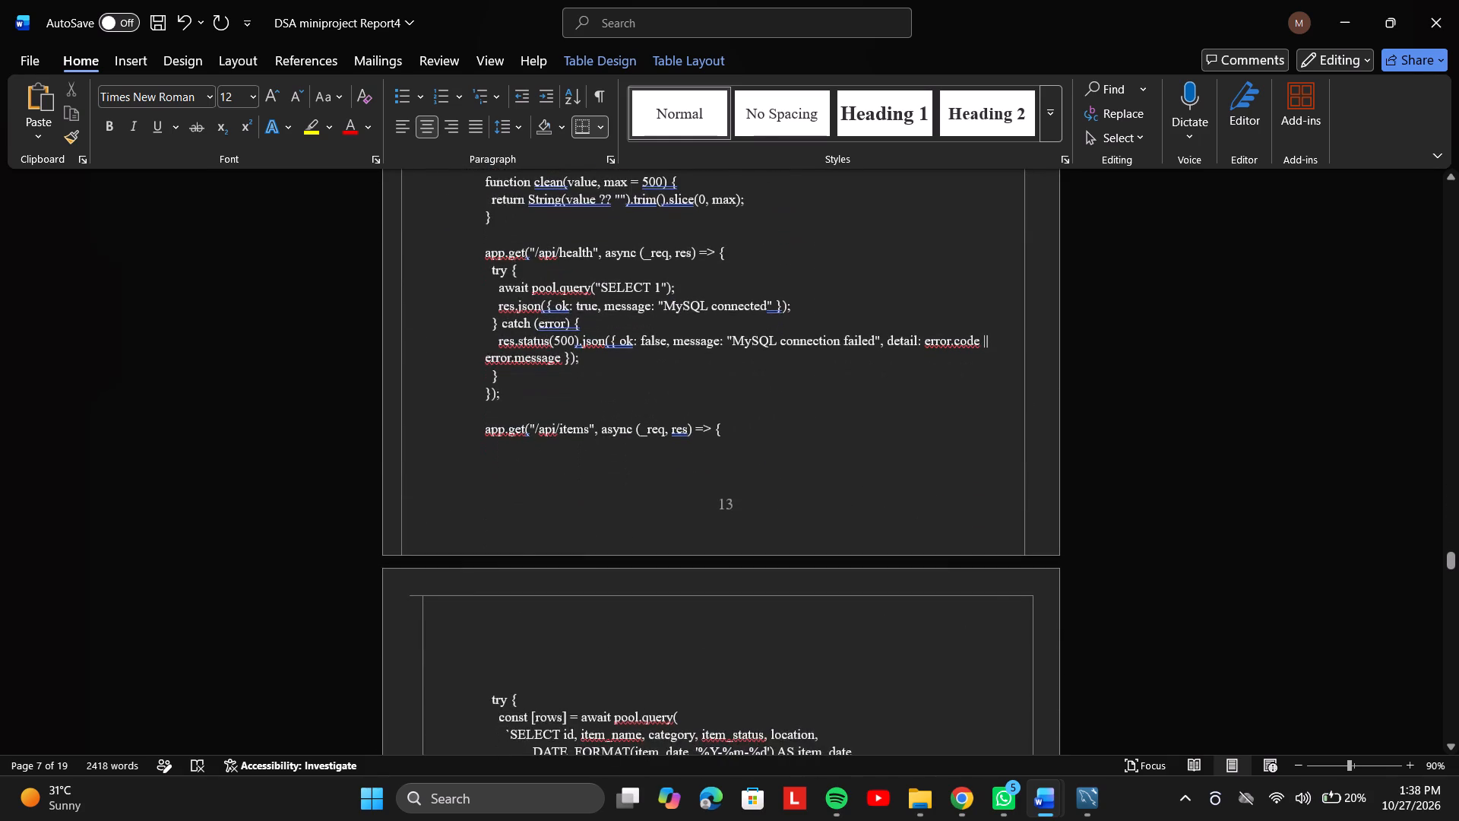
scroll(783, 338, "right", 1)
scroll(783, 338, "up", 1)
scroll(783, 338, "down", 3)
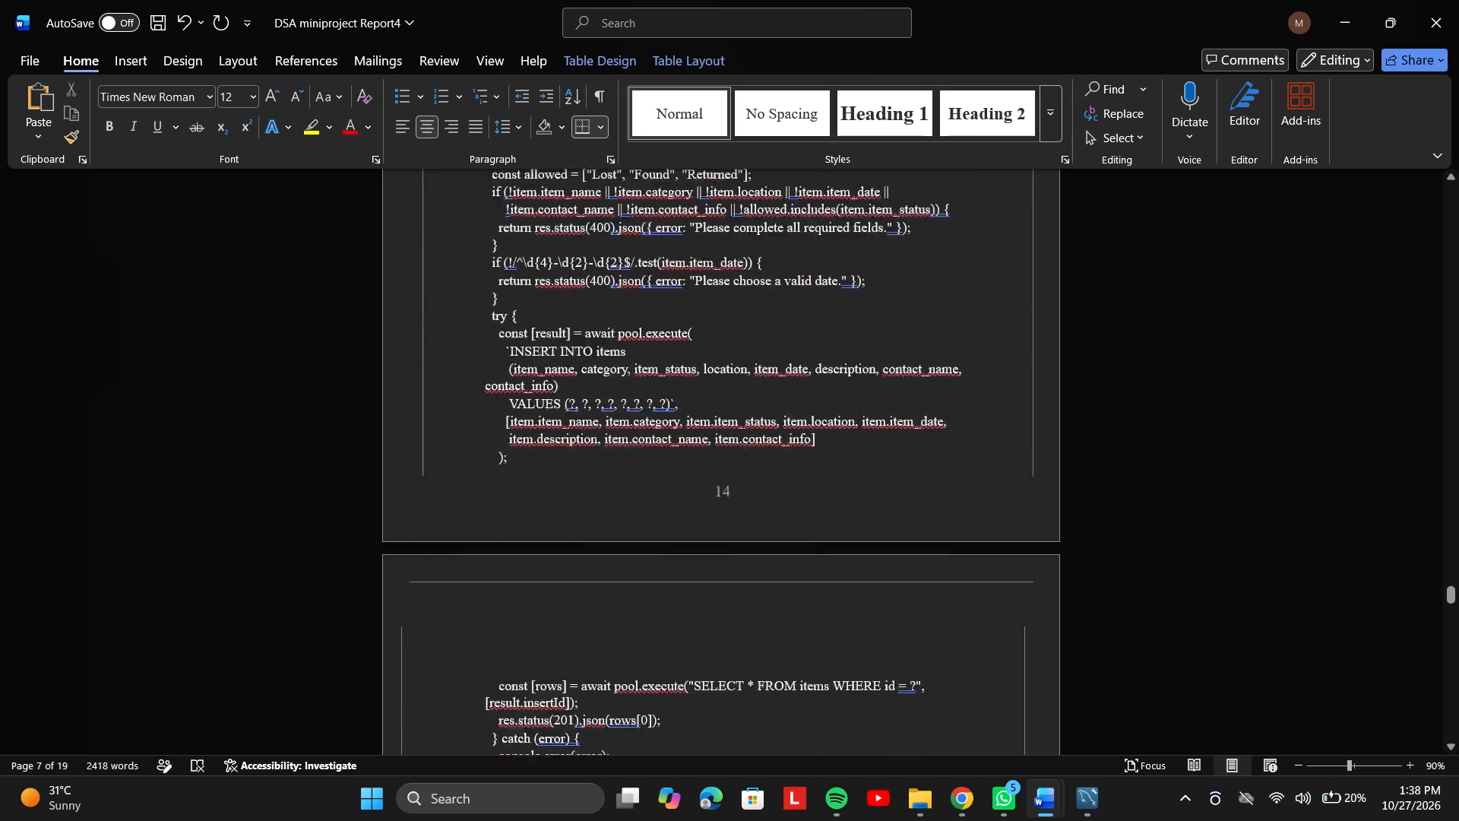
scroll(783, 338, "down", 3)
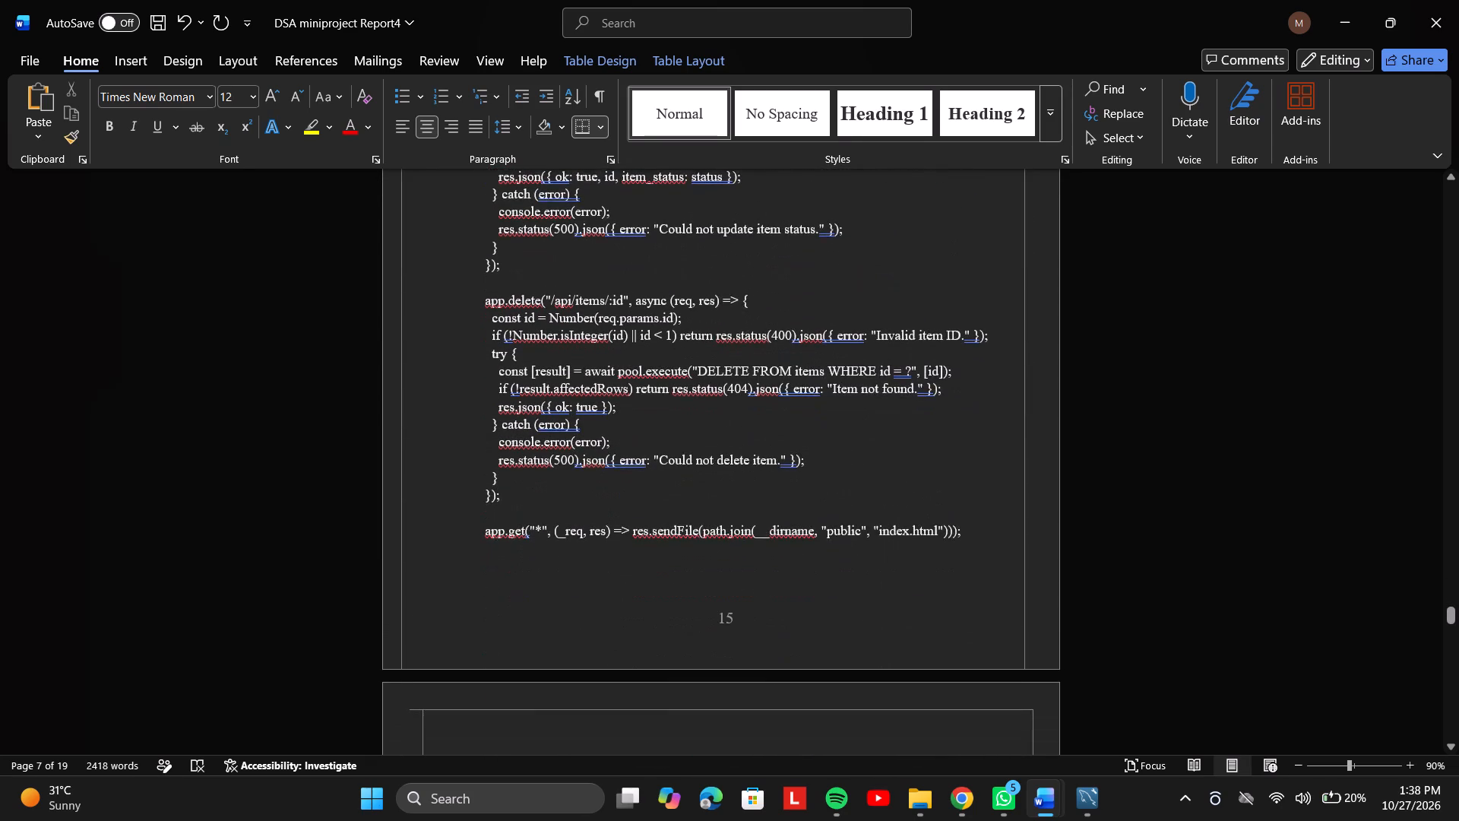
scroll(783, 338, "down", 3)
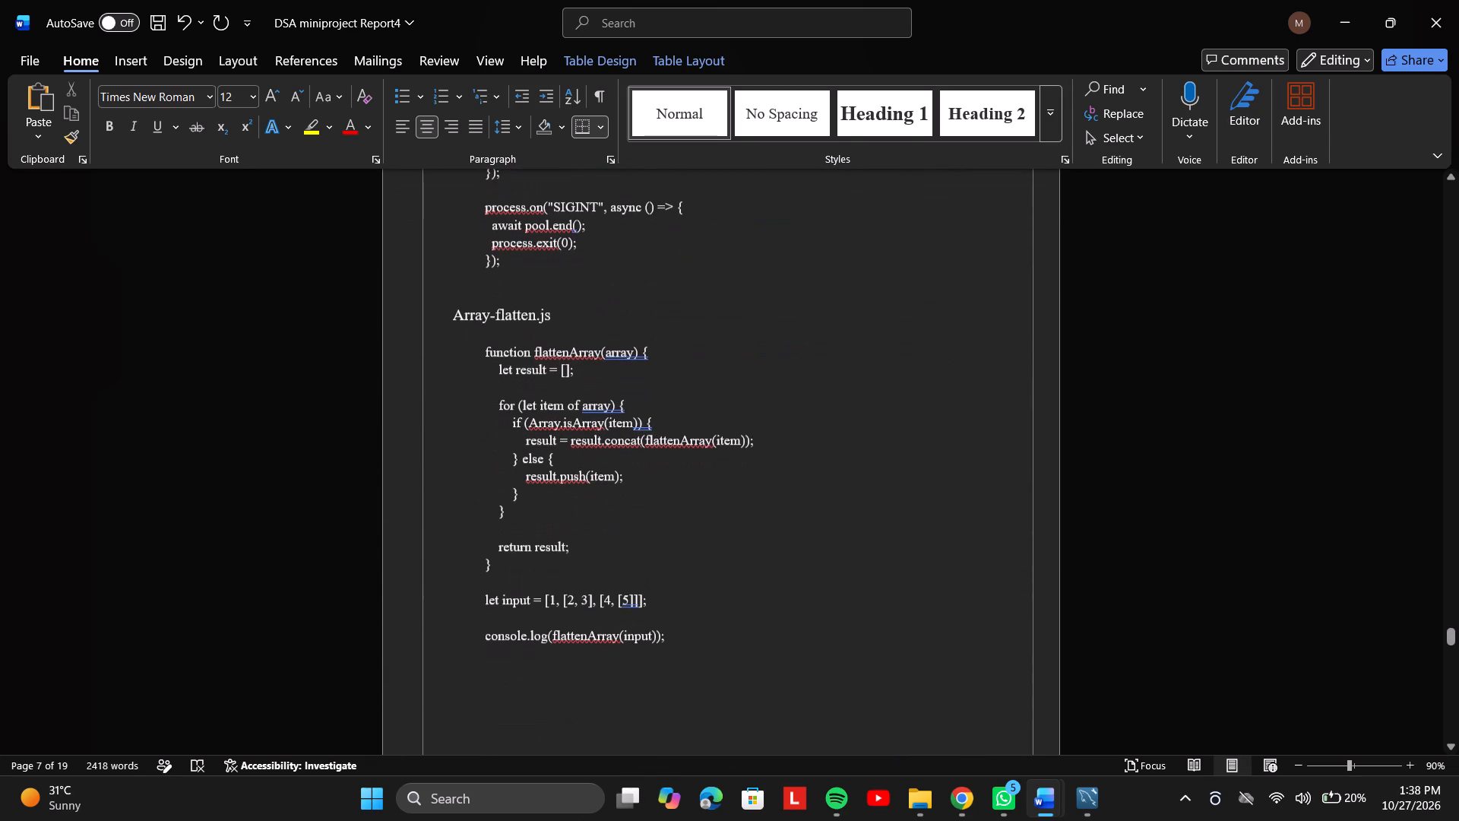
scroll(783, 338, "down", 1)
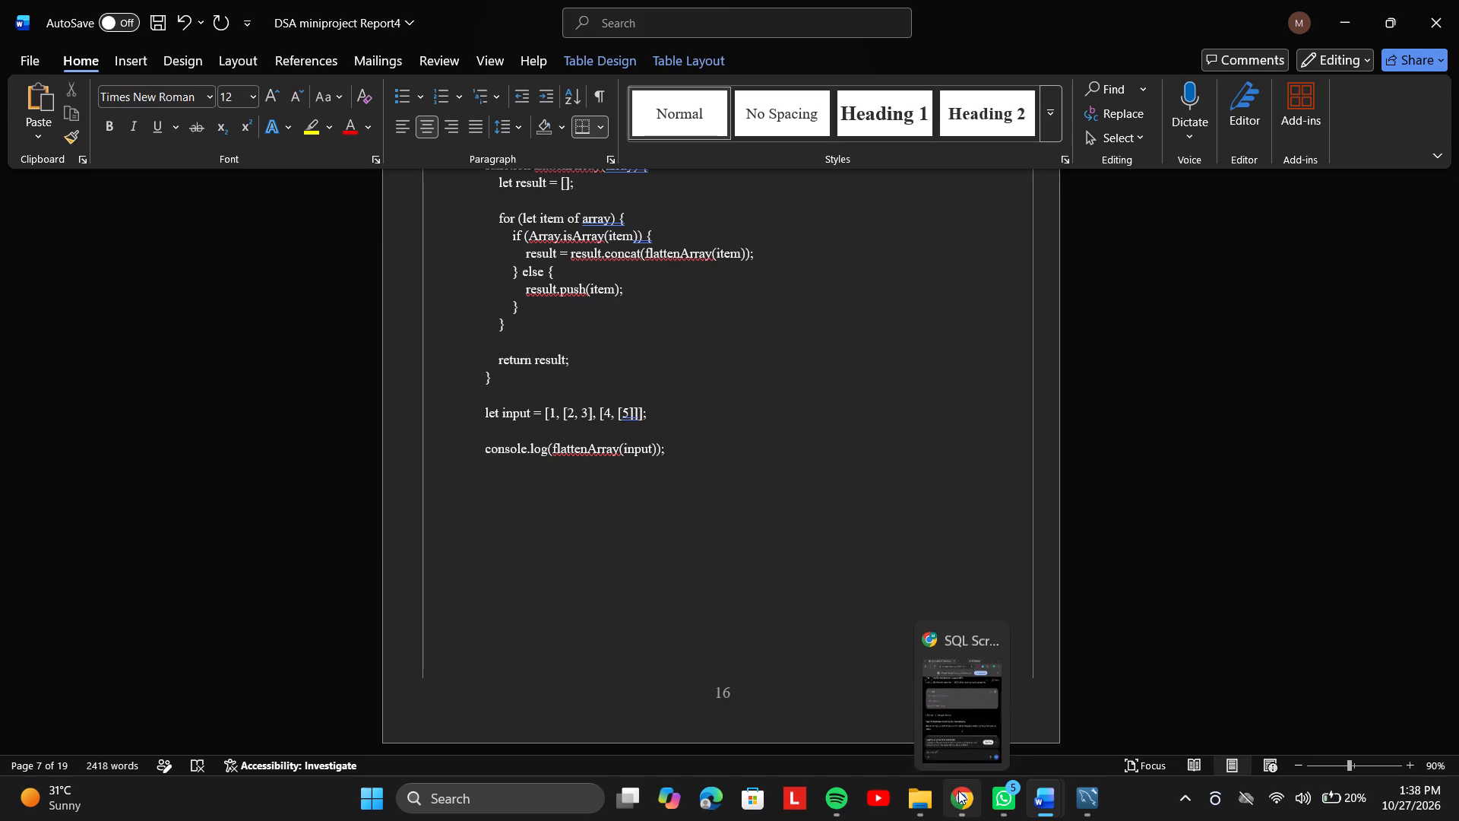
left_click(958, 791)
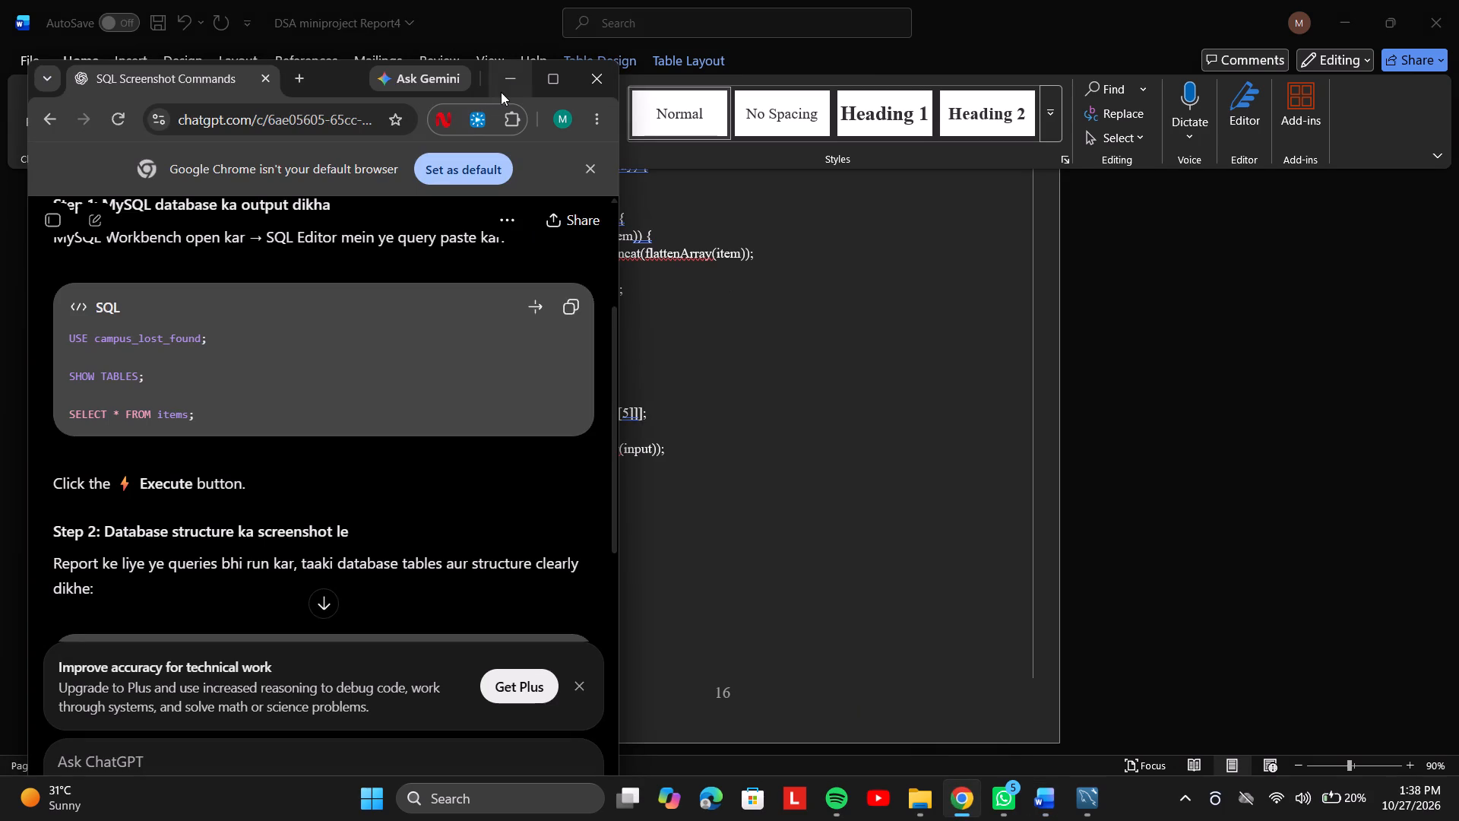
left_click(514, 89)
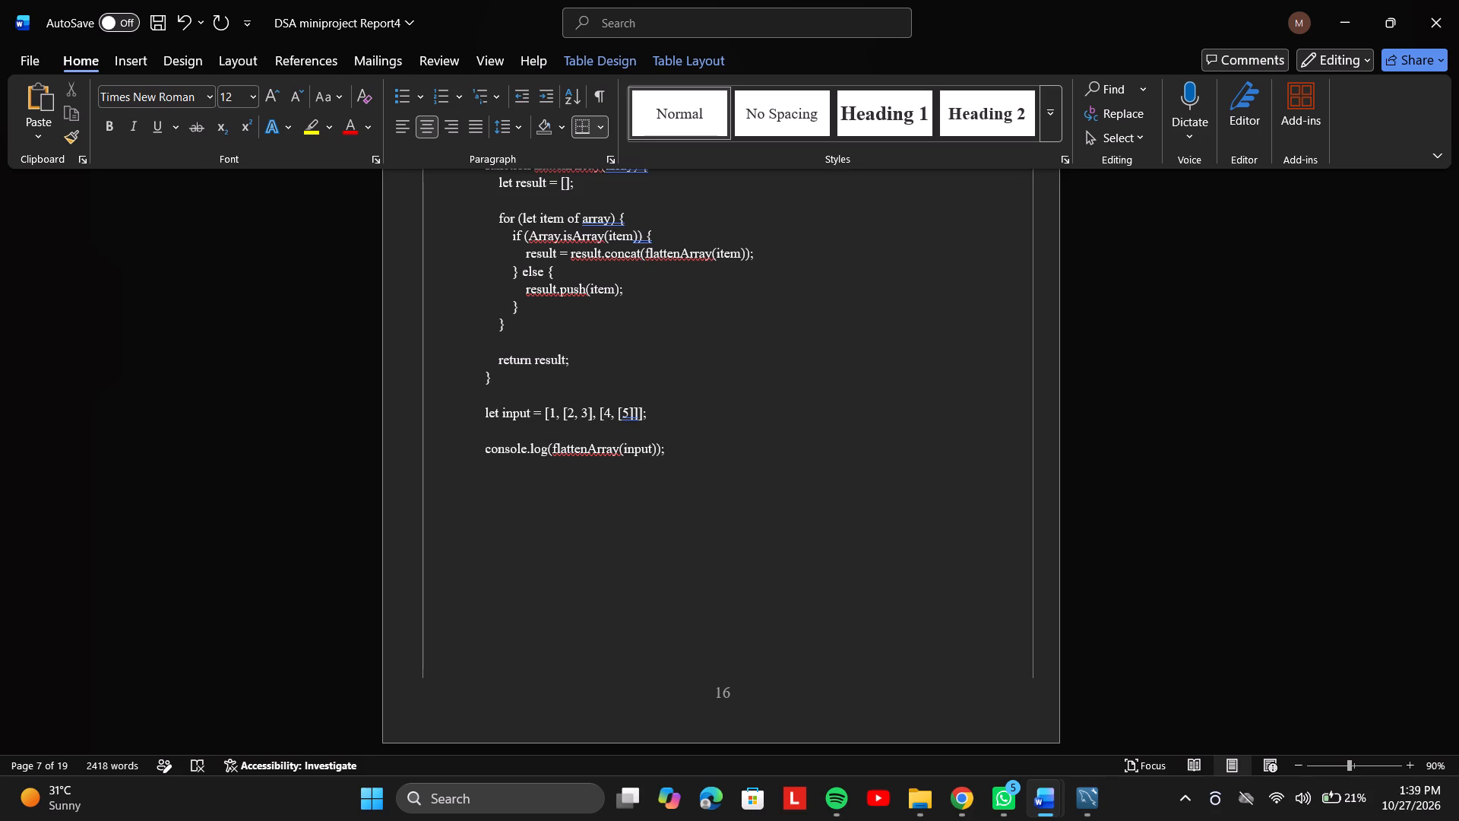
Delete the Array-flatten.js heading and all its code at the end of the Implementation/code section.
scroll(689, 388, "right", 1)
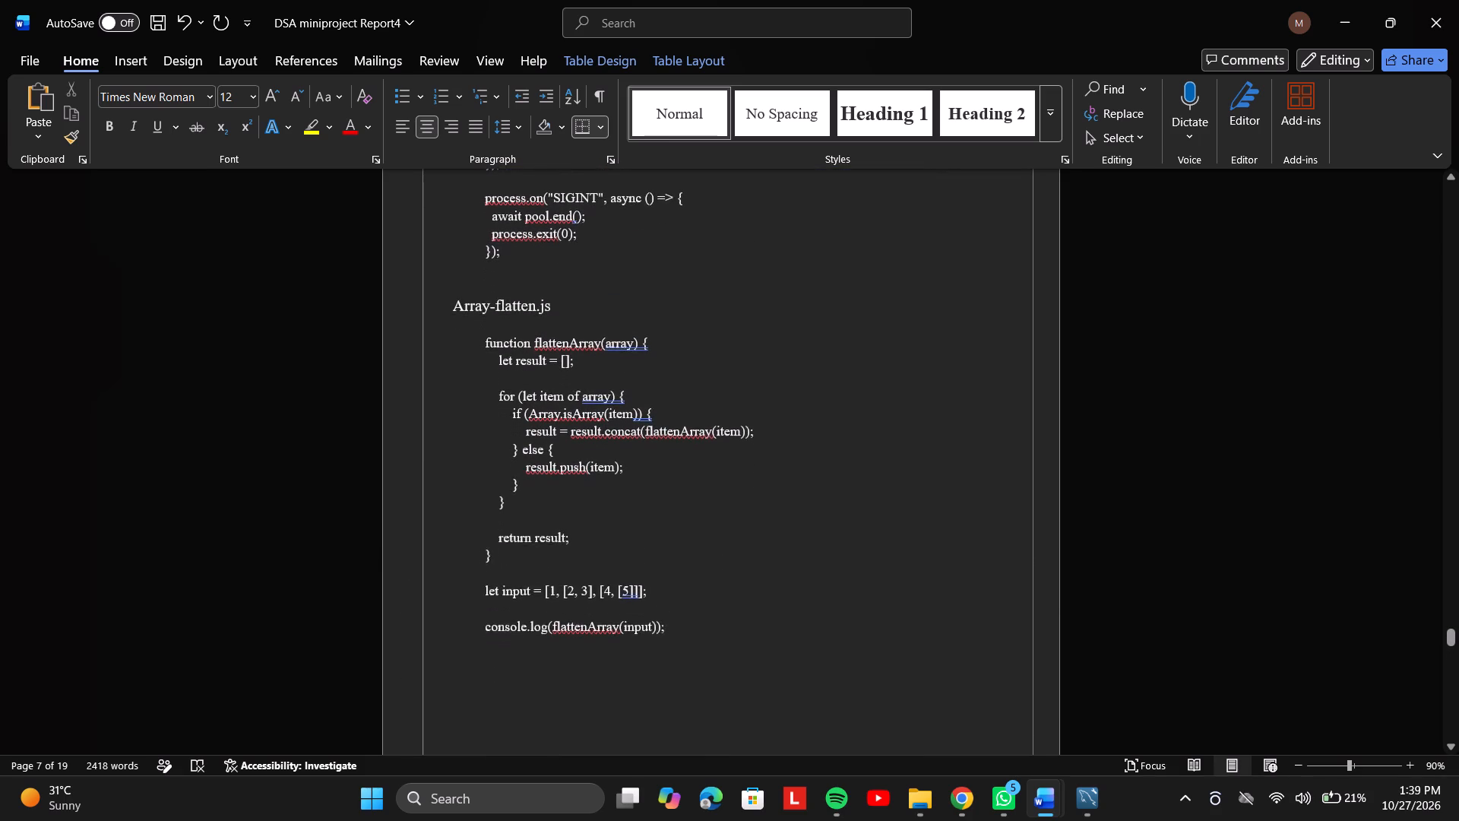
left_click_drag(457, 346, 675, 686)
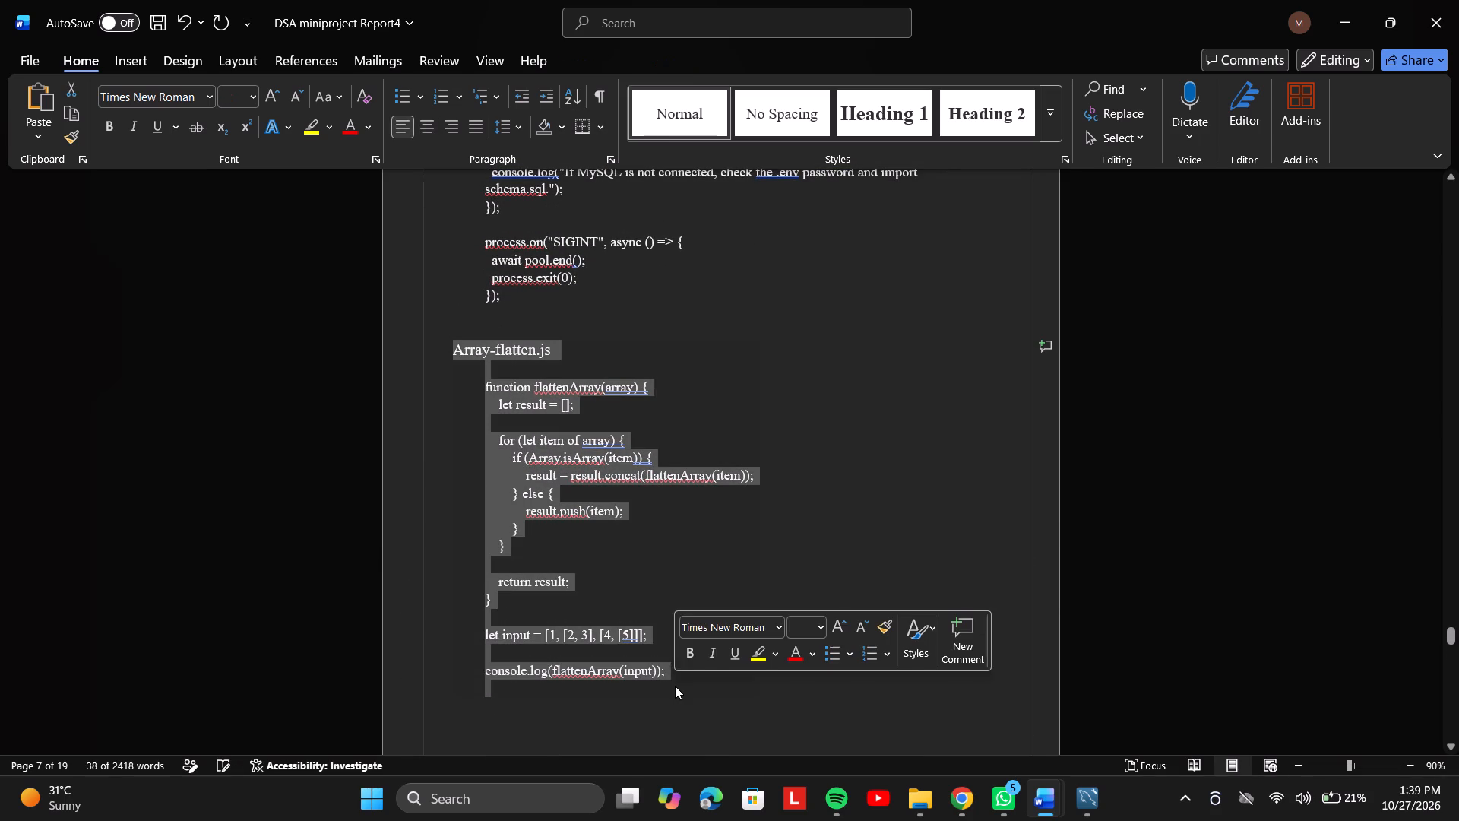
key("BackSpace")
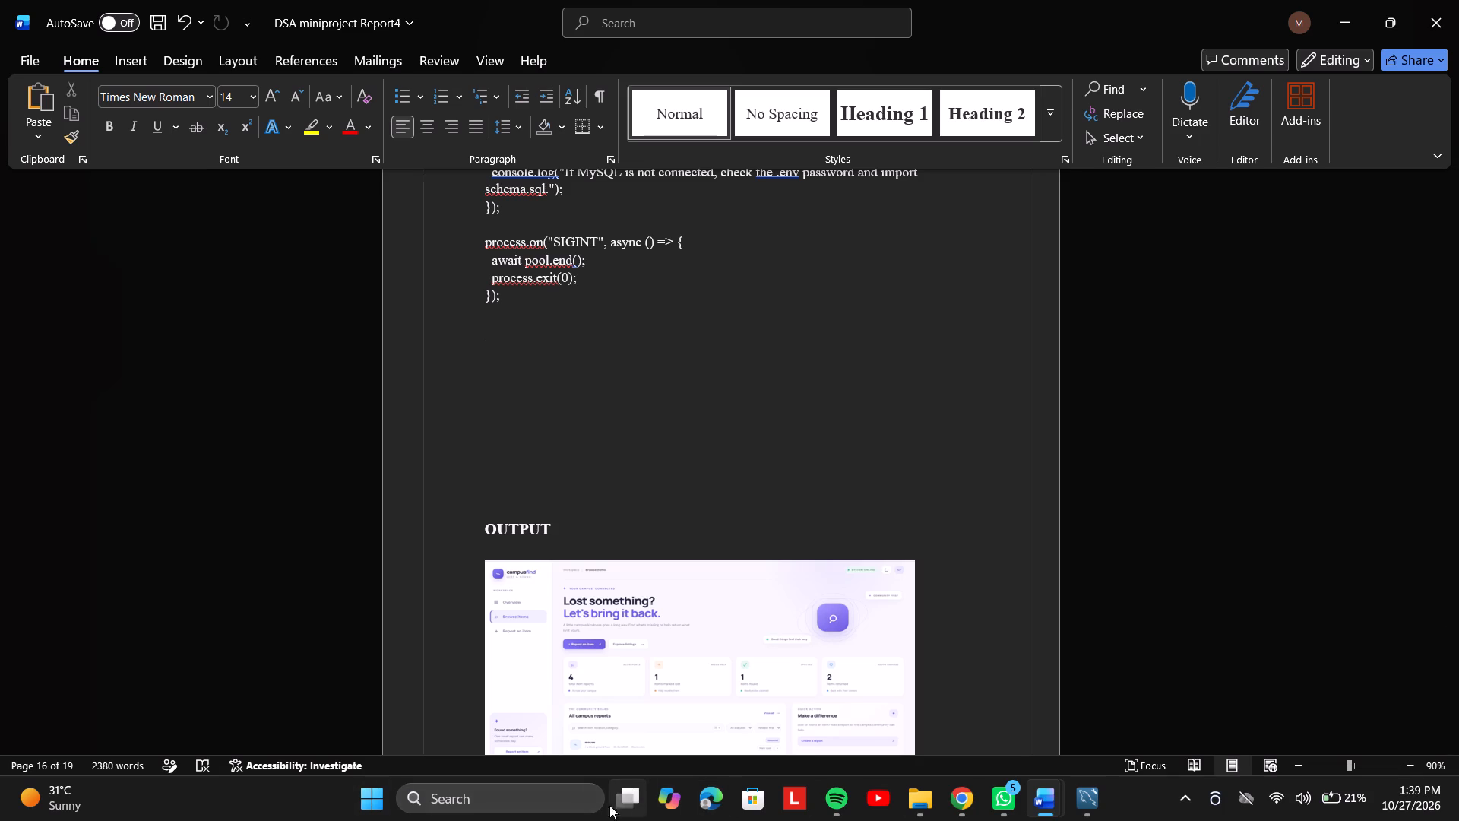
Find and launch Visual Studio Code to reach the Campus_Lost_Found_Tracker project files.
left_click(561, 797)
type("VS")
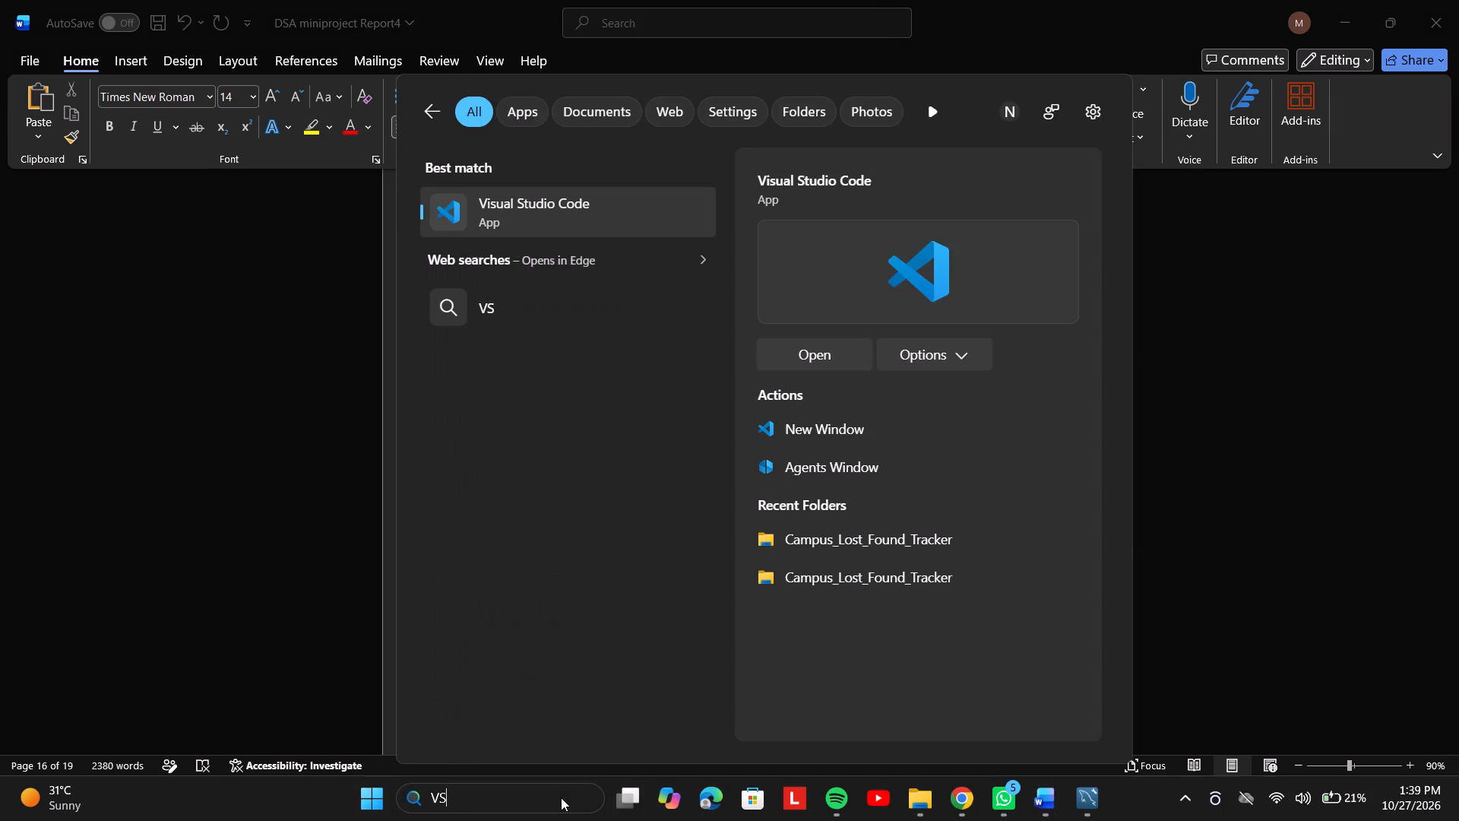
left_click(648, 200)
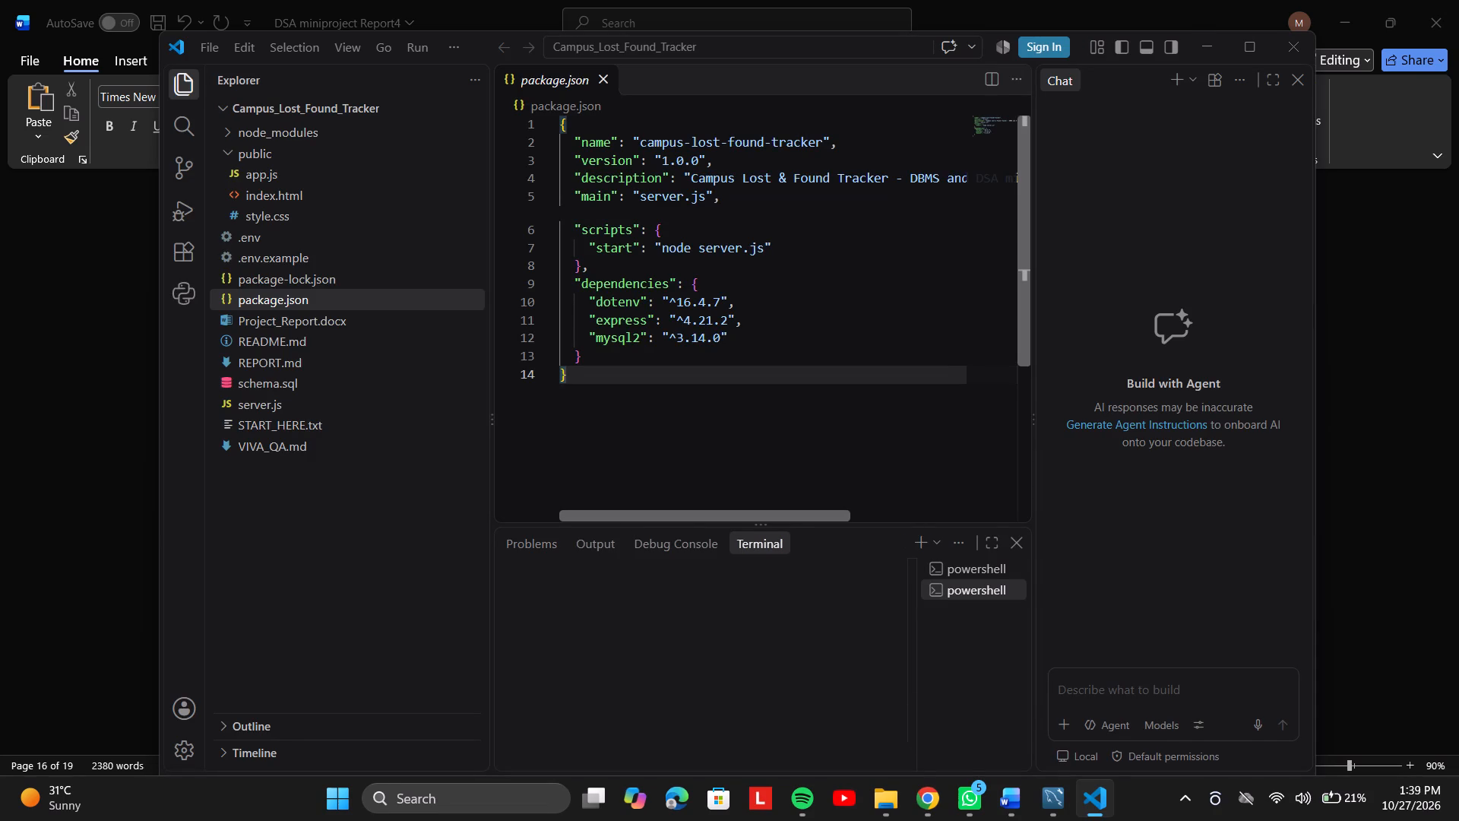
Copy the entire code of the project's schema.sql file.
left_click(290, 376)
scroll(669, 294, "up", 10)
left_click(669, 294)
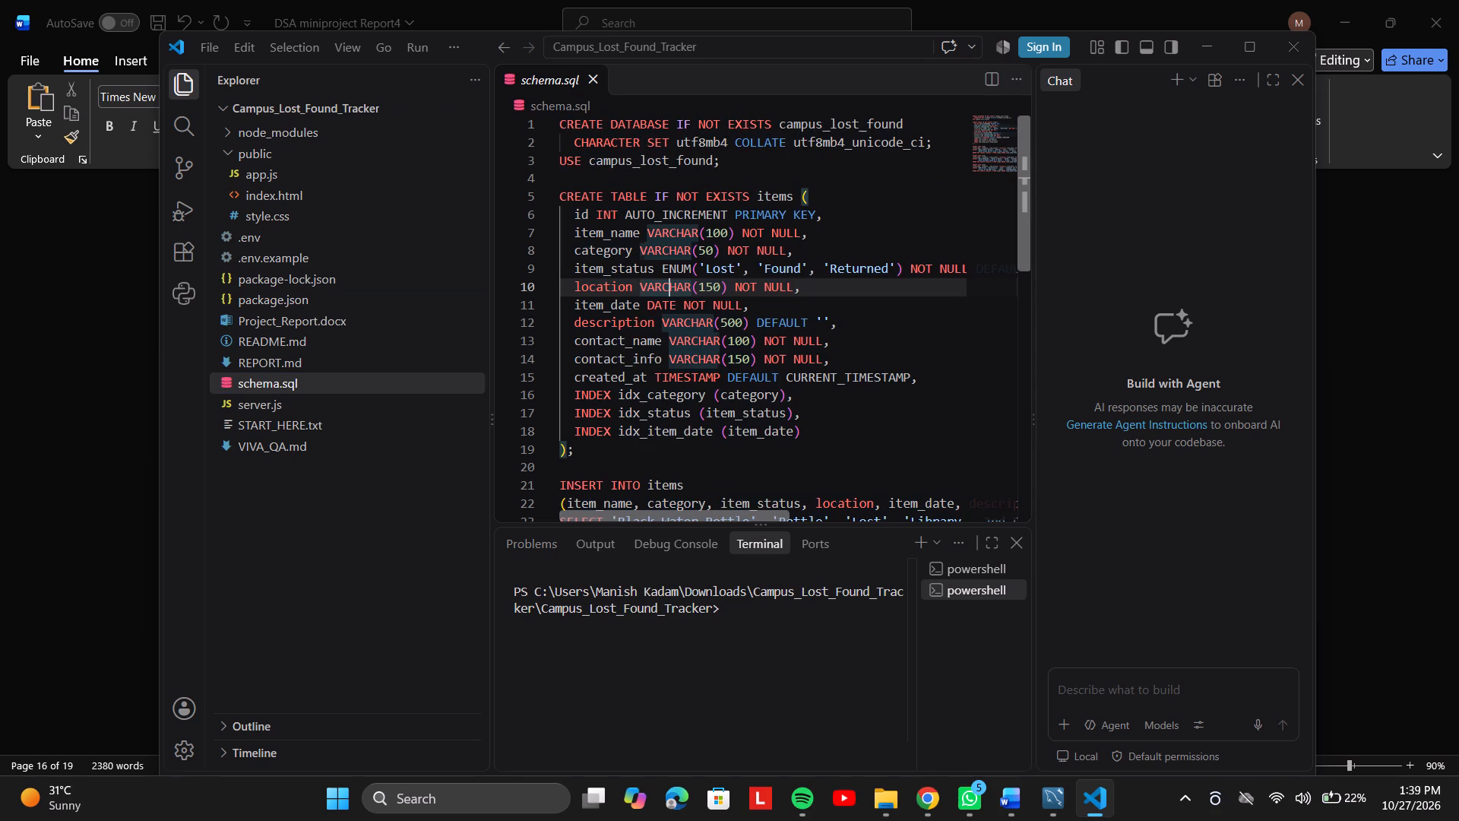
scroll(661, 261, "up", 6)
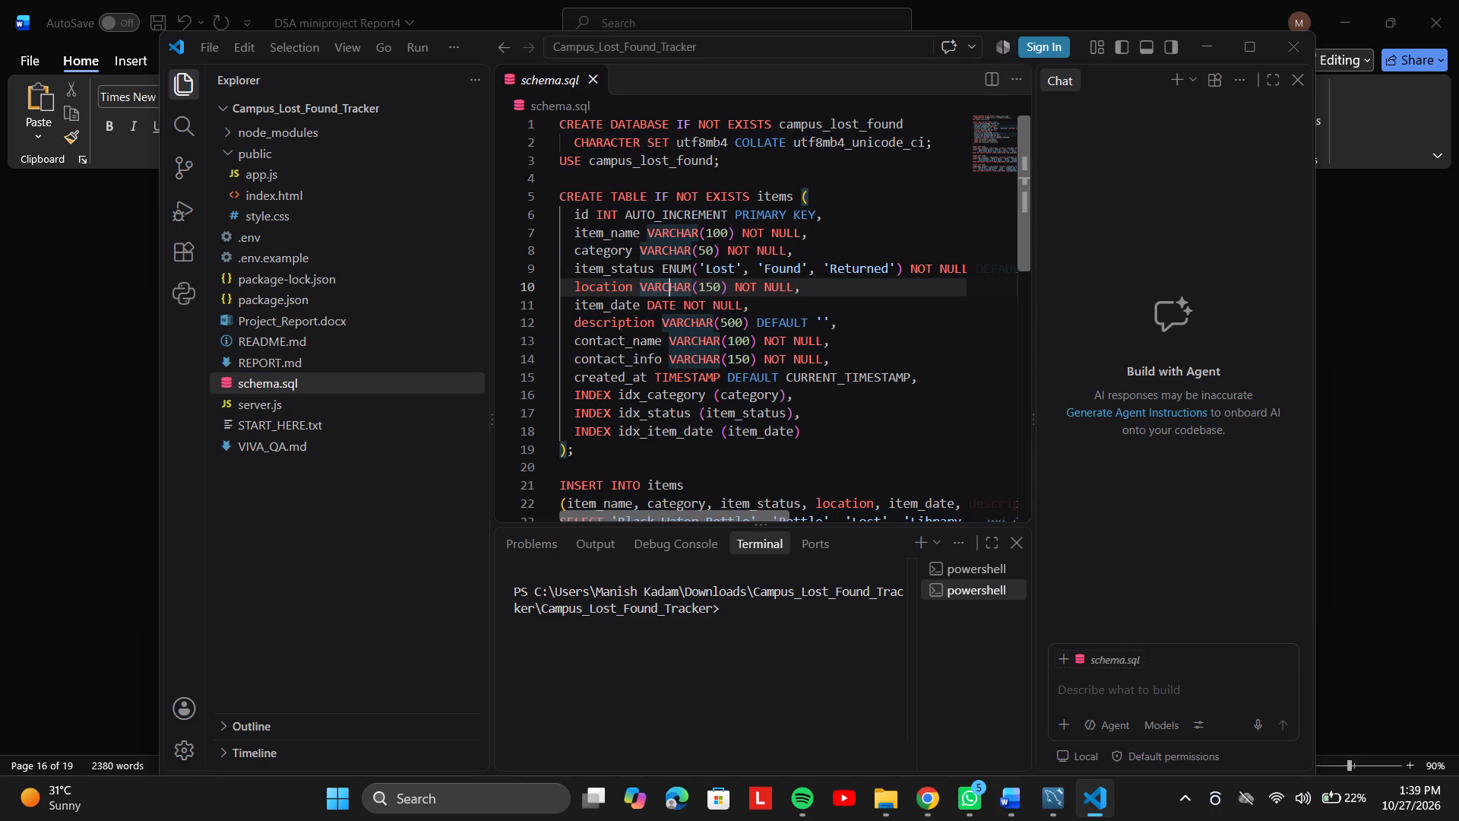
left_click_drag(562, 124, 828, 693)
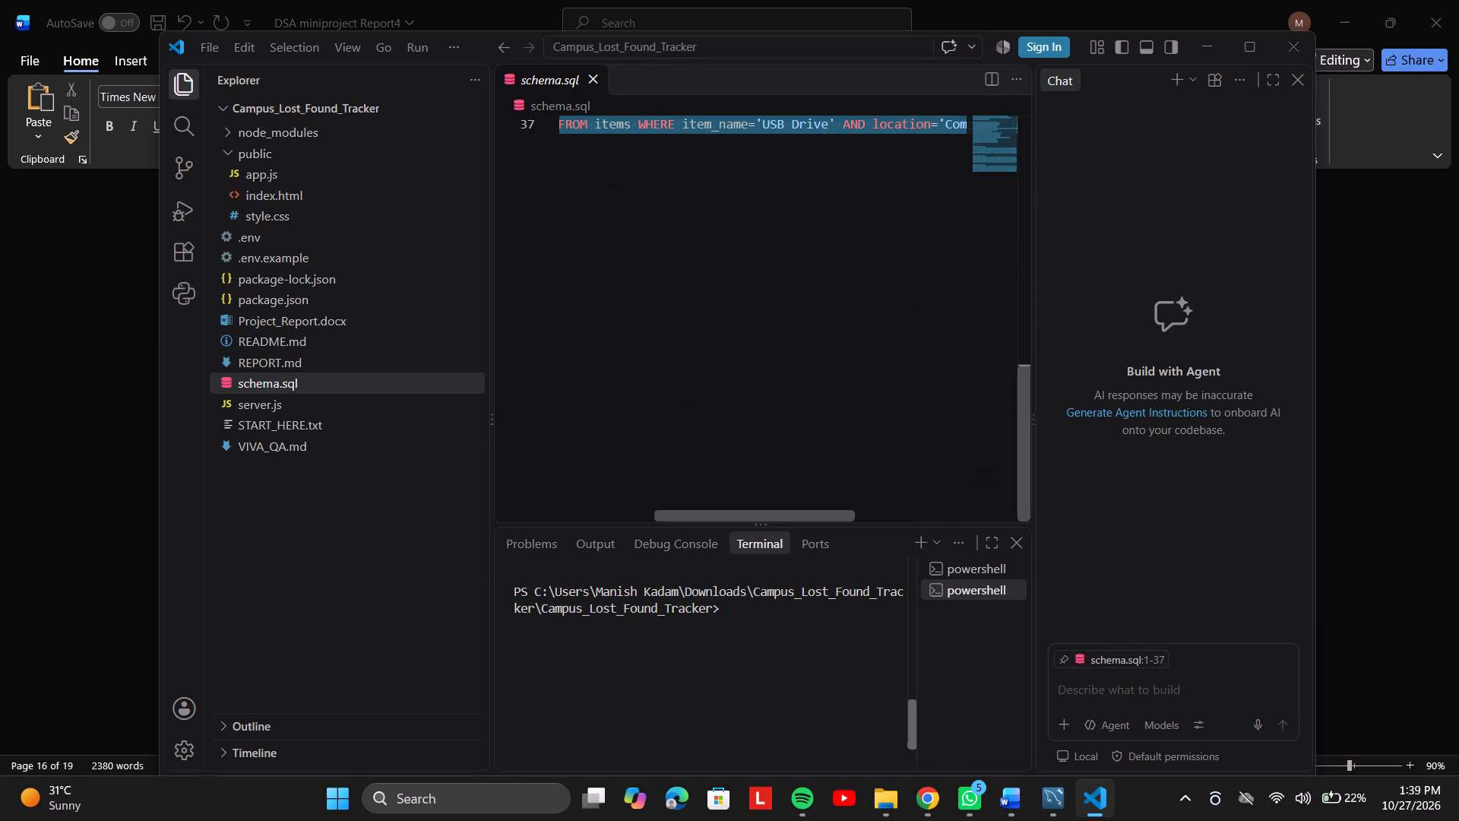
key("ctrl+c")
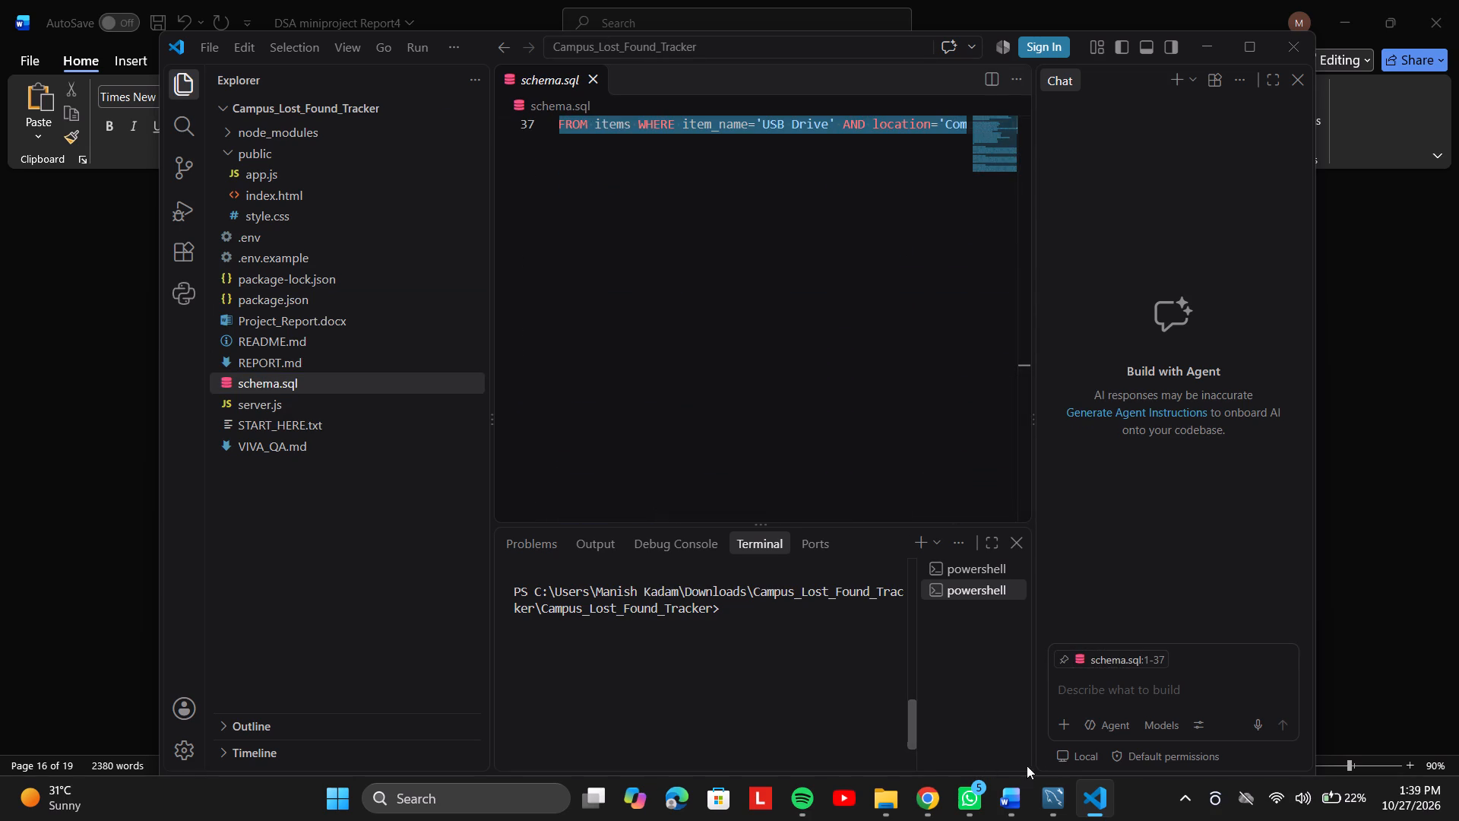
In the DSA miniproject Report4 Word document, add the heading "SCHEMA,SQL" after the server code and paste the copied SQL code beneath it.
left_click(1013, 801)
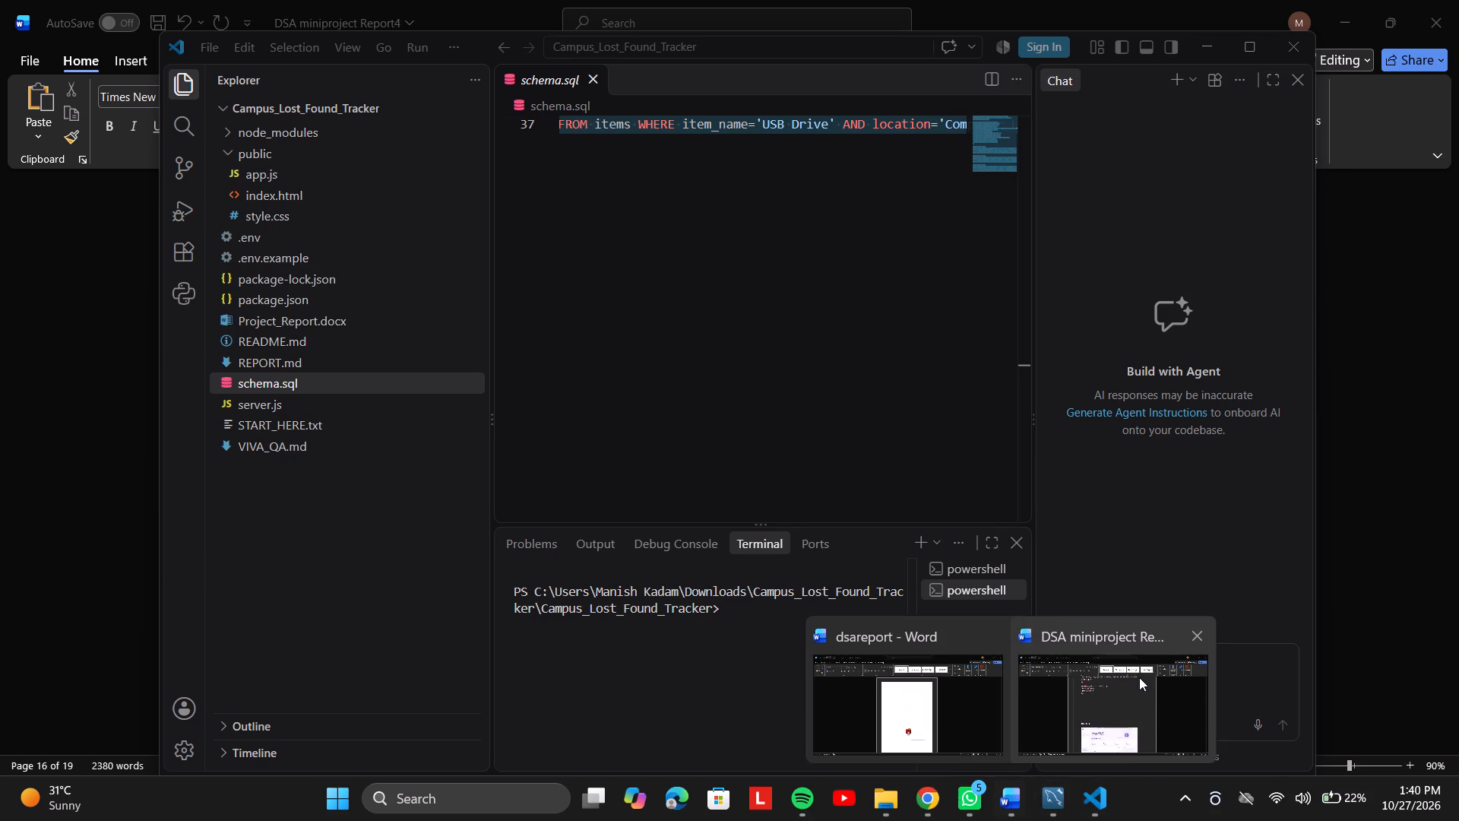
left_click(1127, 688)
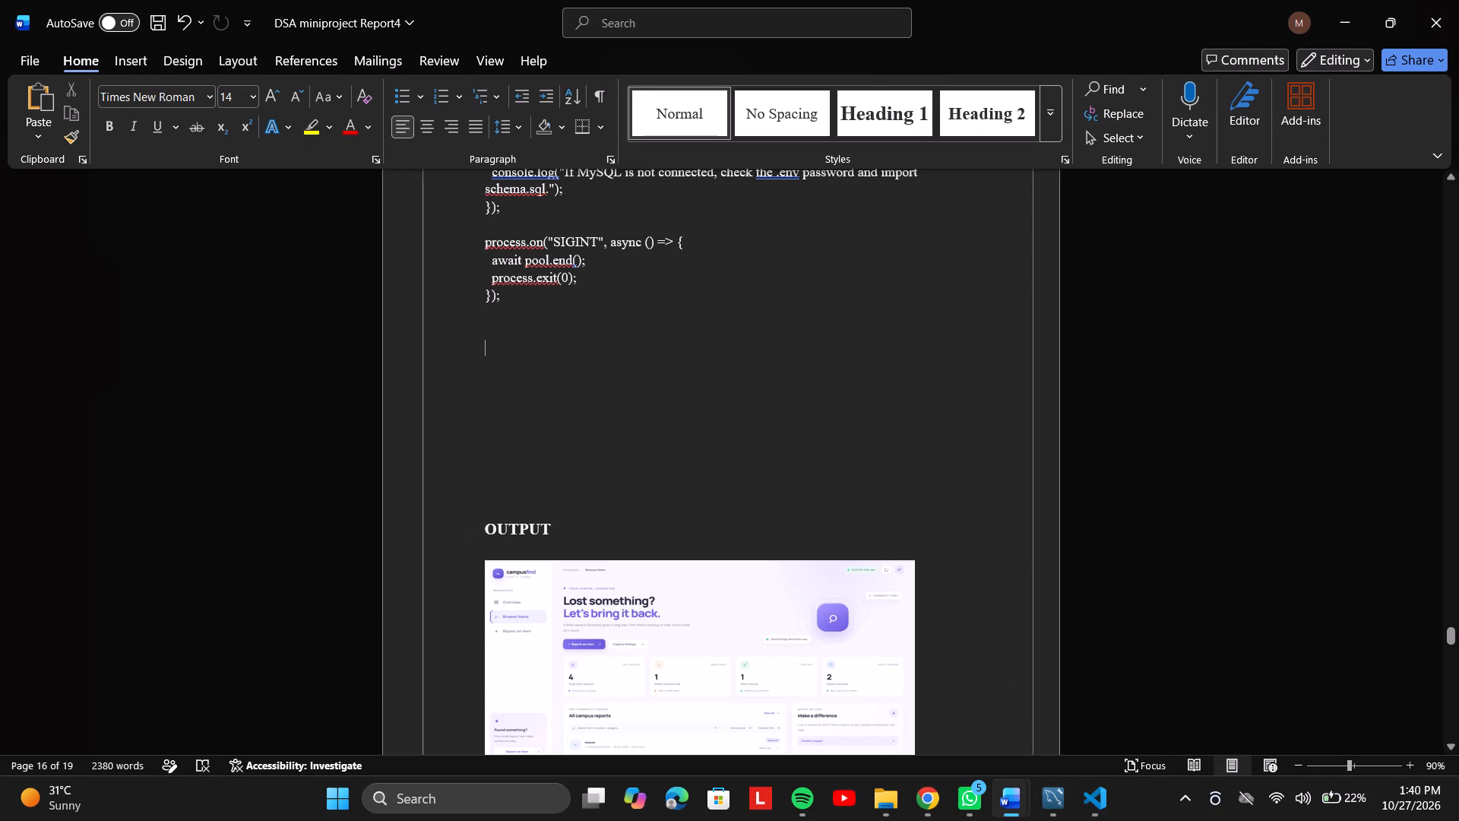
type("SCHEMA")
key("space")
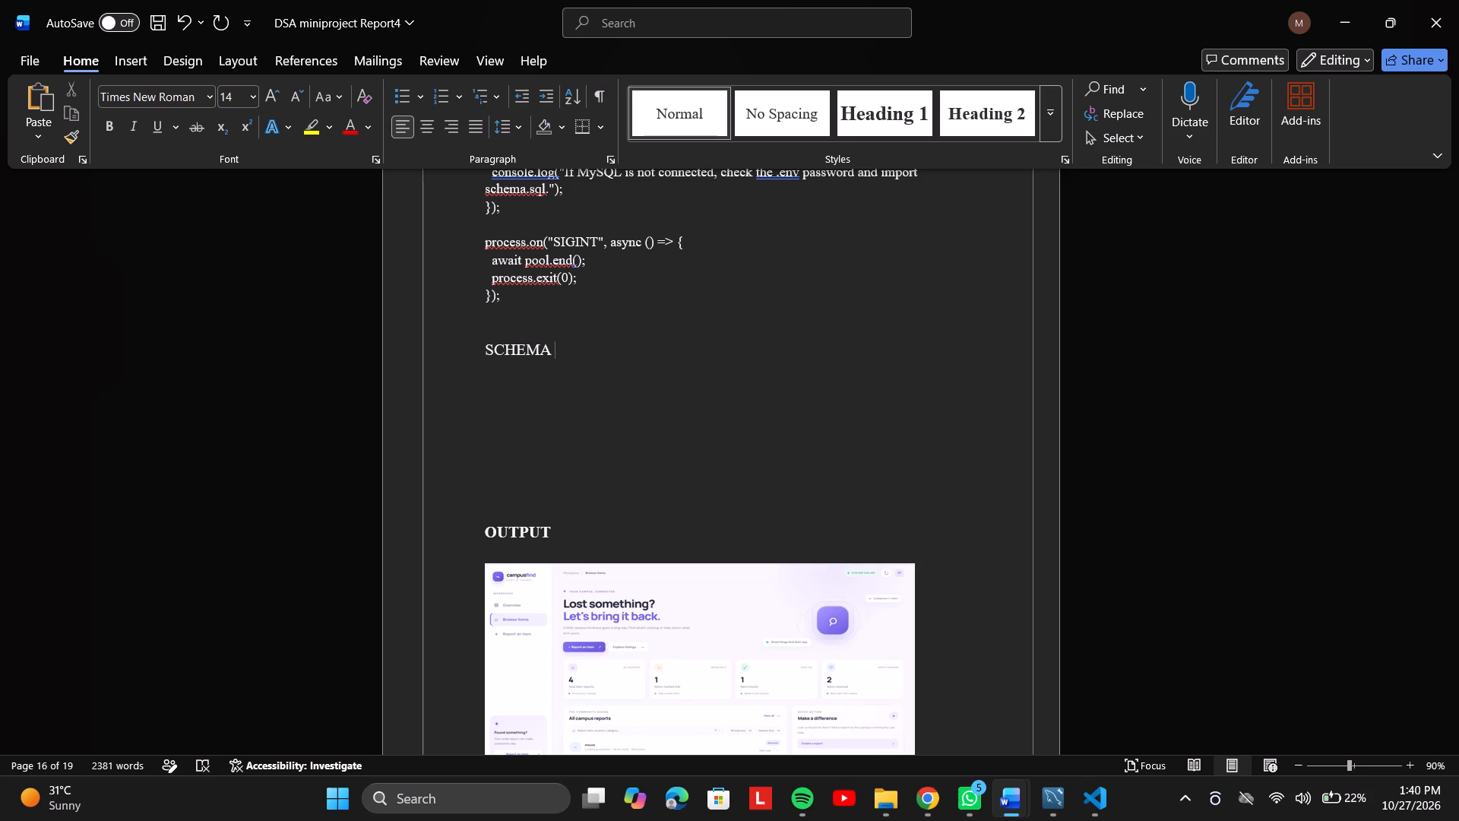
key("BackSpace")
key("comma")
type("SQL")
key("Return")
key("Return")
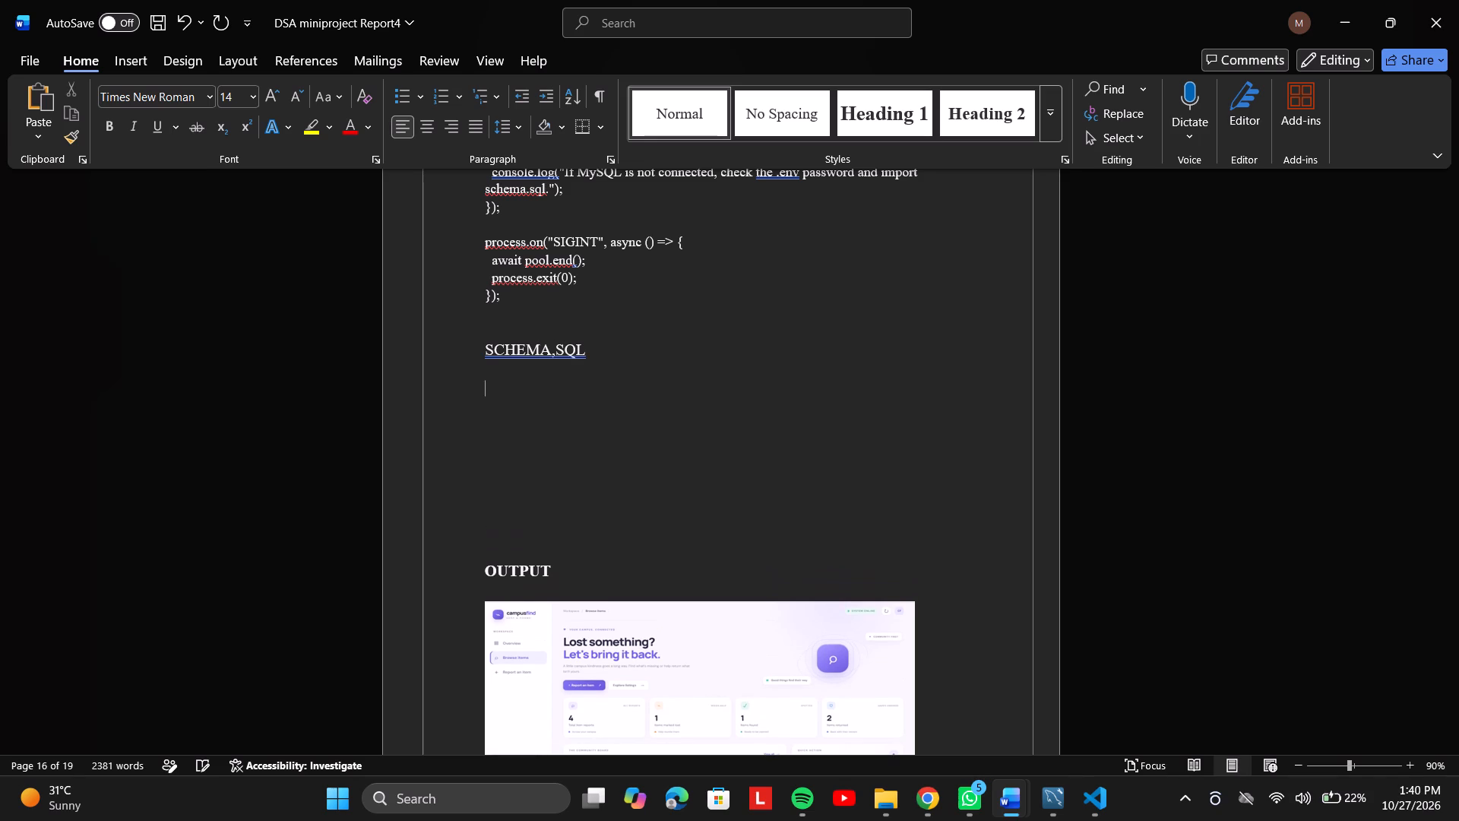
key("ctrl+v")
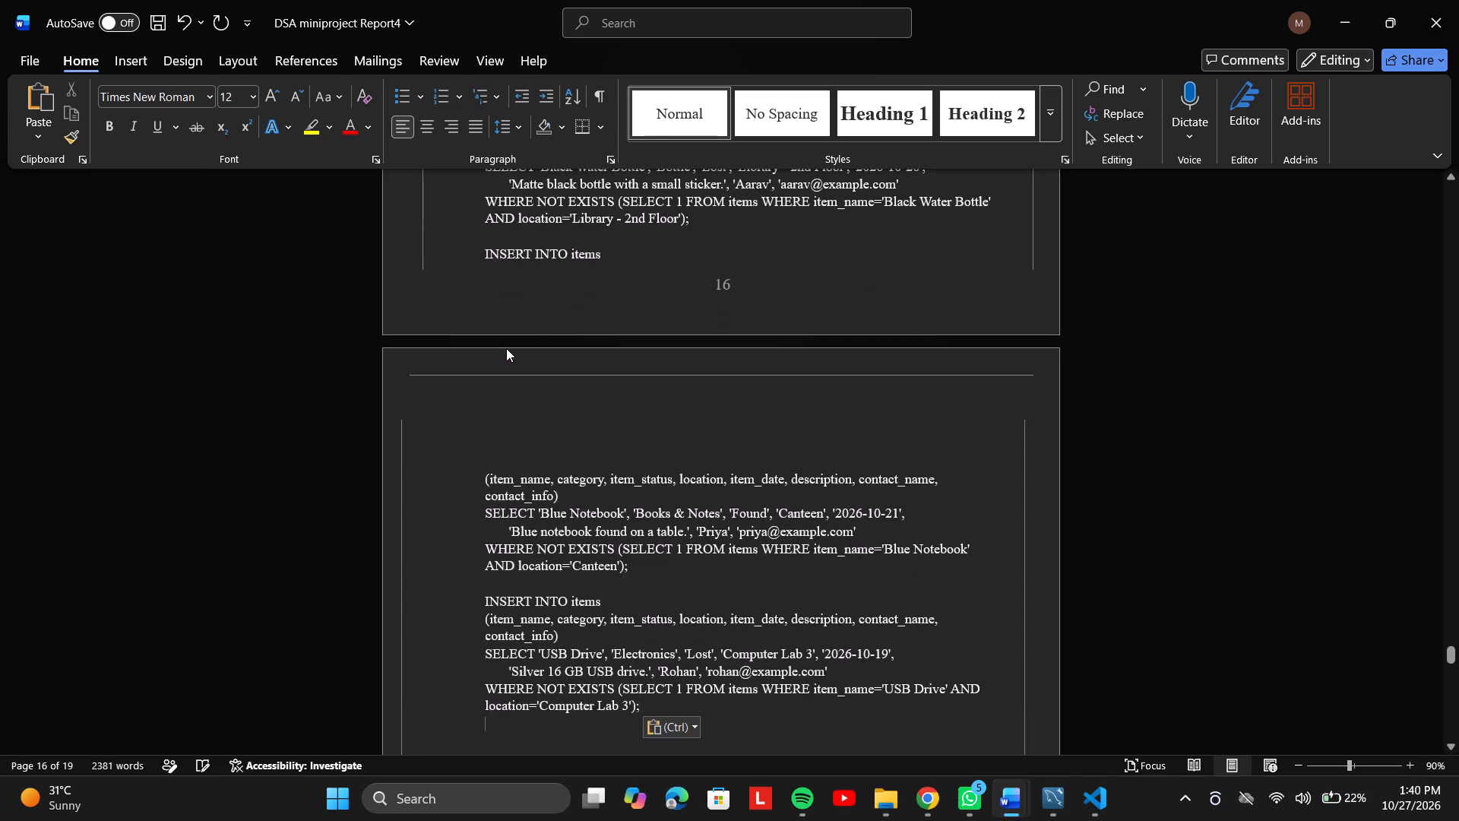
Review the server code pages and the pasted SQL code through to the OUTPUT heading, checking layout and page breaks.
scroll(506, 348, "up", 4)
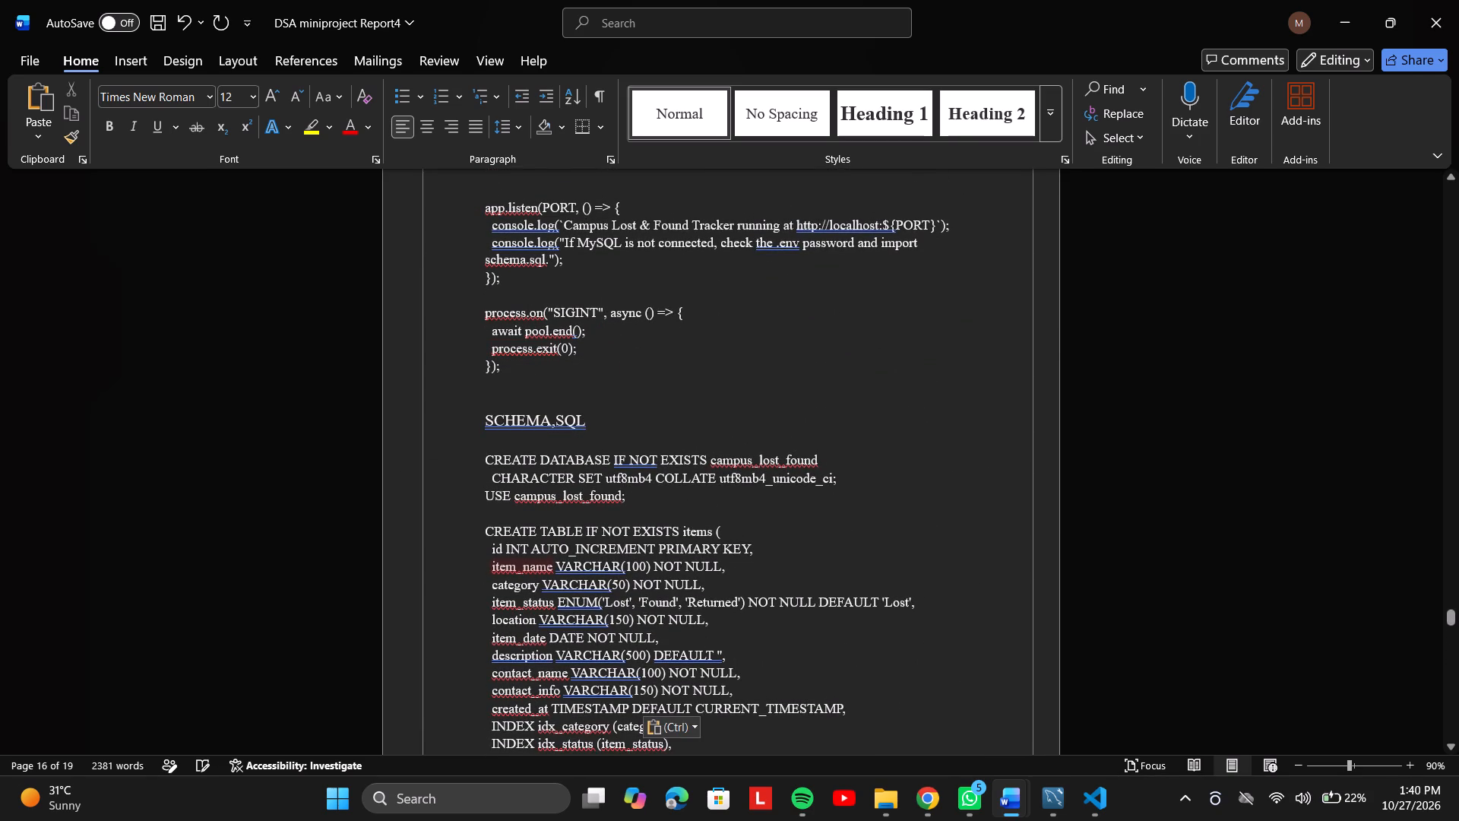
scroll(586, 420, "up", 3)
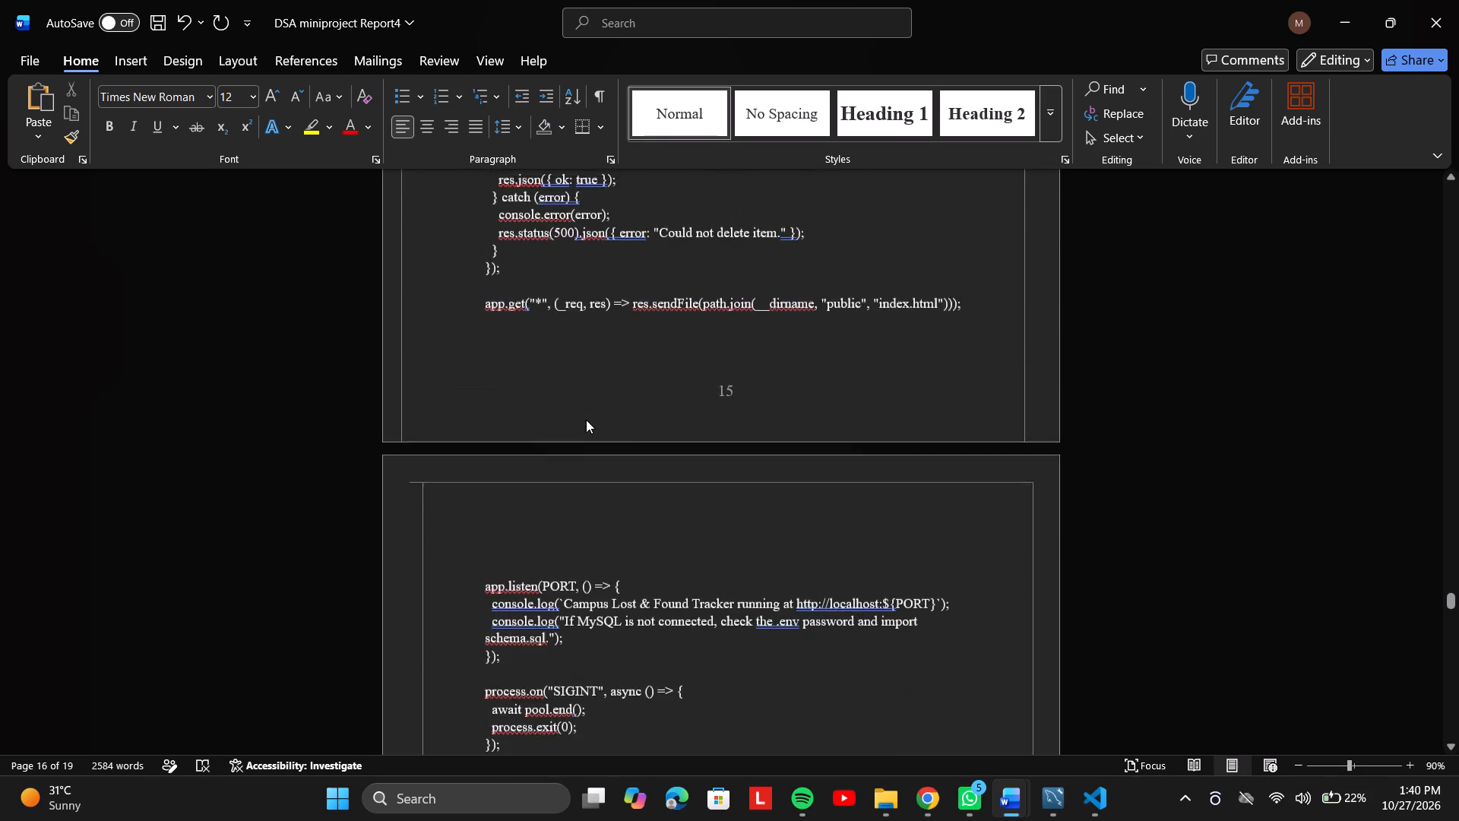
scroll(586, 420, "up", 5)
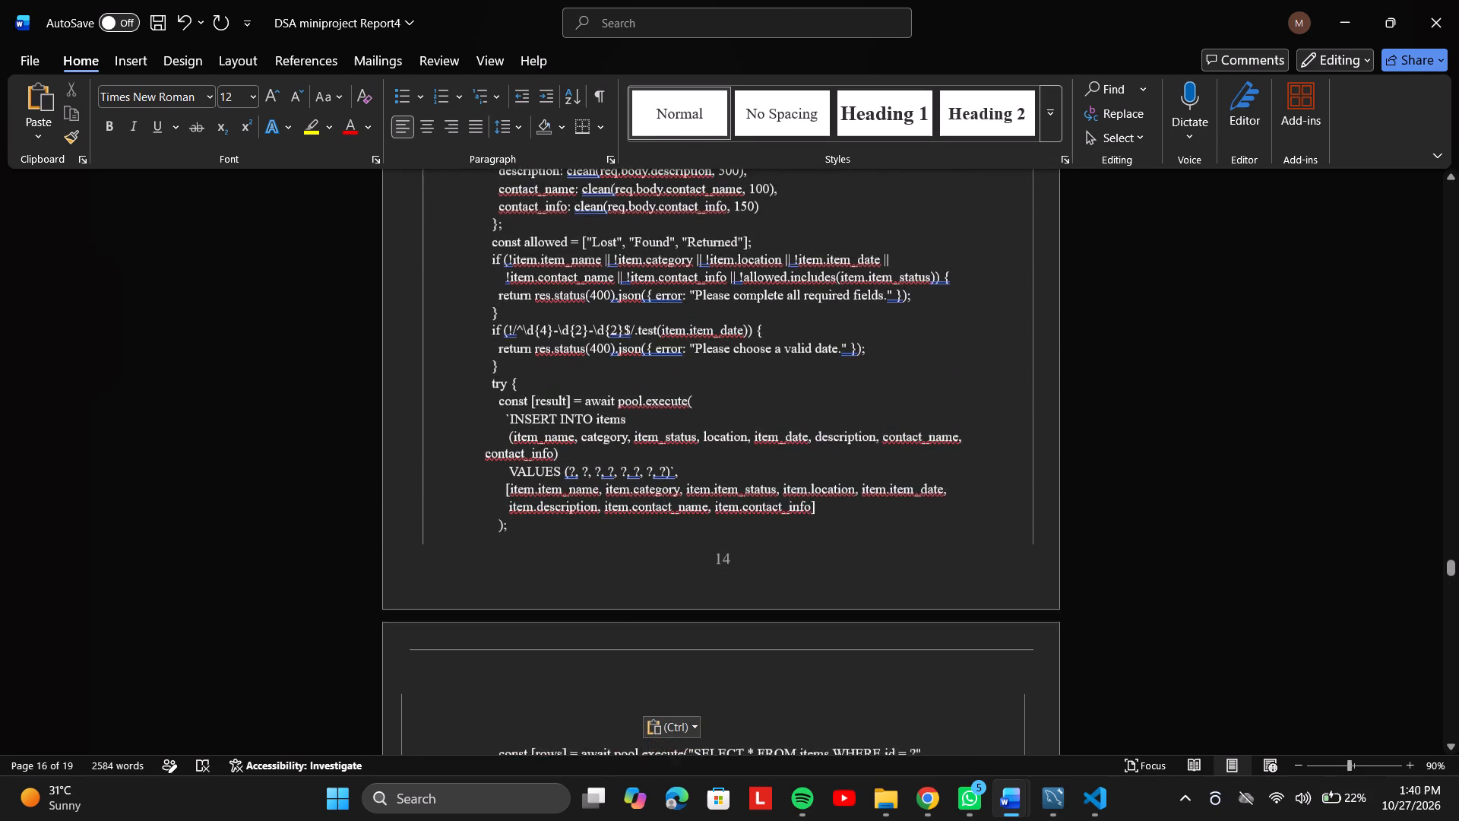
scroll(586, 420, "up", 3)
scroll(586, 420, "down", 2)
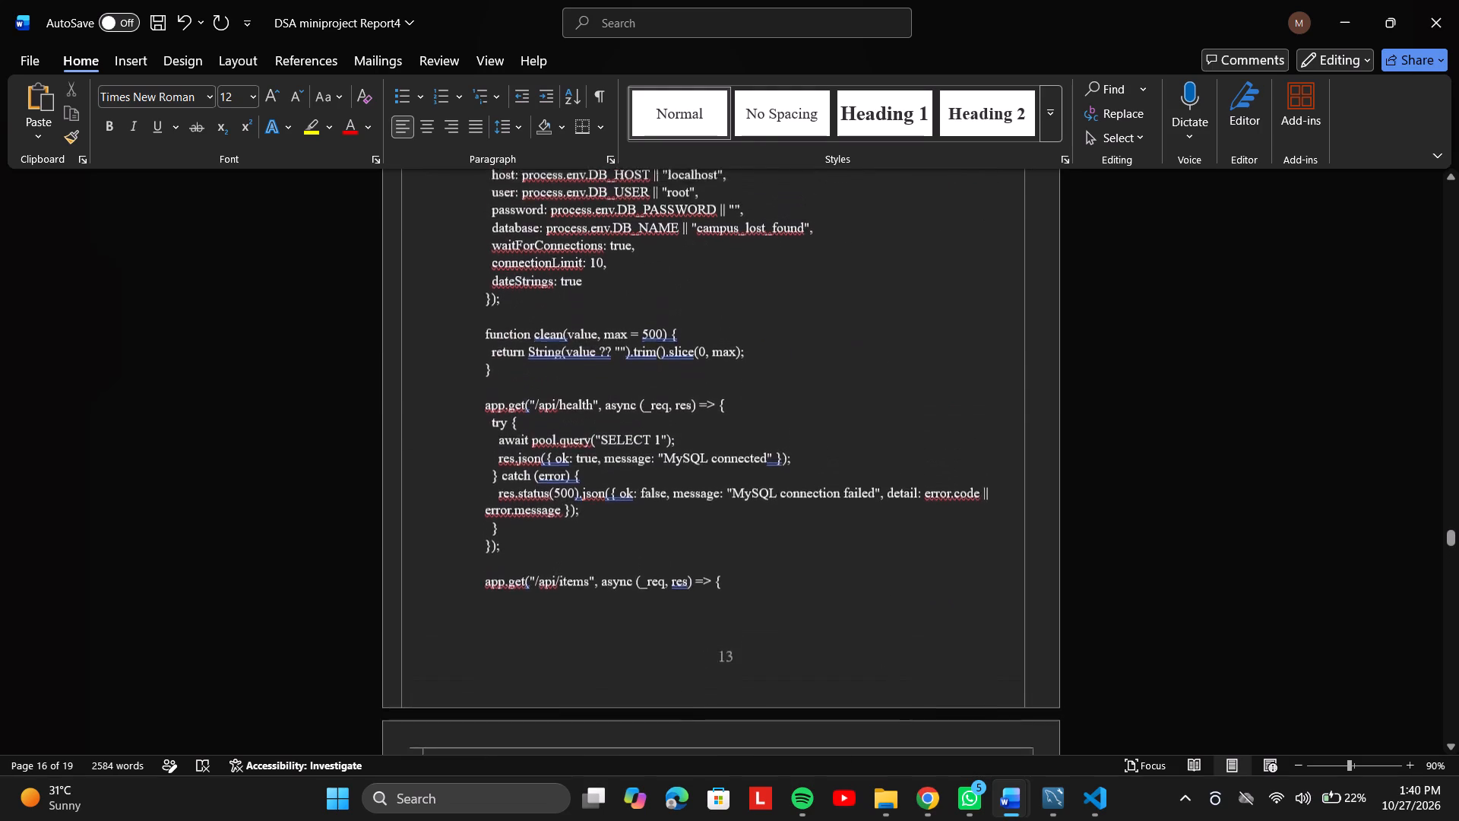
scroll(586, 420, "down", 4)
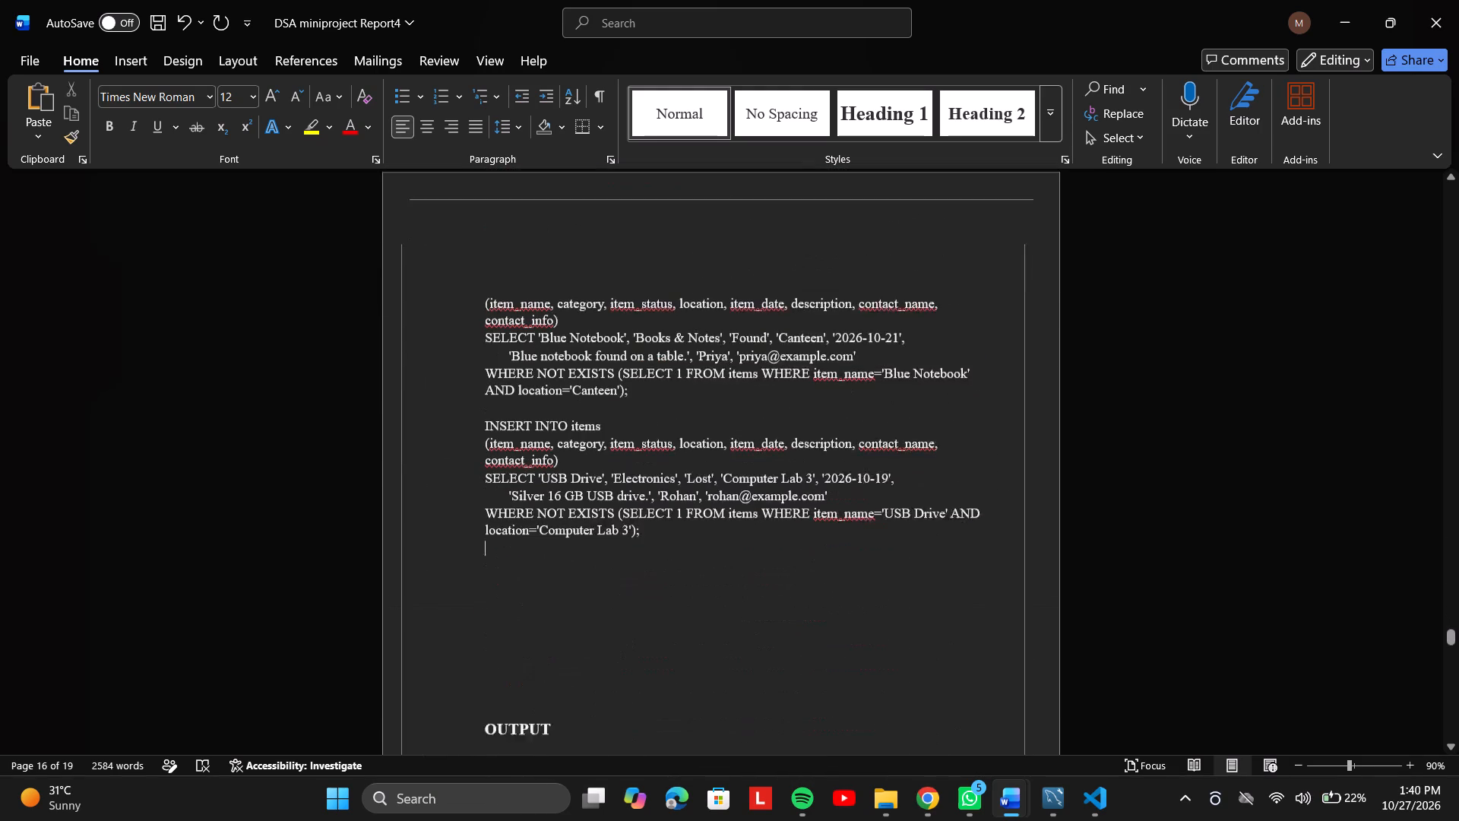
scroll(586, 420, "right", 1)
scroll(586, 420, "up", 1, "ctrl")
scroll(586, 420, "right", 1, "ctrl")
scroll(586, 420, "down", 1, "ctrl")
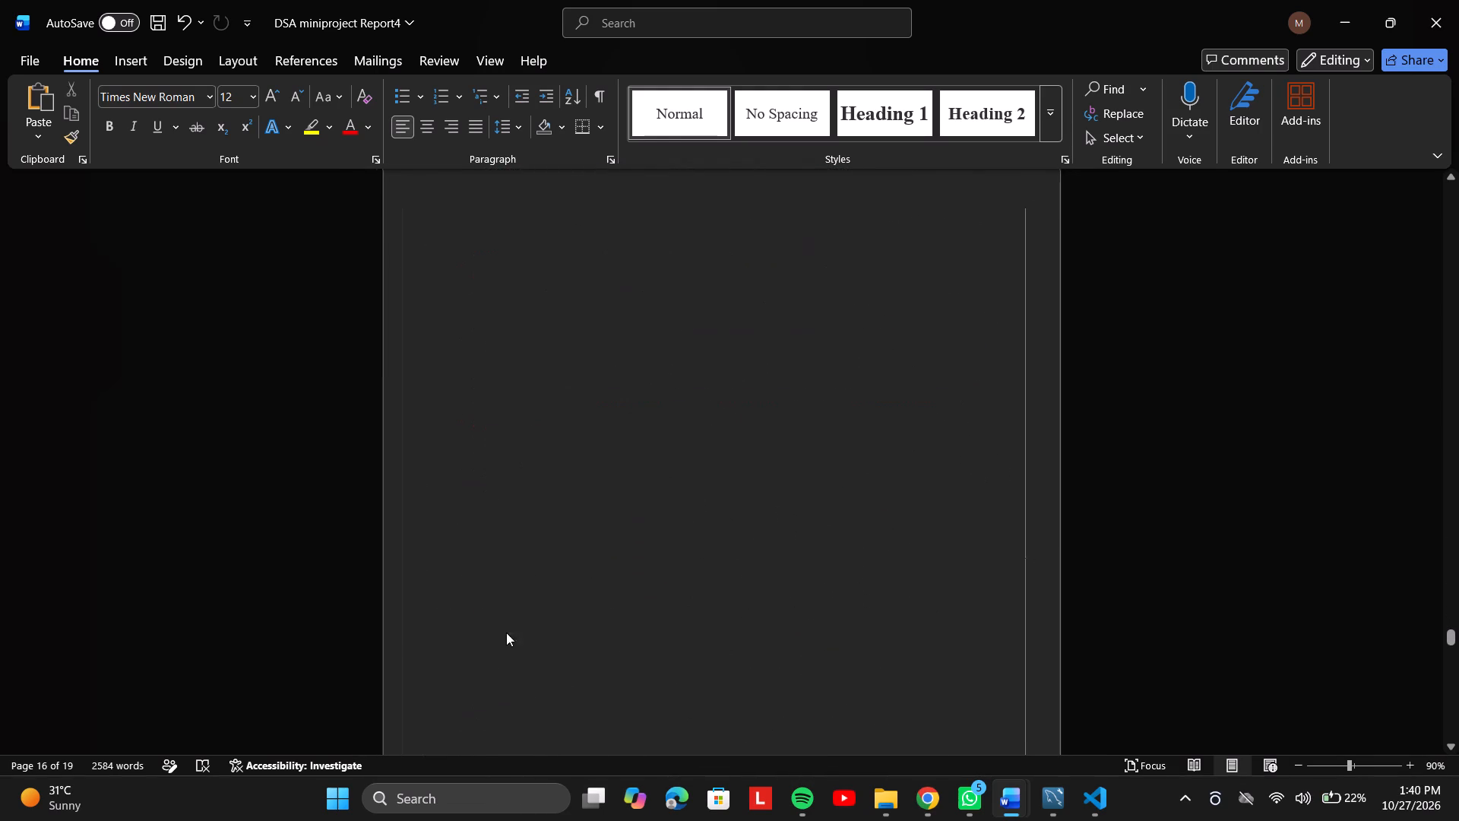
Insert blank lines between the SQL code and the OUTPUT heading so the heading starts on the following page above its screenshot.
left_click(517, 624)
key("Return")
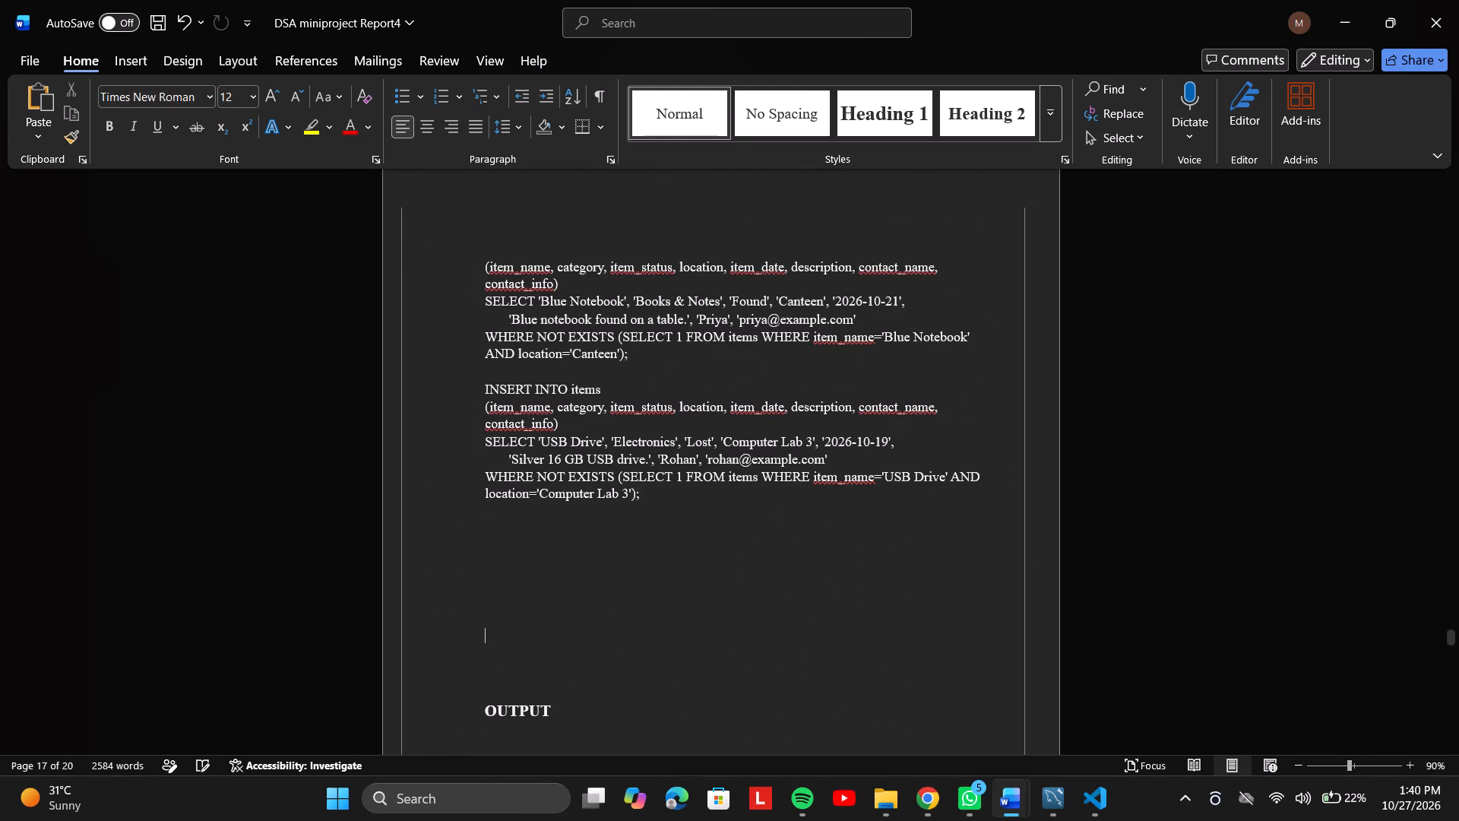
scroll(517, 624, "down", 1)
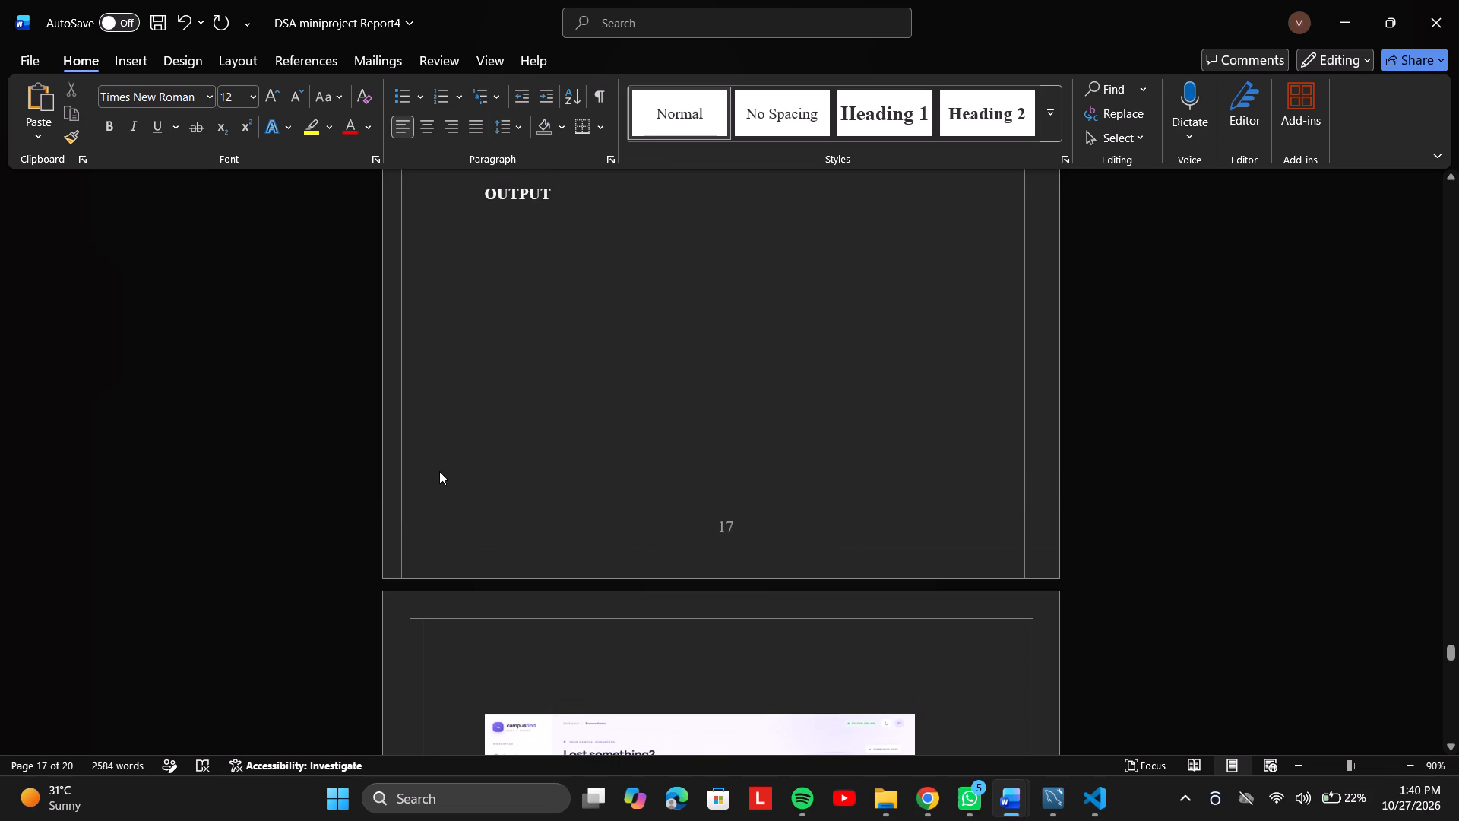
left_click(444, 474)
scroll(444, 474, "up", 1)
left_click(461, 362)
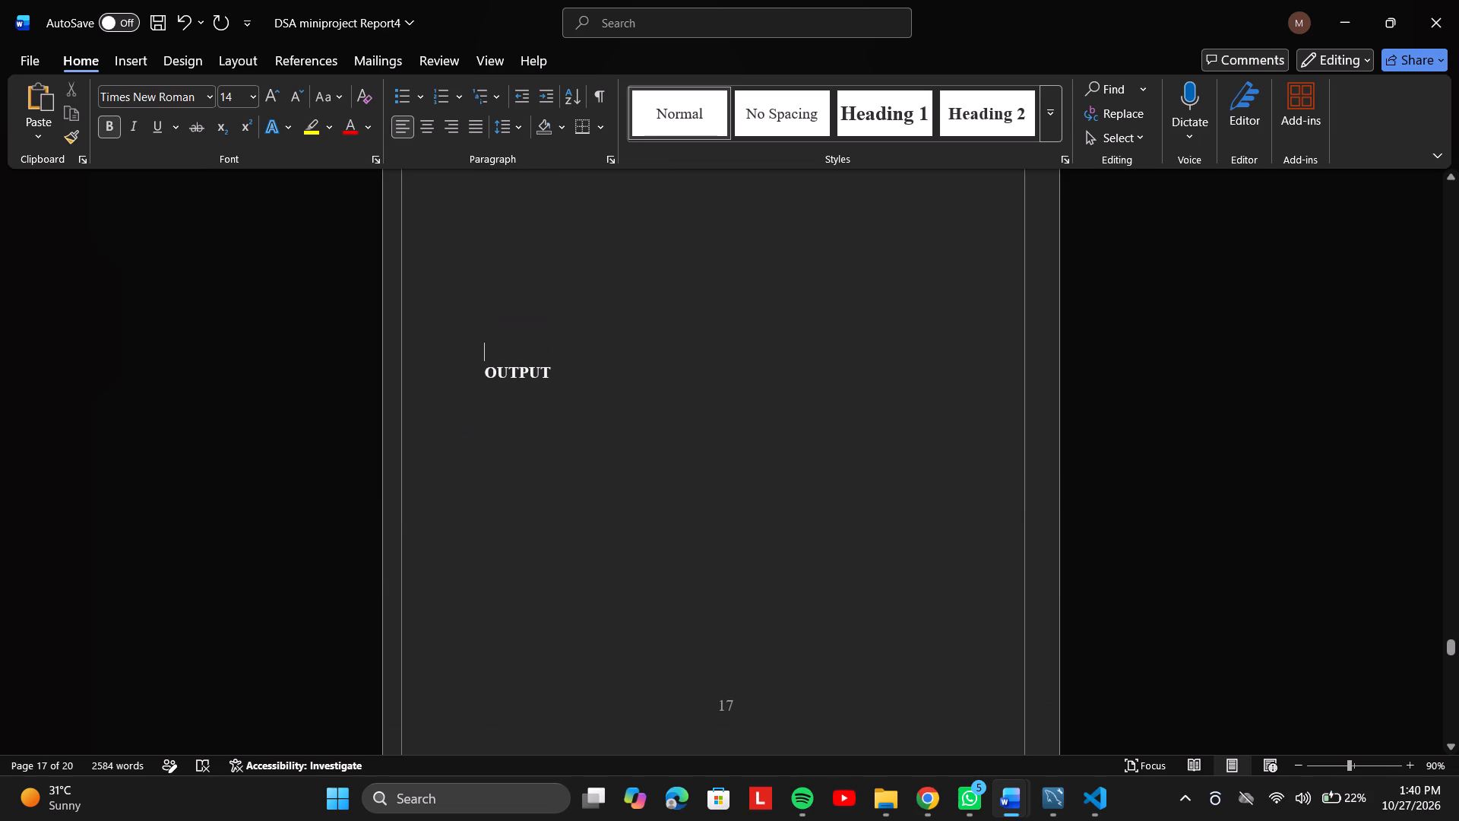
key("Return")
key("Return")
key("Return")
key("Return")
key("Return")
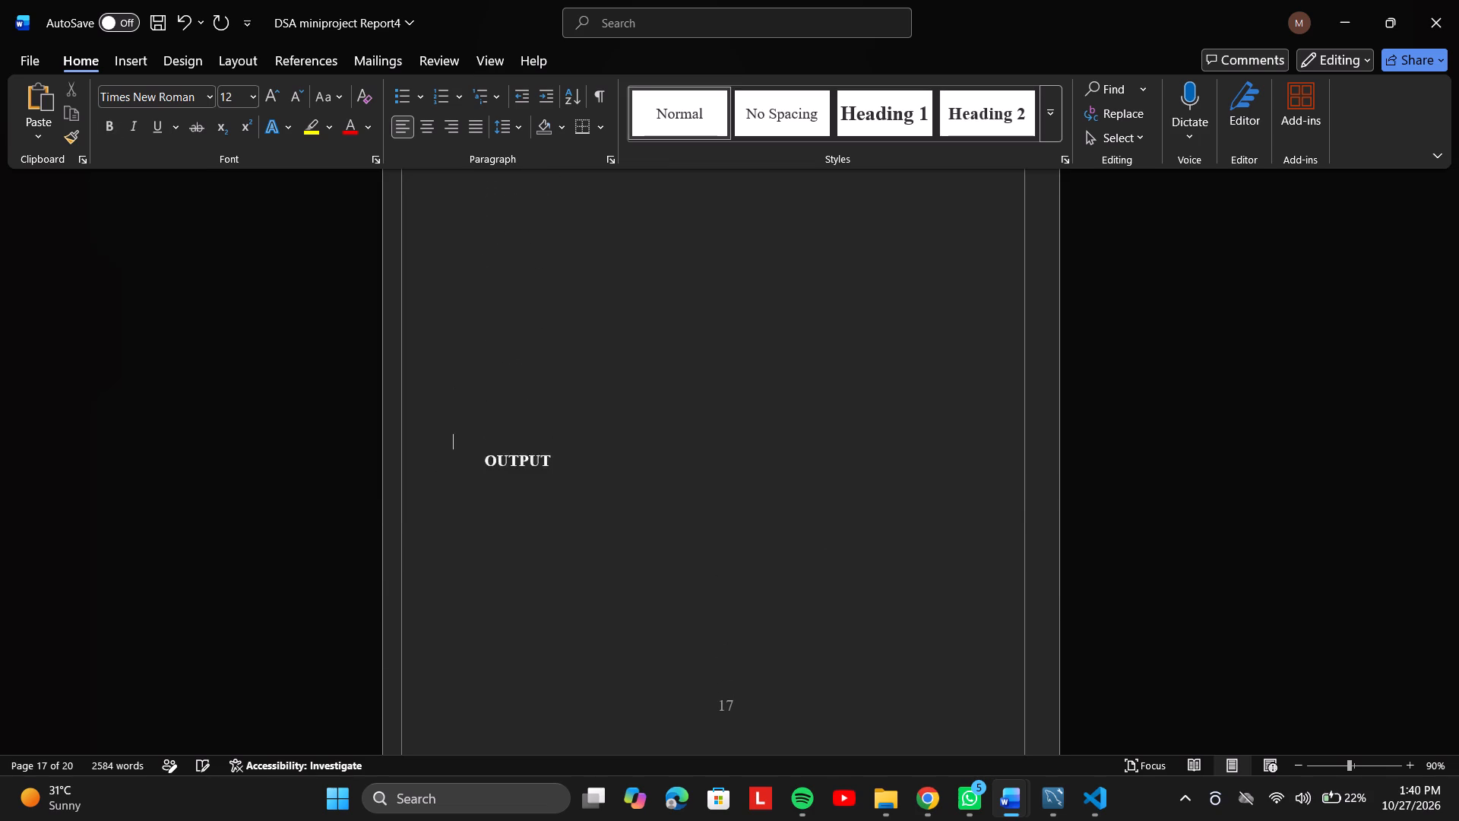
key("Return")
key("Return")
key("Return")
key("Return")
key("Return")
key("Return")
key("Return")
scroll(461, 362, "down", 1)
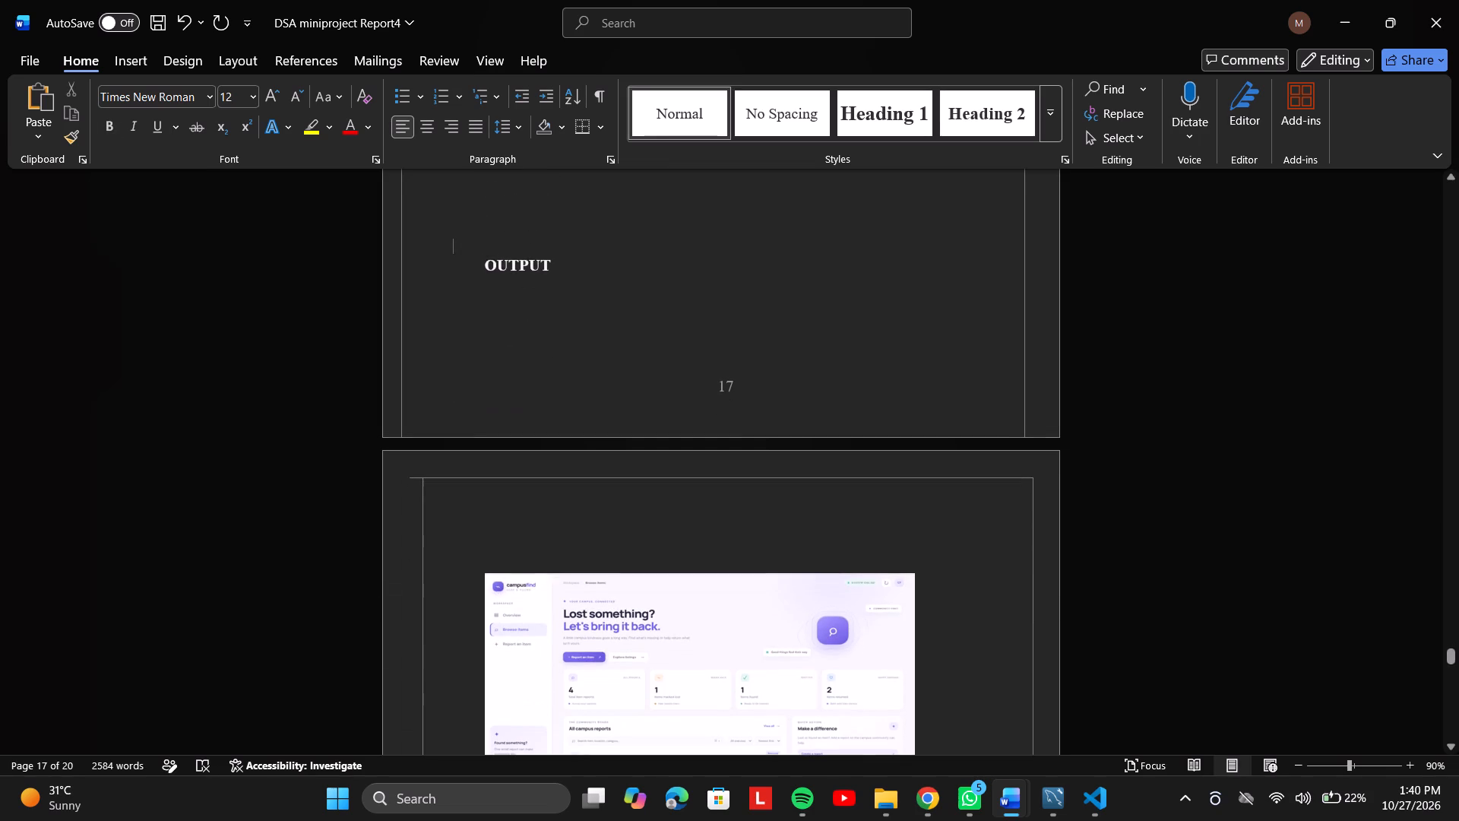
key("Return")
key("Return")
key("Return")
key("Return")
scroll(461, 362, "up", 2)
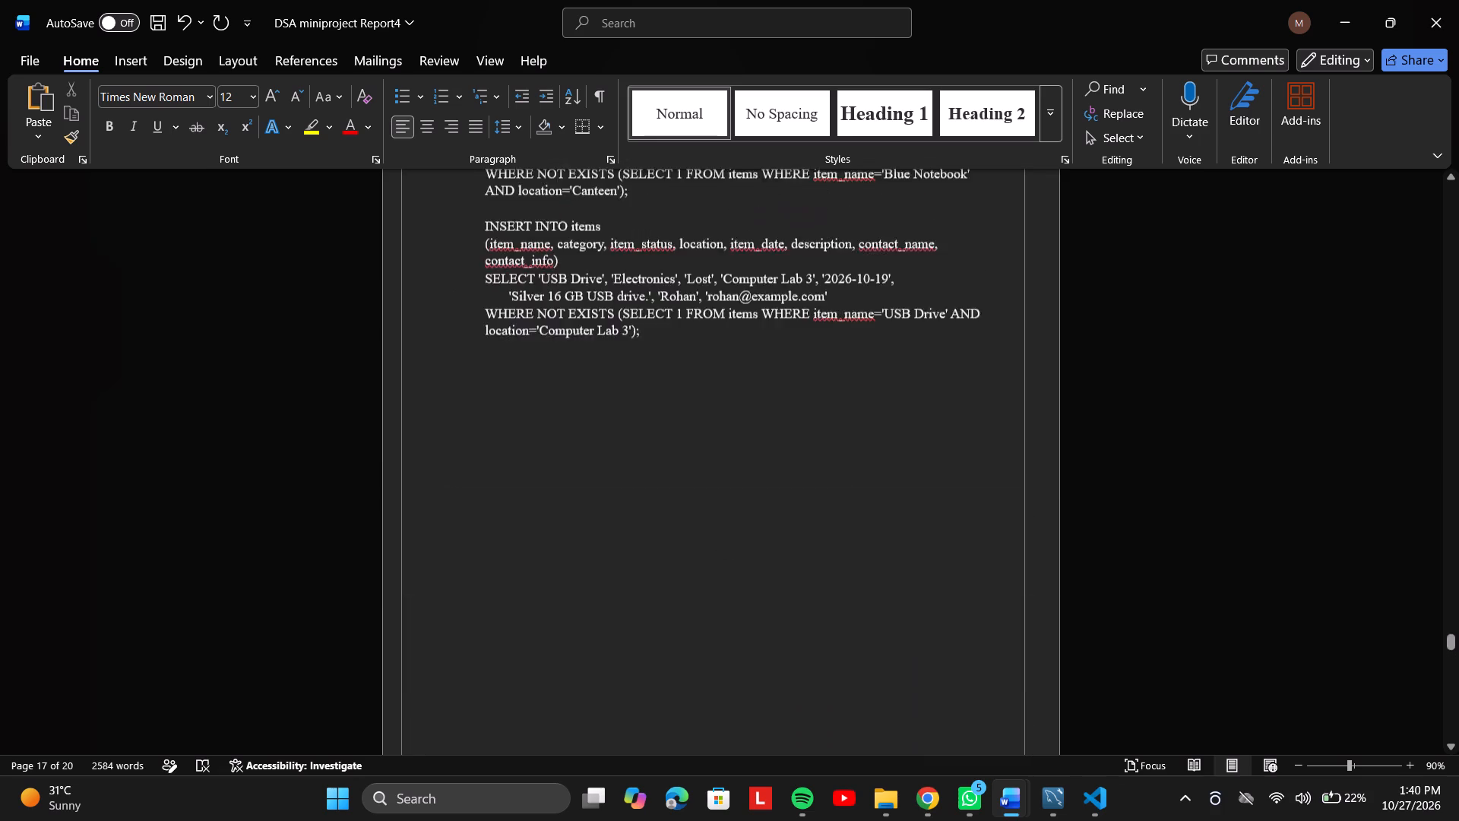
scroll(461, 362, "up", 6)
scroll(461, 362, "down", 7)
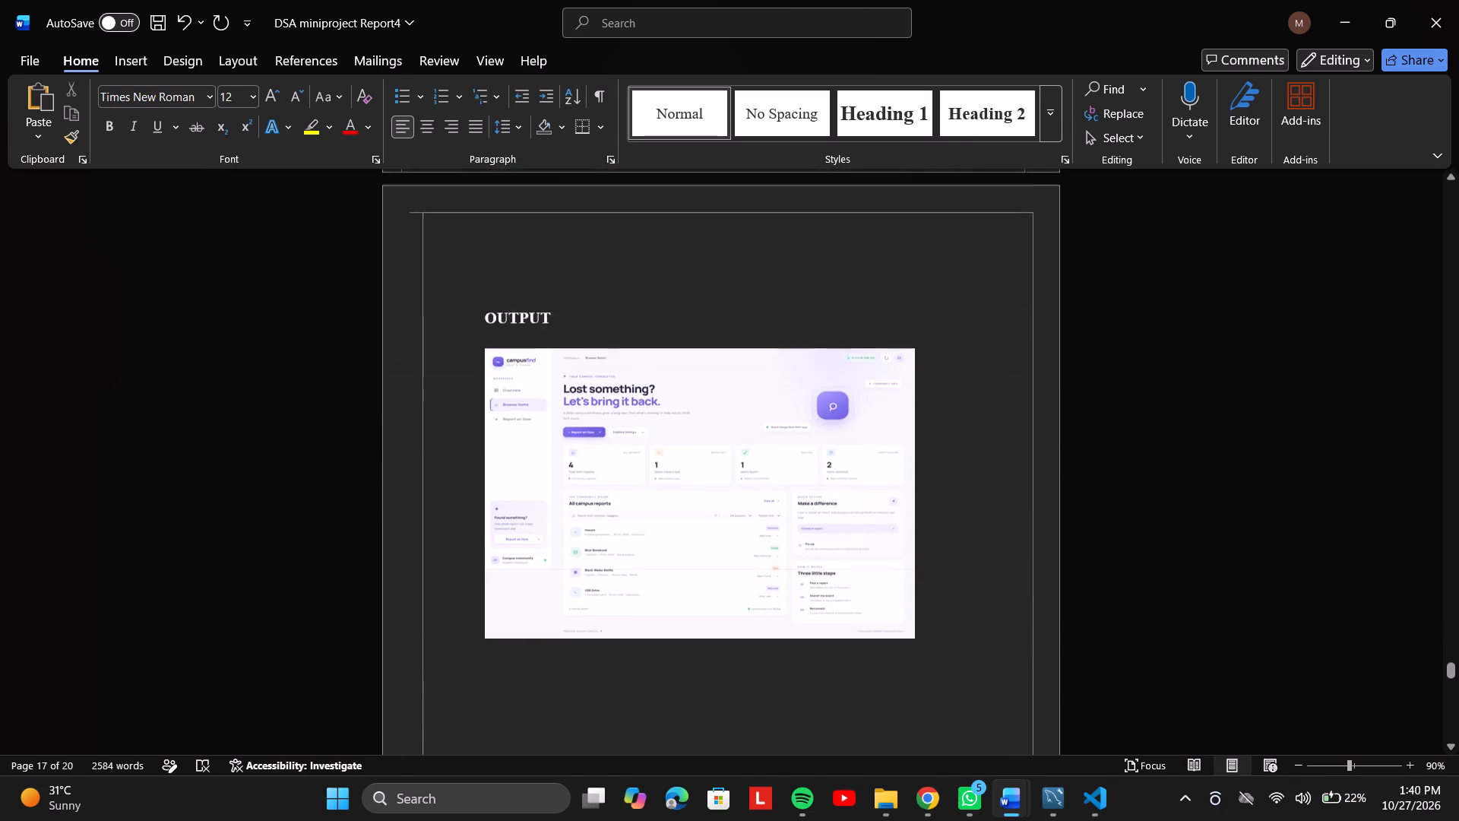
Delete the second Output screenshot, showing the "Report an item" form, above the Conclusion.
scroll(461, 362, "down", 1)
scroll(546, 490, "up", 1)
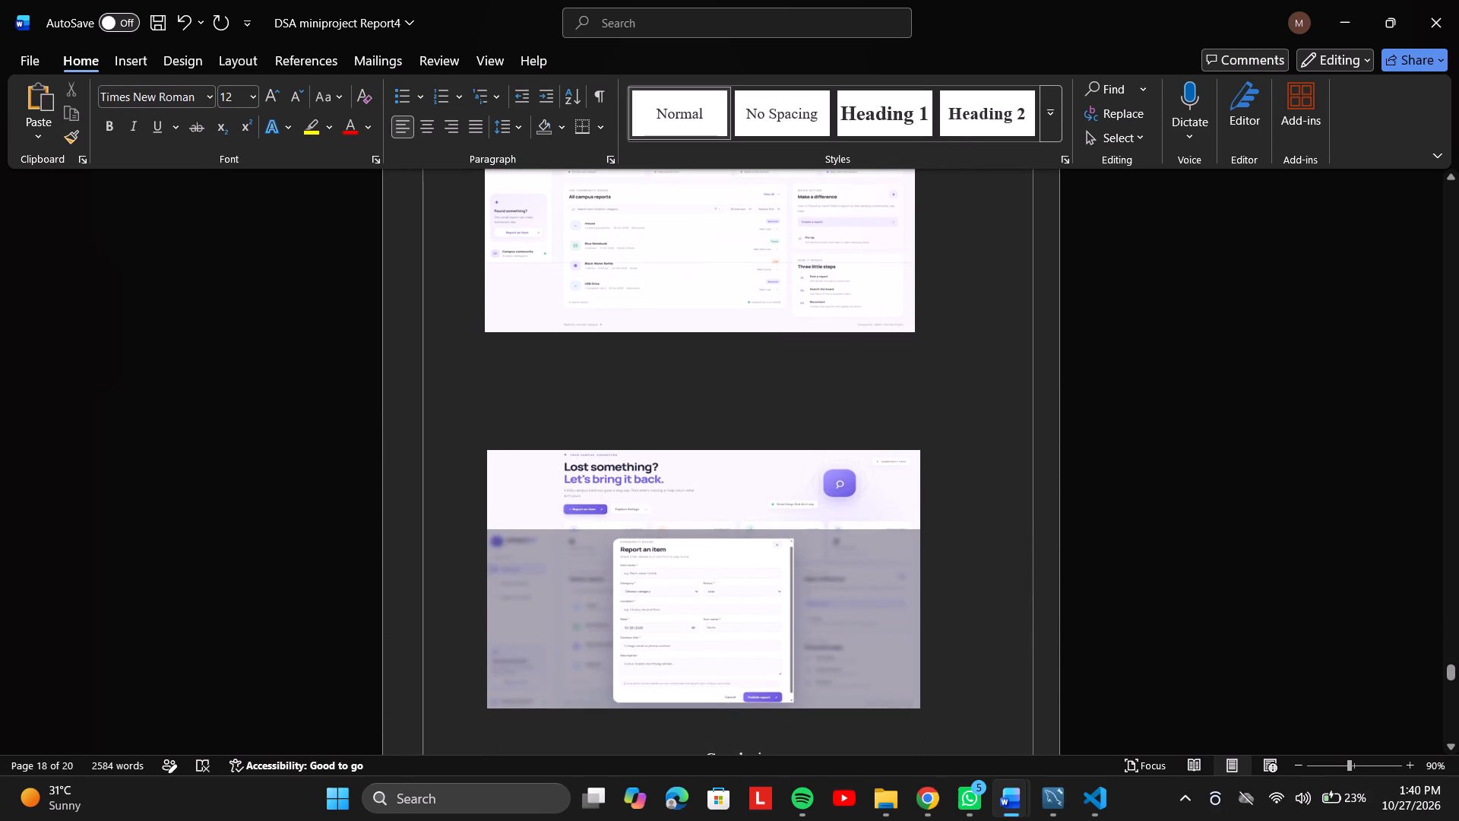
left_click(631, 449)
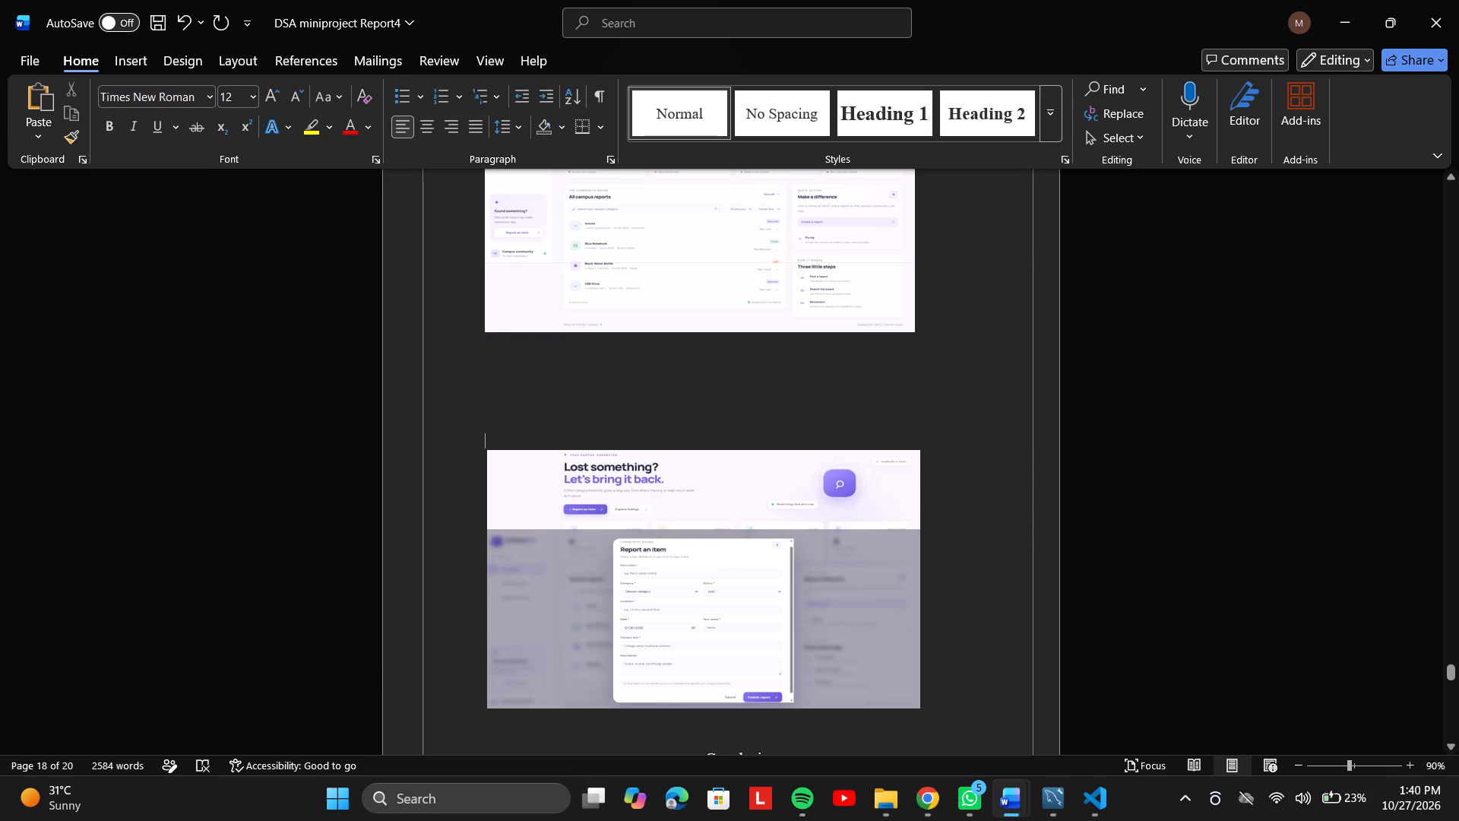
double_click(657, 449)
left_click(644, 442)
double_click(574, 491)
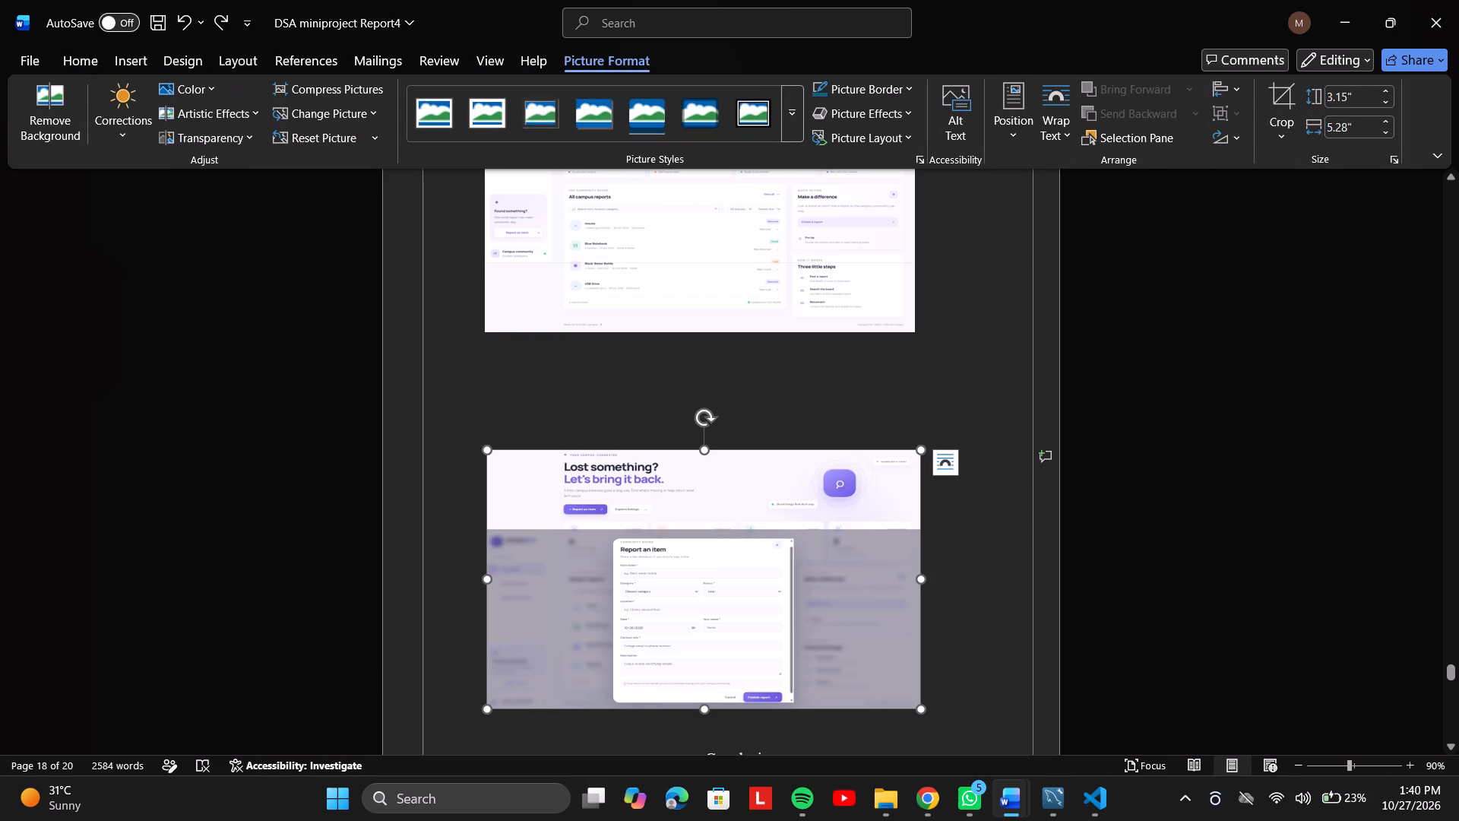
key("Delete")
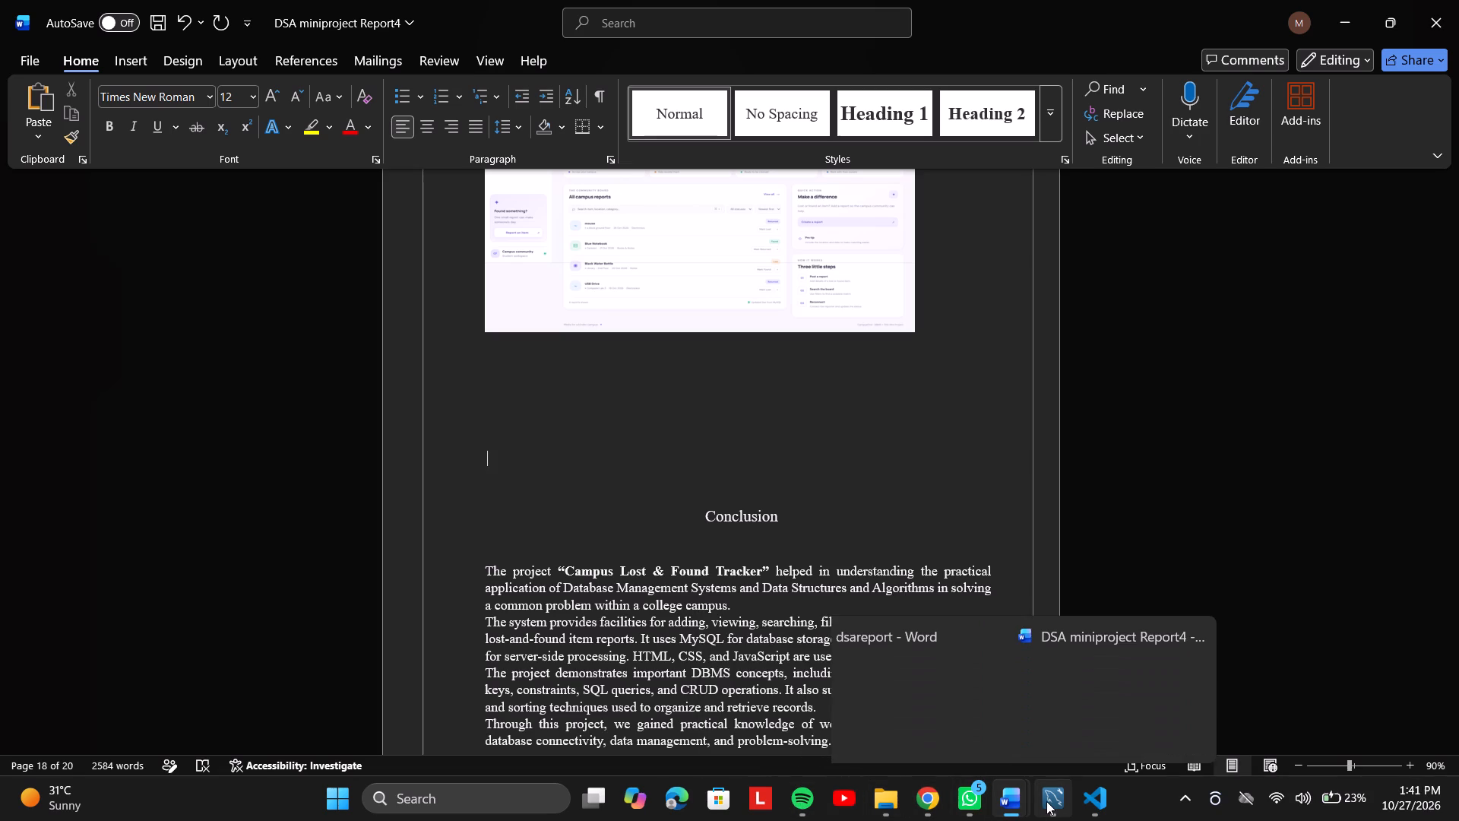
Switch to MySQL Workbench to view the items table query of campus_lost_found, and return to the report.
left_click(1097, 732)
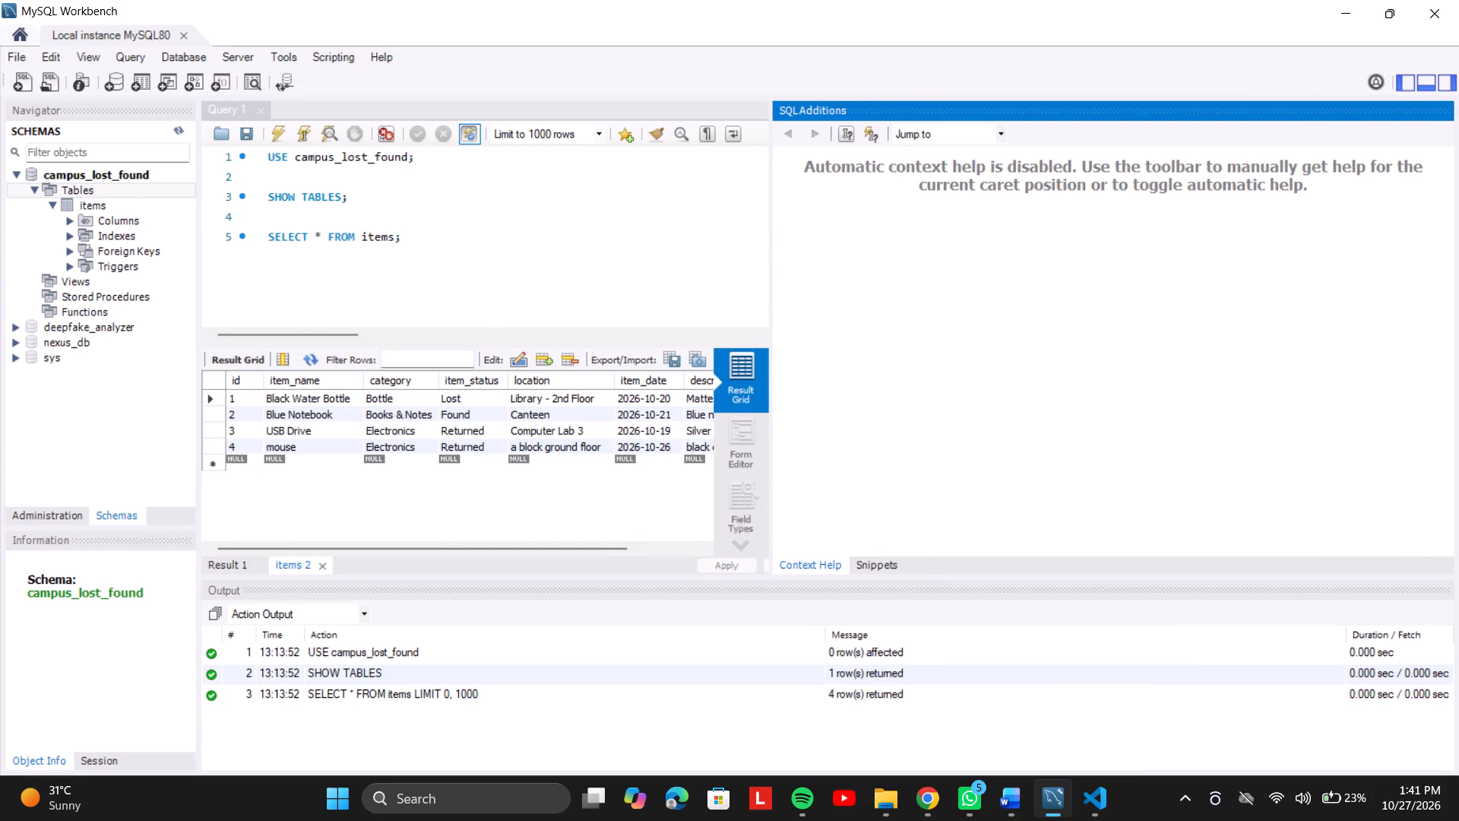
left_click(1329, 18)
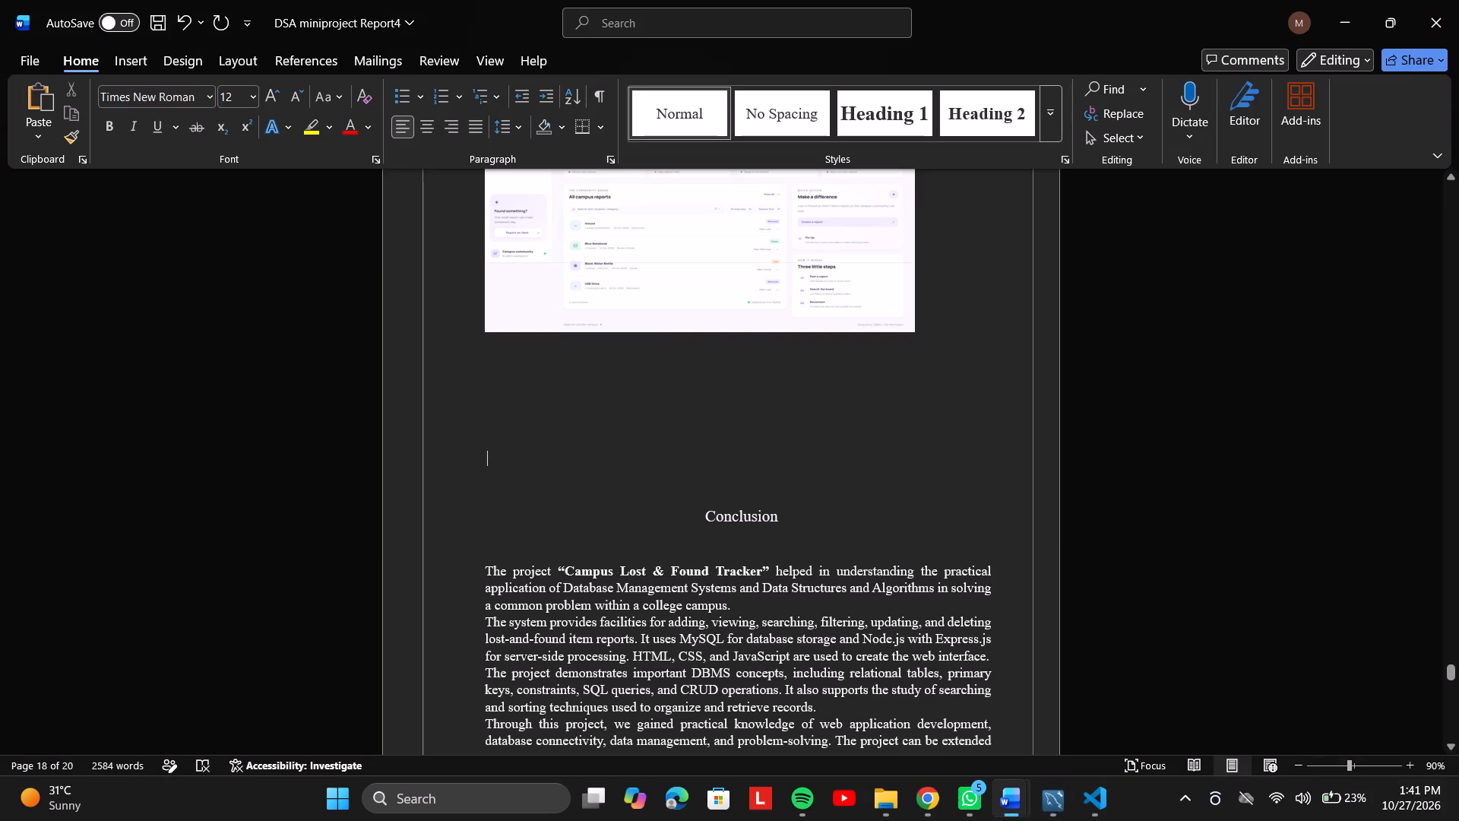
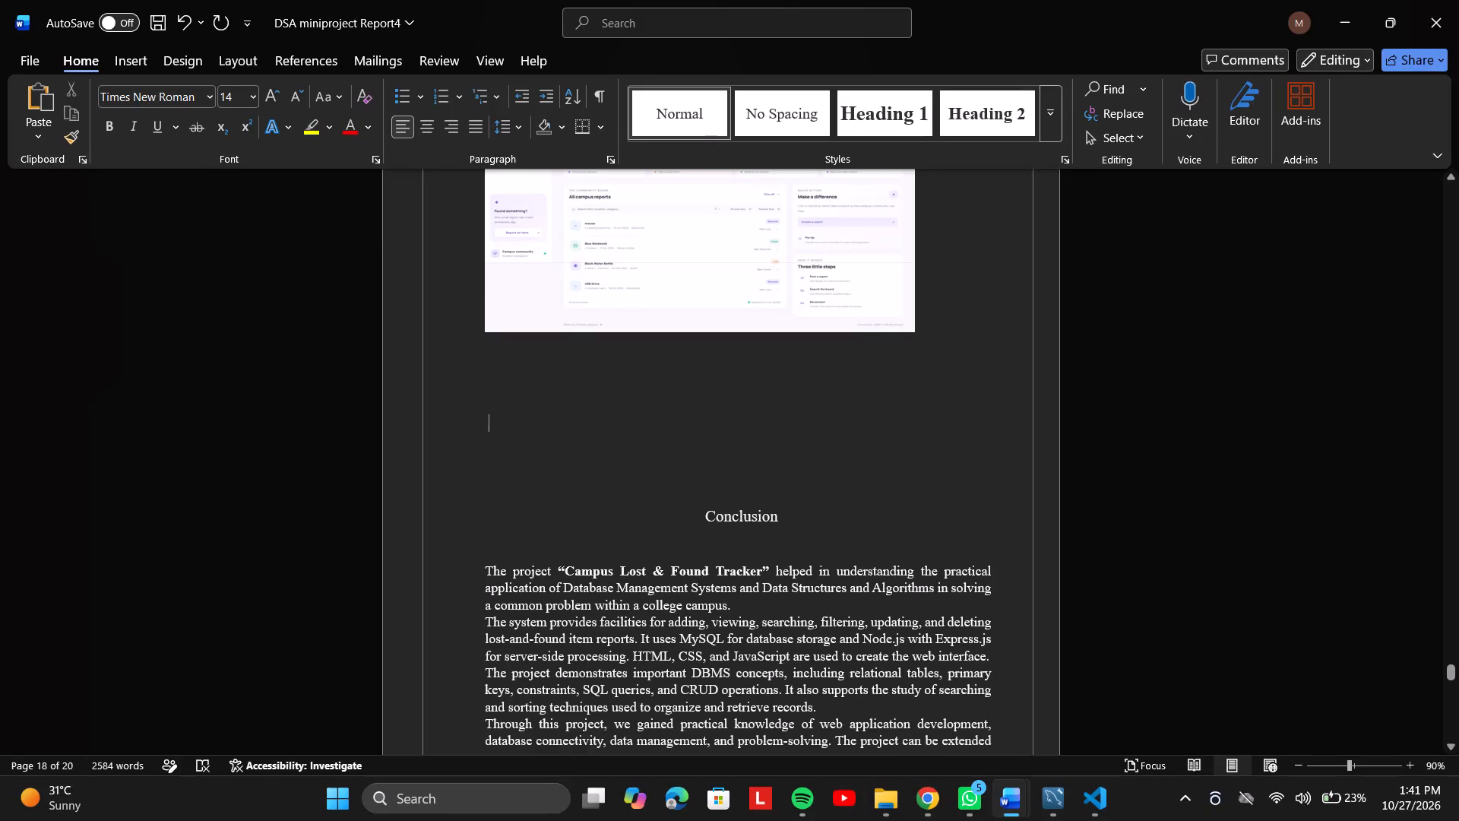
Try to paste the clipboard content into the blank space between the Output screenshot and the Conclusion heading.
key("ctrl+v")
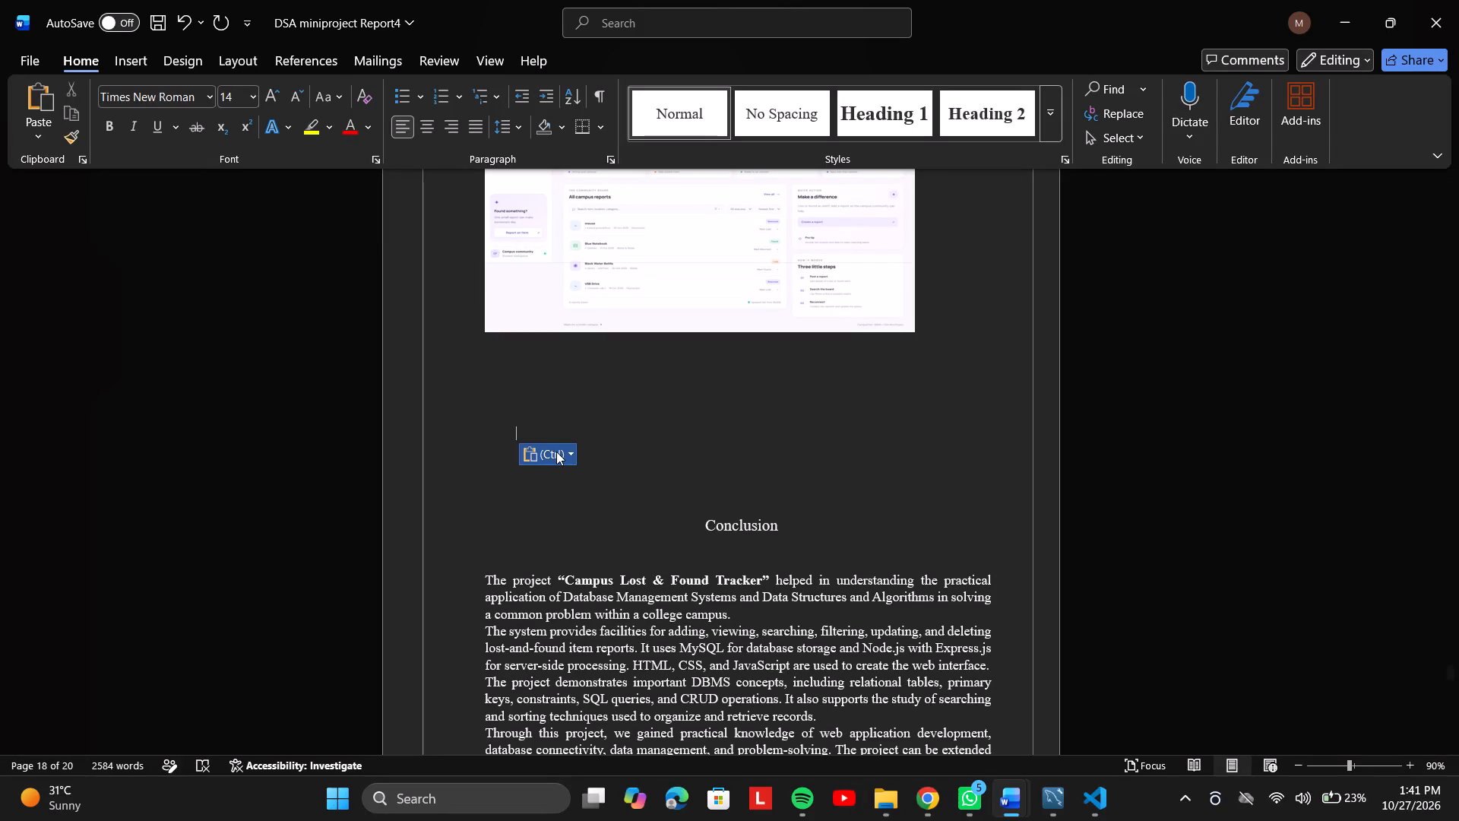
left_click(539, 414)
key("ctrl+v")
scroll(713, 556, "down", 1)
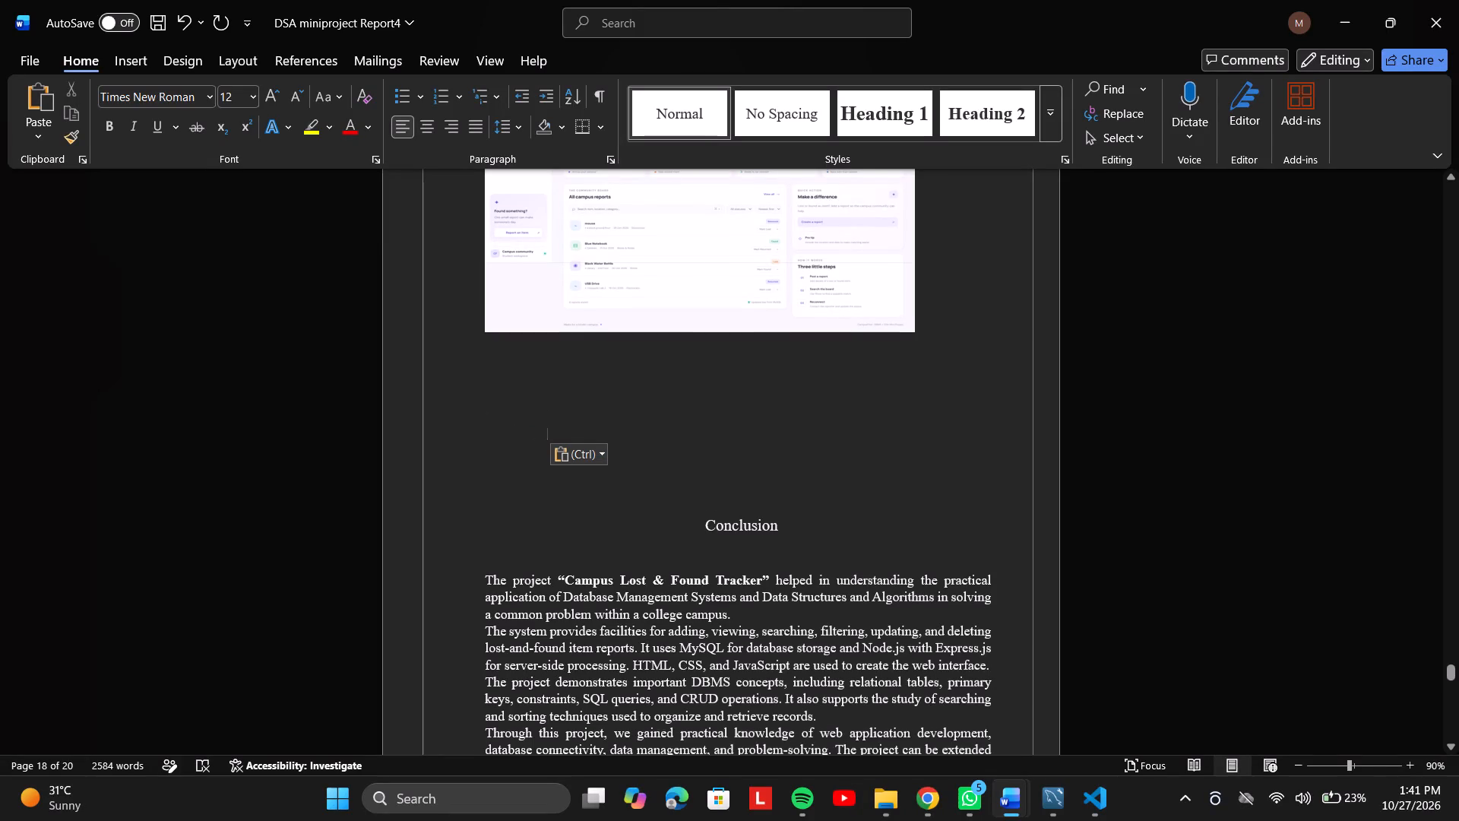
scroll(713, 556, "down", 1)
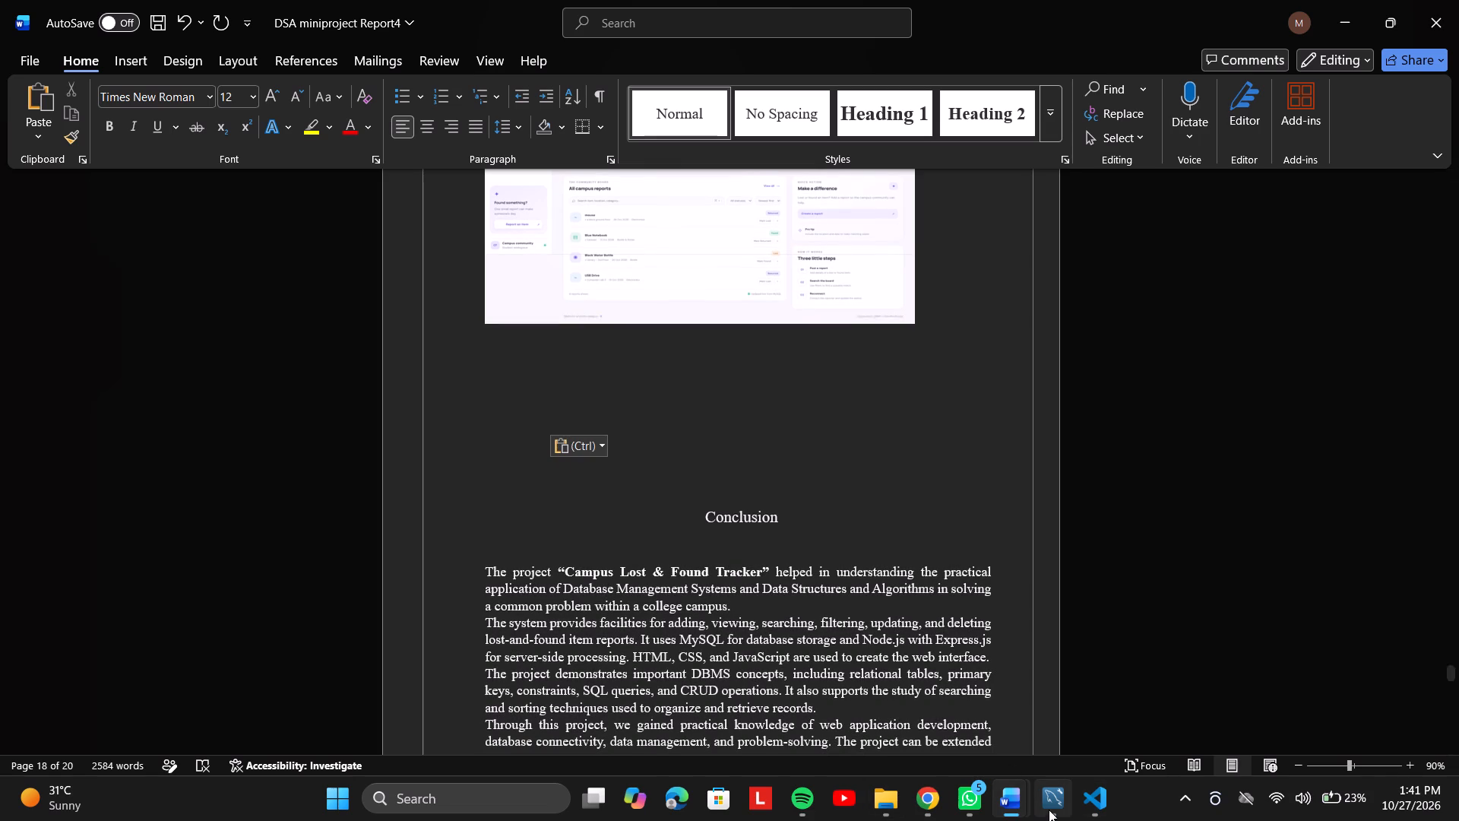
Switch to MySQL Workbench and capture a screenshot of its whole window with the items query and result grid.
left_click(1056, 796)
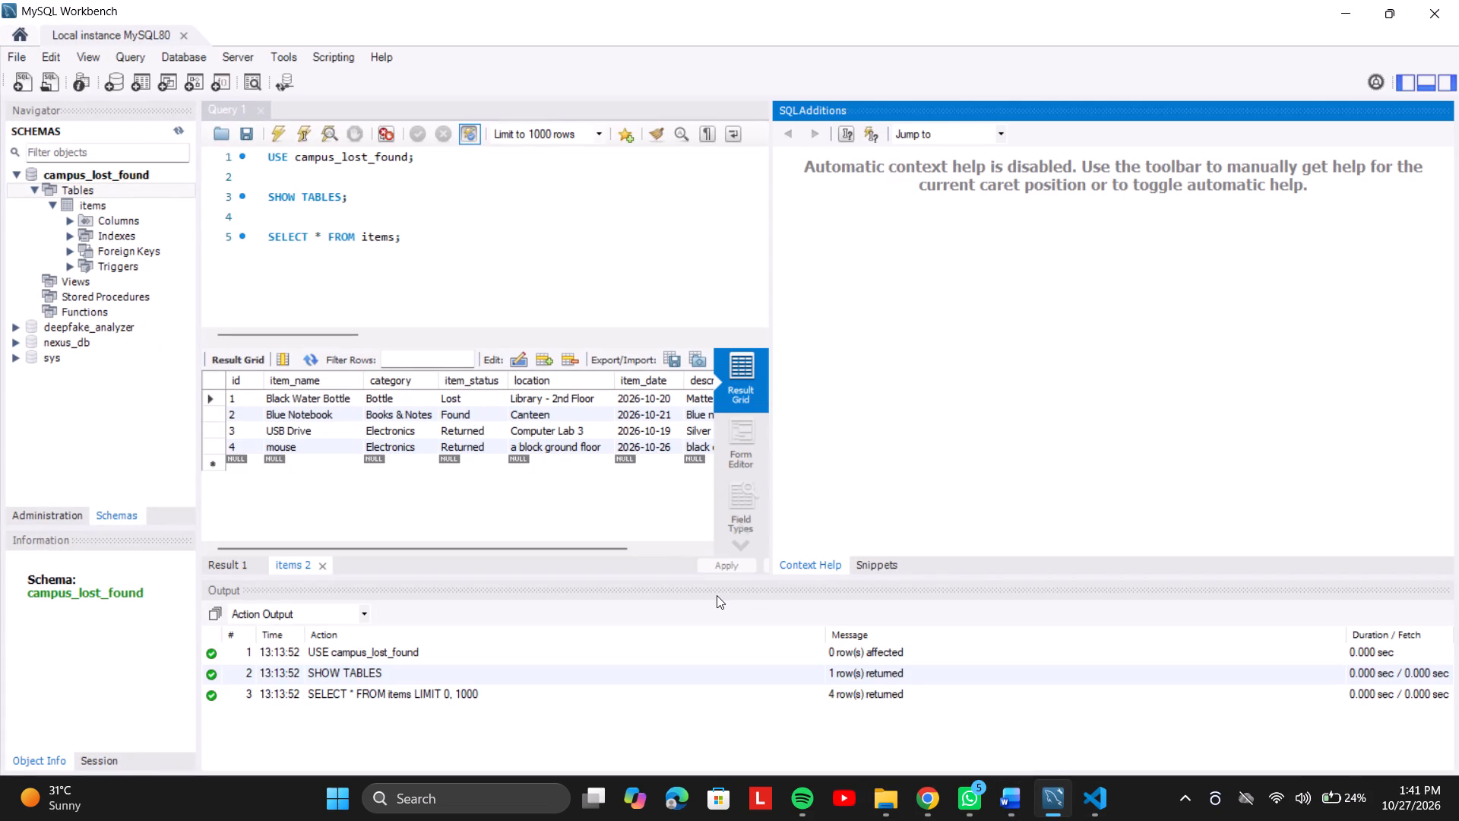
key("shift+super+s")
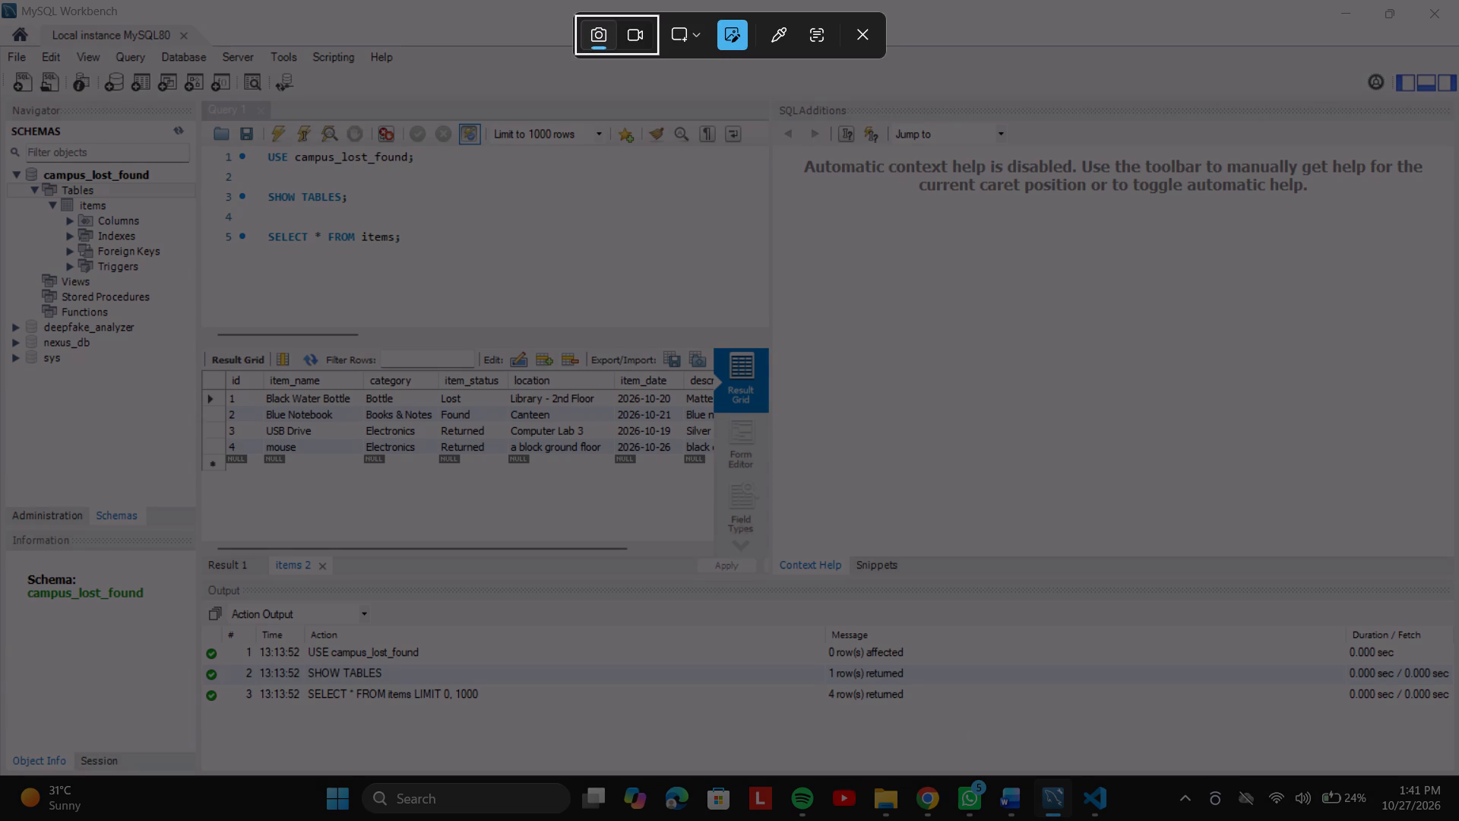
left_click_drag(2, 0, 585, 402)
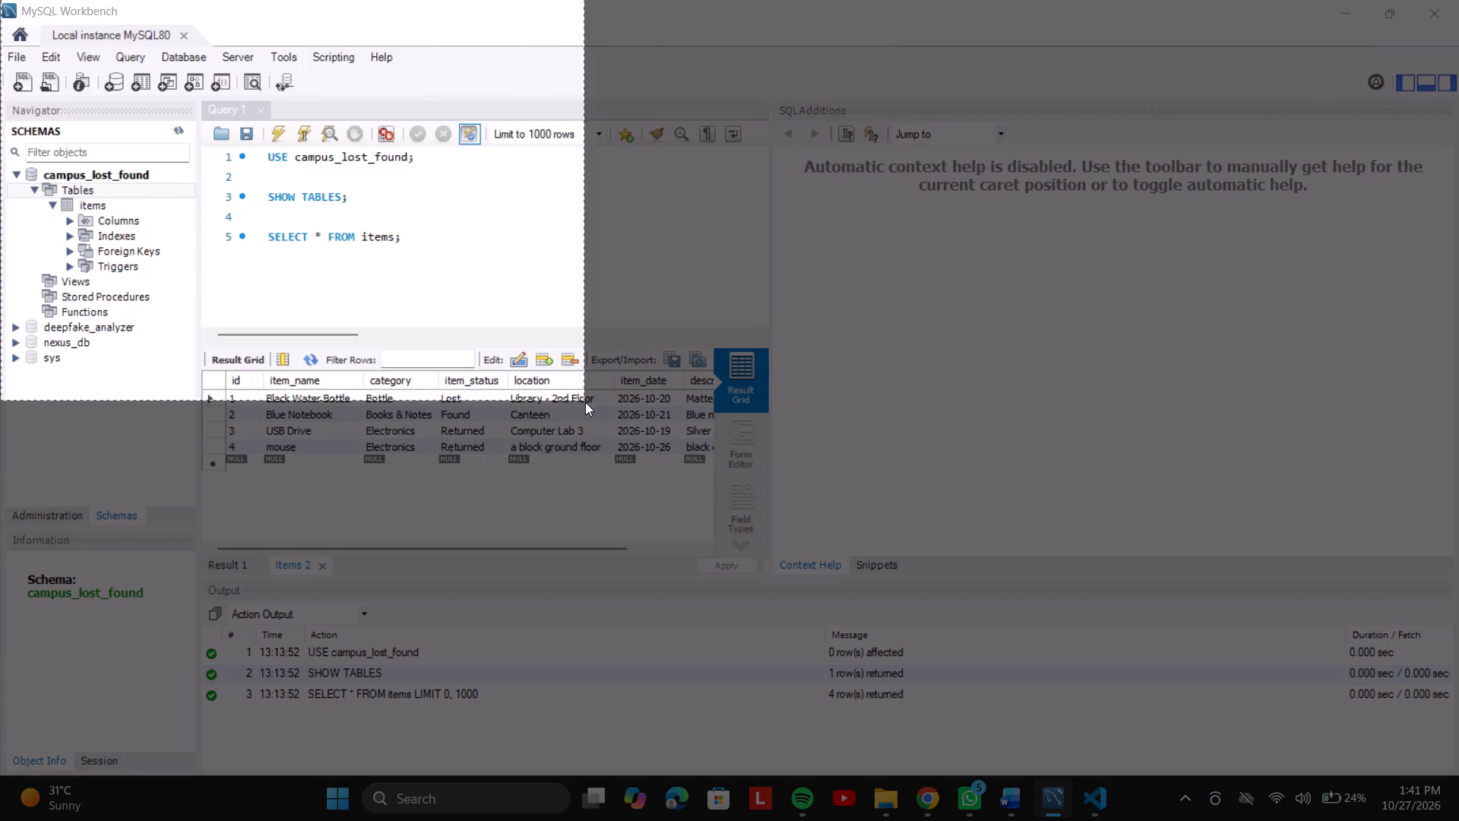
left_click_drag(585, 402, 1448, 764)
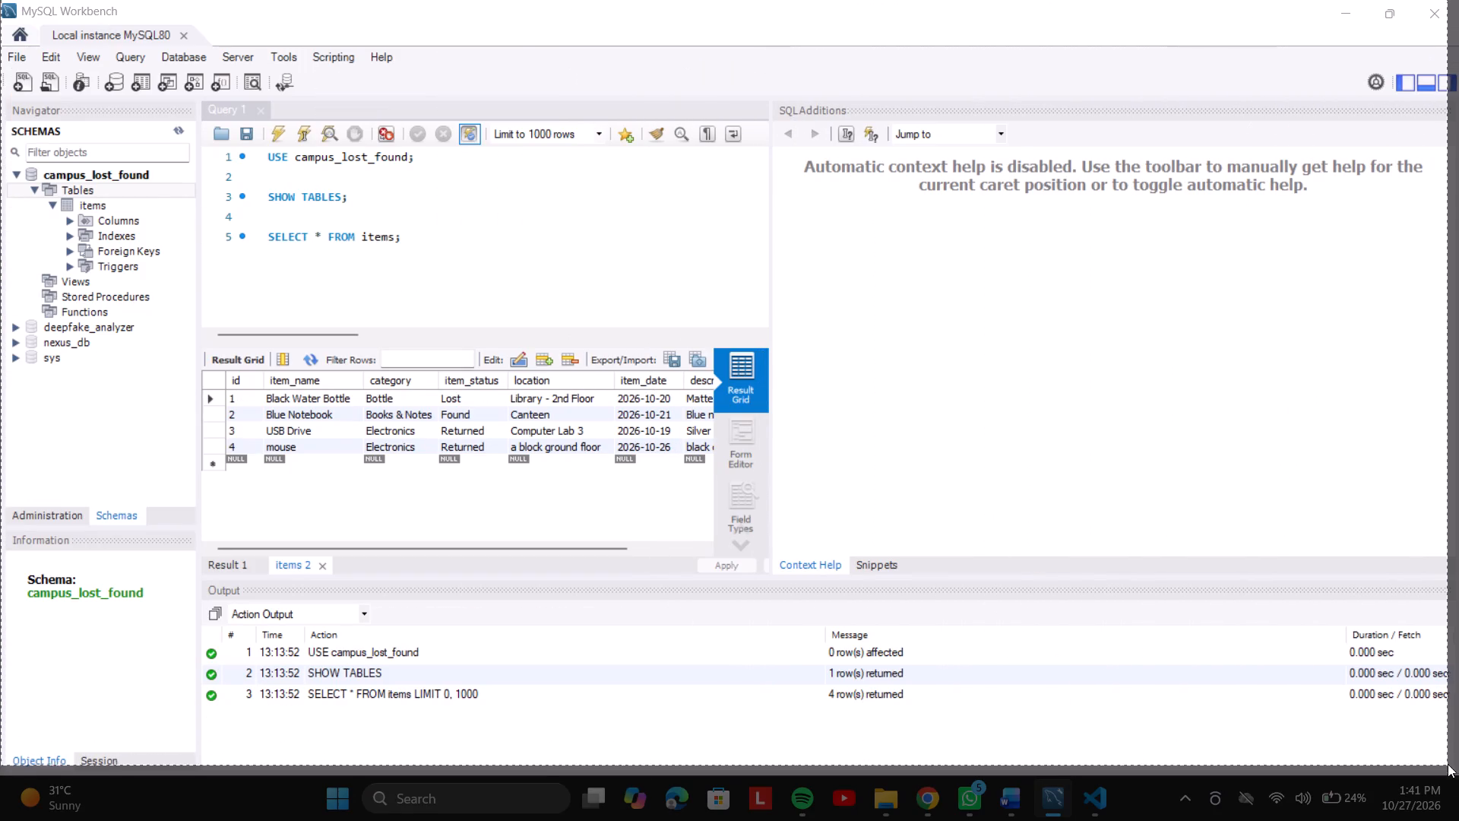
left_click_drag(1448, 764, 1458, 777)
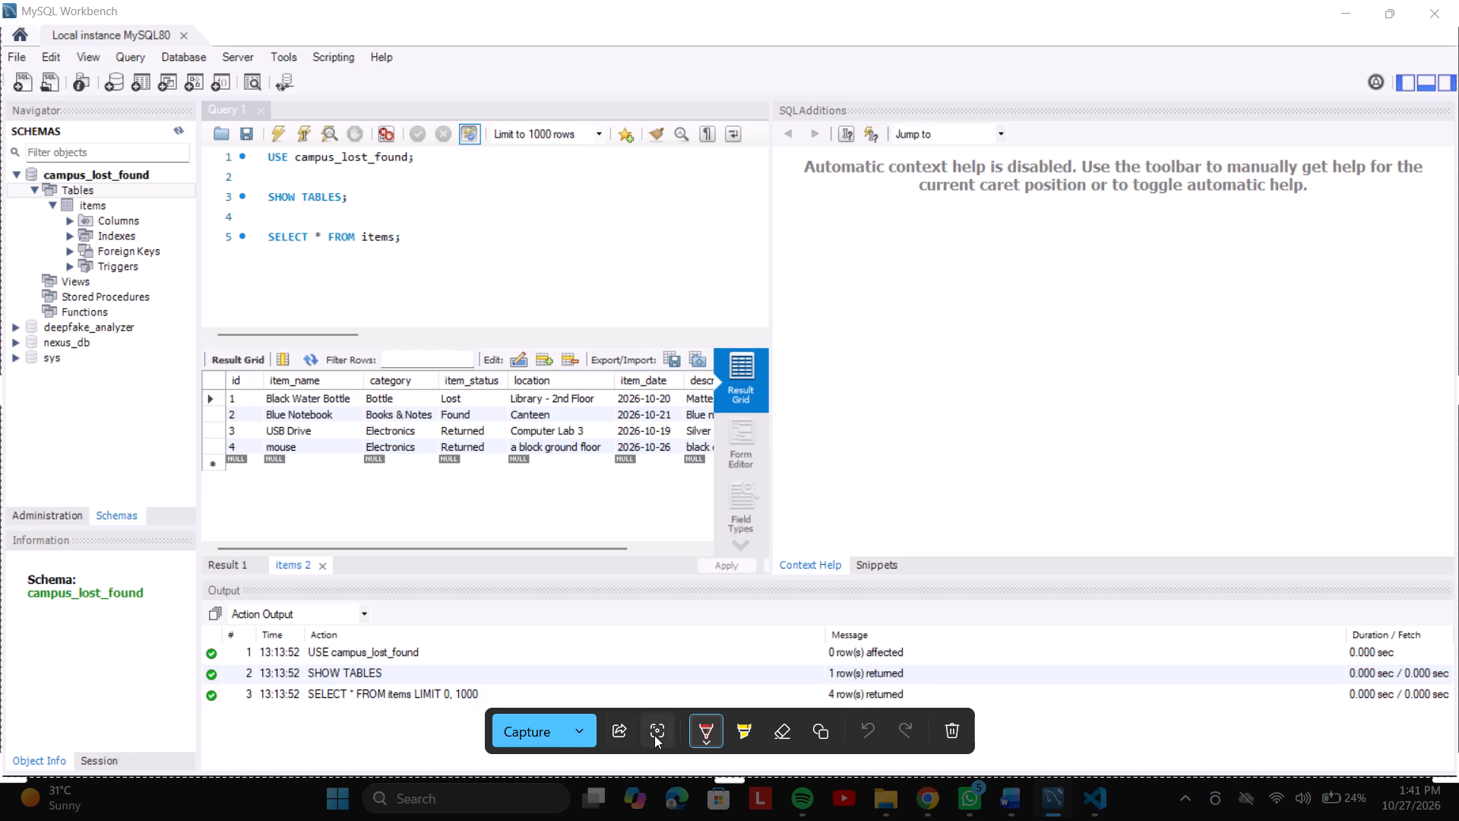
left_click(530, 737)
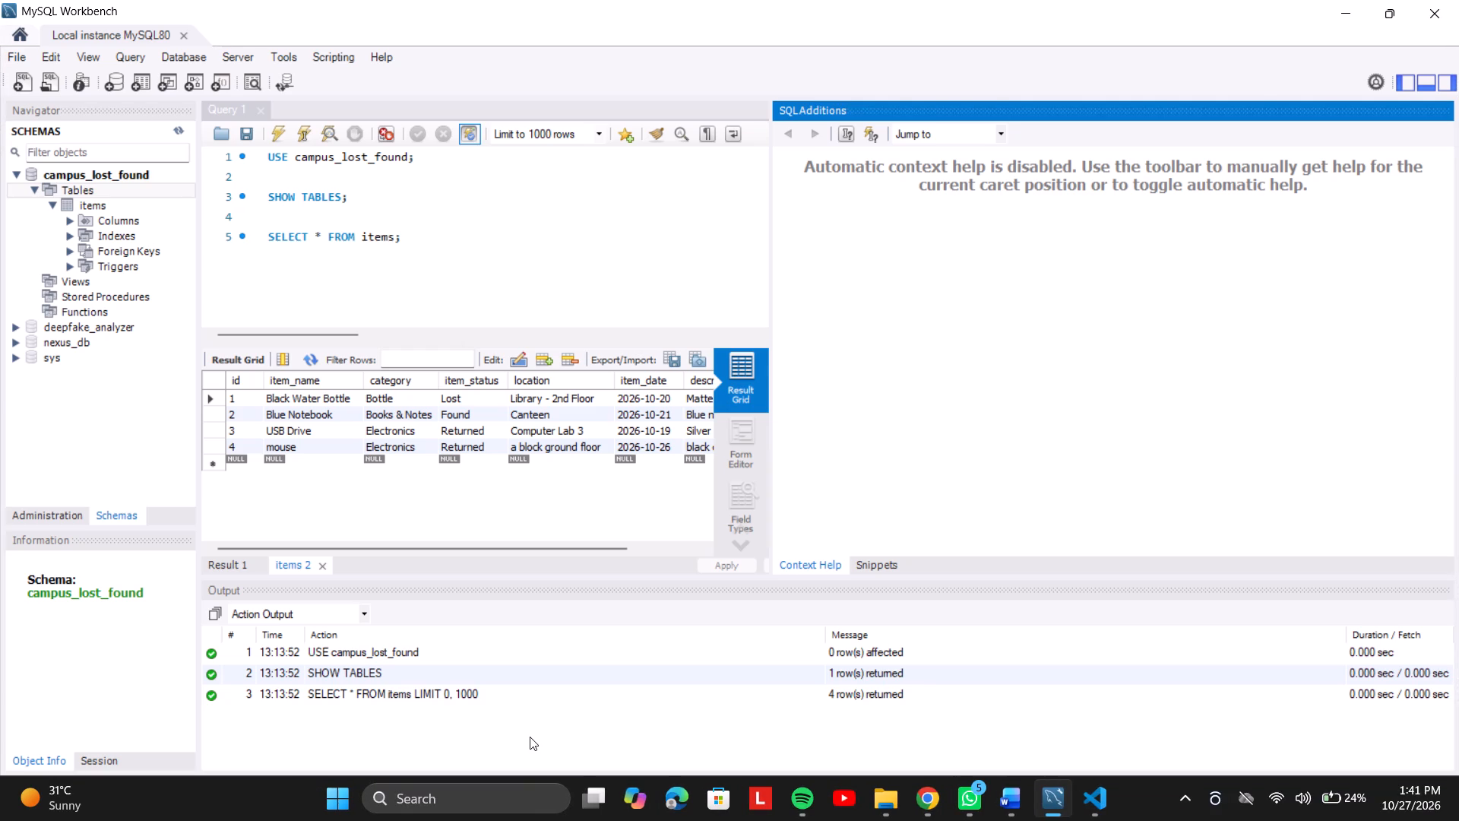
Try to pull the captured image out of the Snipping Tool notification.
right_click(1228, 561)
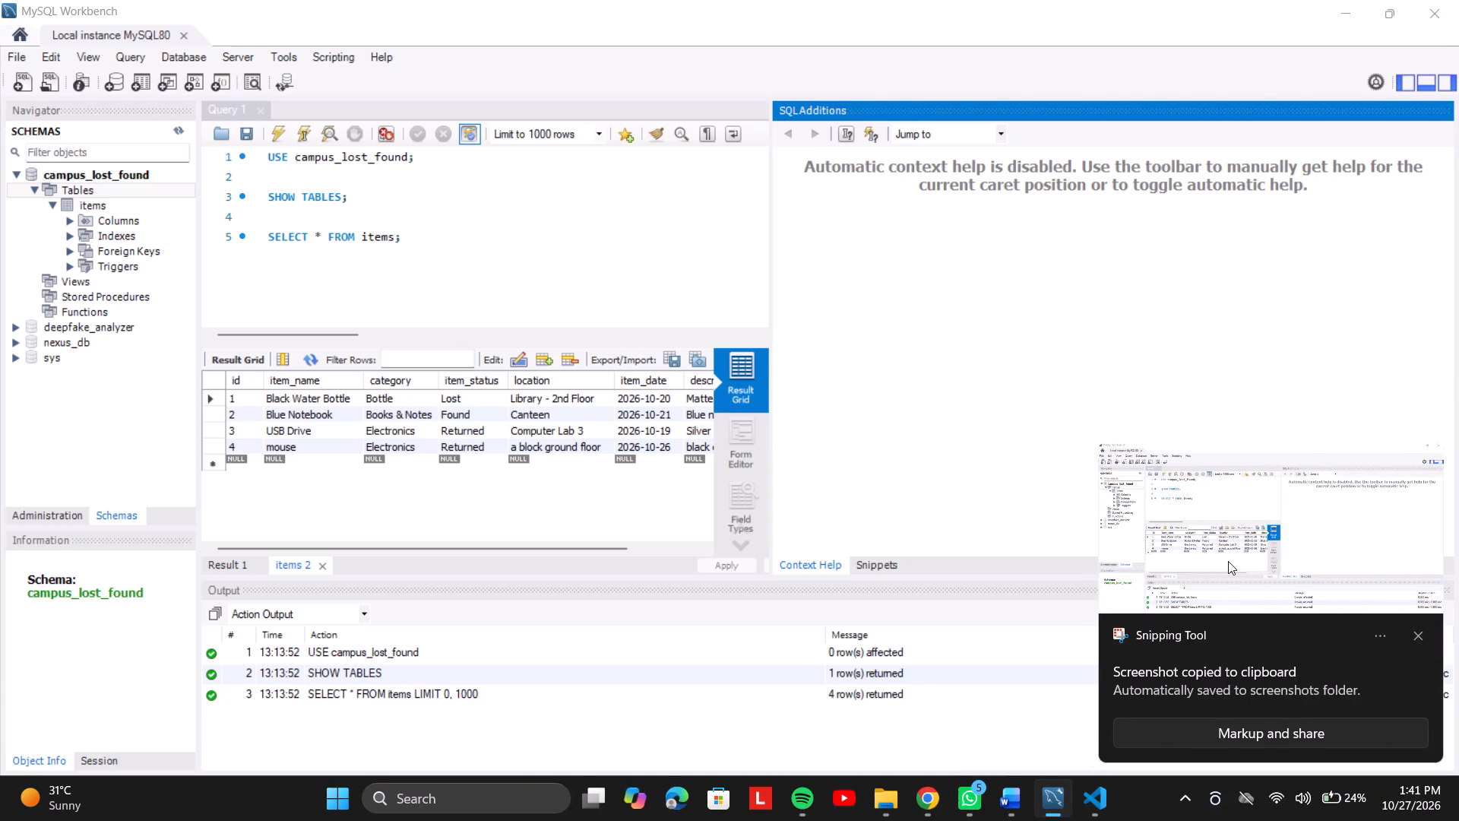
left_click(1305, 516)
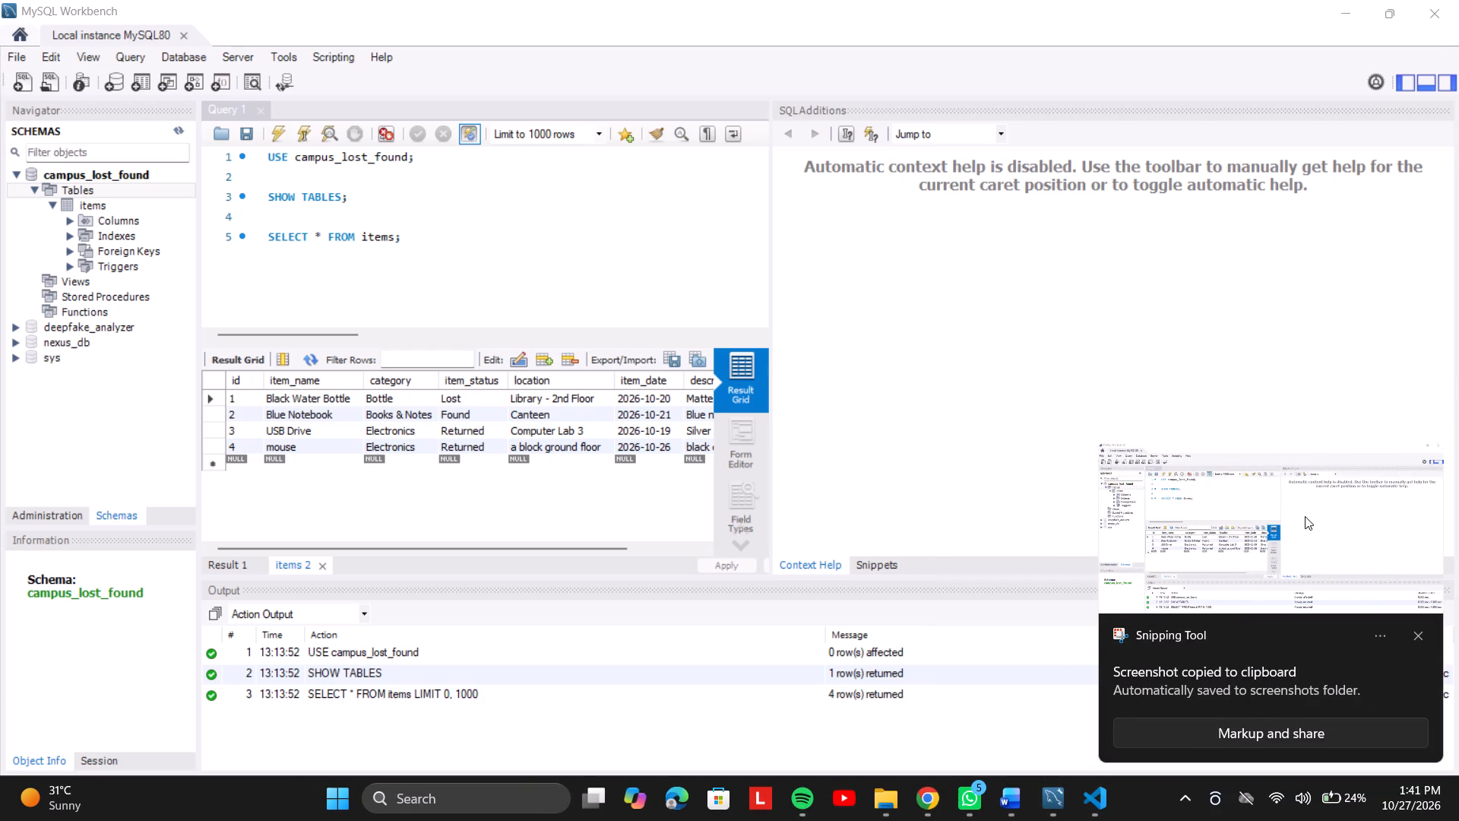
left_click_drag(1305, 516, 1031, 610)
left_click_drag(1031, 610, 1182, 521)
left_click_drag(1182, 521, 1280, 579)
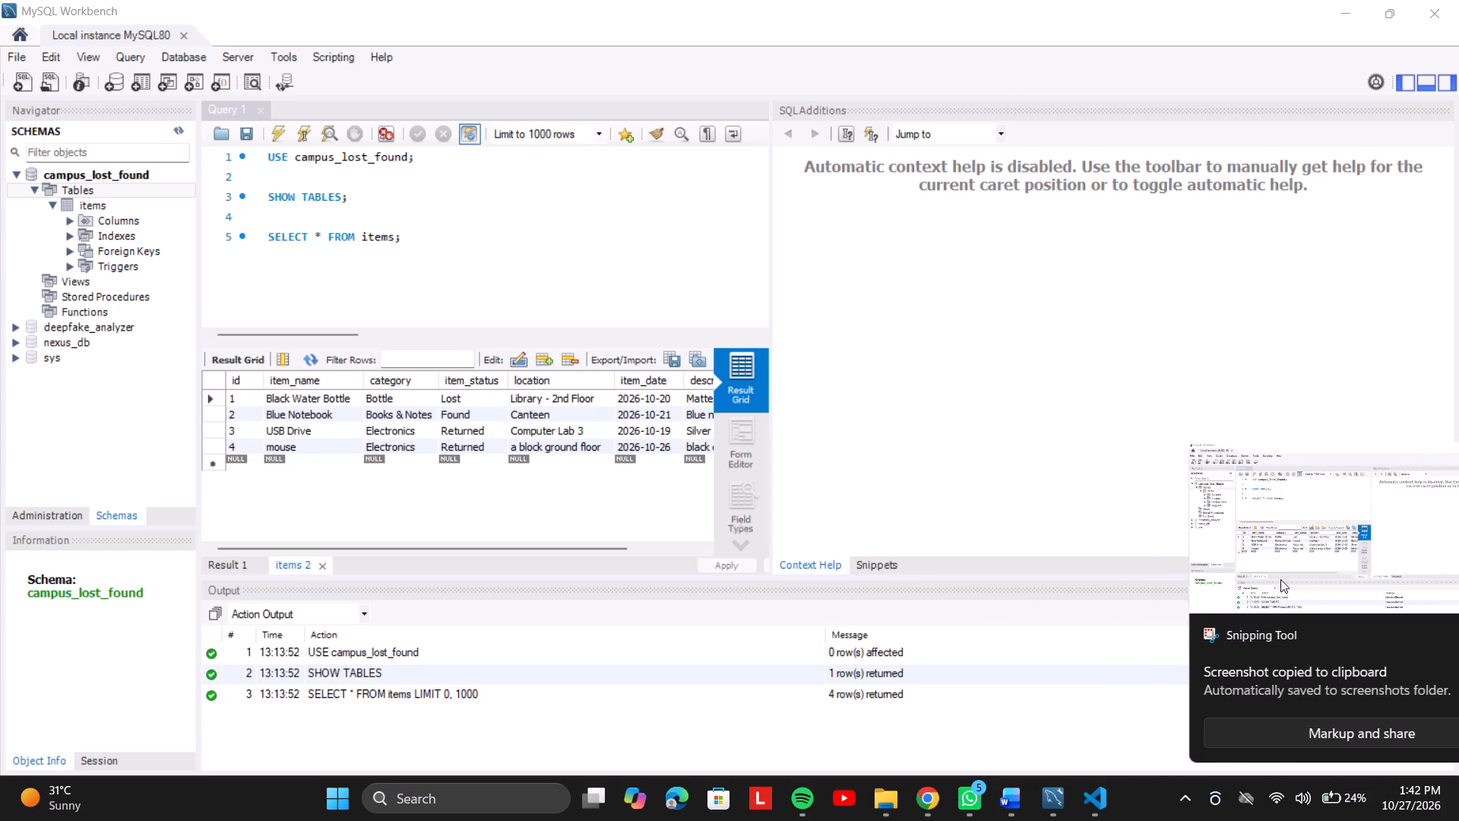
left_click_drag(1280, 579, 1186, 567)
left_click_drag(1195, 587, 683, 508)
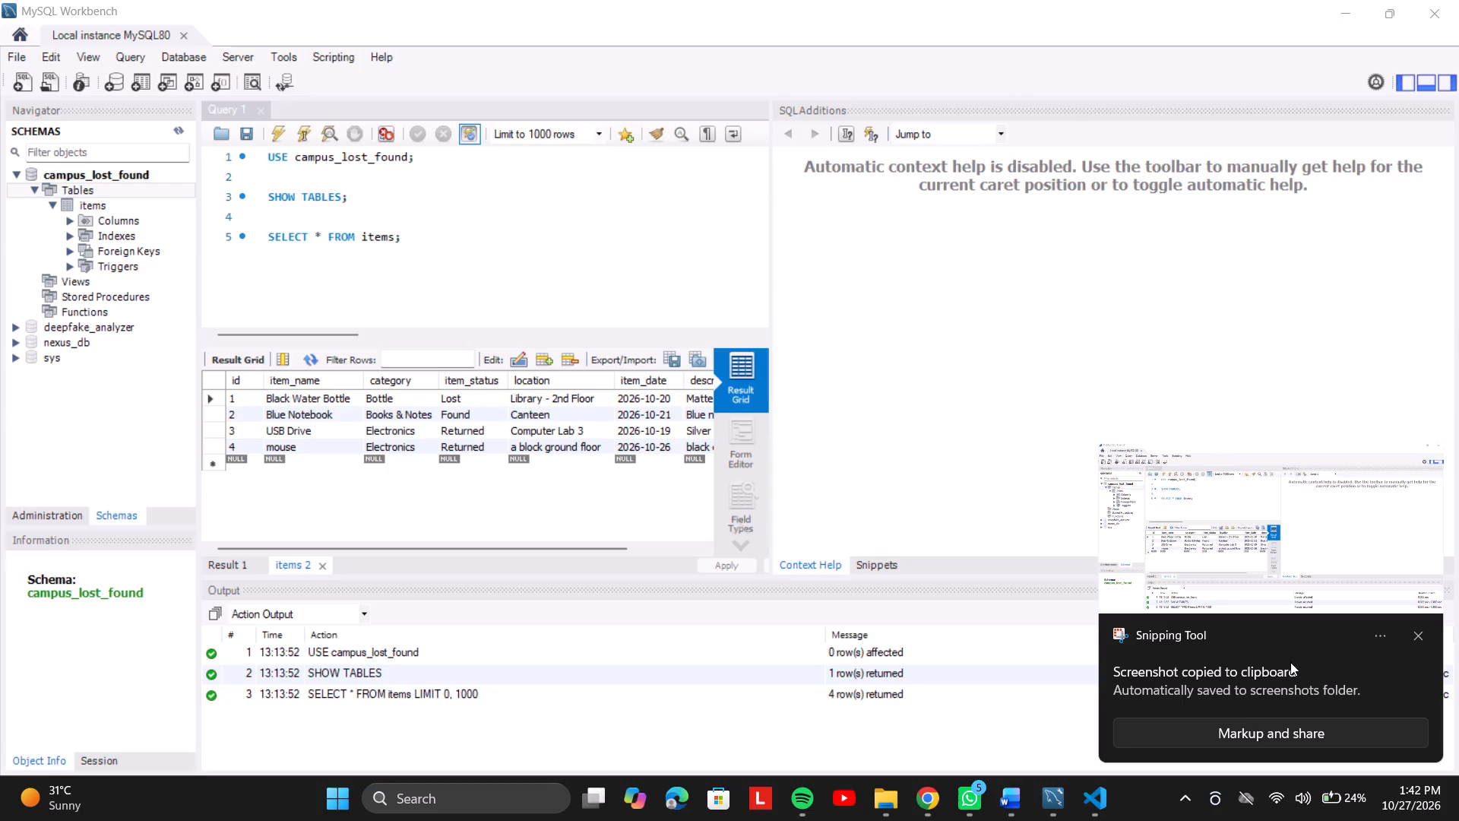
Switch to File Explorer and open the Screenshots folder inside Pictures.
left_click(889, 807)
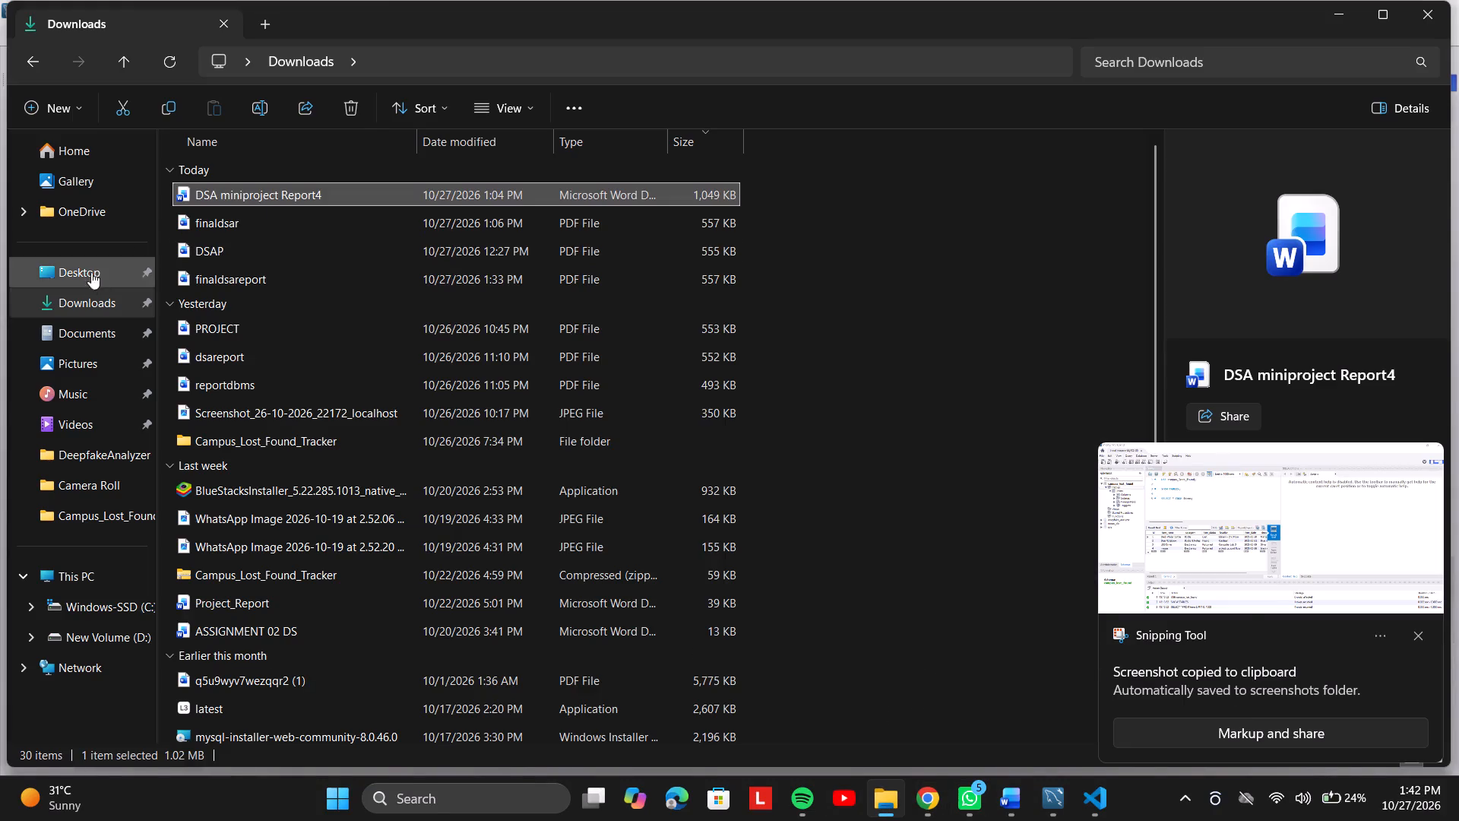
left_click(61, 359)
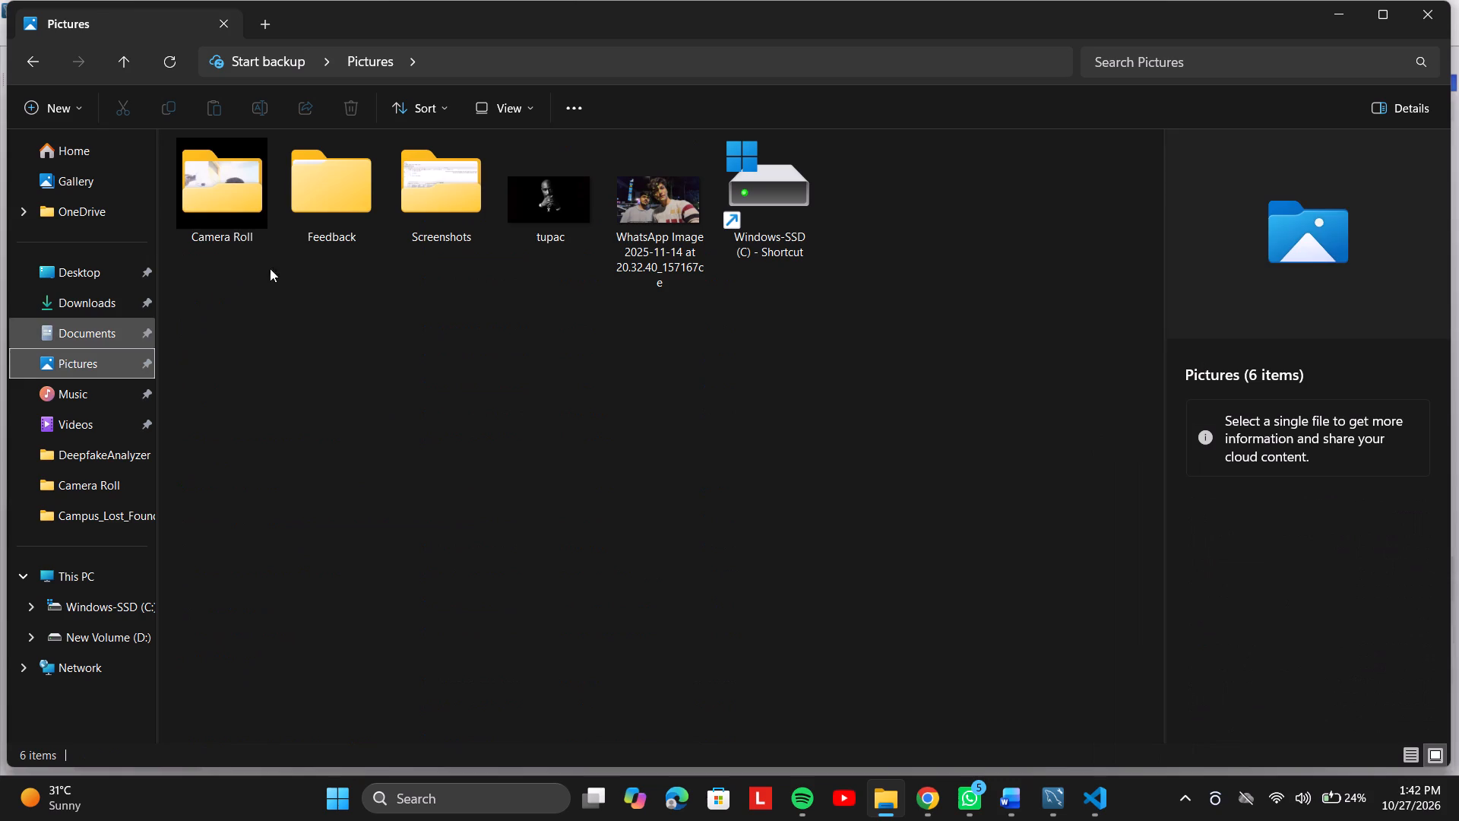
left_click(462, 189)
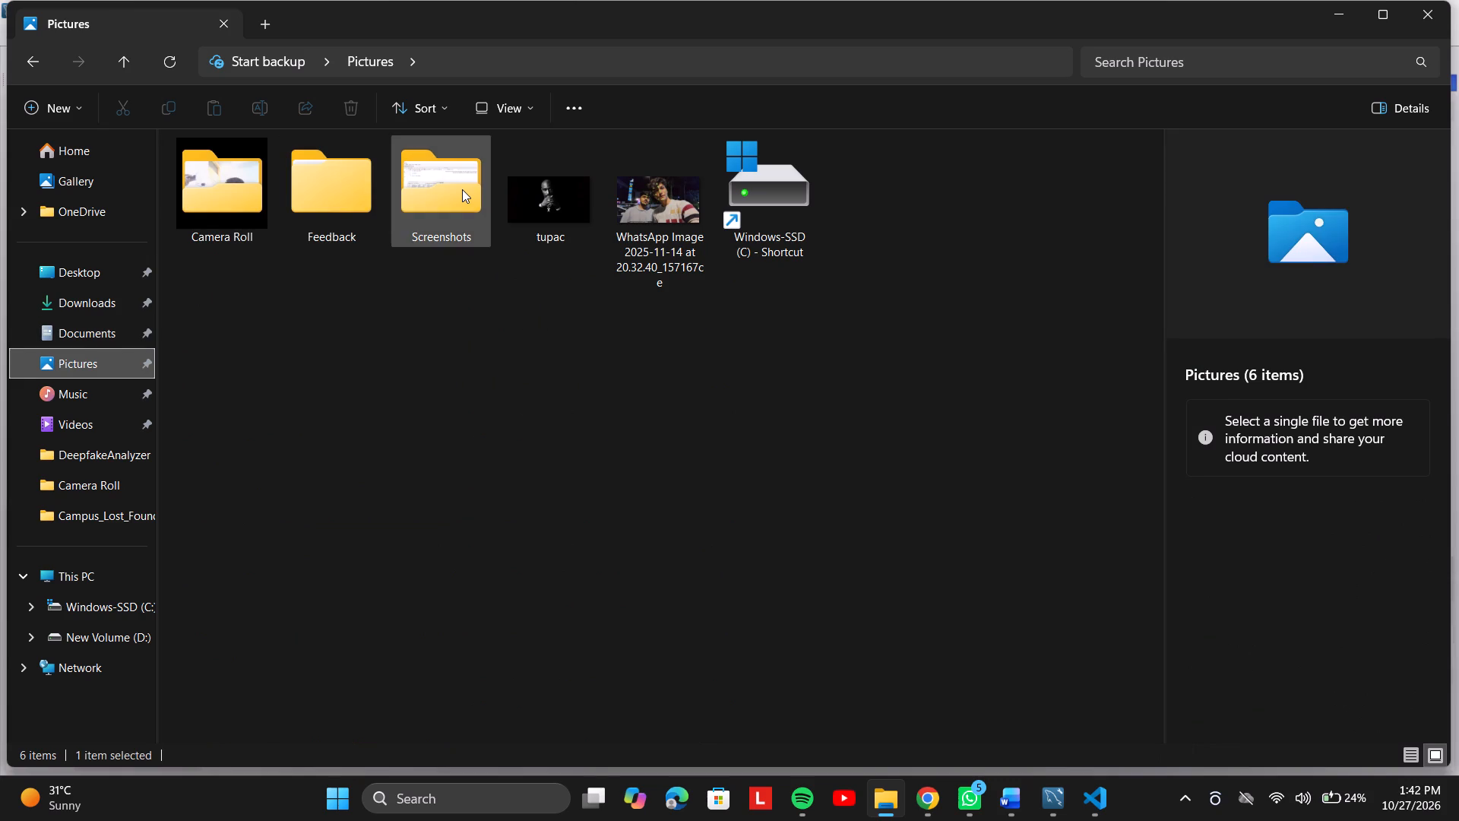
left_click(462, 189)
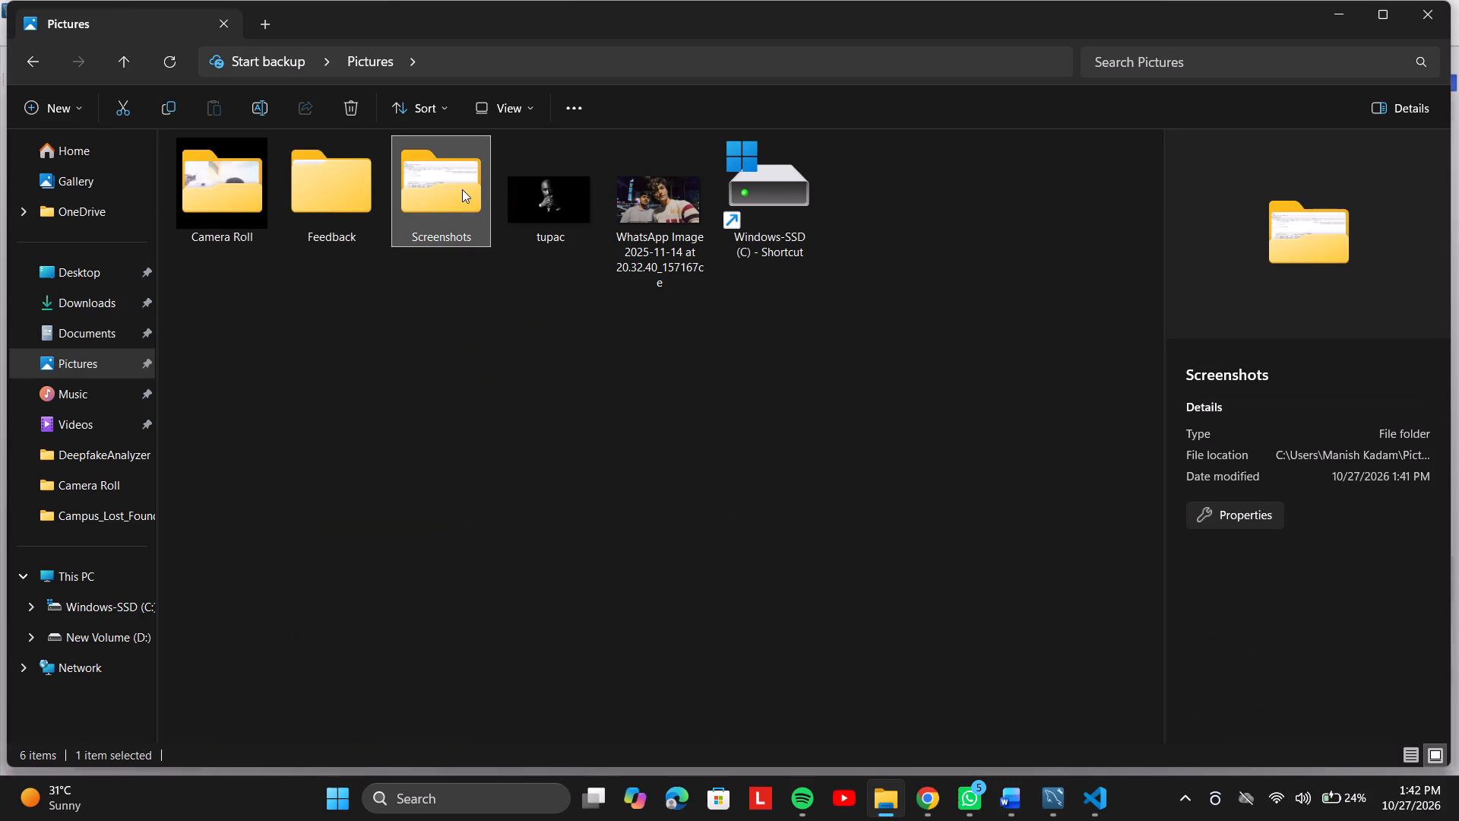
double_click(462, 189)
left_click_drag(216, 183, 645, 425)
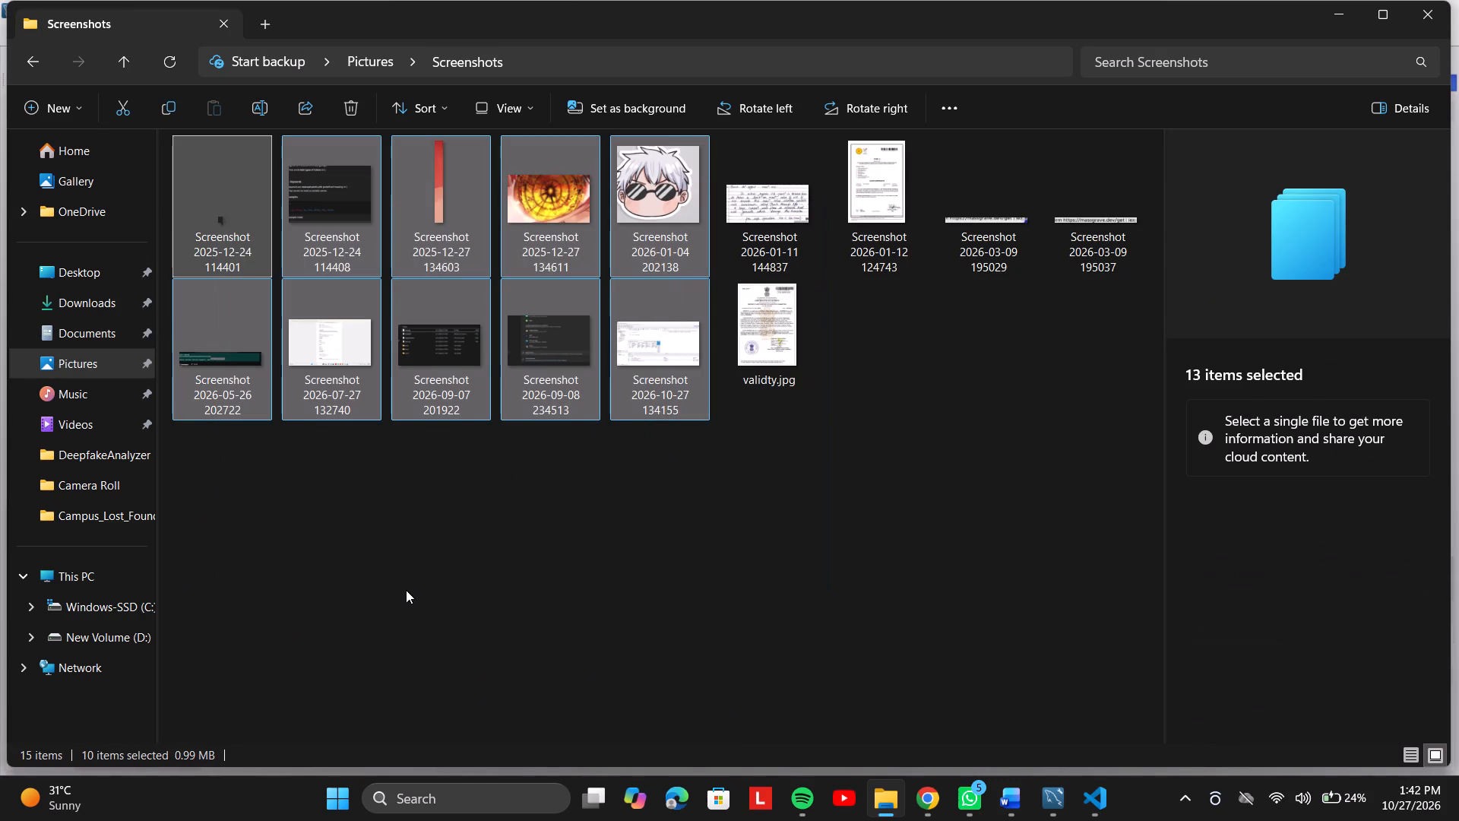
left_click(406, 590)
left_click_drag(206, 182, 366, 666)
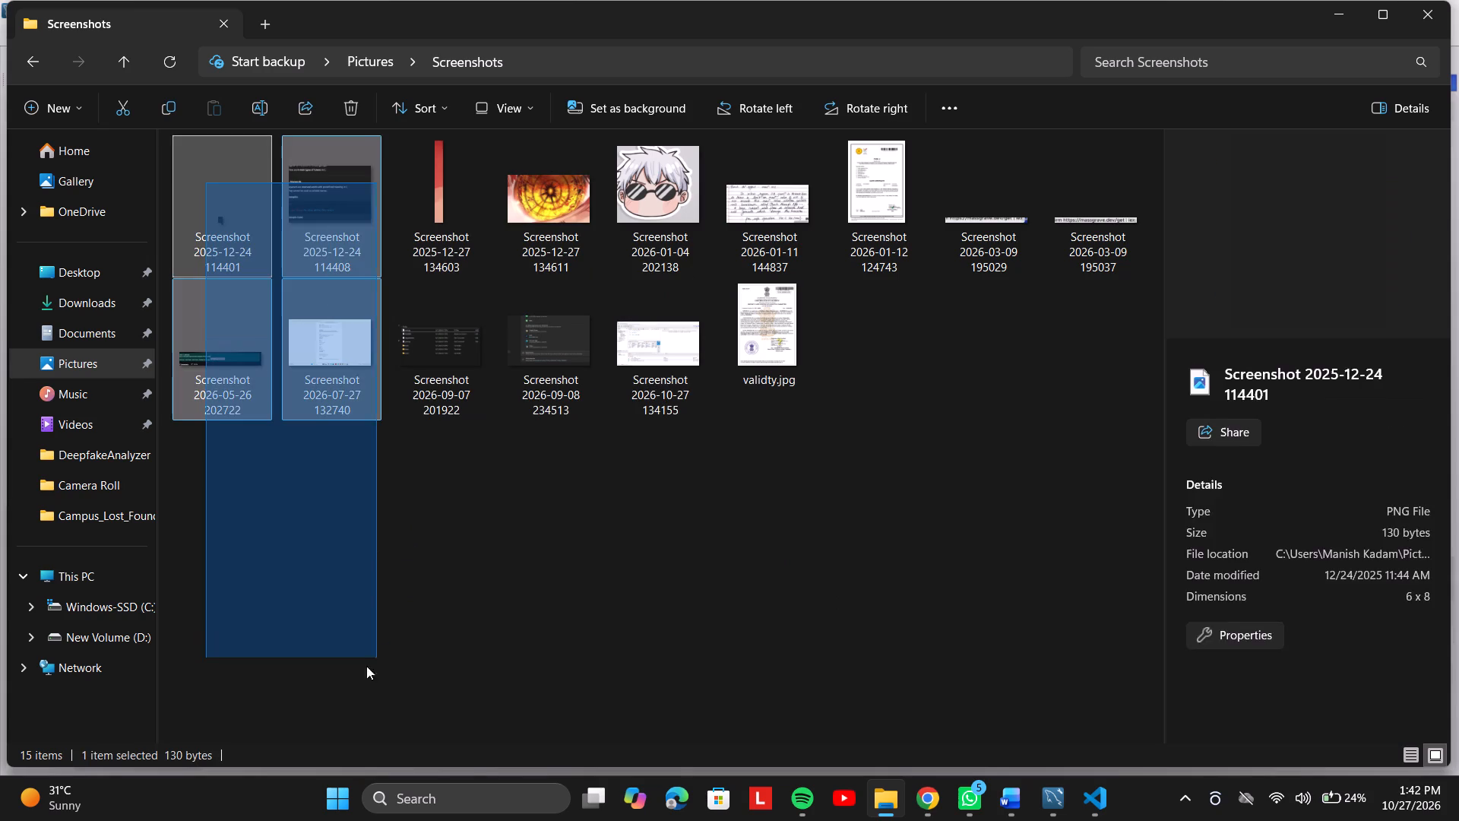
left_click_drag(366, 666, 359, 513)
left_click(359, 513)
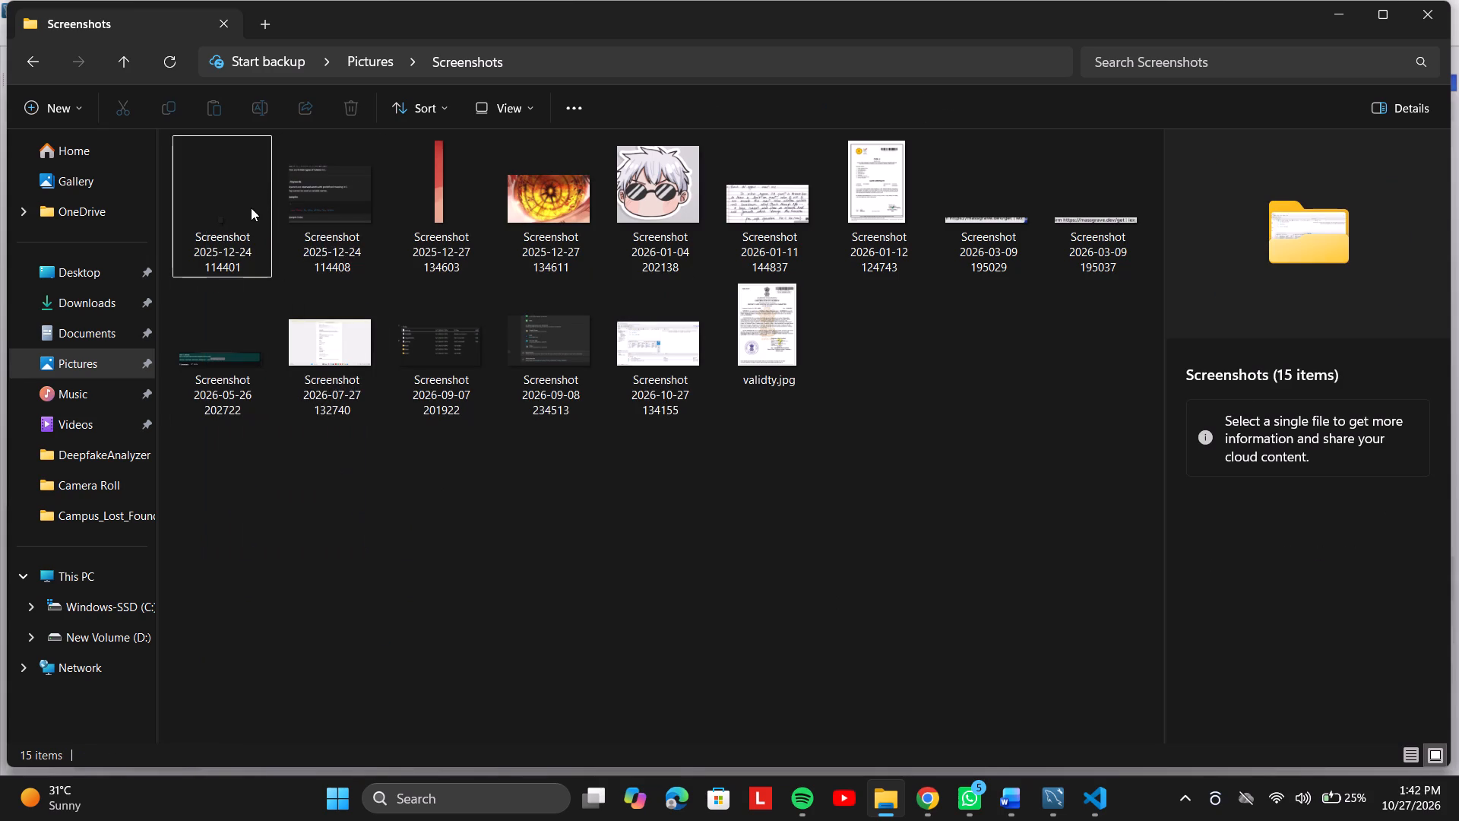
left_click(236, 200)
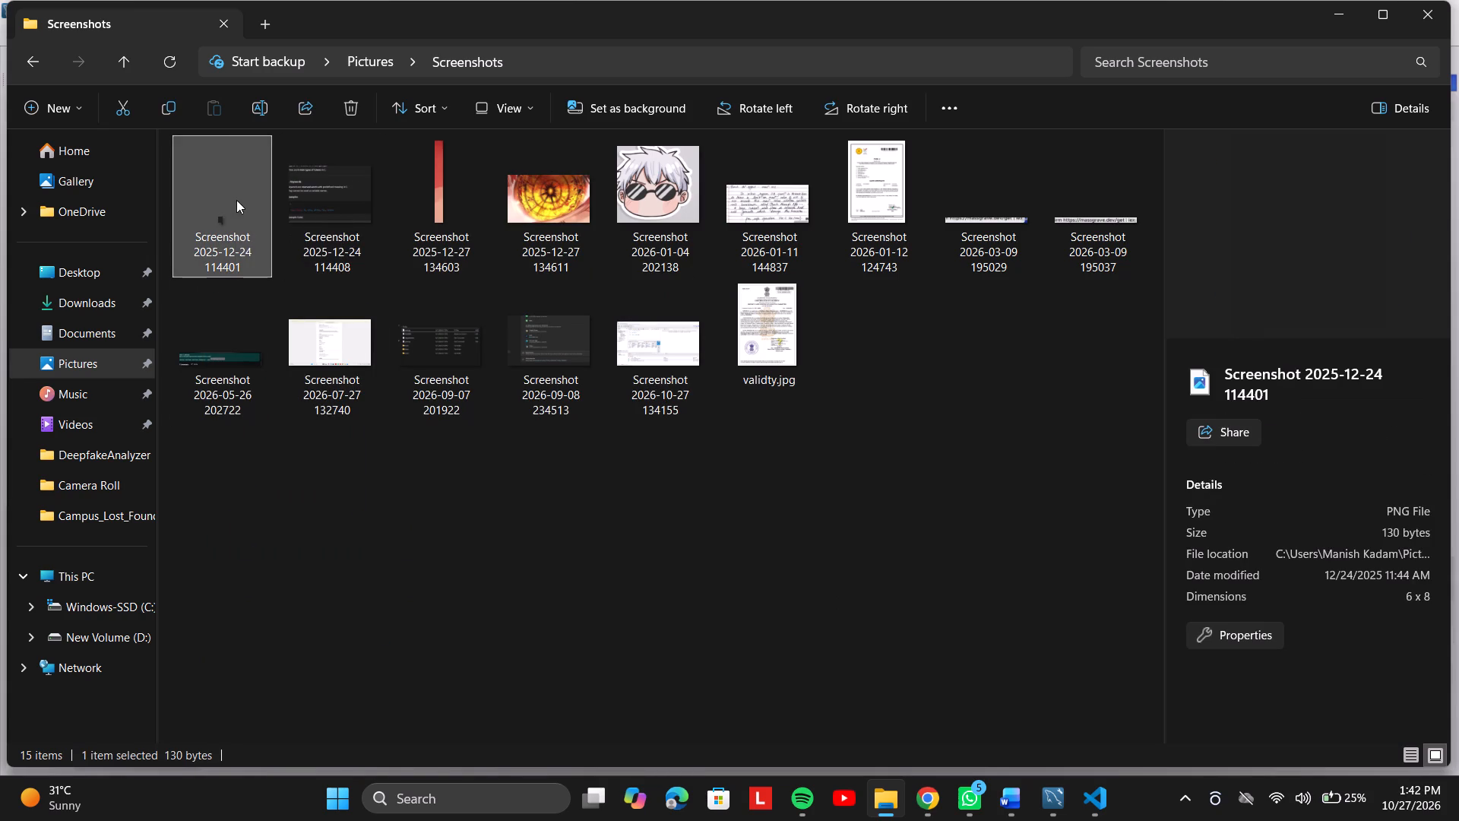
left_click(167, 100)
left_click(1019, 800)
left_click(1062, 742)
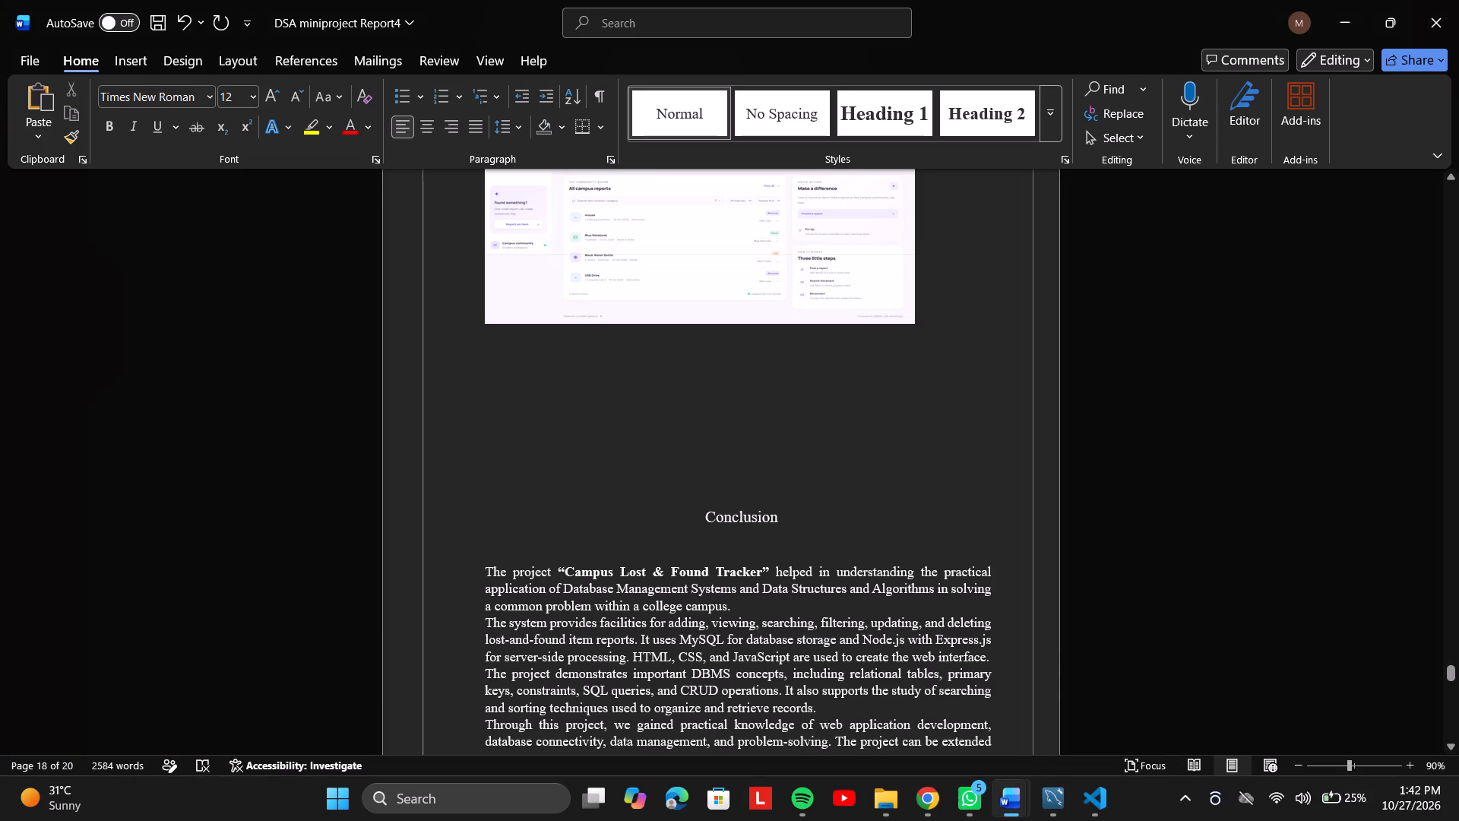
left_click(660, 423)
key("ctrl+v")
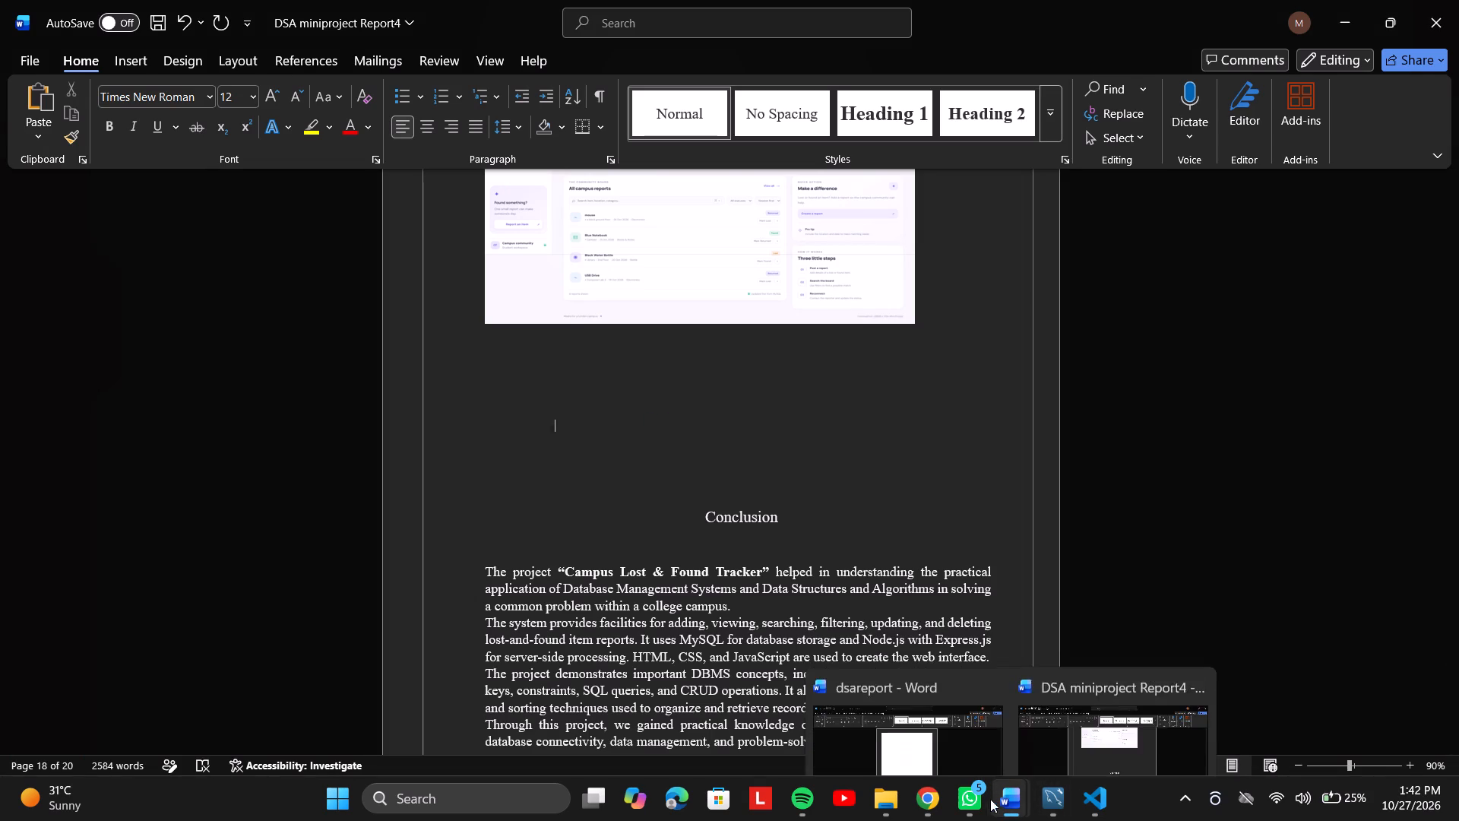
left_click(887, 794)
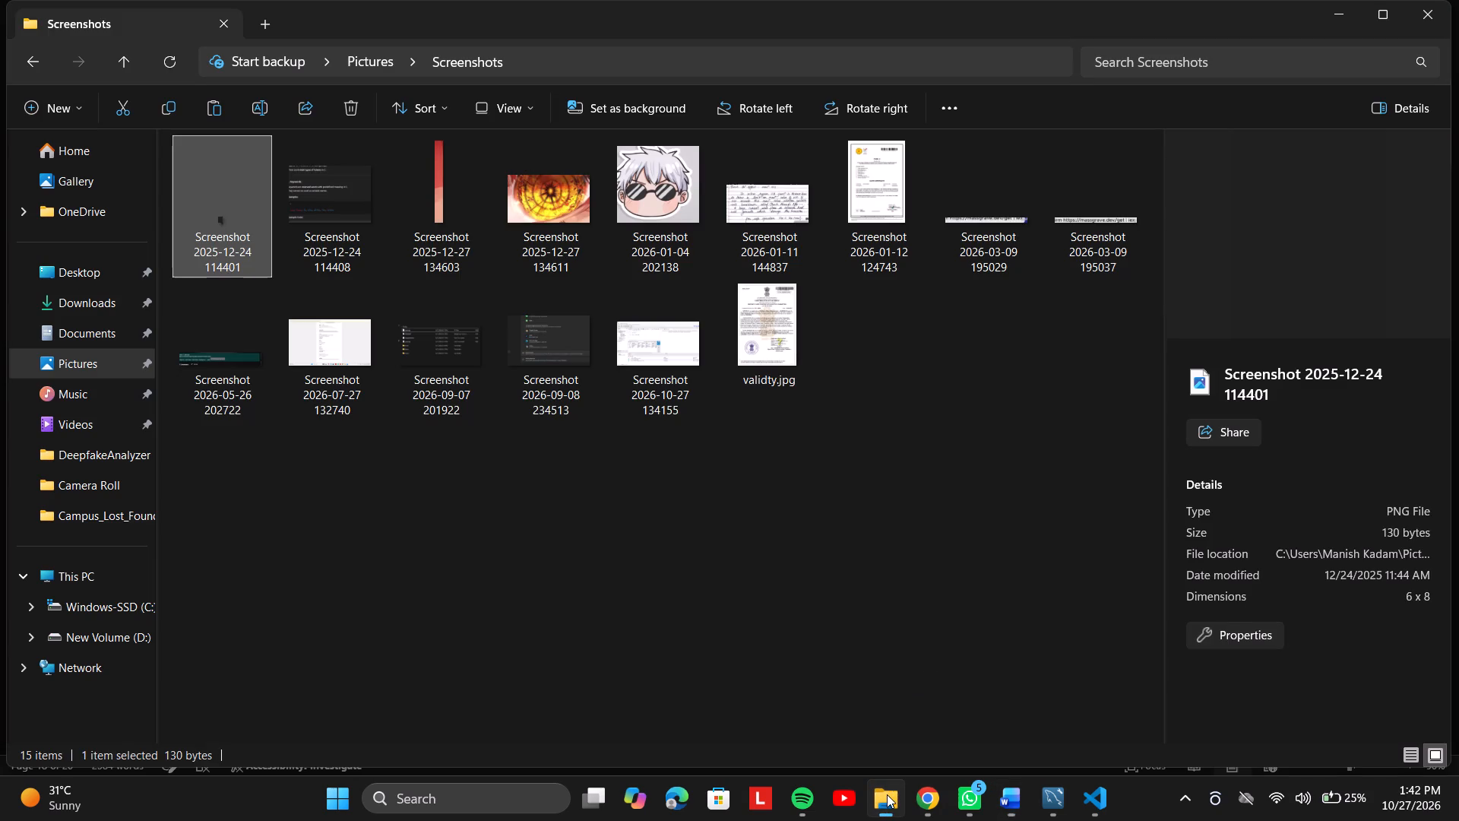
double_click(195, 200)
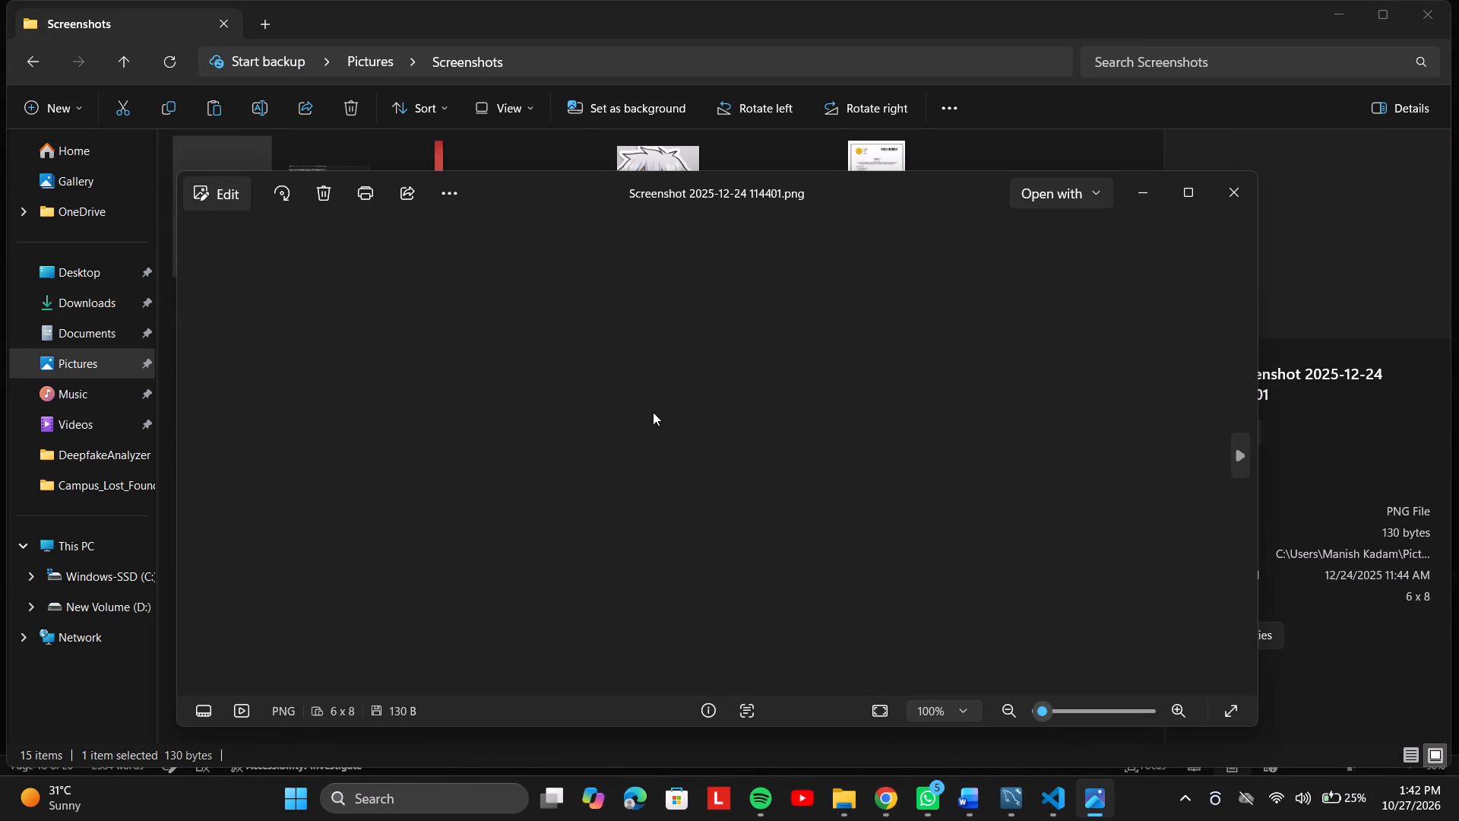
left_click(1233, 189)
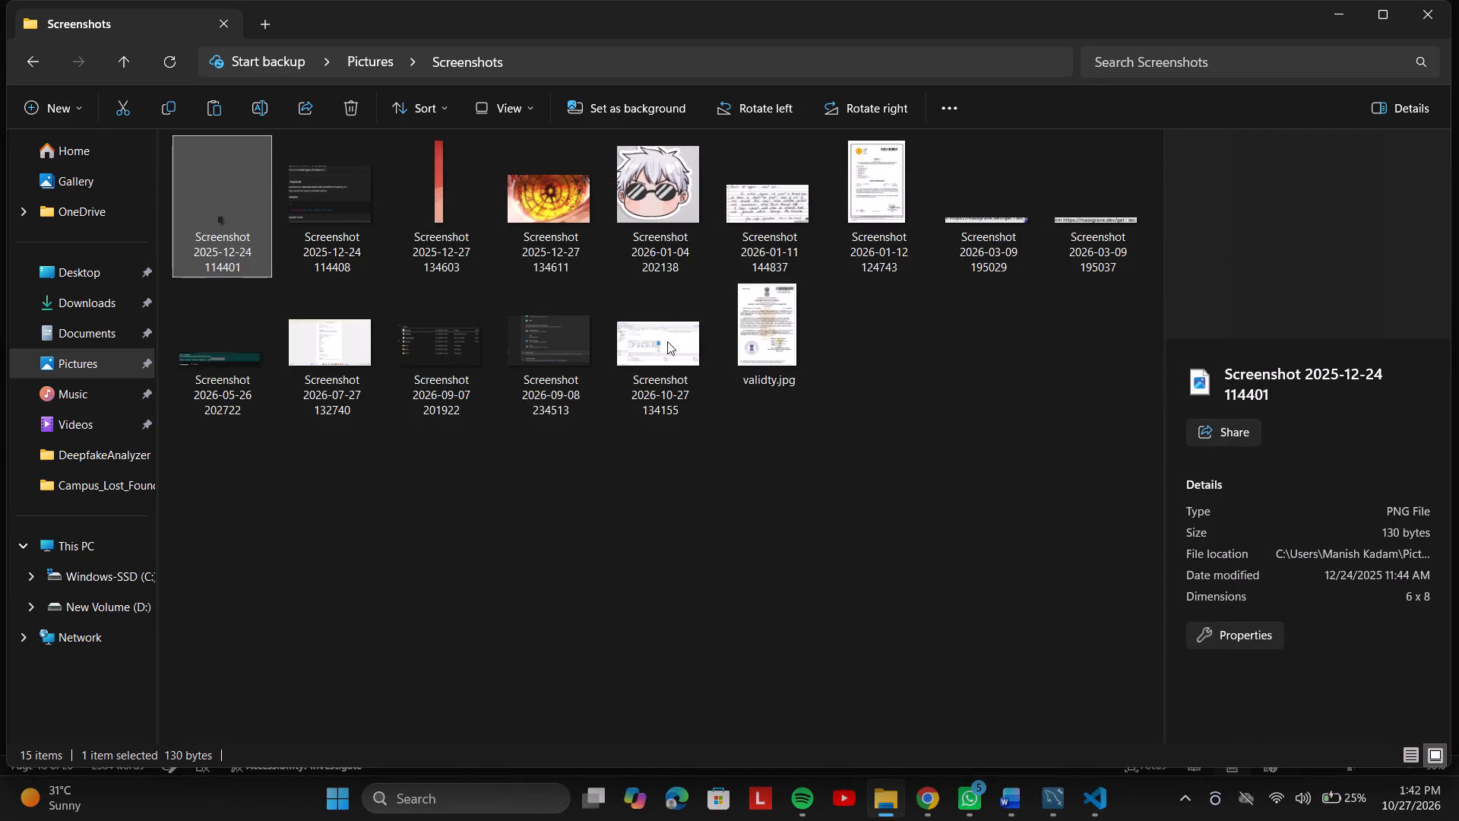
double_click(667, 341)
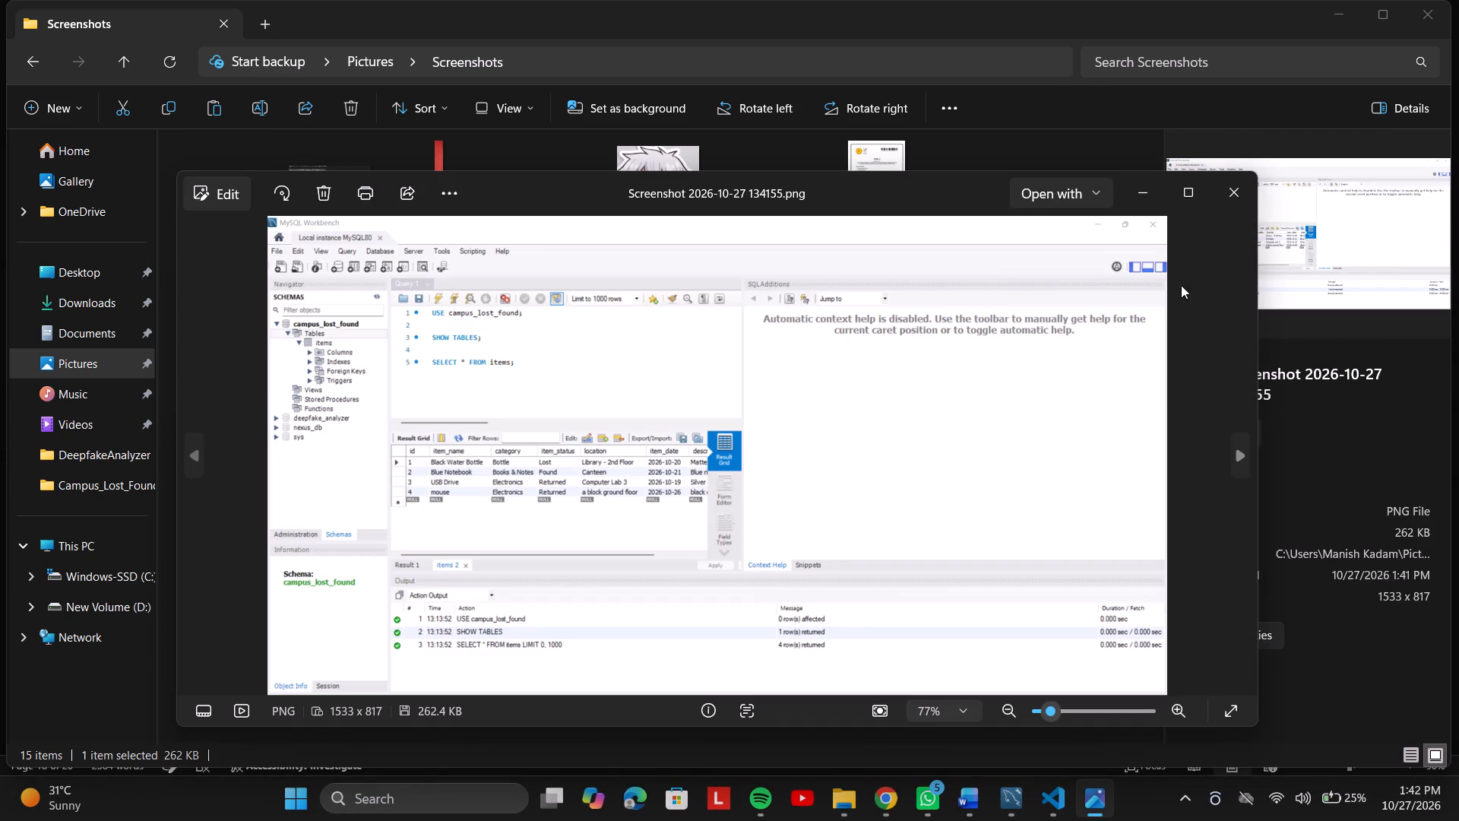
left_click(1226, 194)
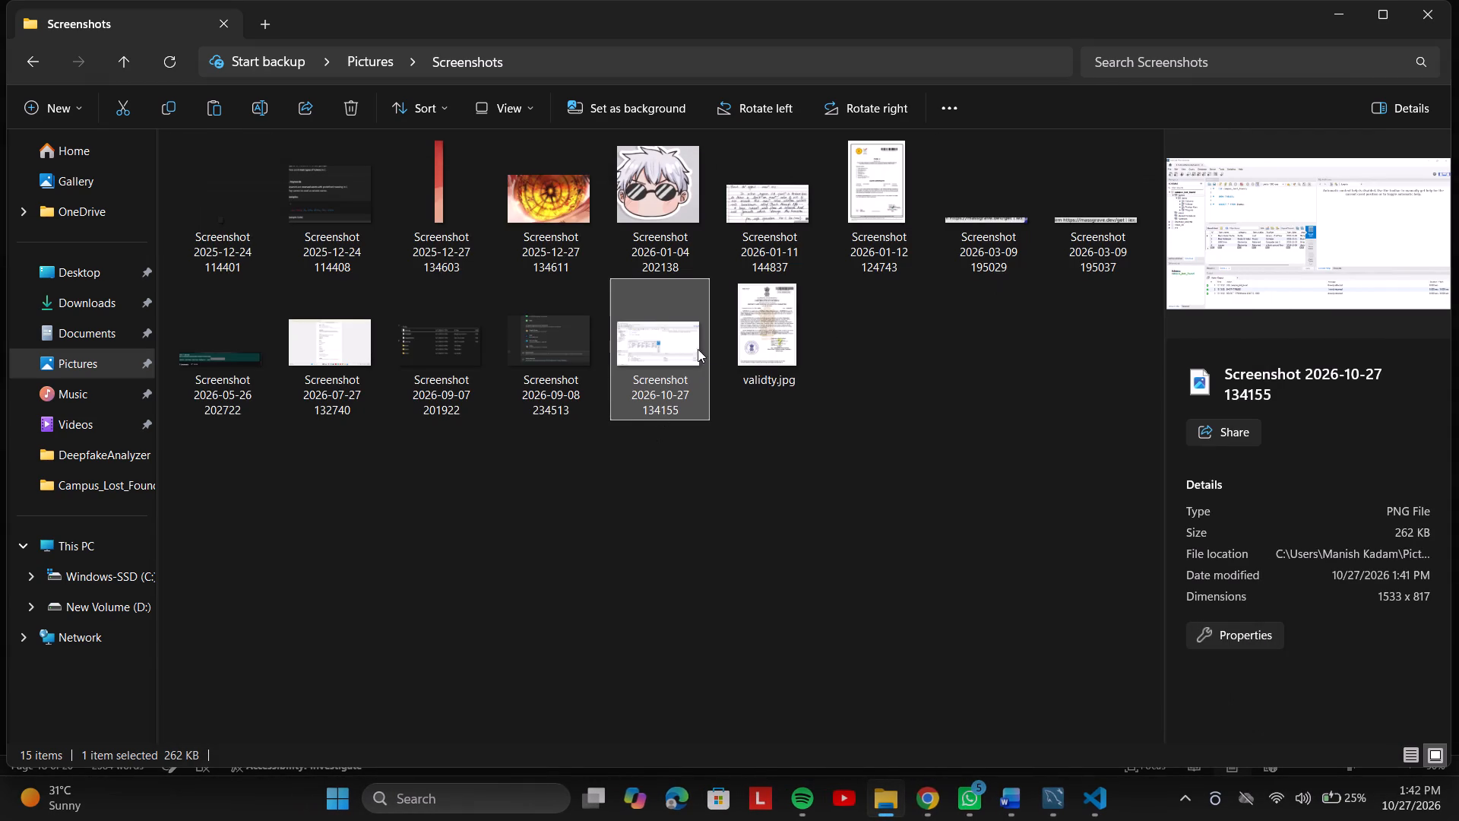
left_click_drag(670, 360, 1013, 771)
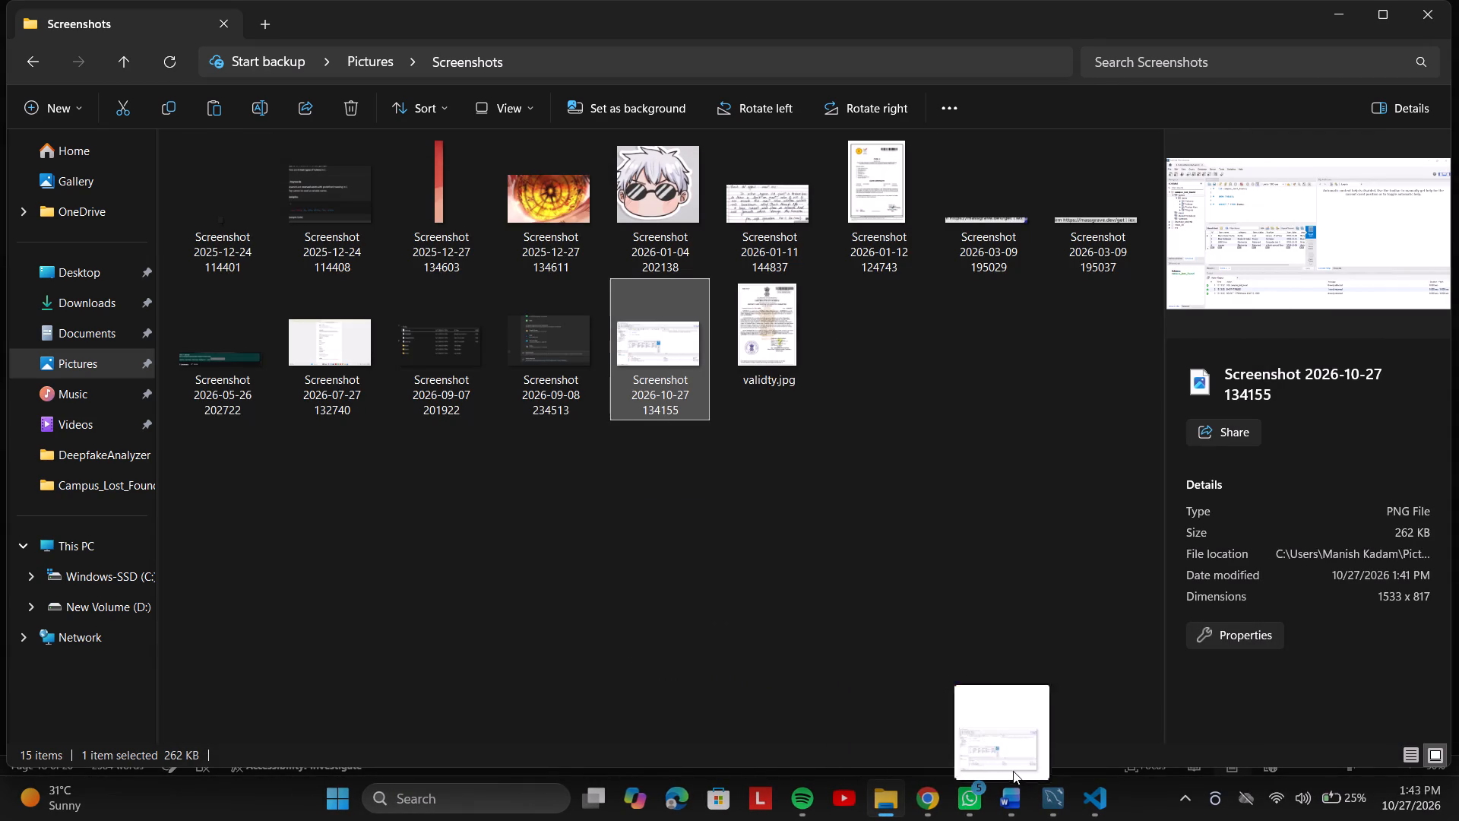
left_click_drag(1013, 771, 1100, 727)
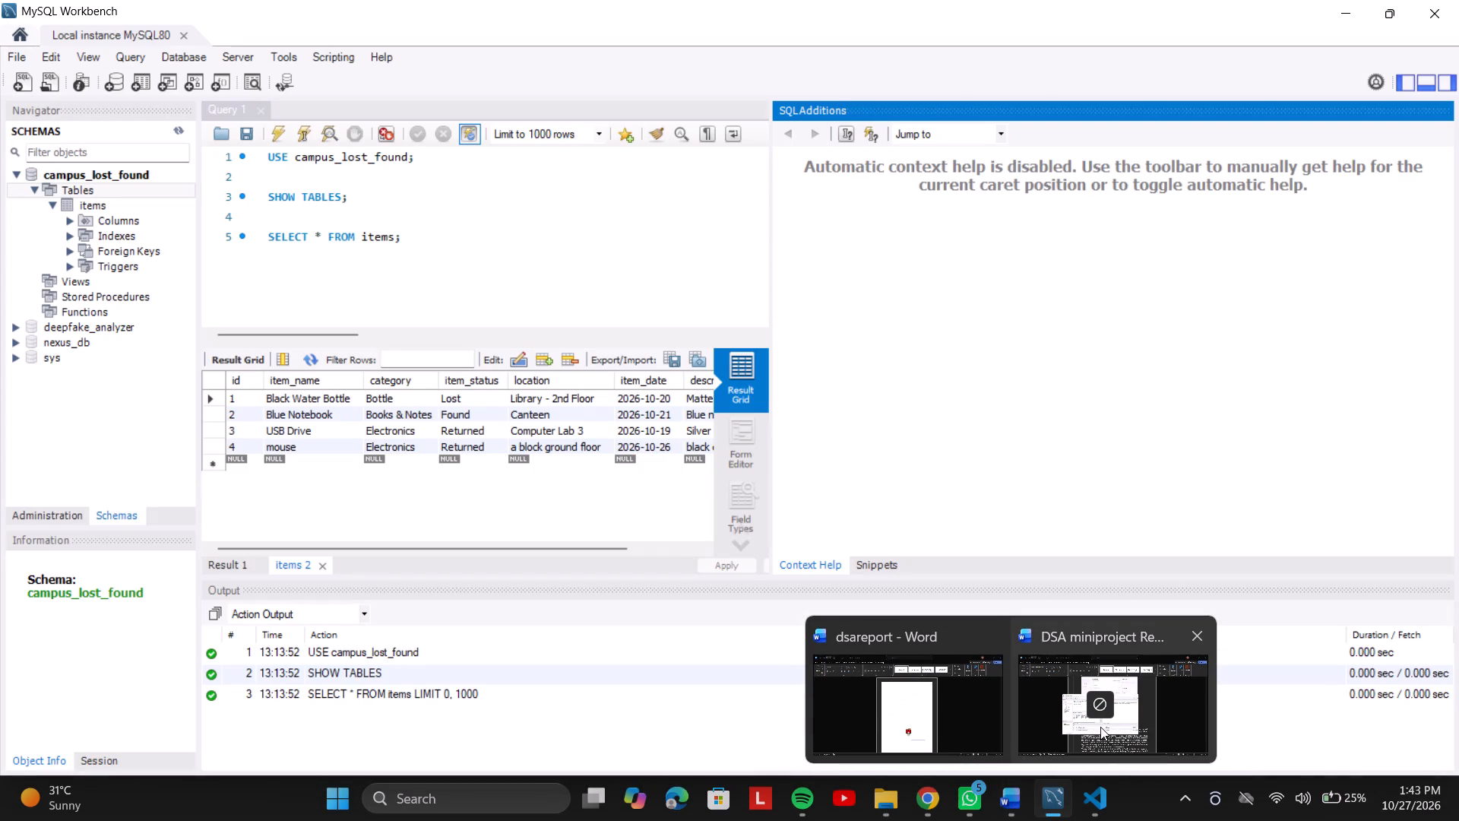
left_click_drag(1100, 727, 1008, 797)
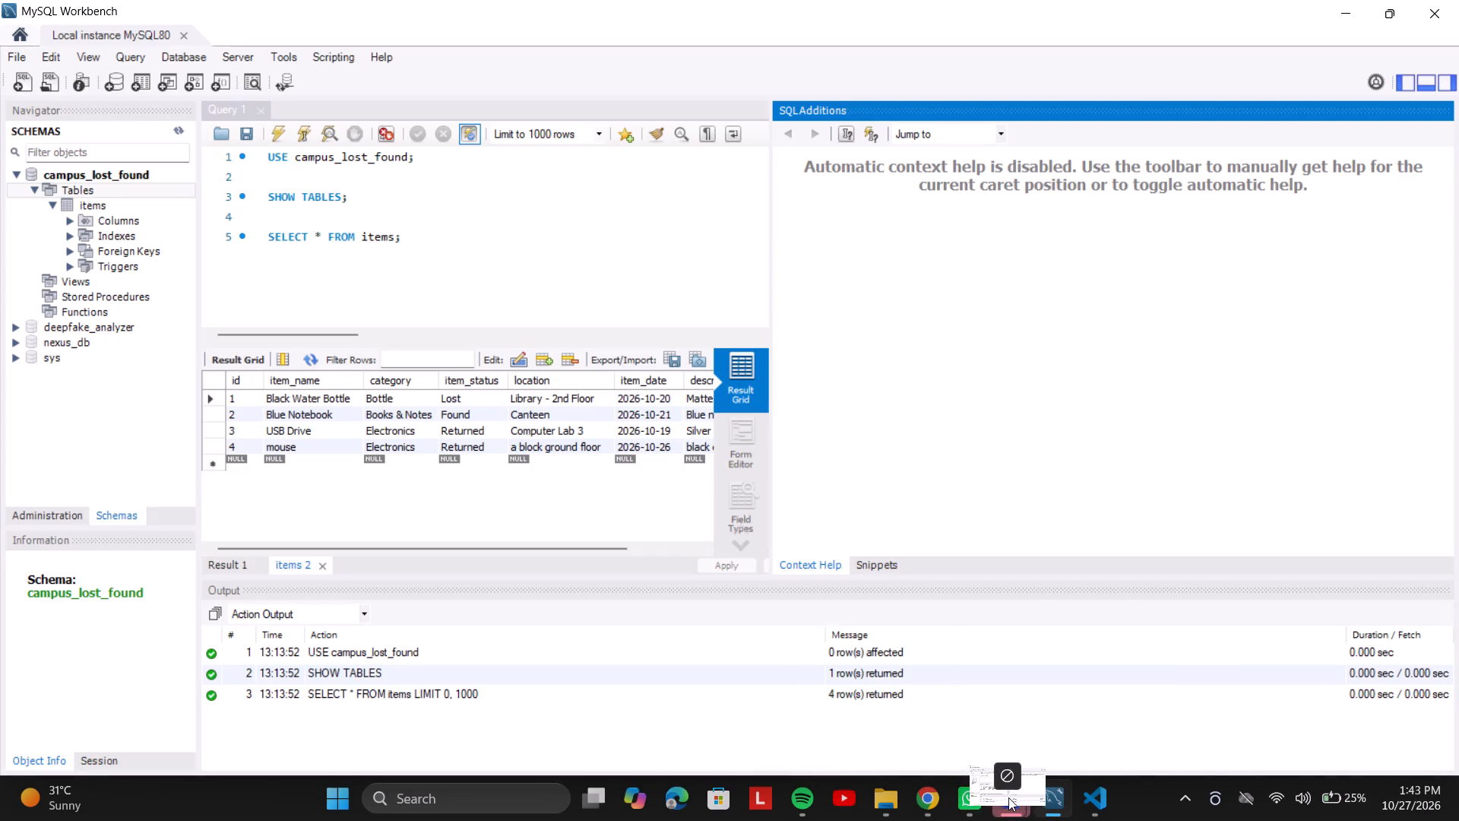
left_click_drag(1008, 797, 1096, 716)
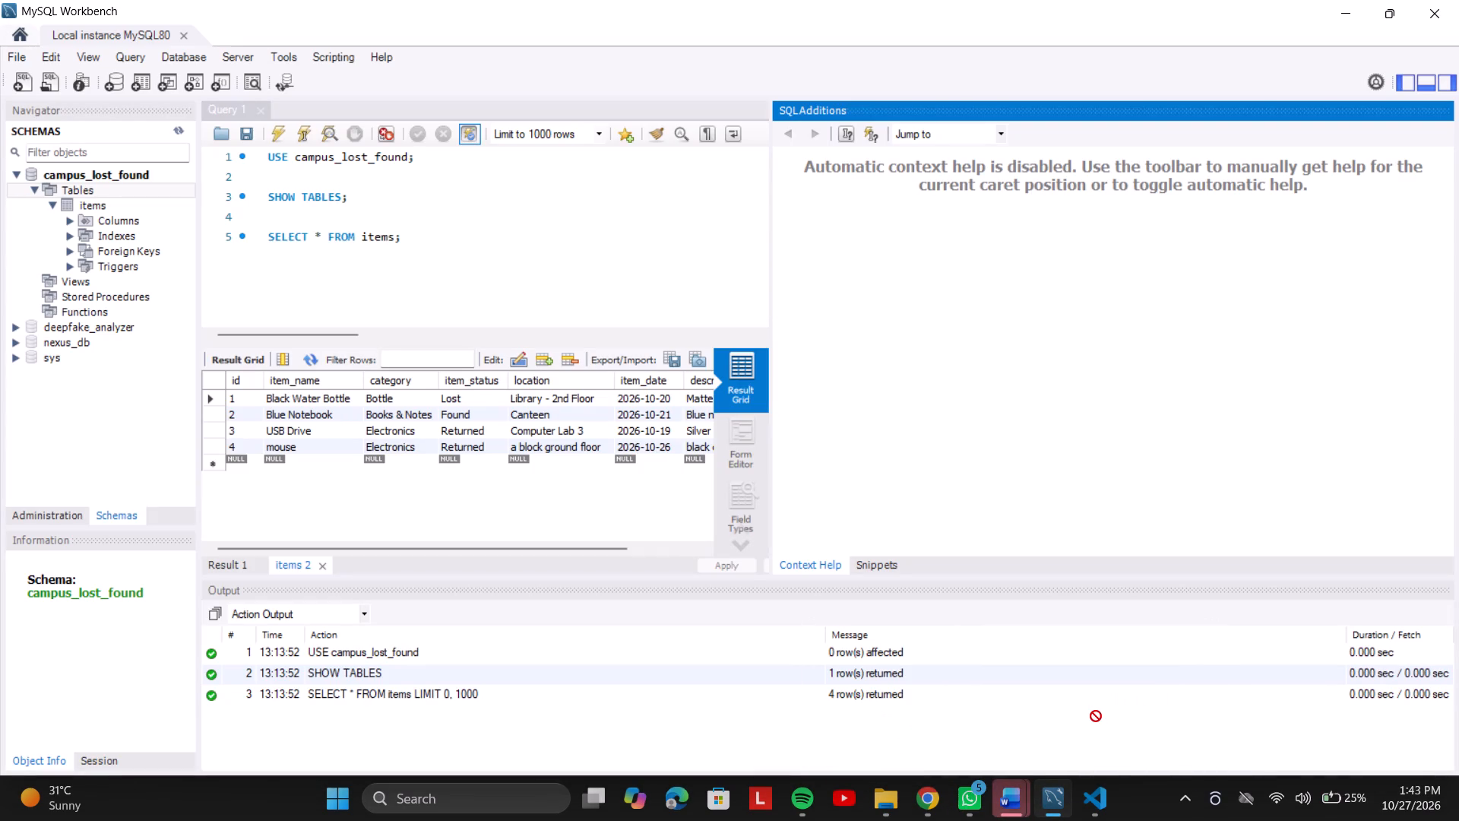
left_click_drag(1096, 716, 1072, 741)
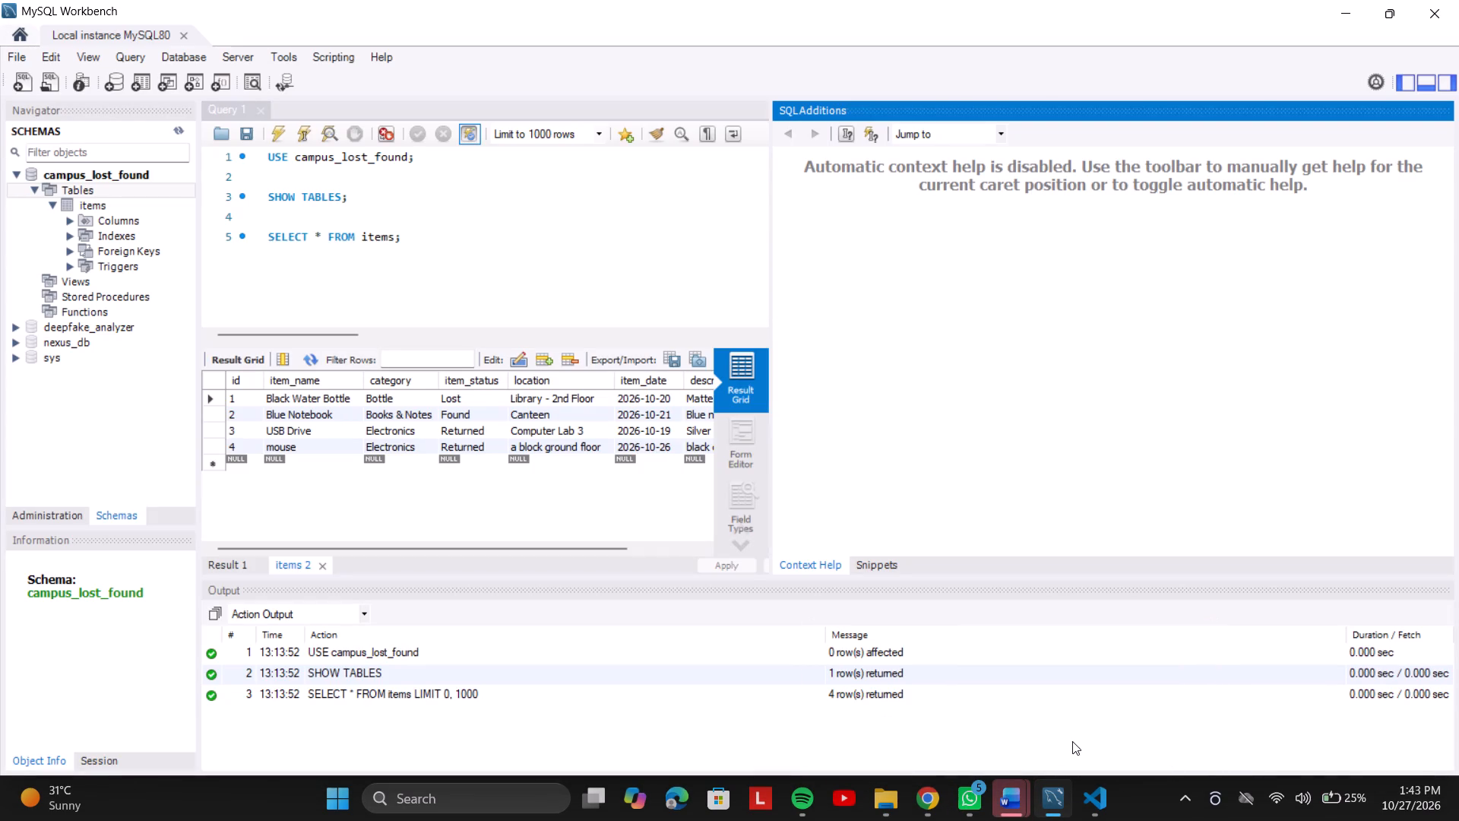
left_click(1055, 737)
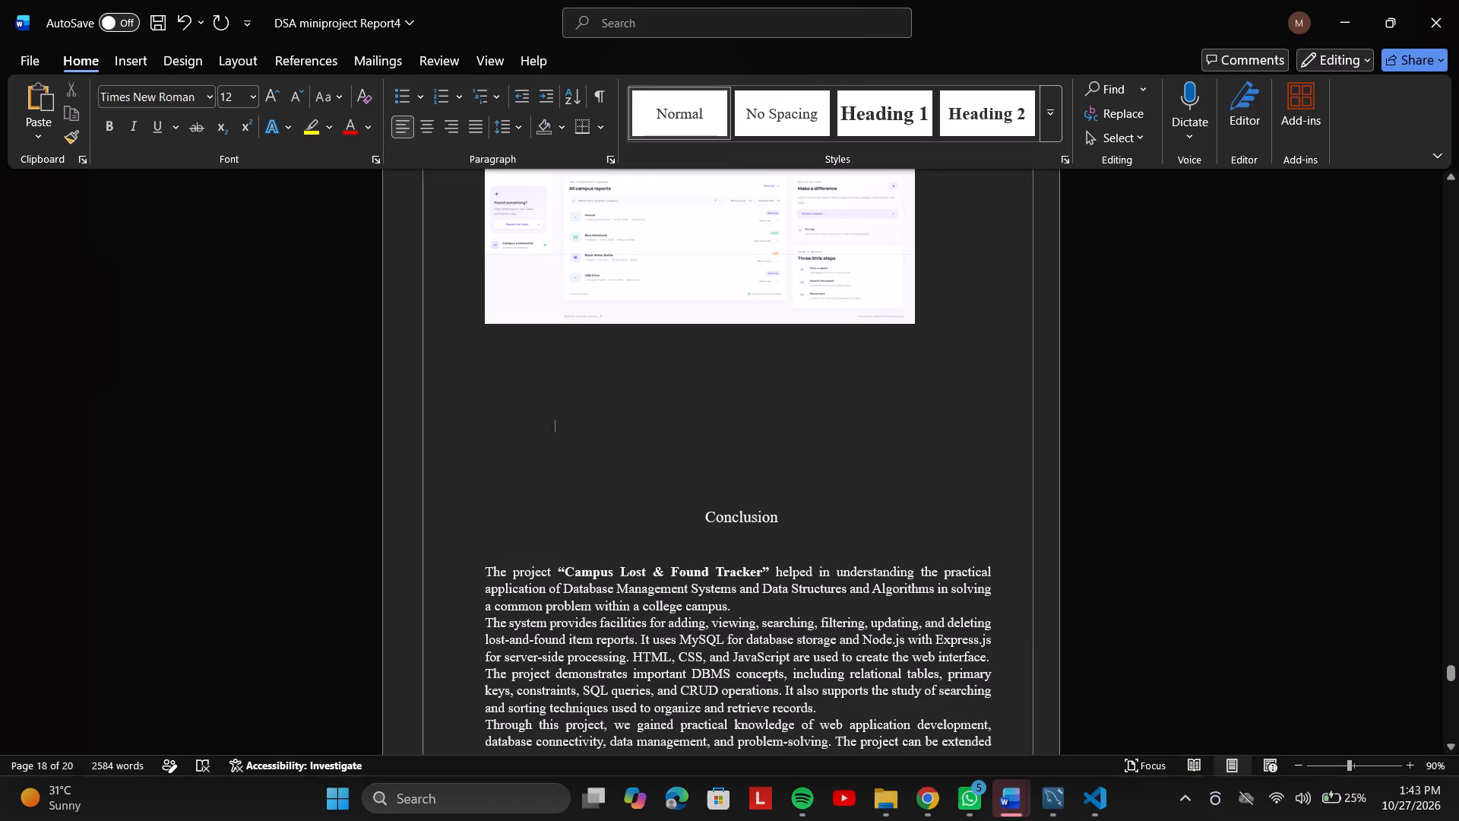
Check the Screenshots folder, return to DSA miniproject Report4, and paste the clipboard content in the gap above the Conclusion heading.
left_click(901, 804)
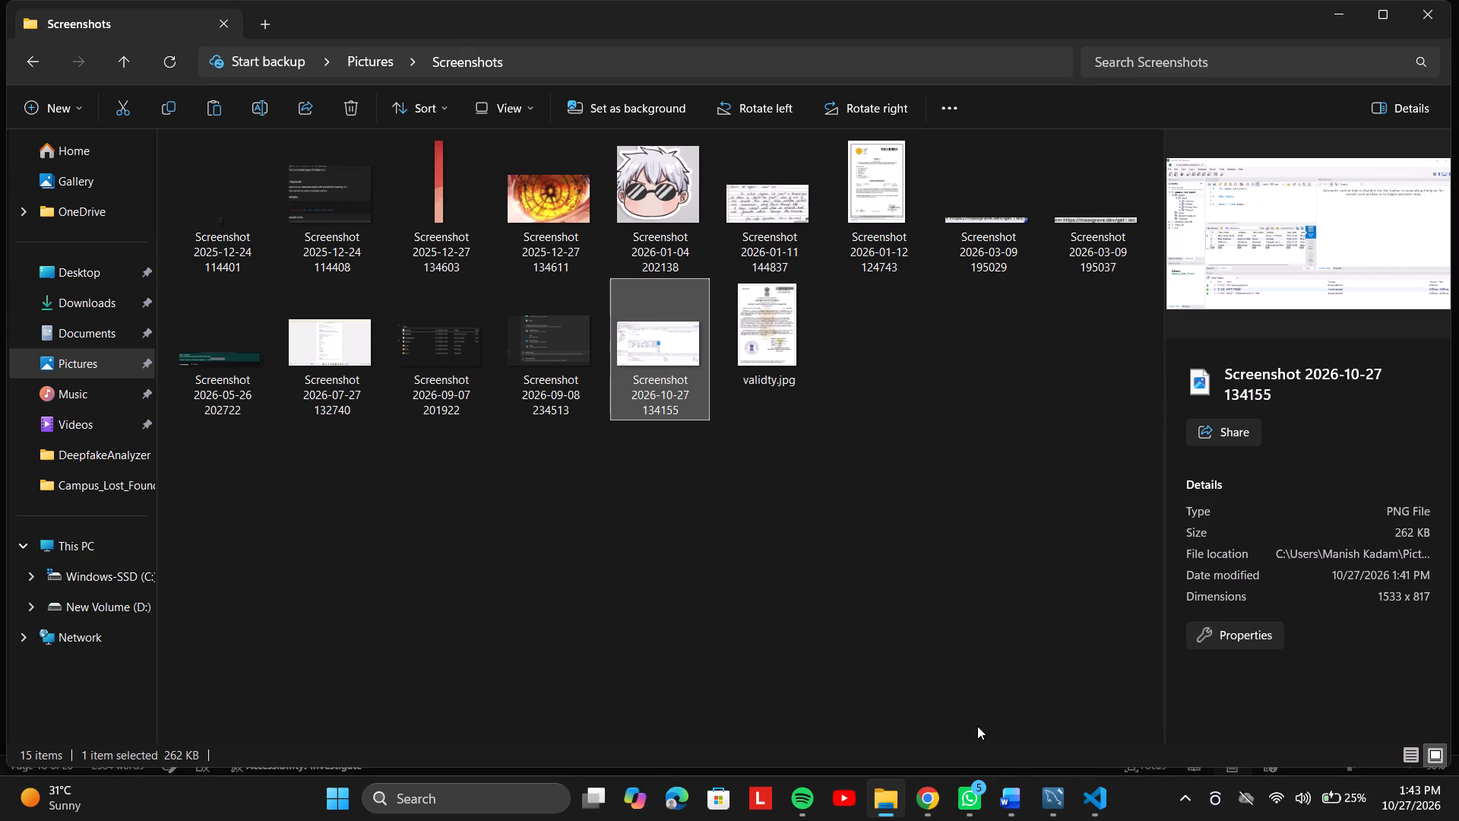
left_click(1015, 801)
left_click(1083, 726)
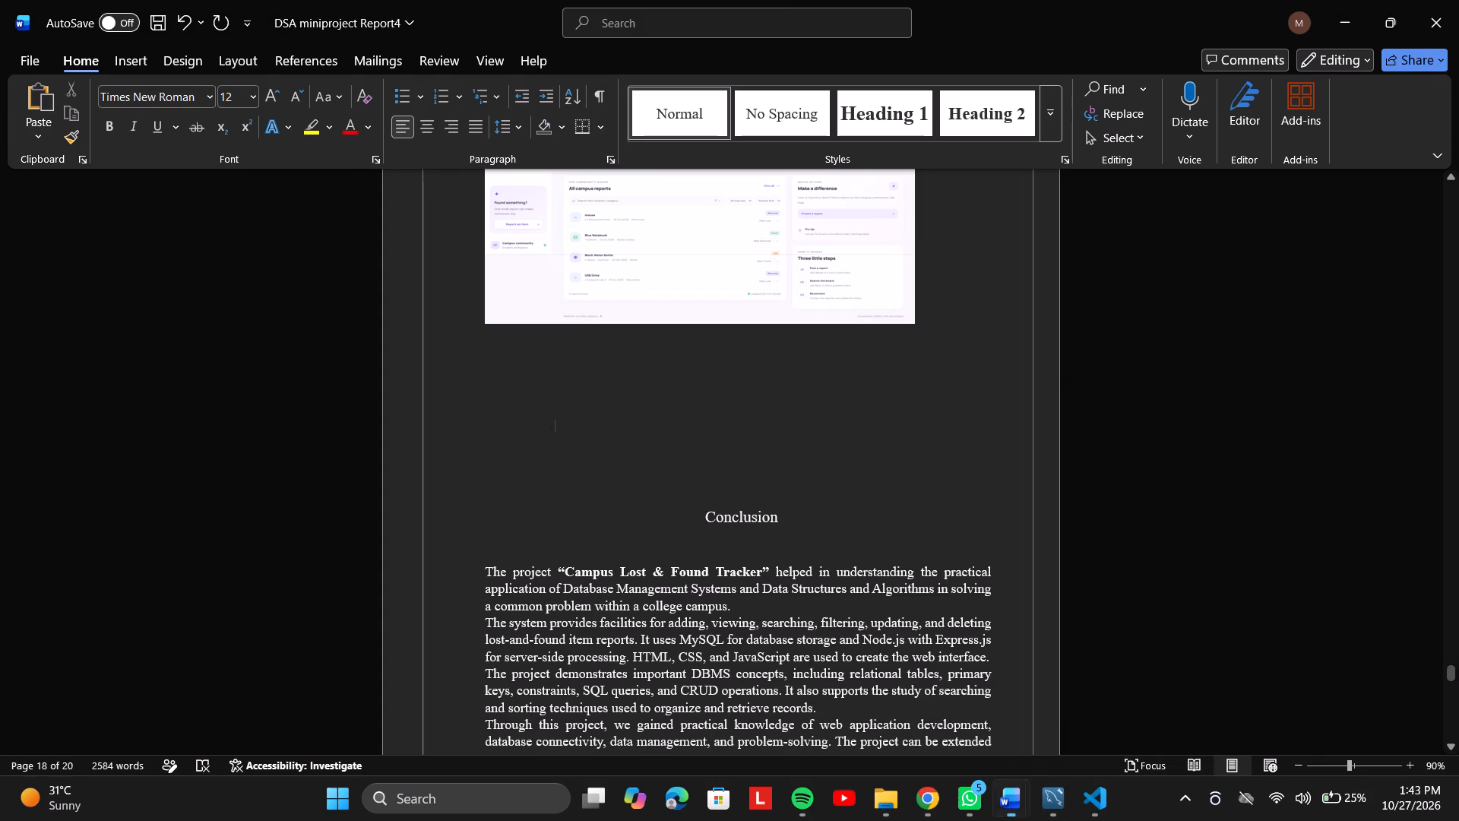
left_click(677, 432)
key("ctrl+v")
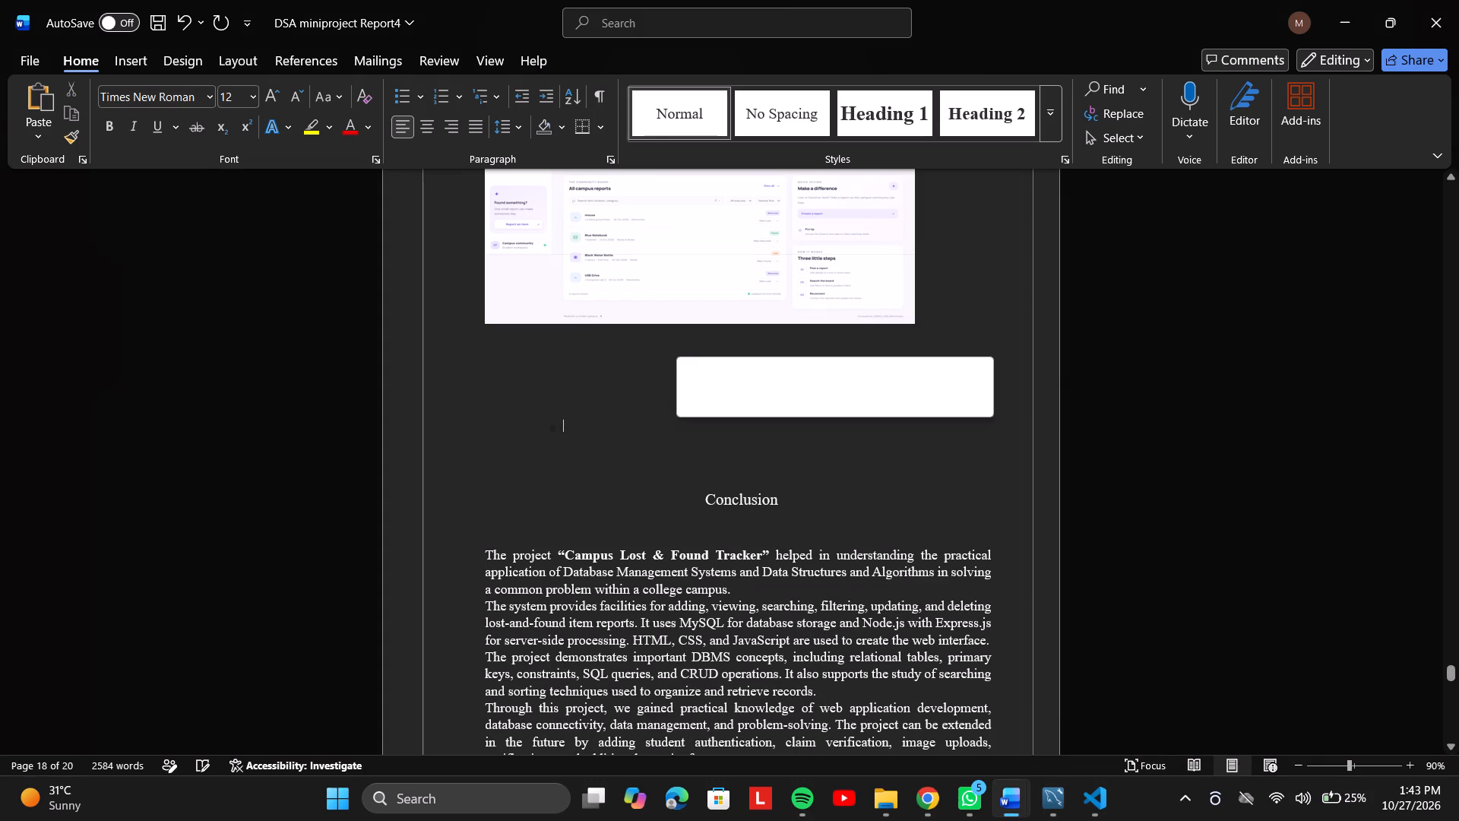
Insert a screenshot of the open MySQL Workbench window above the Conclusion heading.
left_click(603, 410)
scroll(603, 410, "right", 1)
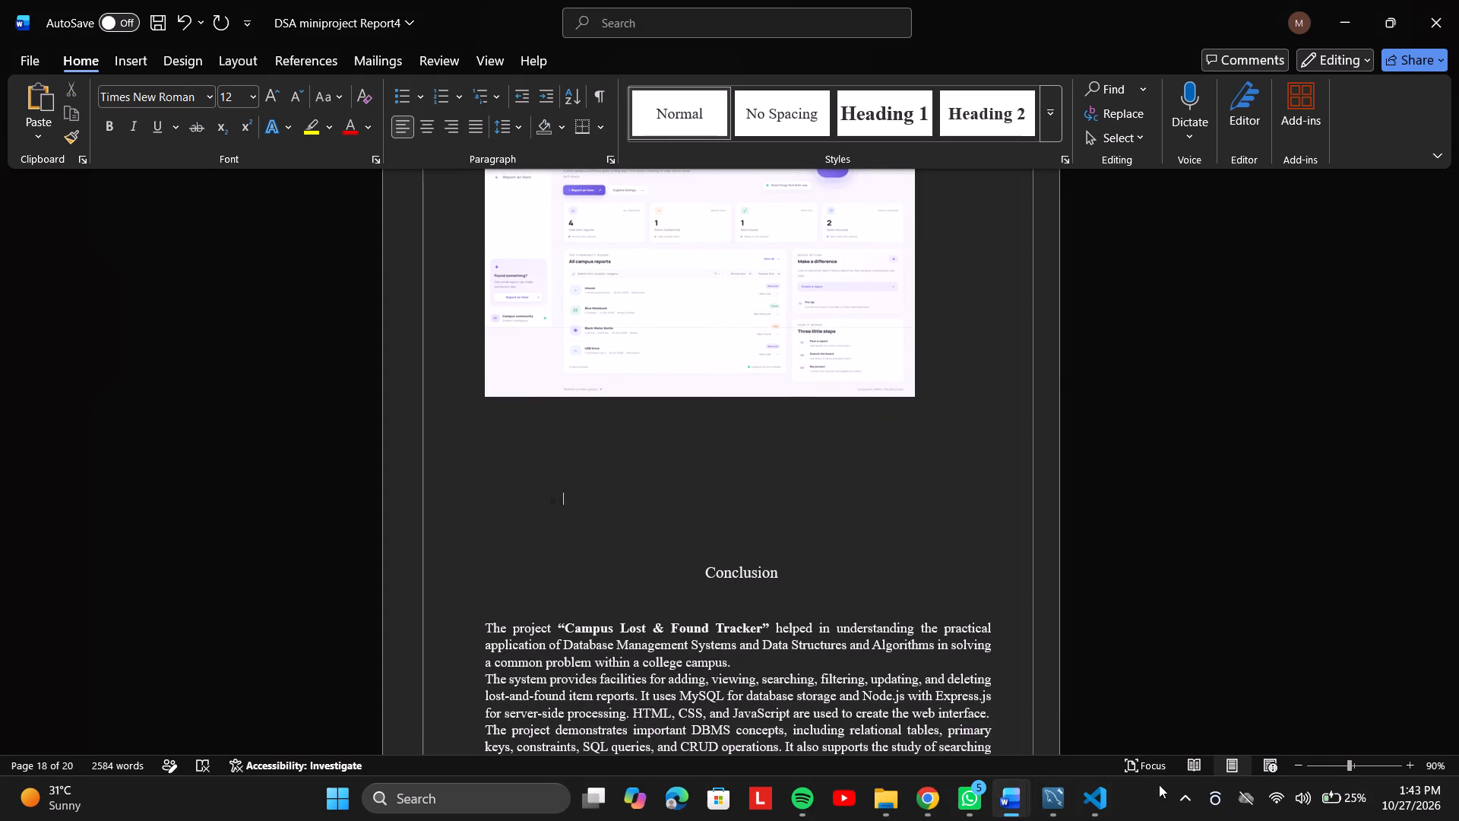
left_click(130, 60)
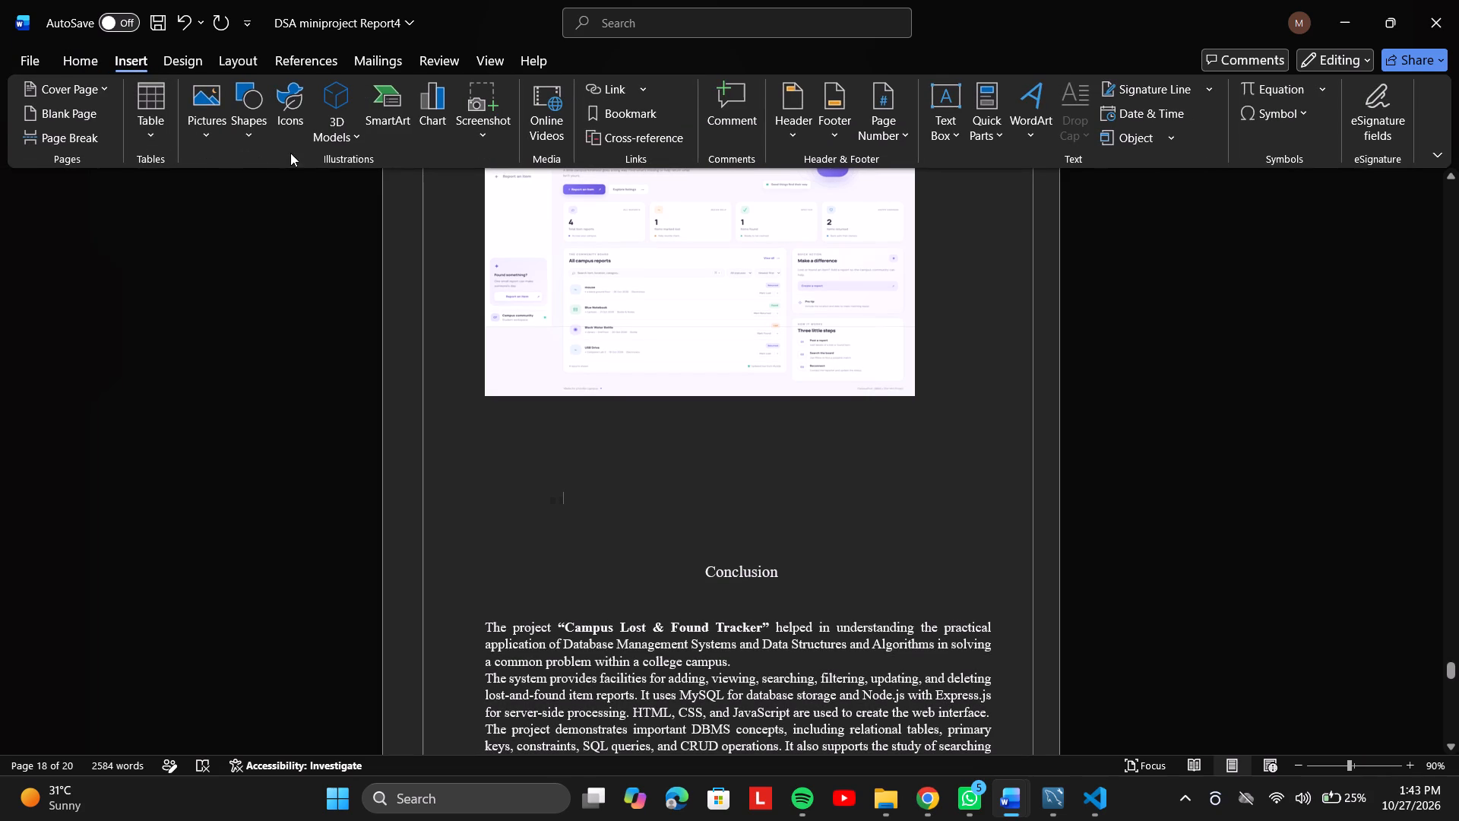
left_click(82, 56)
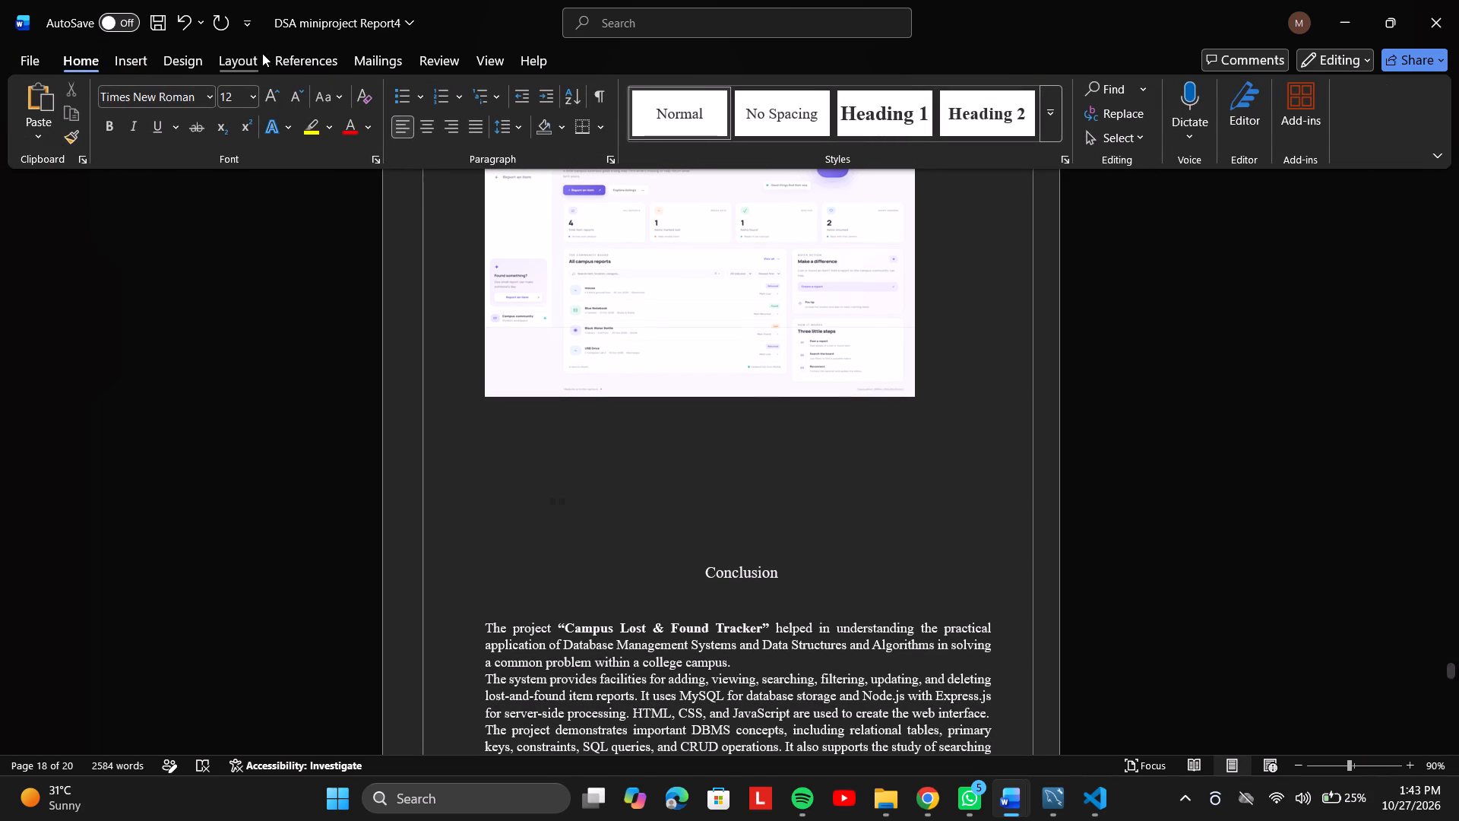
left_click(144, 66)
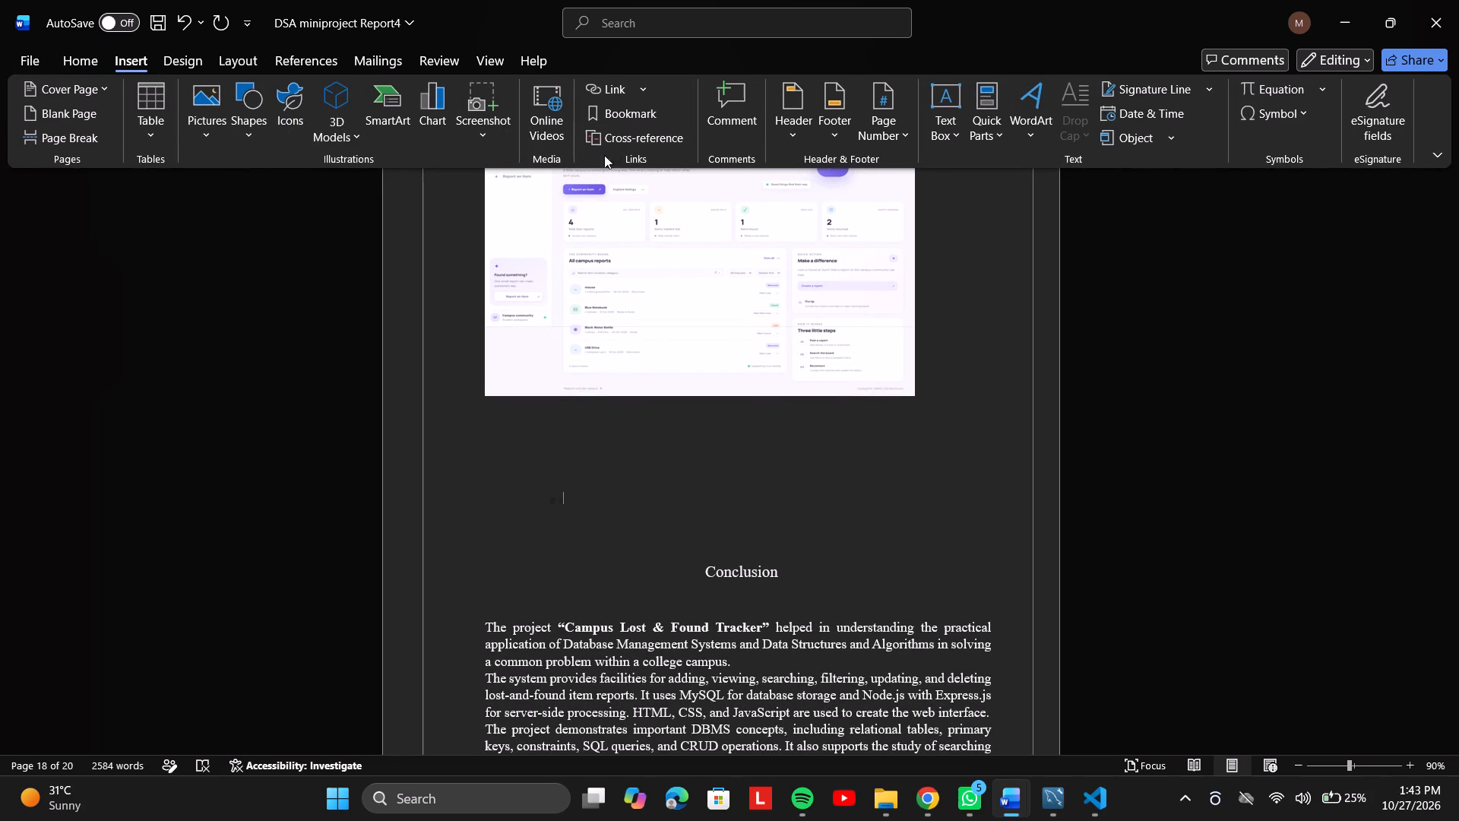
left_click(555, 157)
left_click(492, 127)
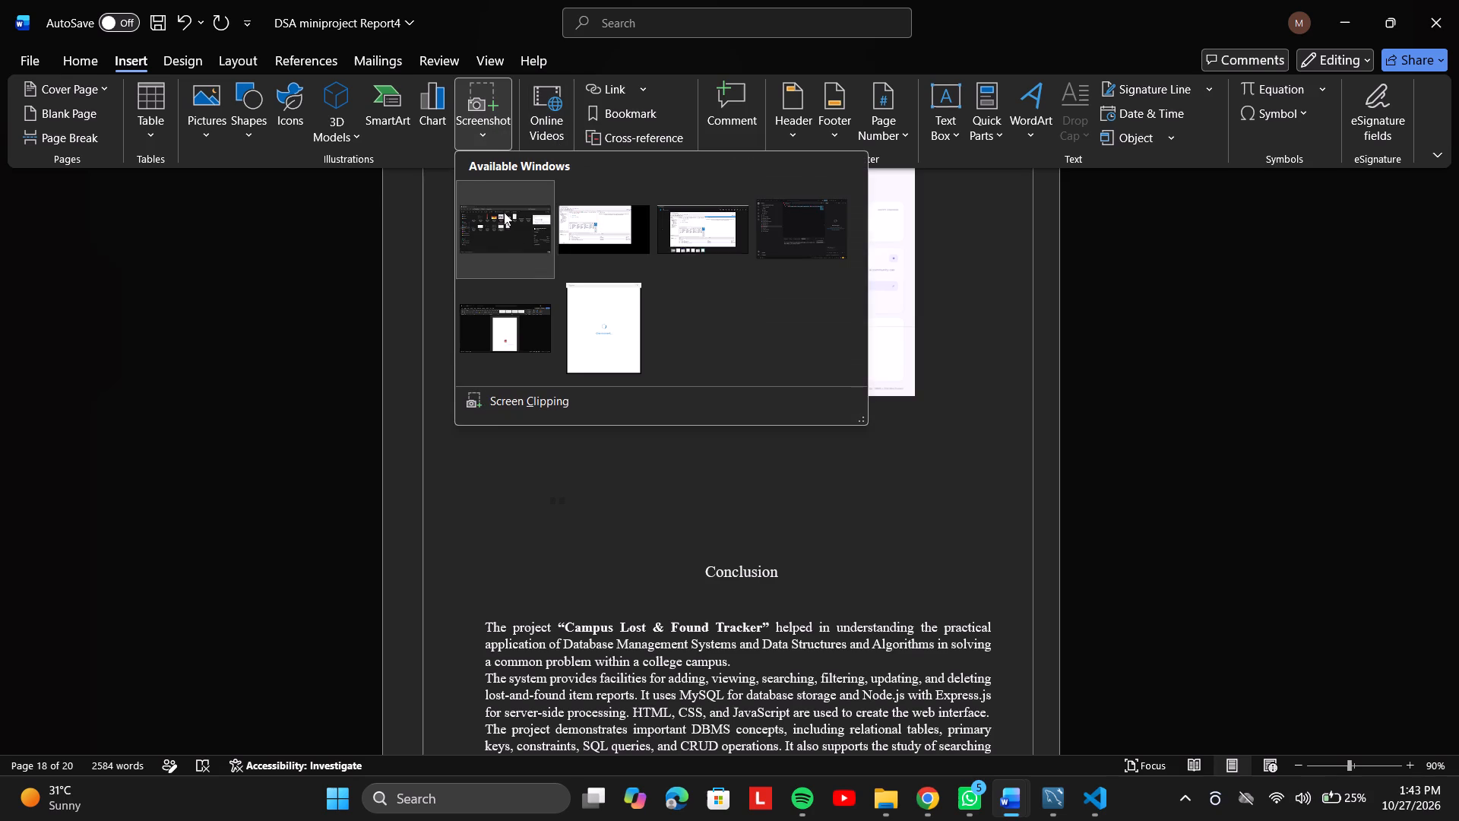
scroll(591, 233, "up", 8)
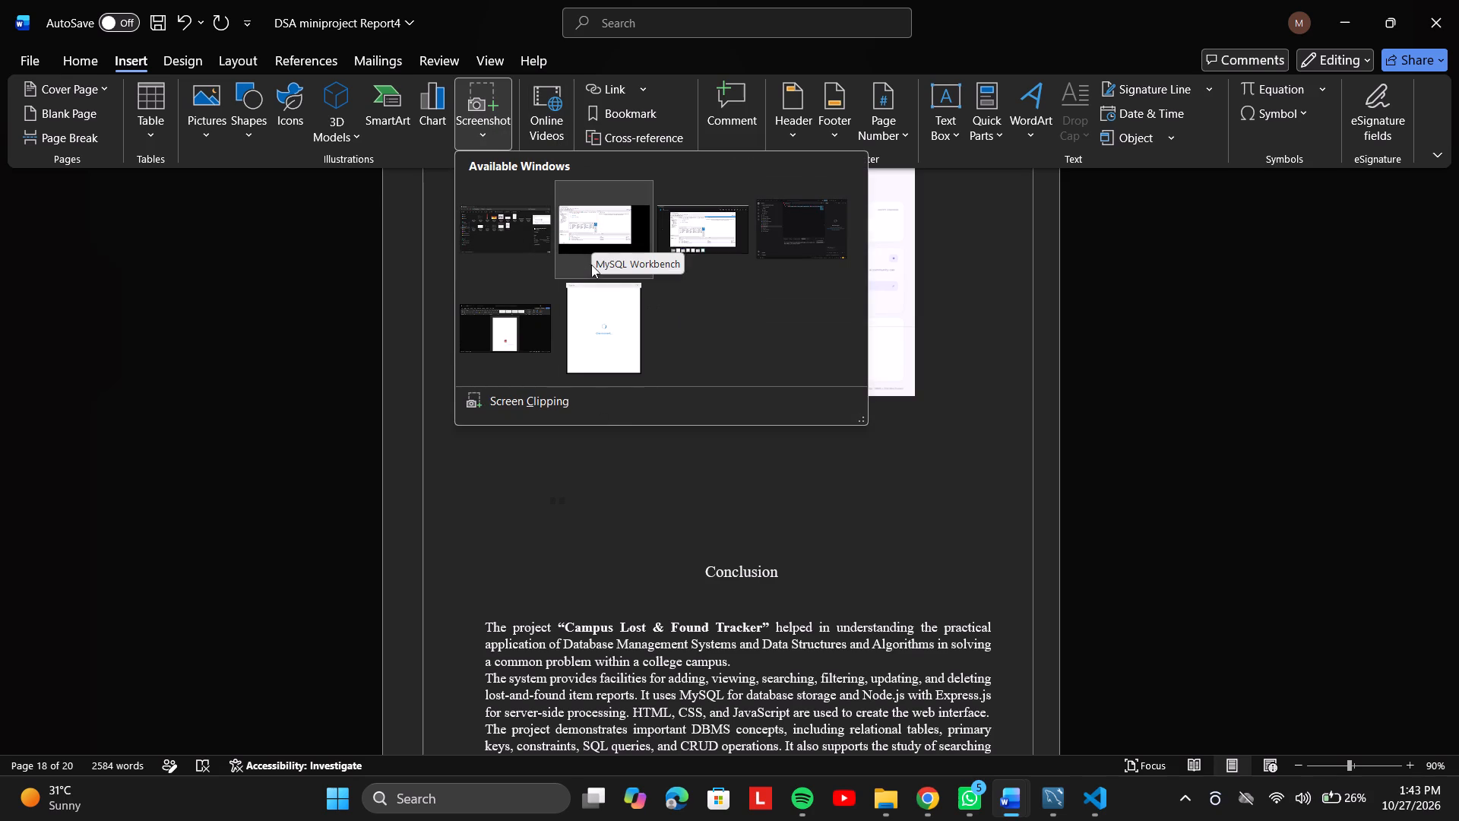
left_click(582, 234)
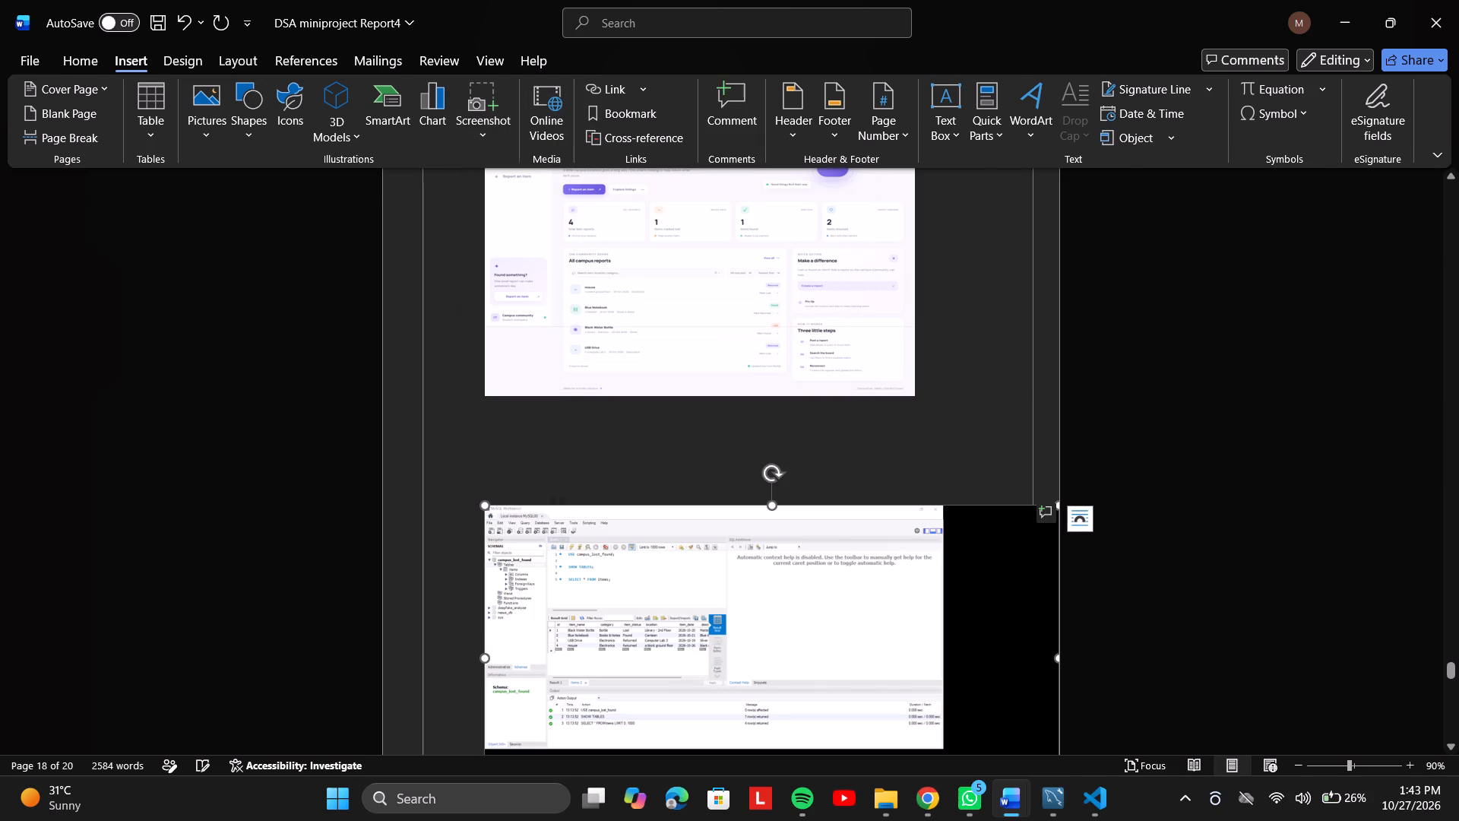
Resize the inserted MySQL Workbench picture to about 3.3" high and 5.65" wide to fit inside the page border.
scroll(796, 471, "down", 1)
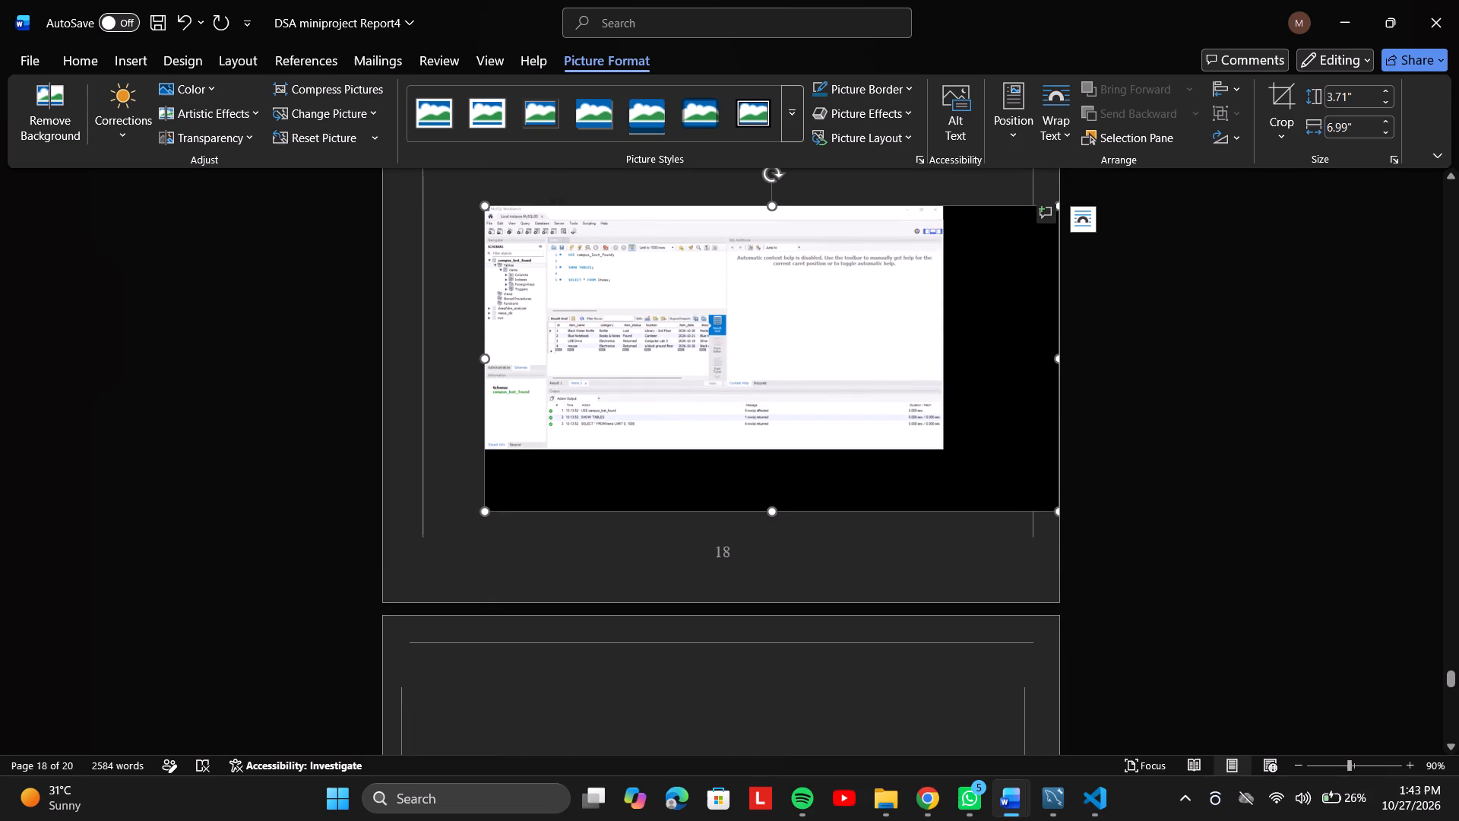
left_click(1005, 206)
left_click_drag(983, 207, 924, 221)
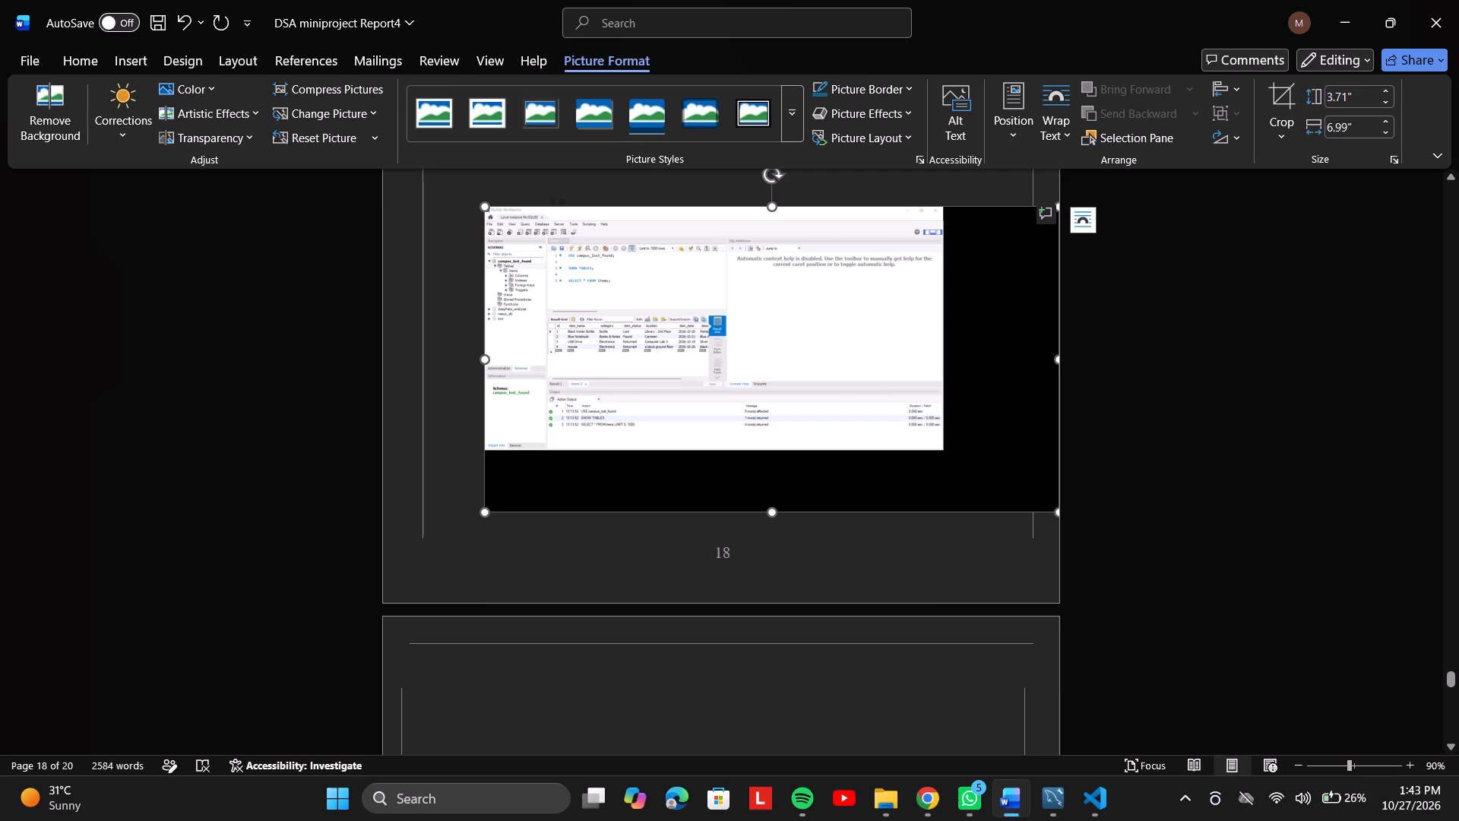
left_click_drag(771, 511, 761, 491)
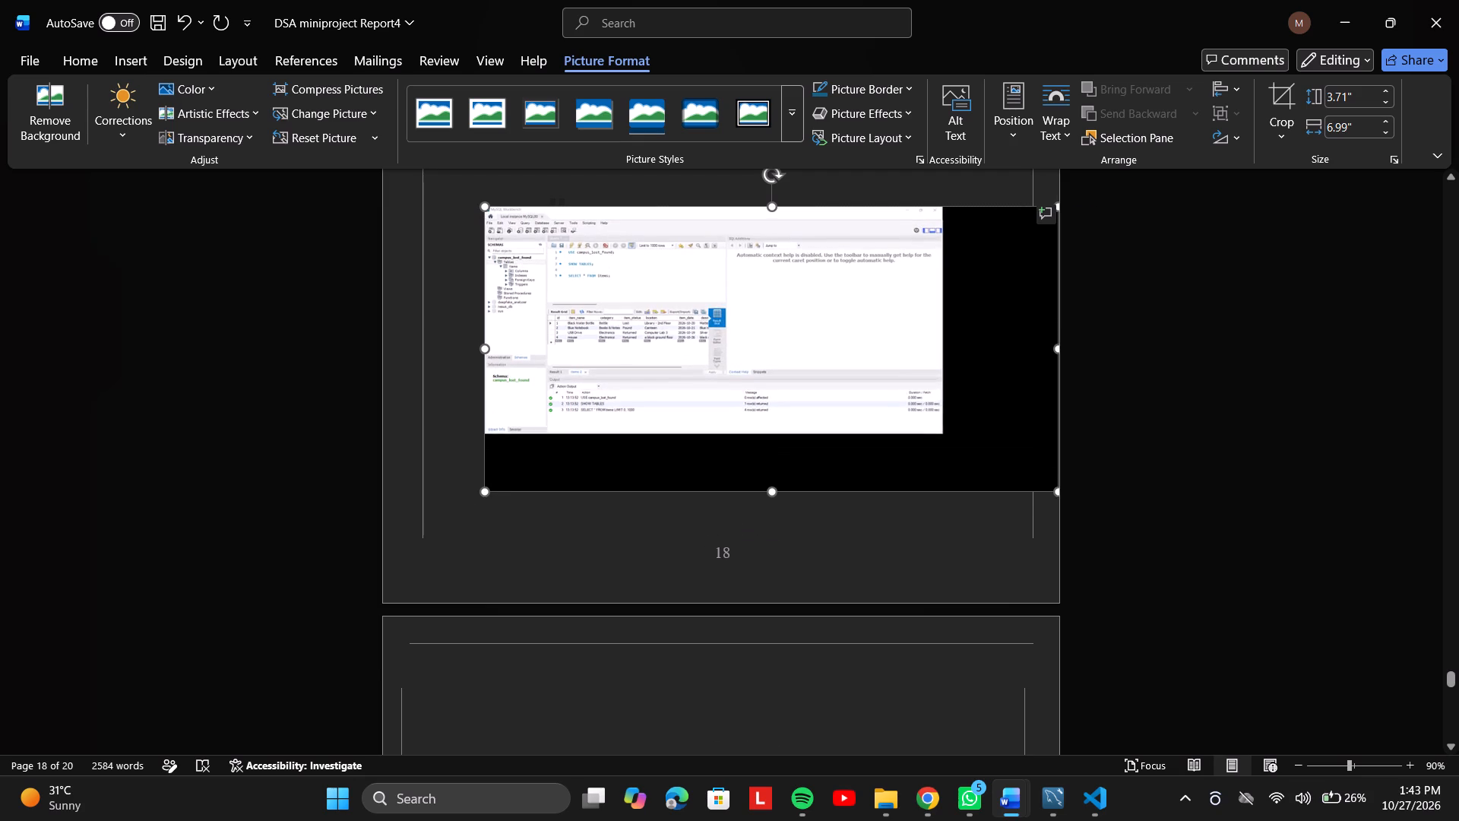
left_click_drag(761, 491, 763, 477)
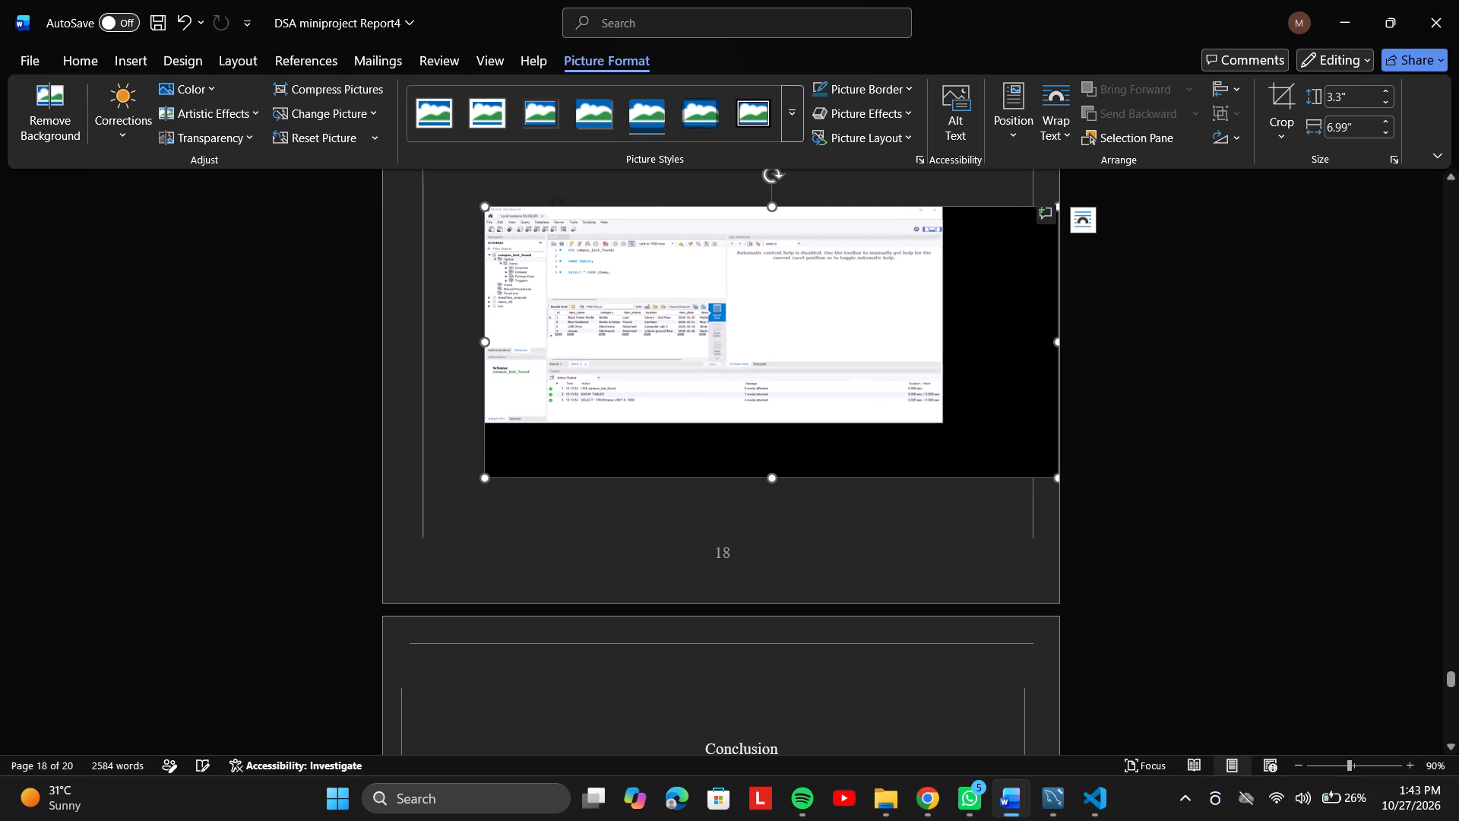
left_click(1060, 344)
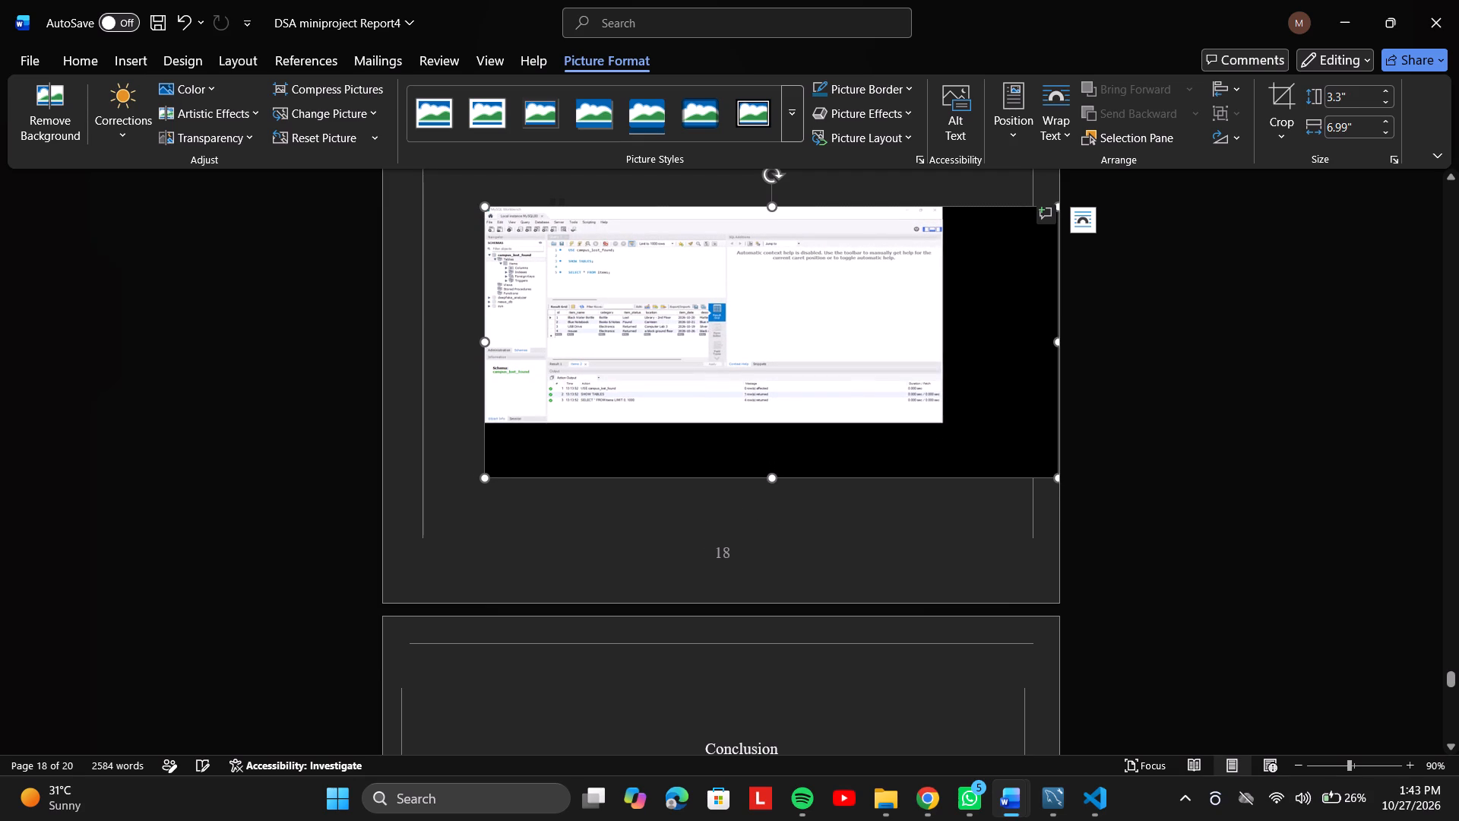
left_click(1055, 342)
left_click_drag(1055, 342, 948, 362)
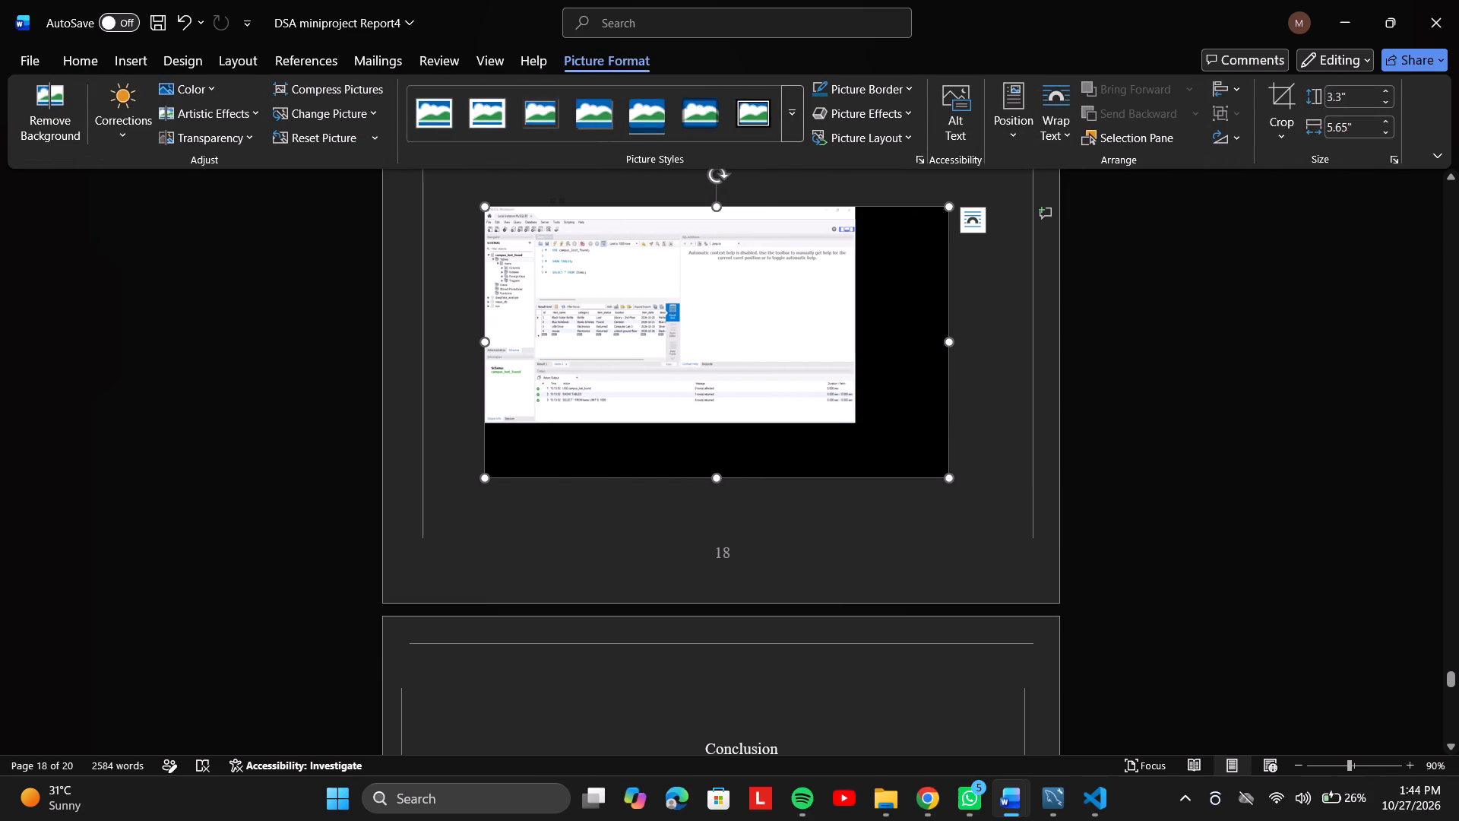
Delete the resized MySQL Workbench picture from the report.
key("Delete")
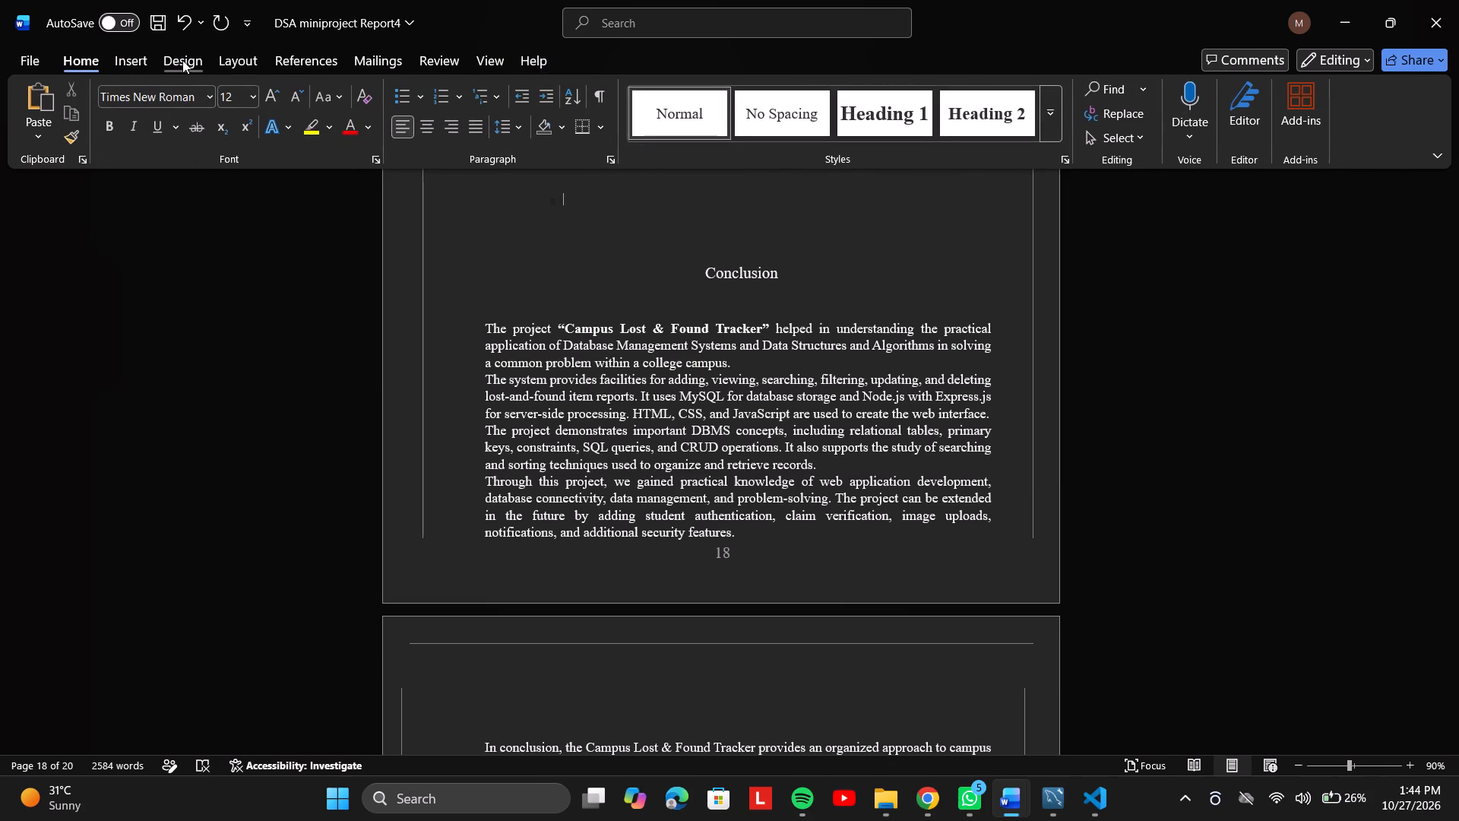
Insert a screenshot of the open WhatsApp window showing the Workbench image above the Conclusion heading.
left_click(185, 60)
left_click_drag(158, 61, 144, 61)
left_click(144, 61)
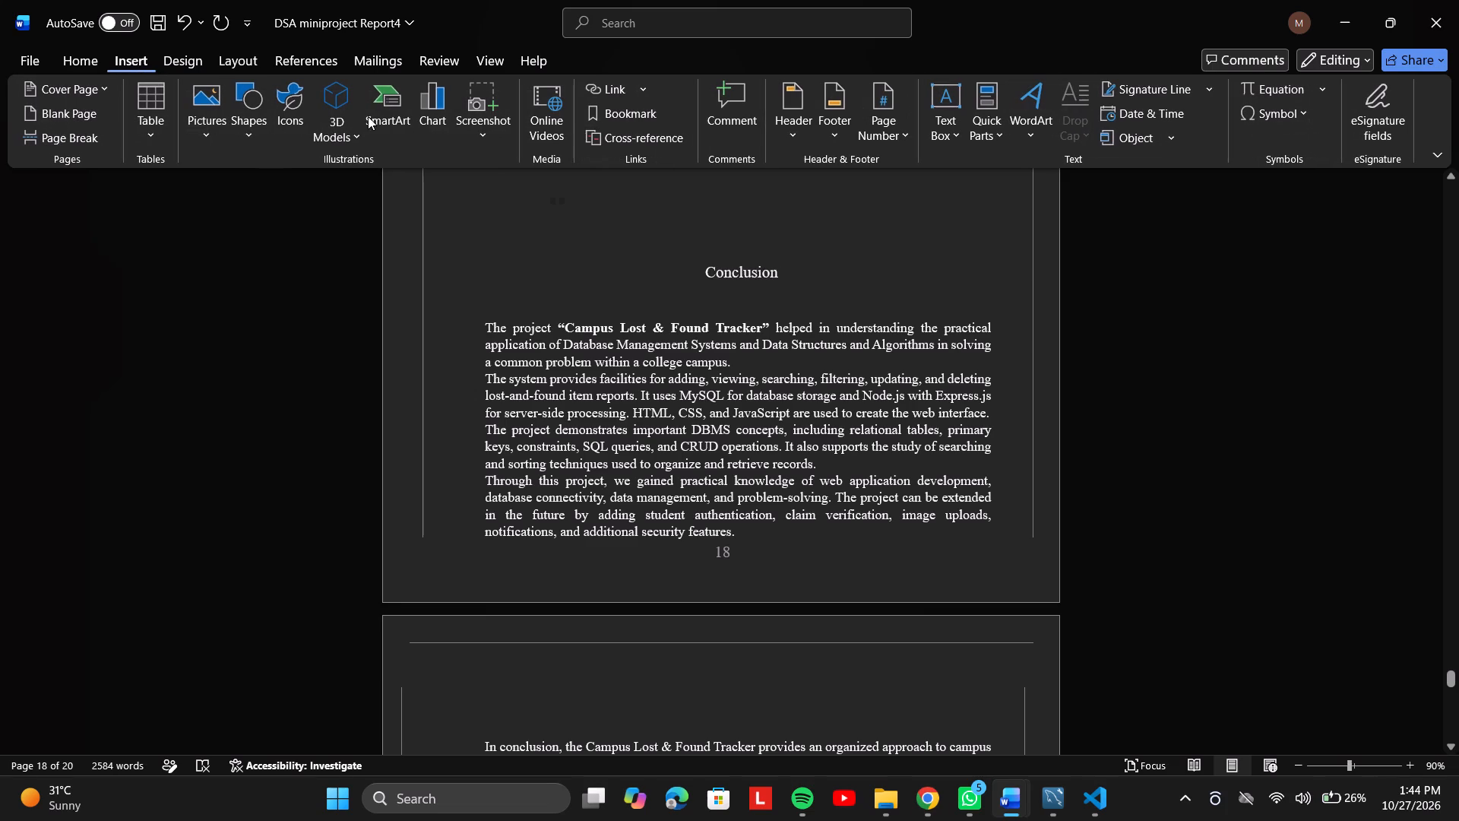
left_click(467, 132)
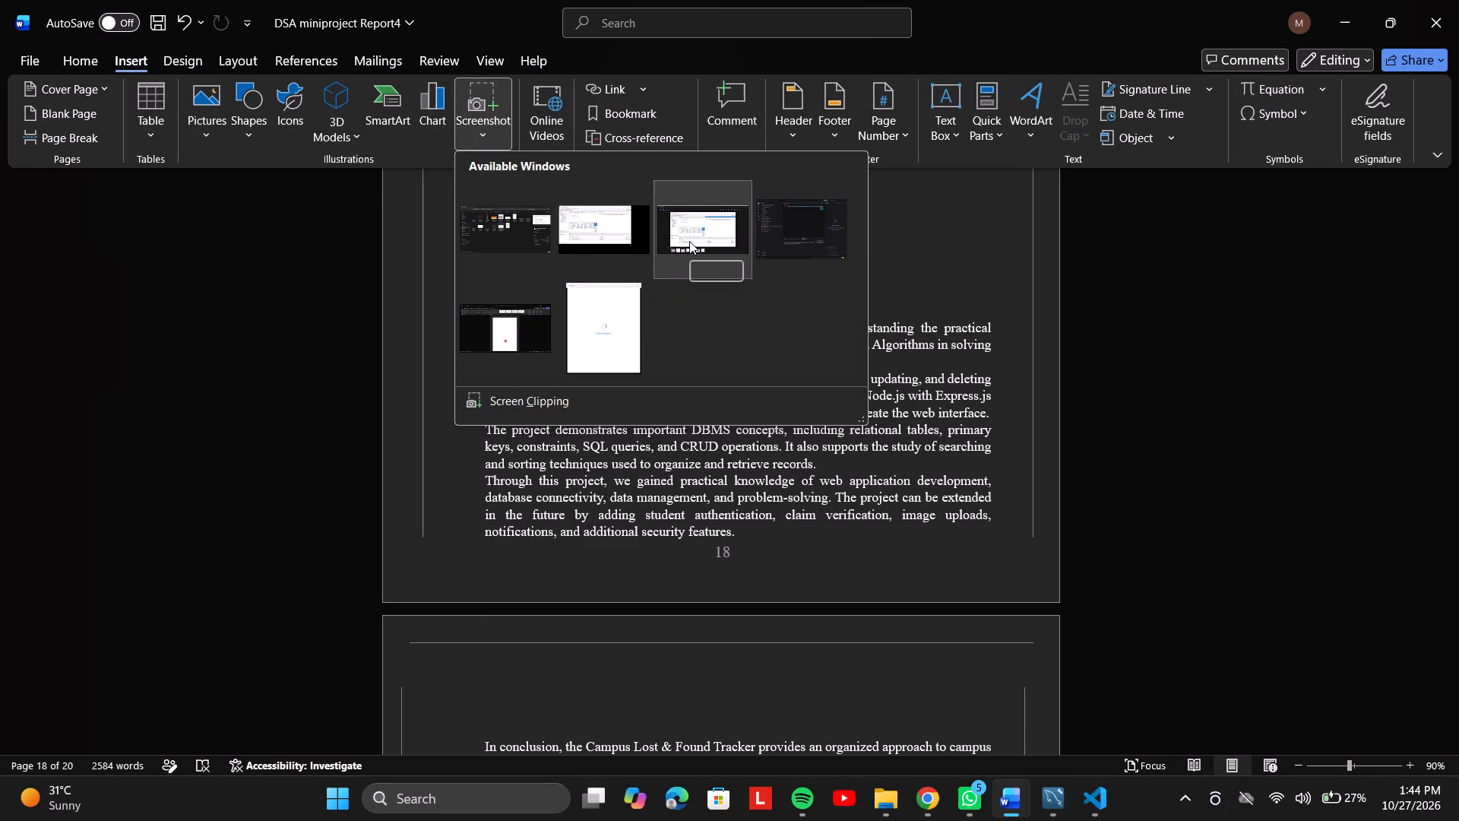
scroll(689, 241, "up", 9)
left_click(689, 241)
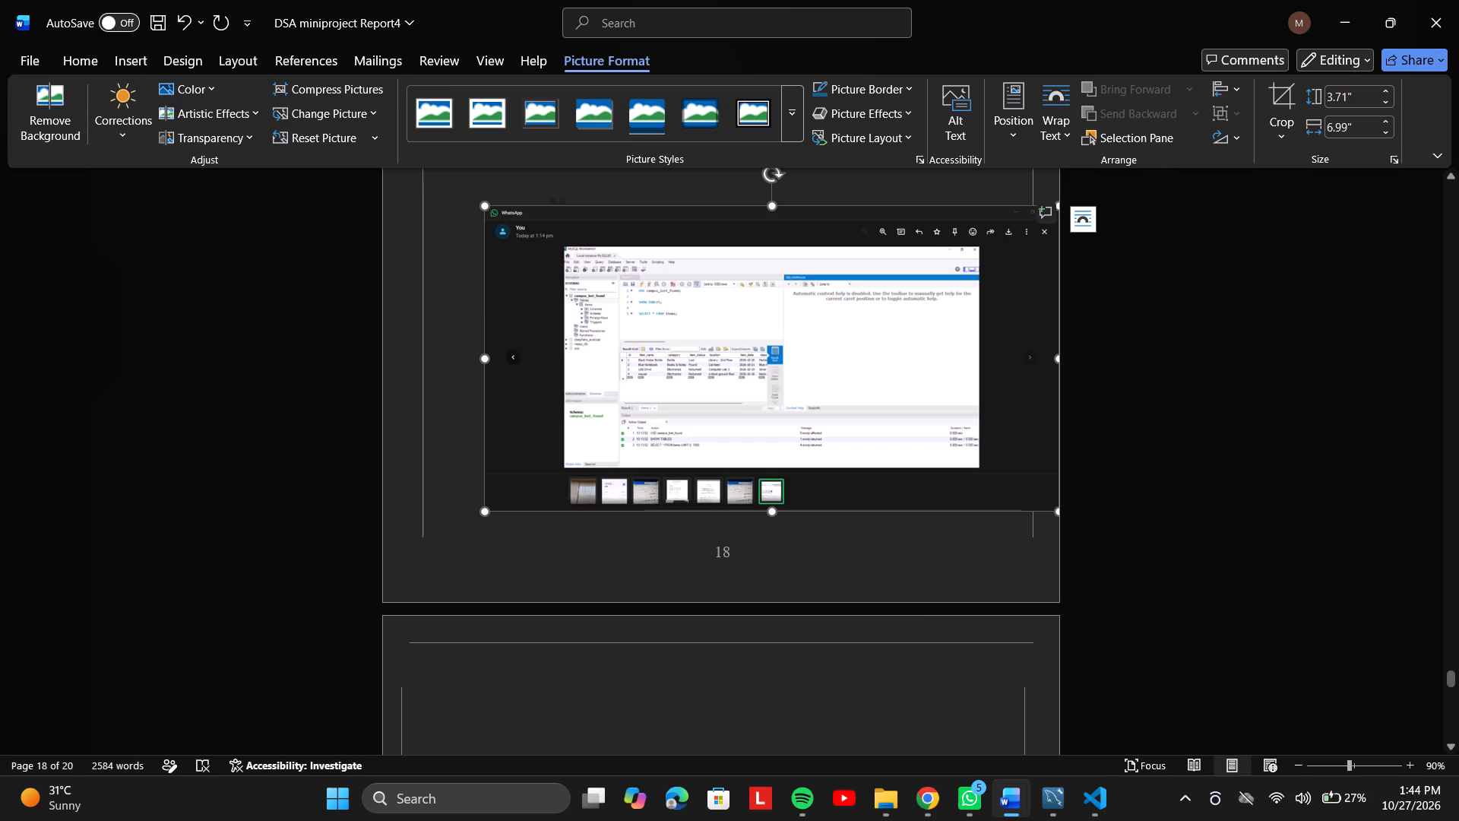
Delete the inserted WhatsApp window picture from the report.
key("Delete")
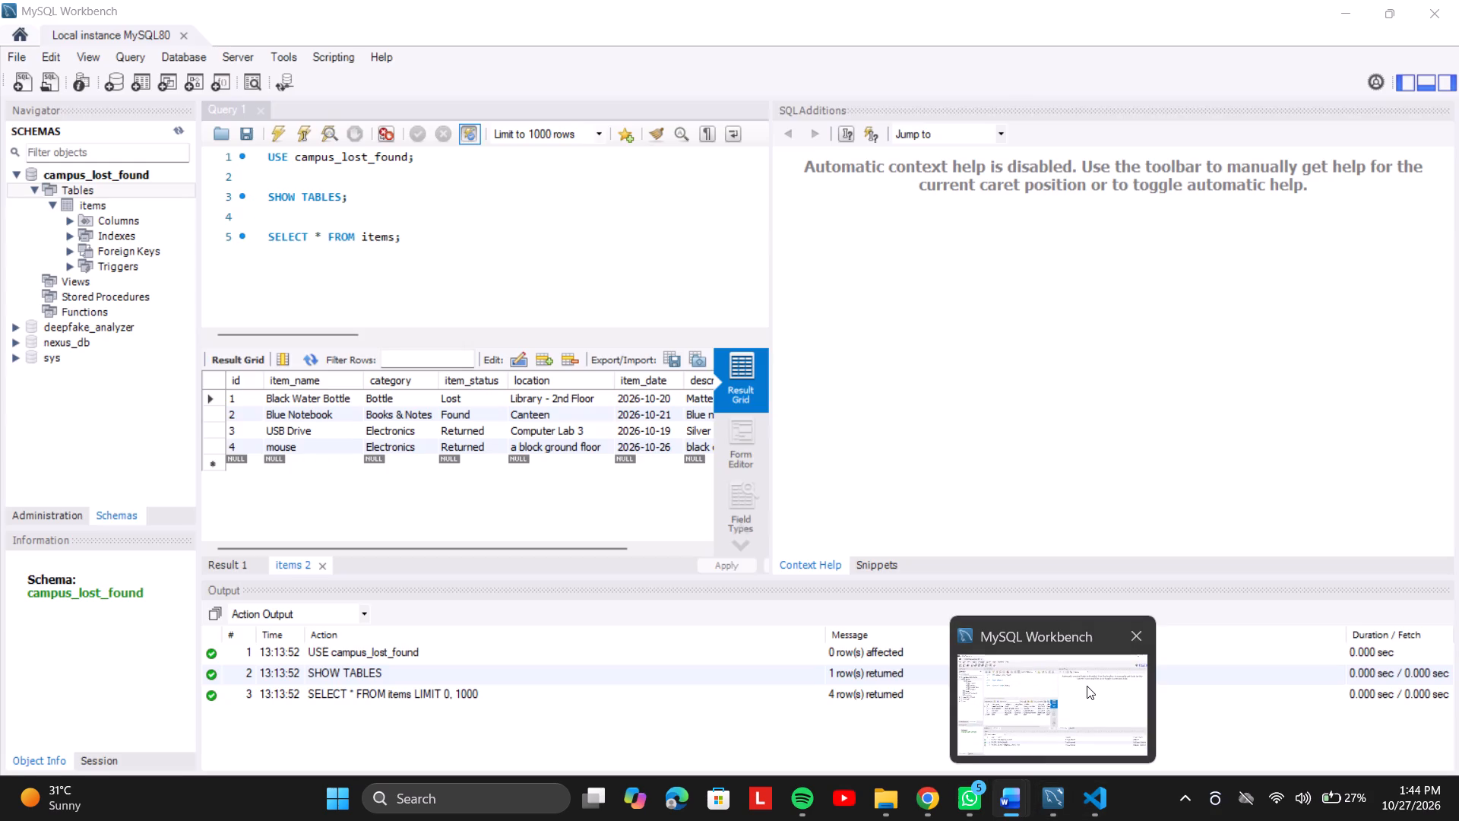
Switch to MySQL Workbench and capture its full window, excluding the taskbar, with the Snipping Tool.
left_click(1087, 686)
left_click(571, 287)
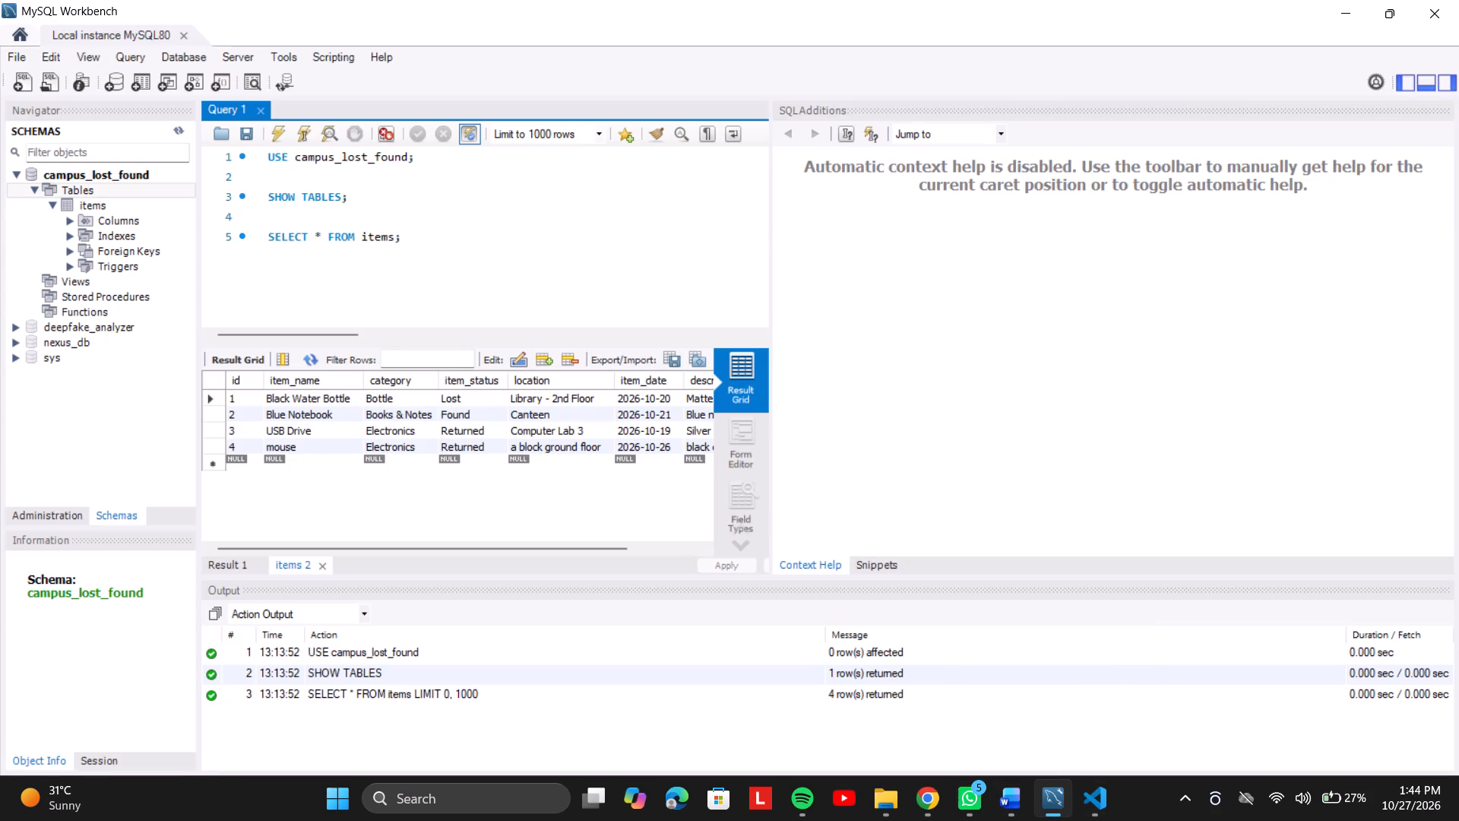
left_click(347, 309)
key("super+s")
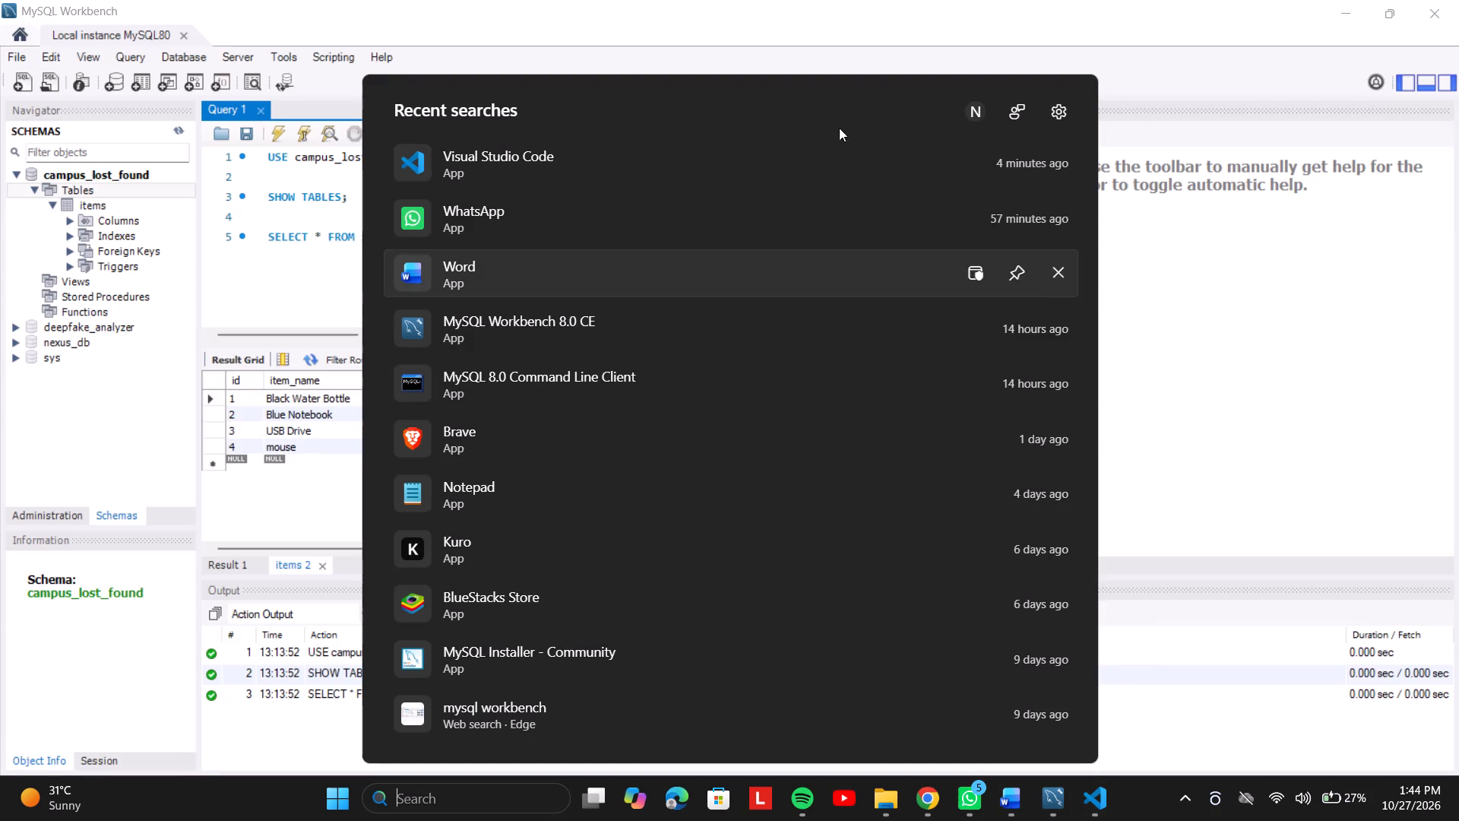
left_click(1187, 302)
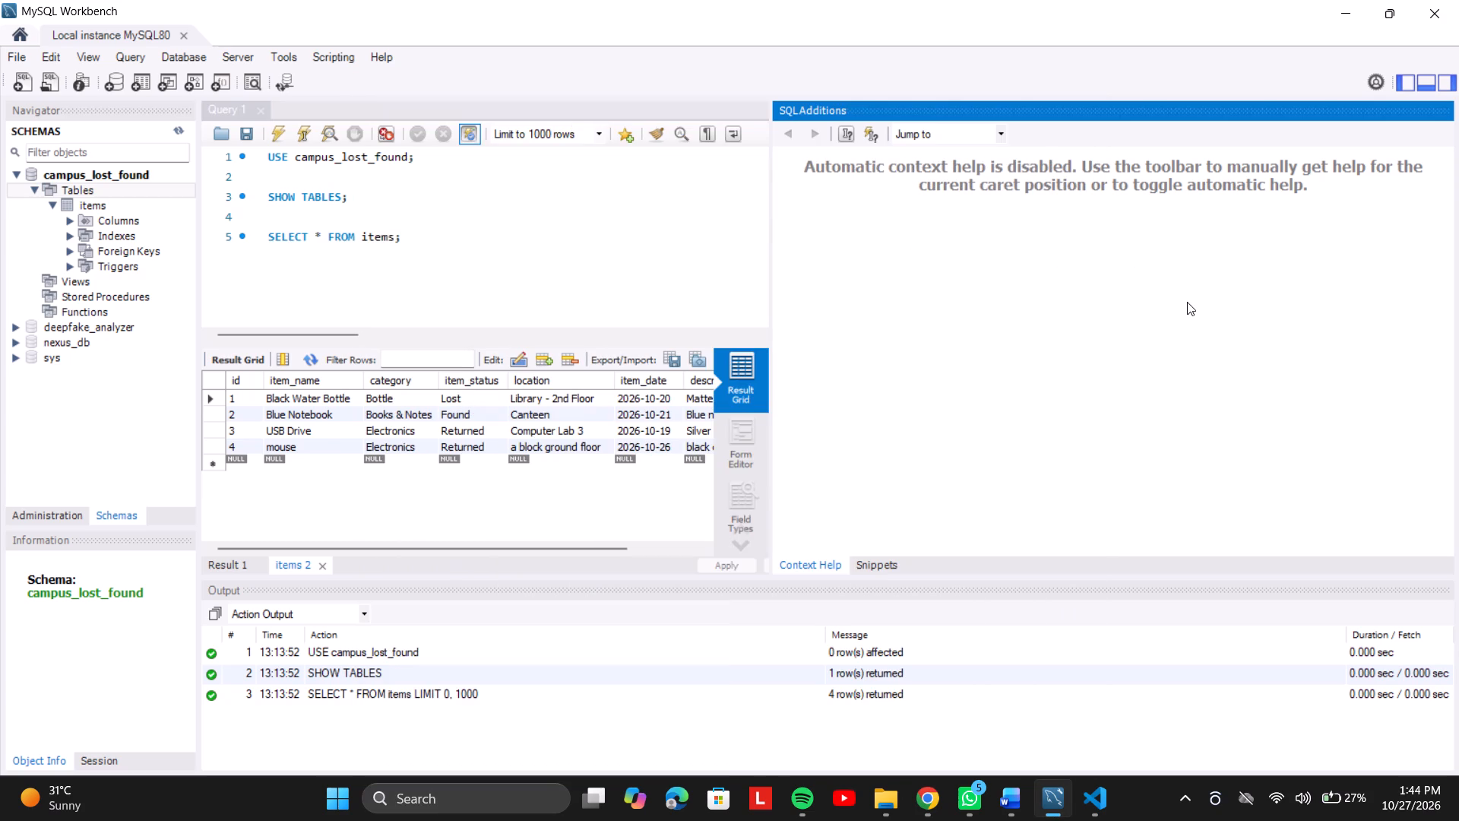
key("shift+super+s")
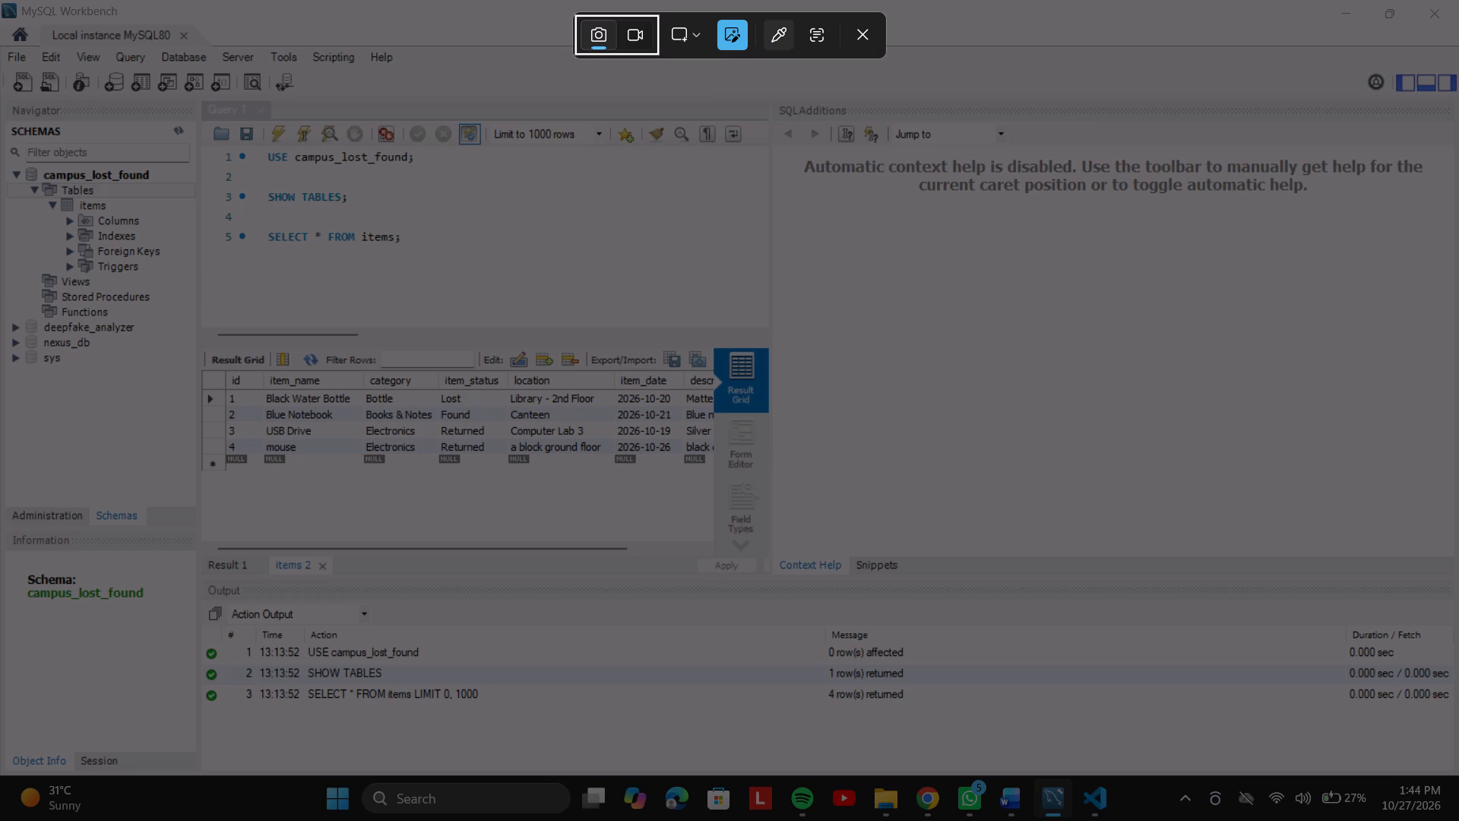
left_click_drag(2, 0, 241, 209)
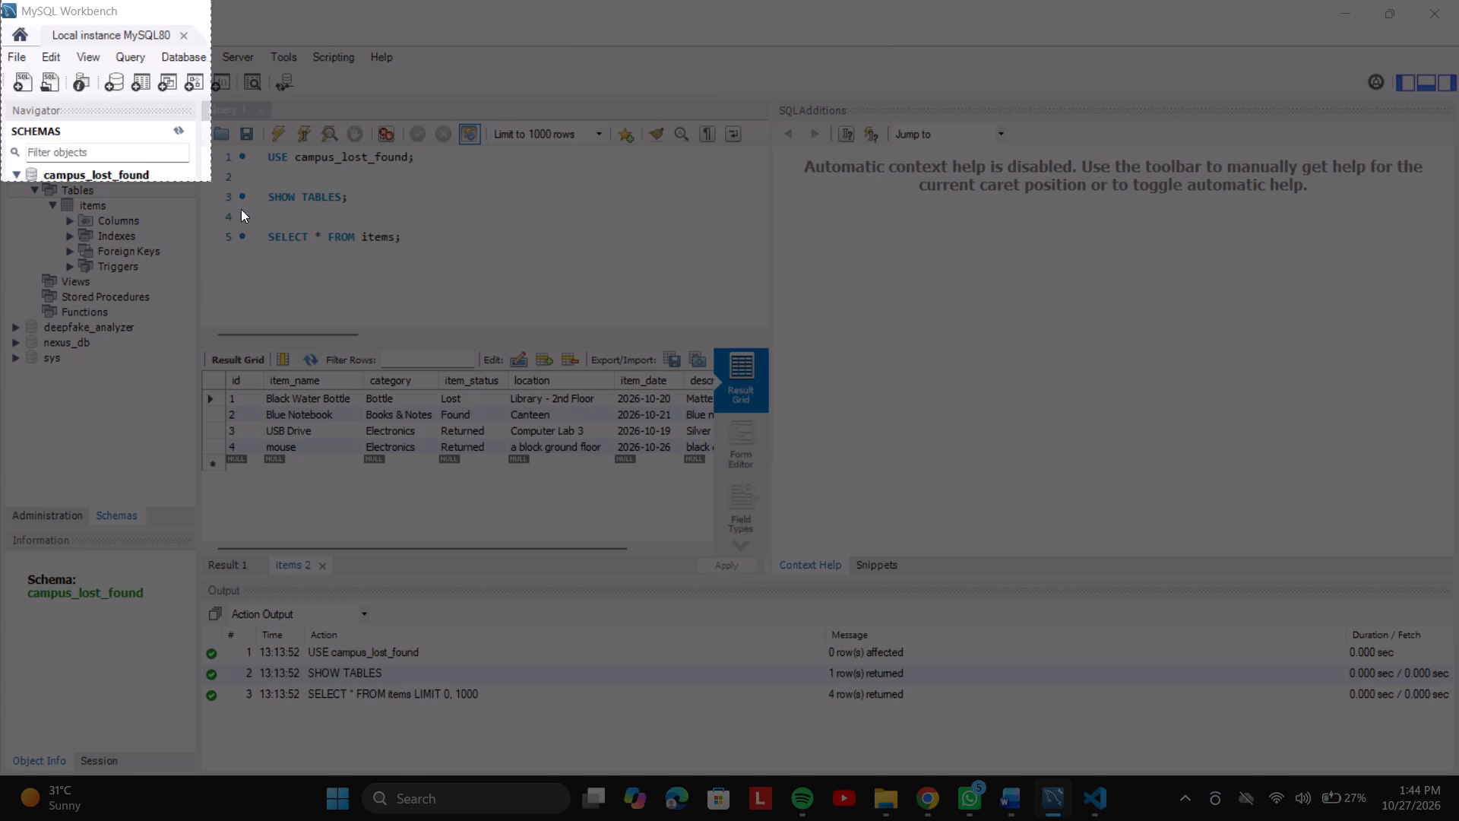
left_click_drag(241, 209, 1130, 772)
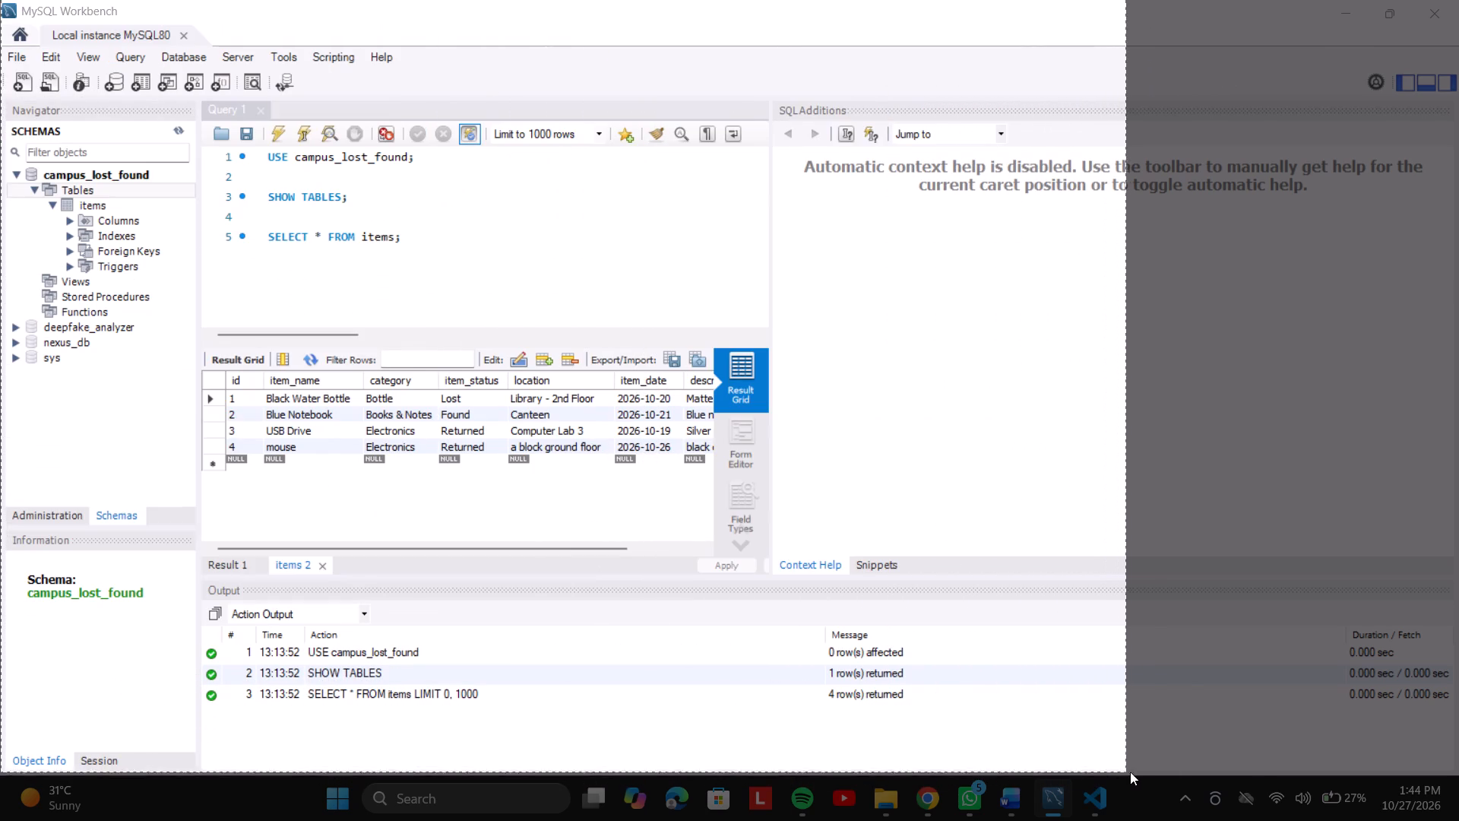
left_click_drag(1130, 772, 1458, 770)
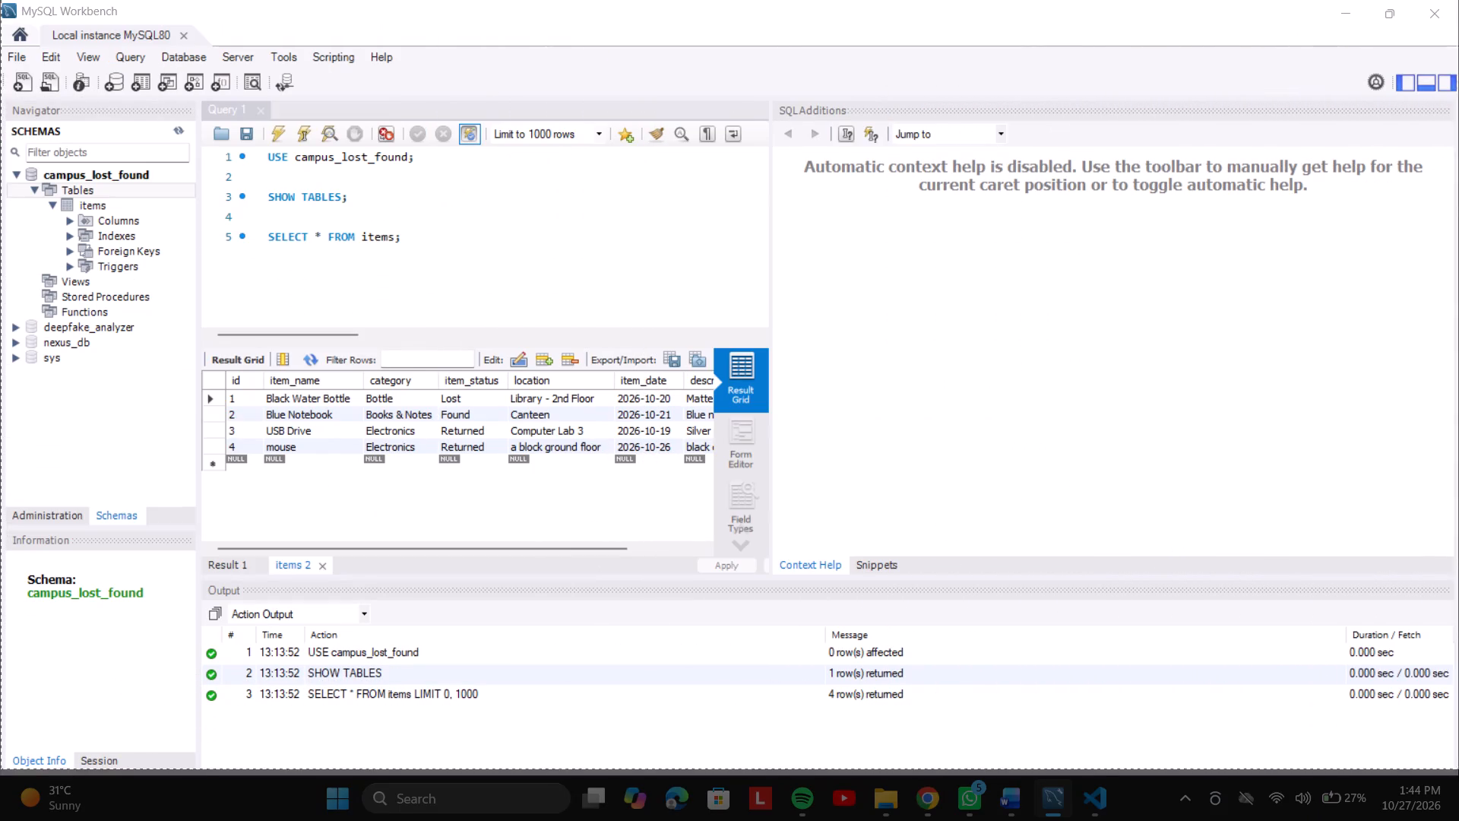
Extend the capture area to the bottom edge of the Workbench window and save it as a PNG in Downloads.
left_click_drag(1458, 770, 1458, 772)
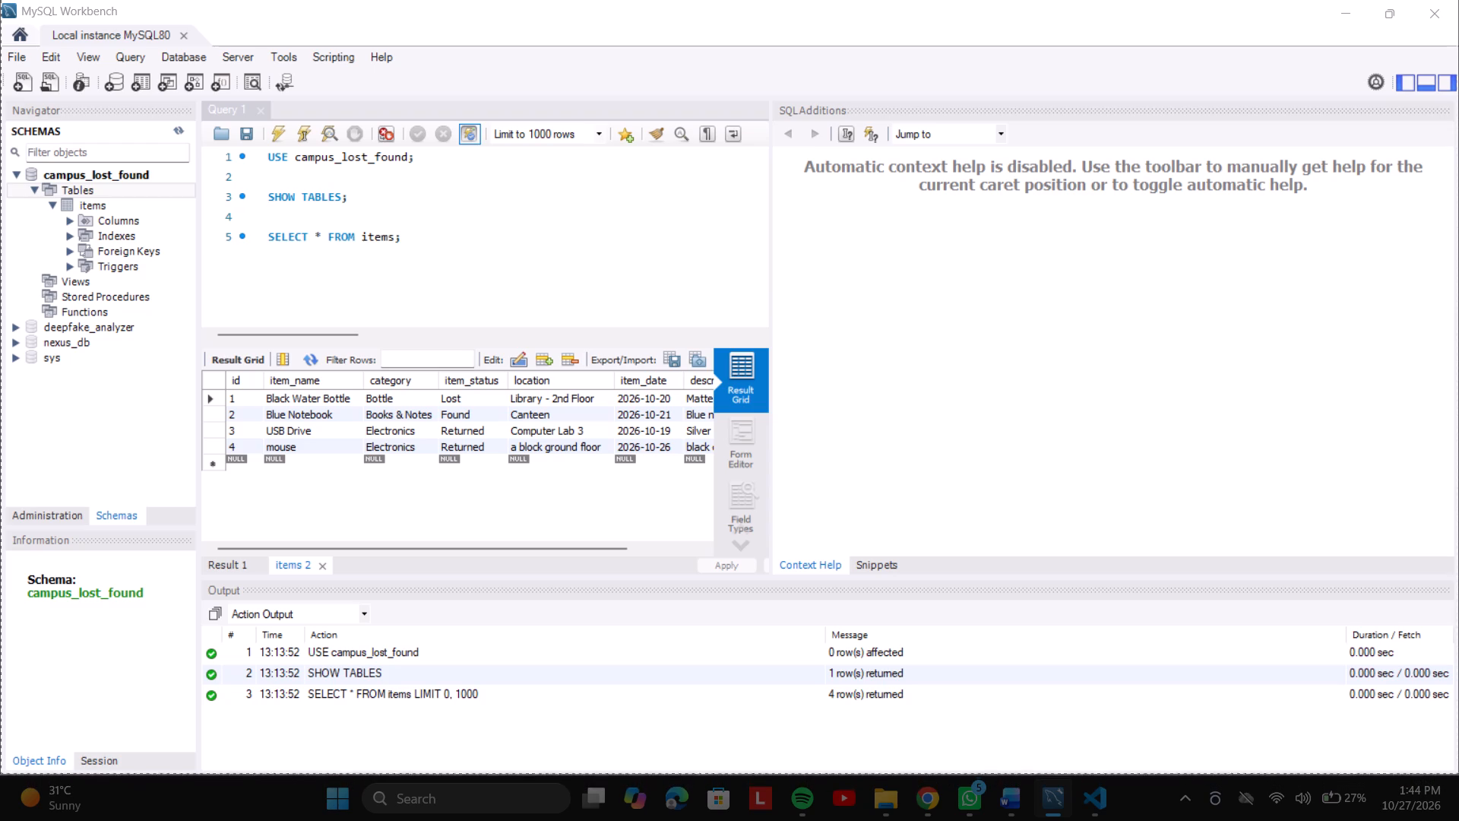
left_click_drag(1458, 772, 1458, 775)
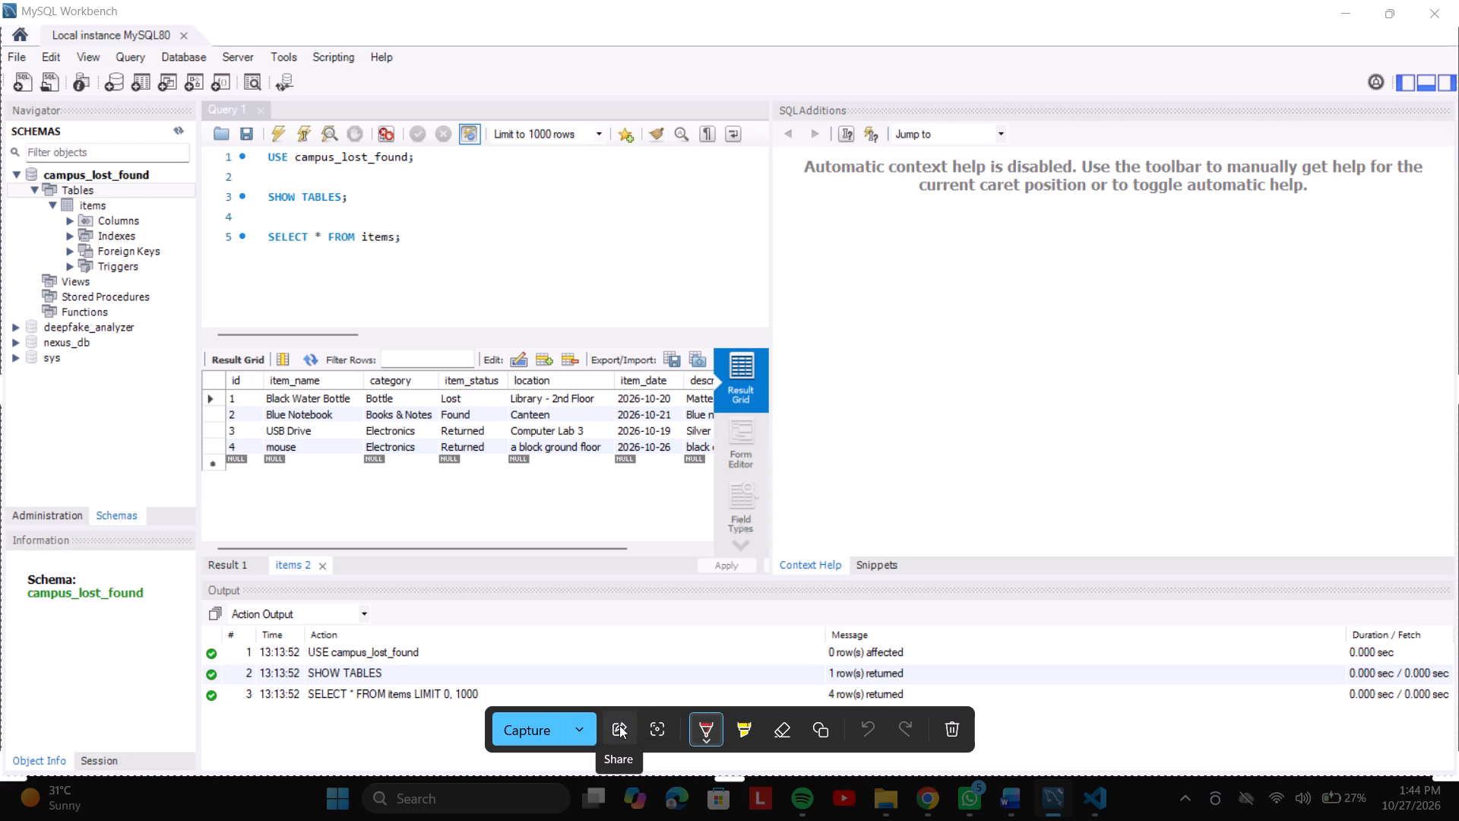
left_click(576, 727)
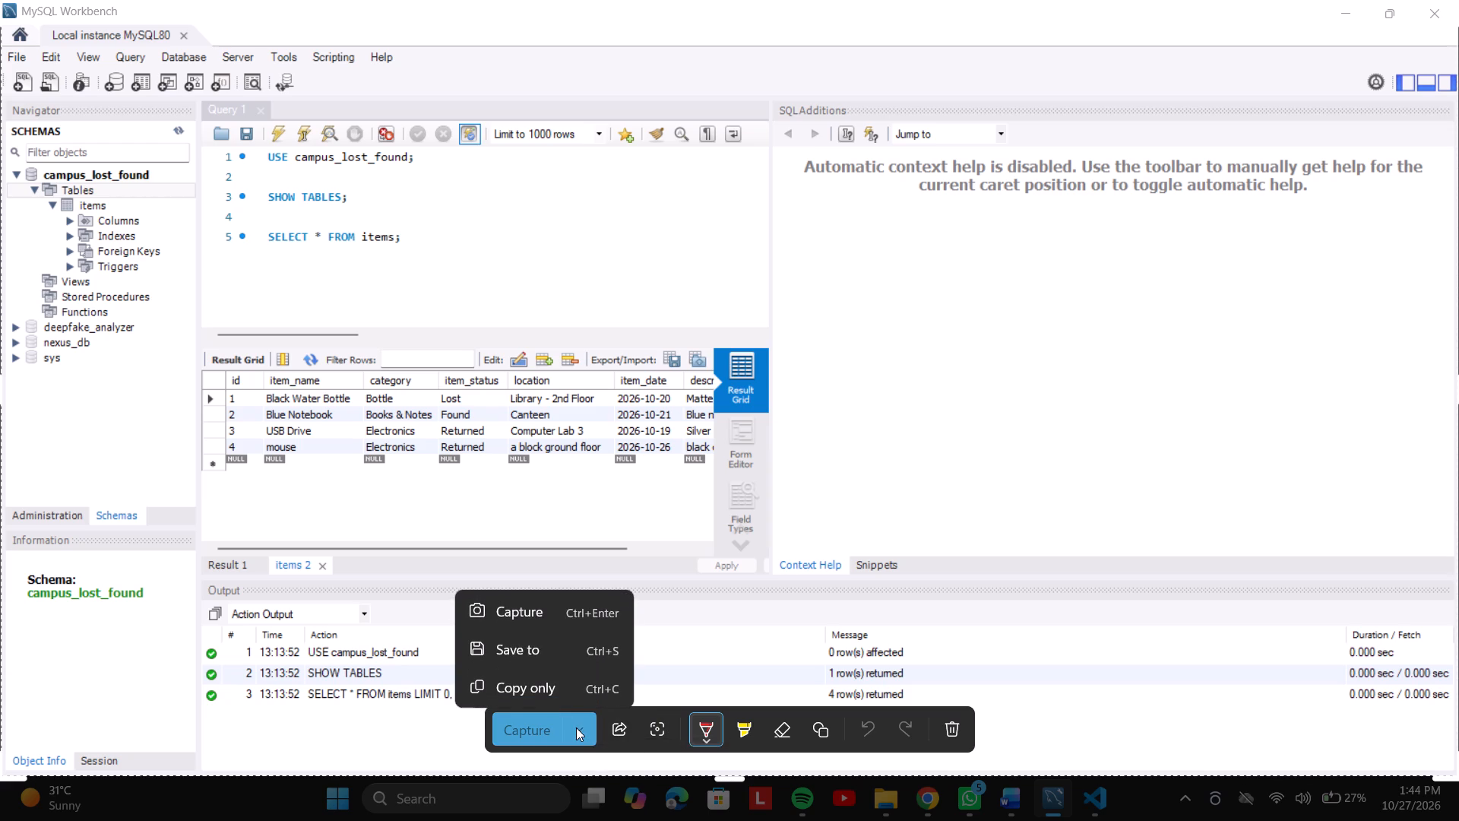
left_click(557, 658)
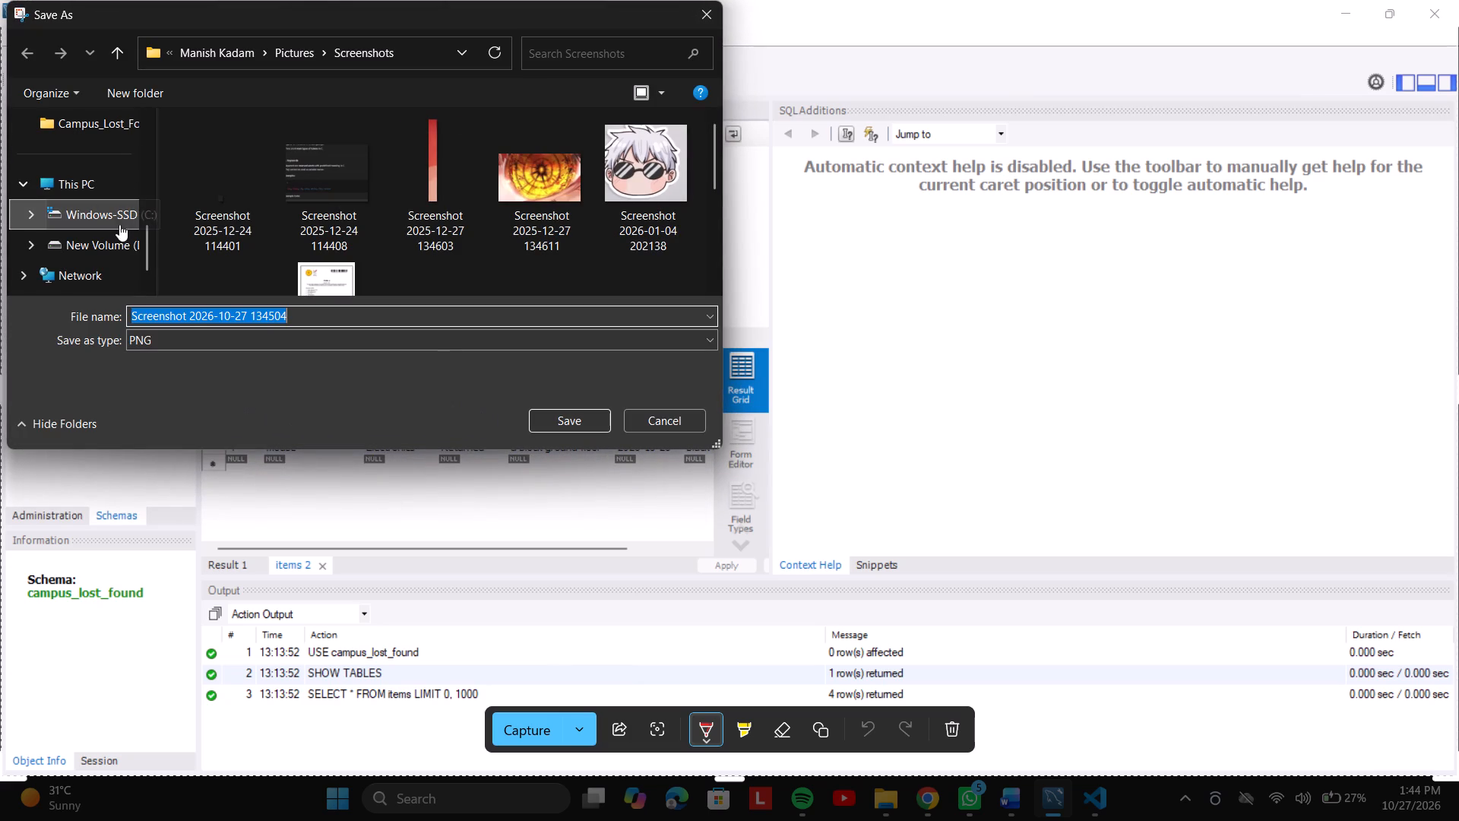
scroll(119, 227, "up", 20)
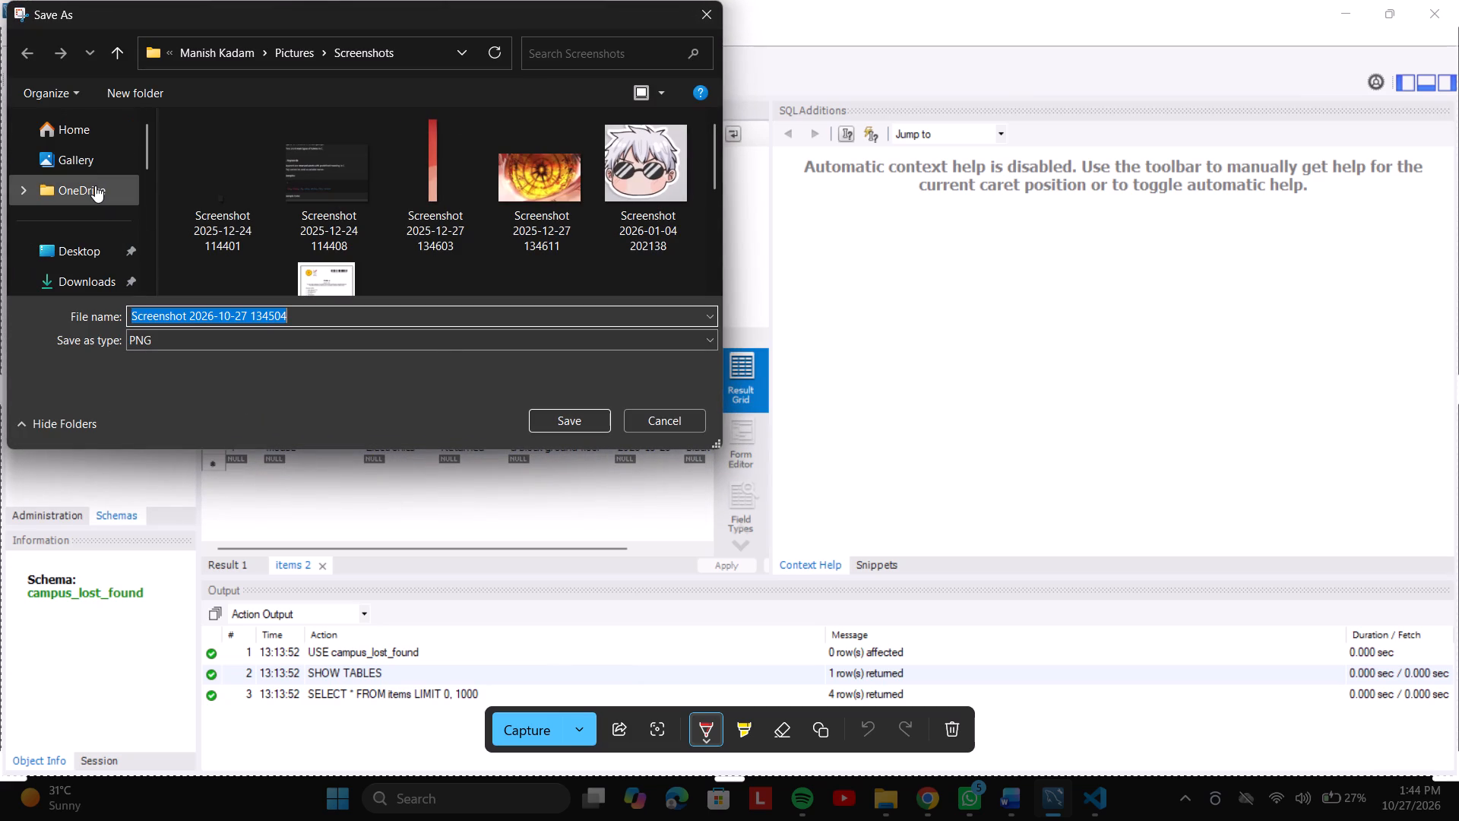
scroll(95, 185, "up", 4)
left_click(93, 283)
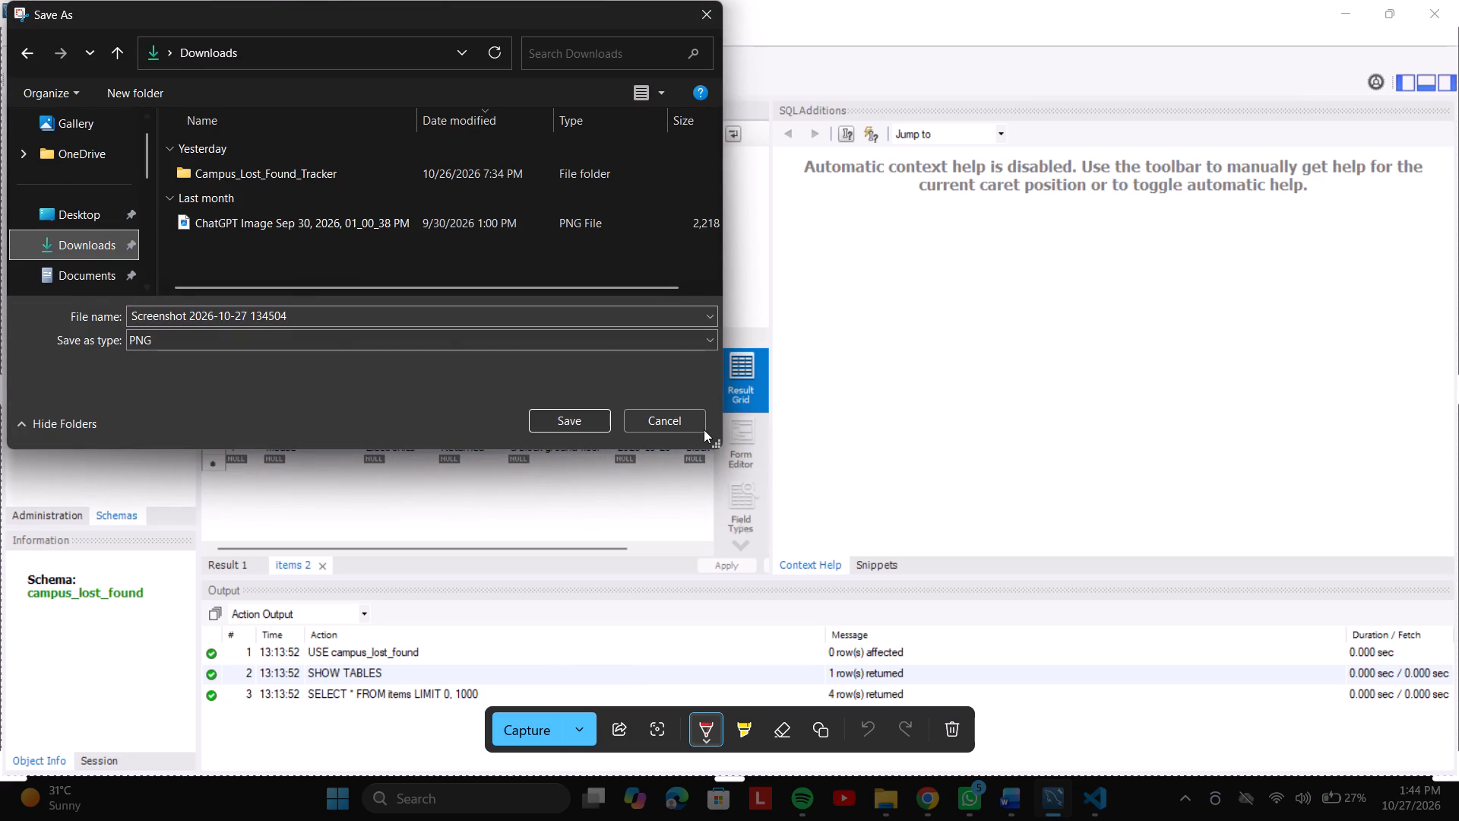
left_click(569, 420)
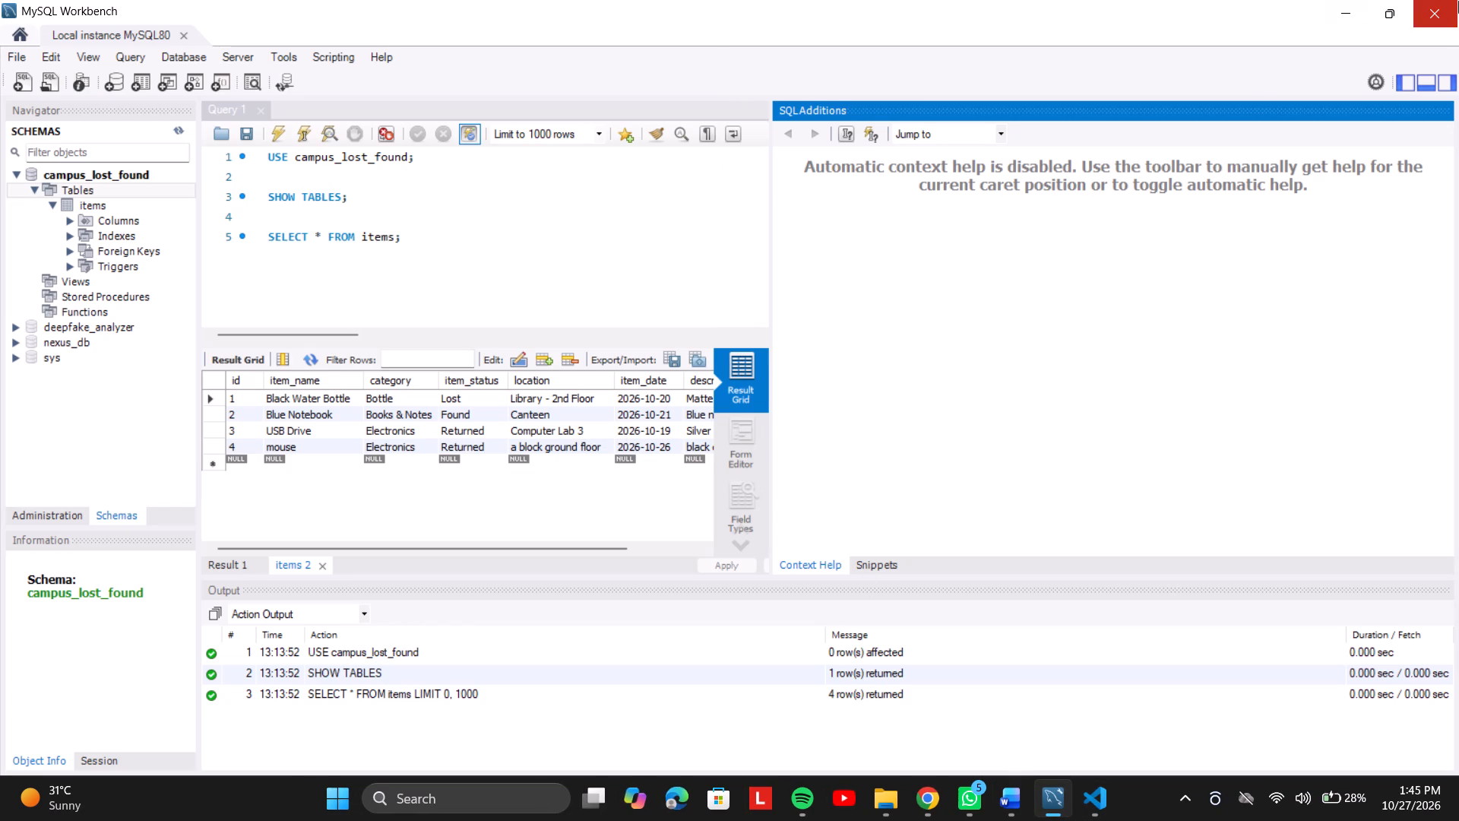
Open the newly saved Workbench screenshot from the Downloads folder and copy the image.
left_click(1348, 4)
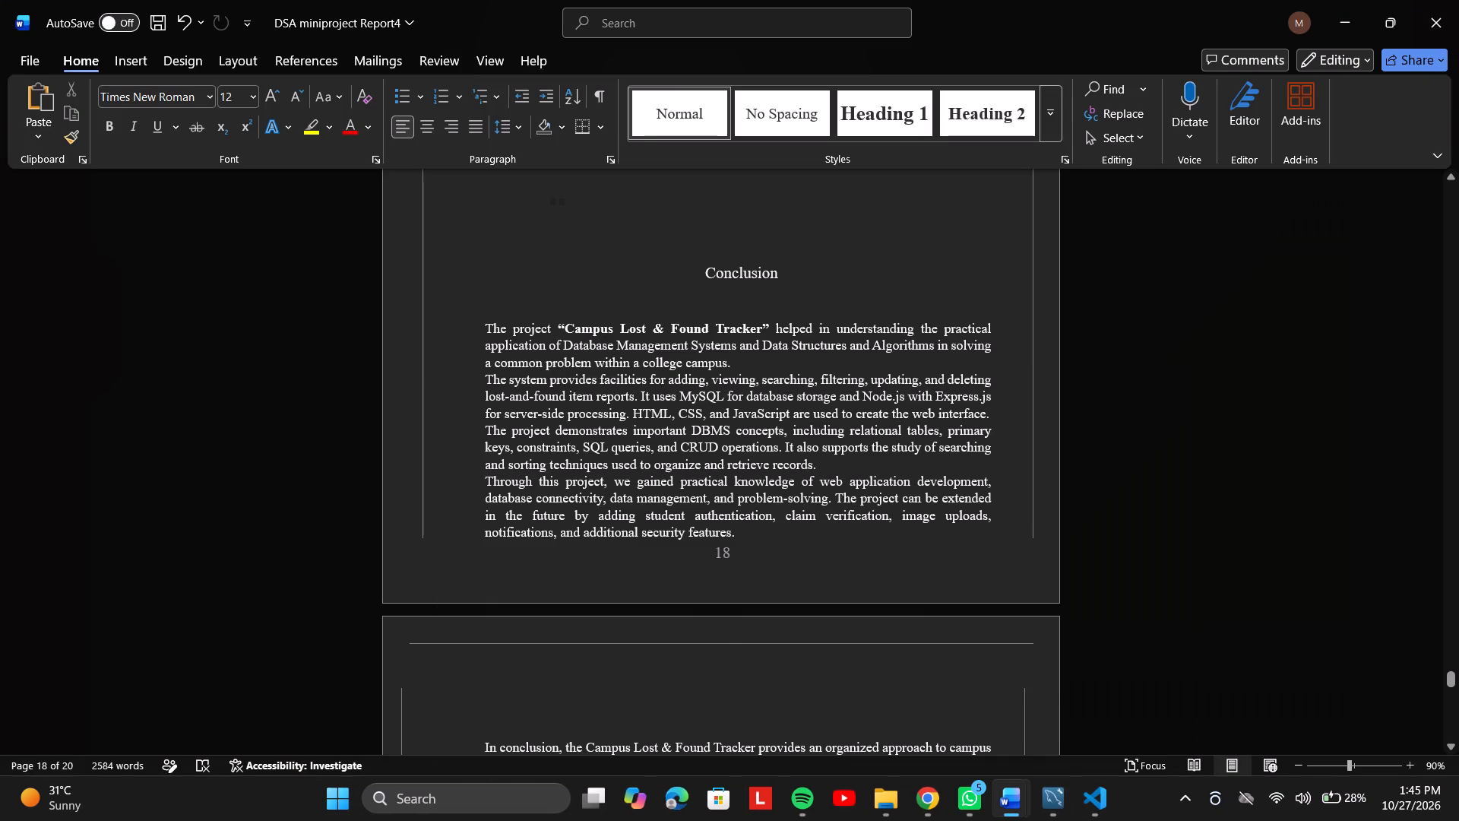
scroll(483, 344, "up", 1)
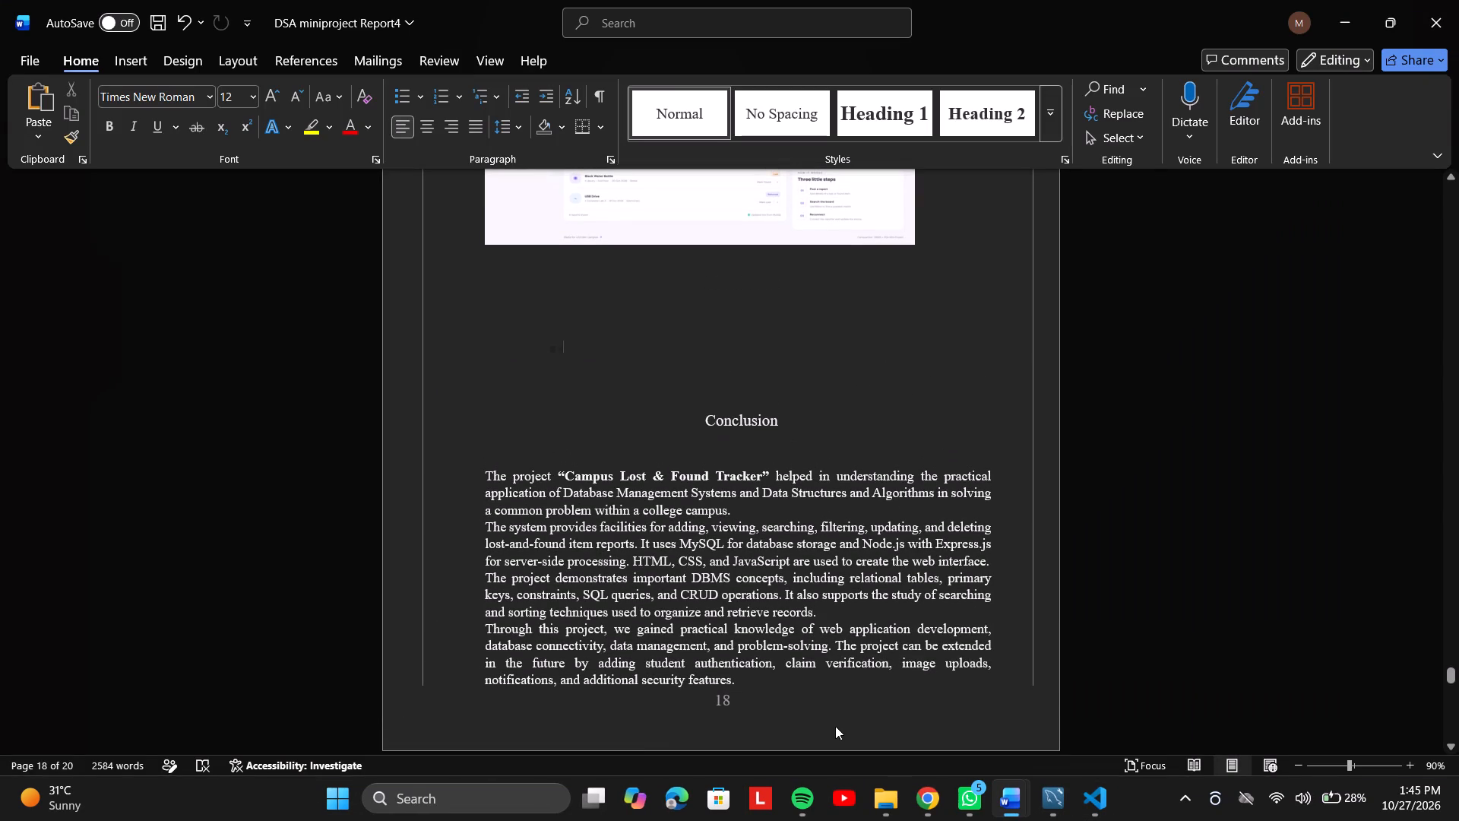
left_click(893, 804)
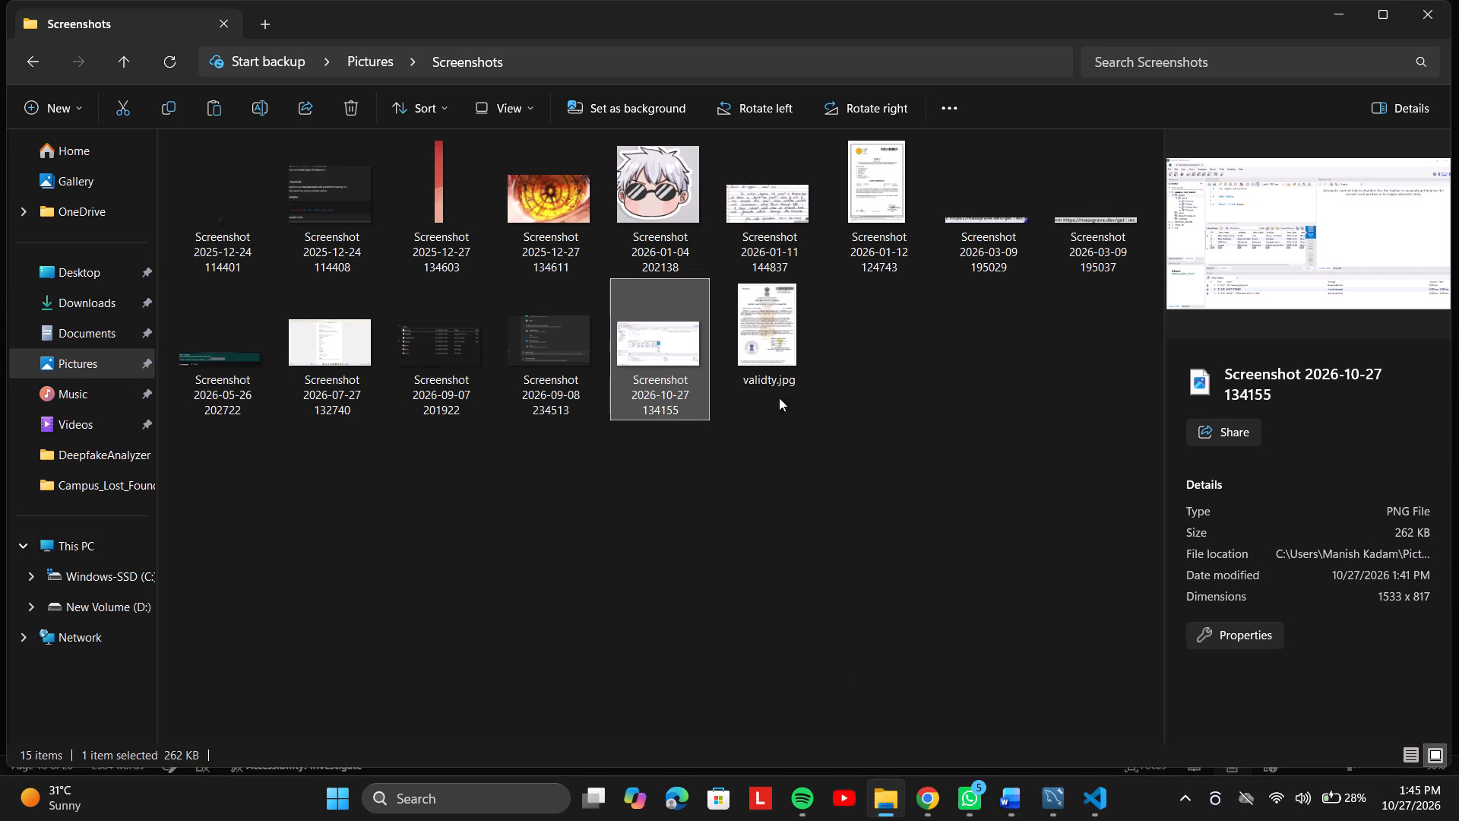
left_click(106, 295)
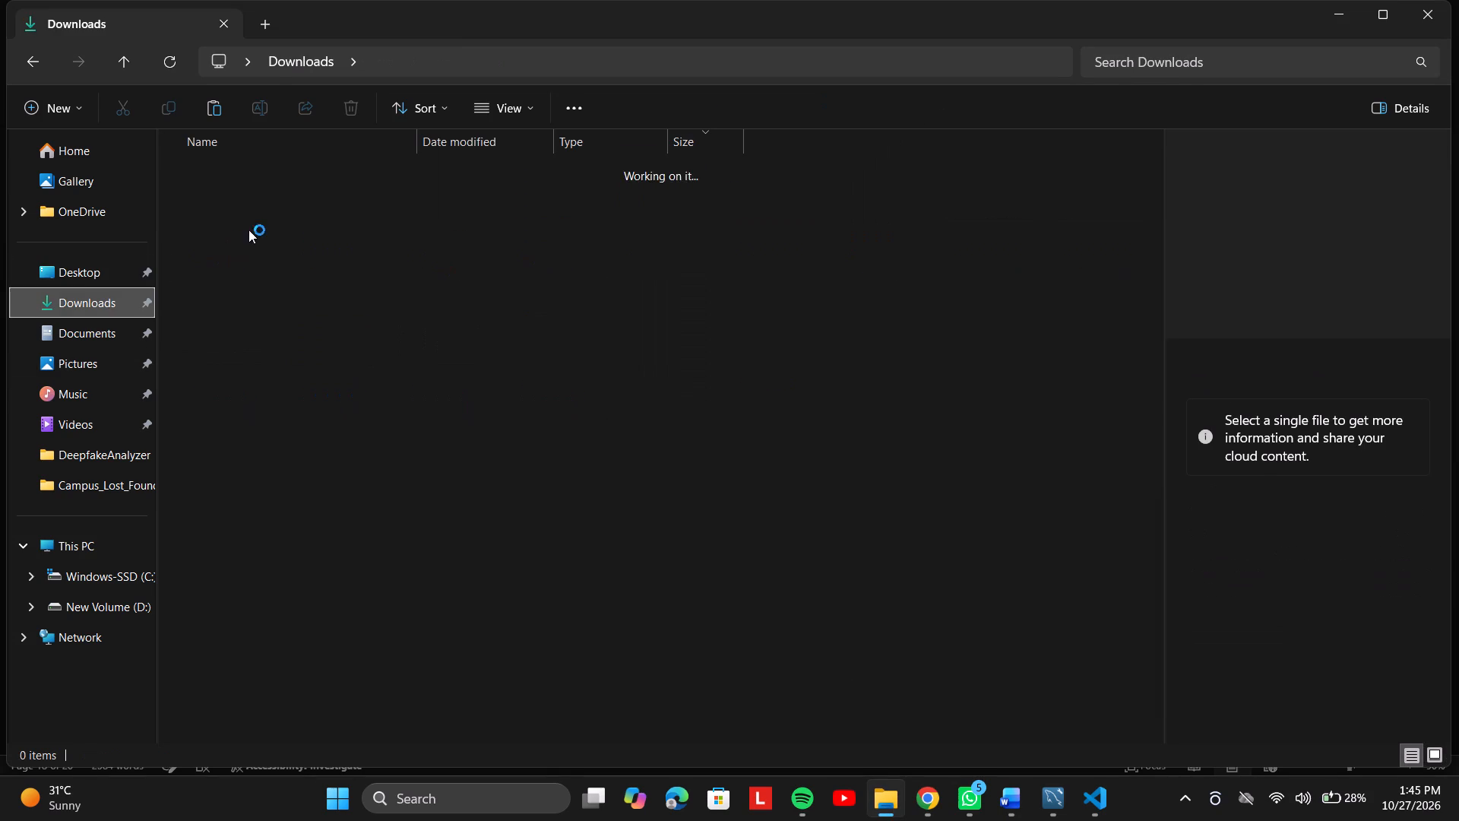
scroll(340, 195, "up", 17)
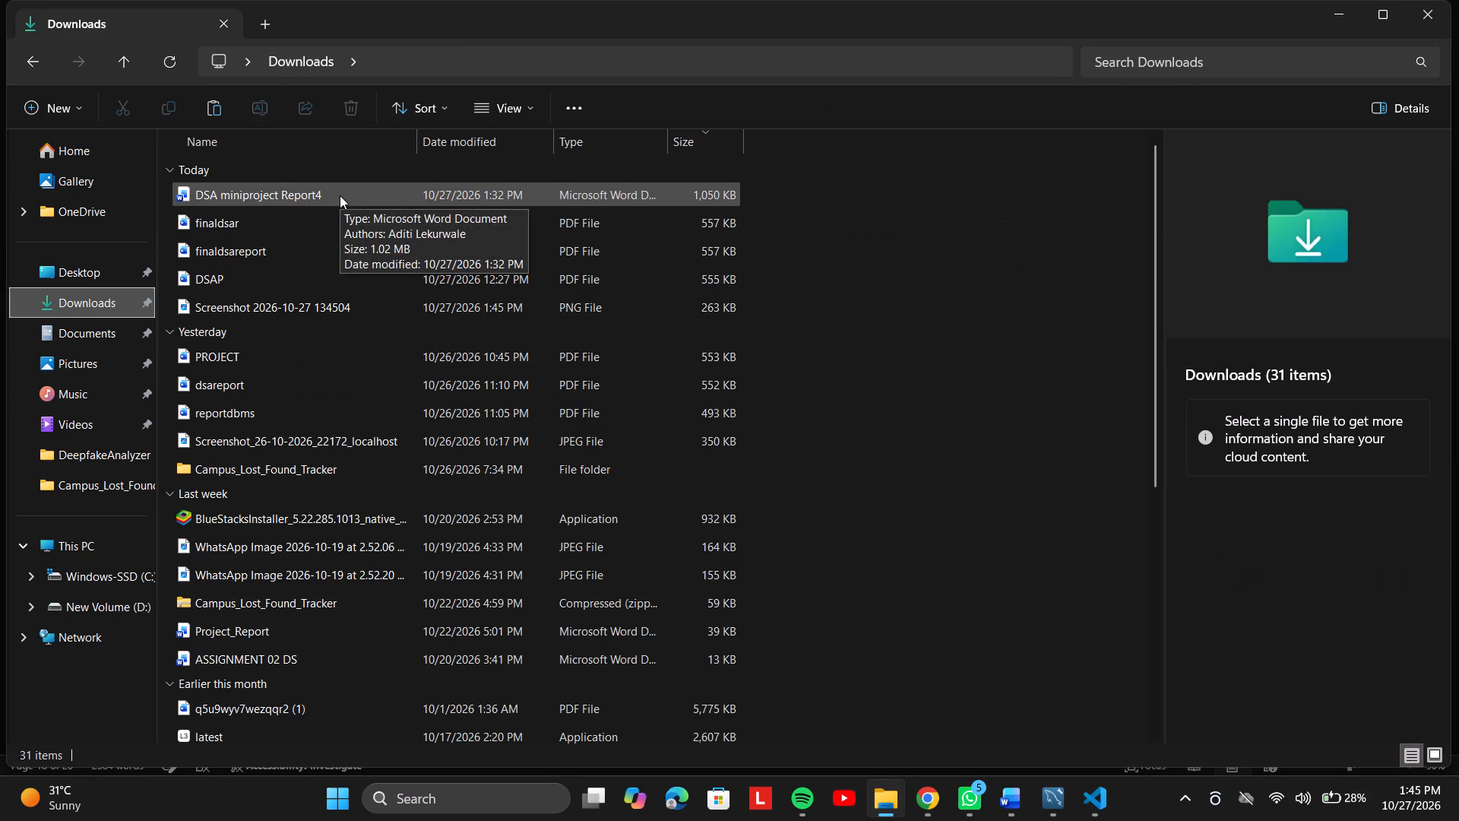
scroll(340, 195, "up", 8)
left_click(113, 334)
left_click(125, 296)
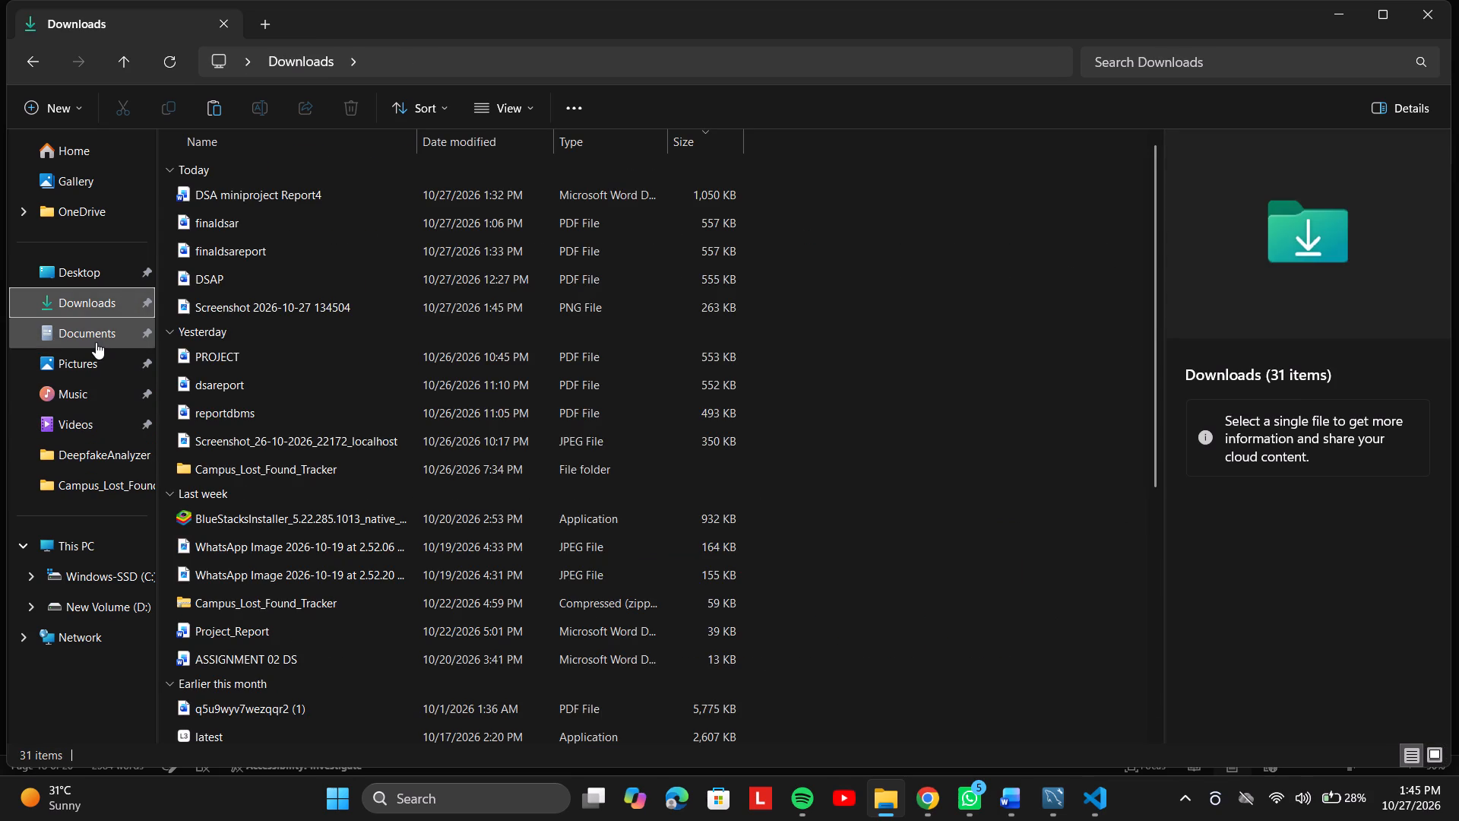
scroll(96, 342, "right", 2)
scroll(260, 334, "up", 6)
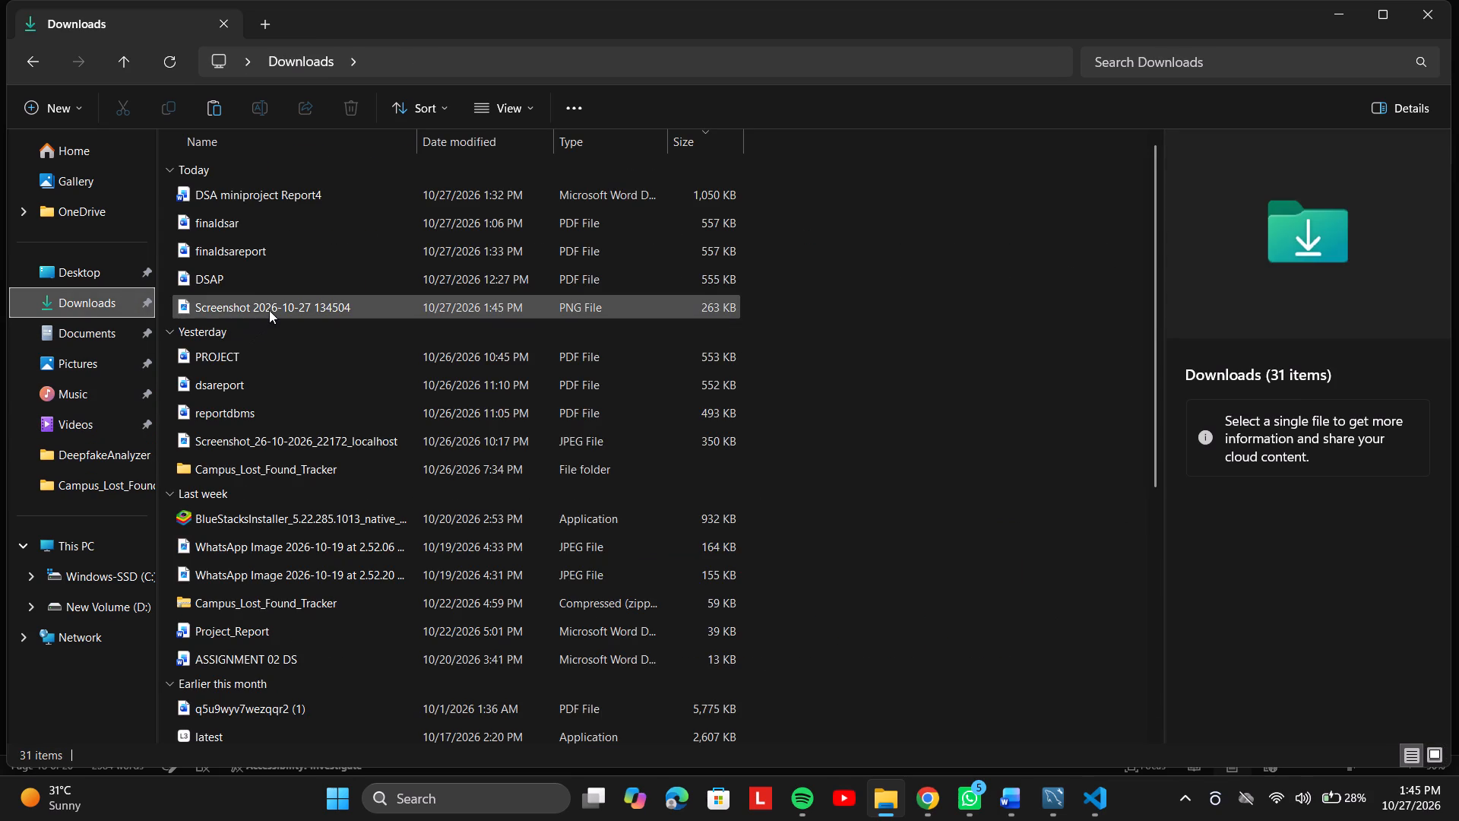
double_click(269, 310)
right_click(494, 426)
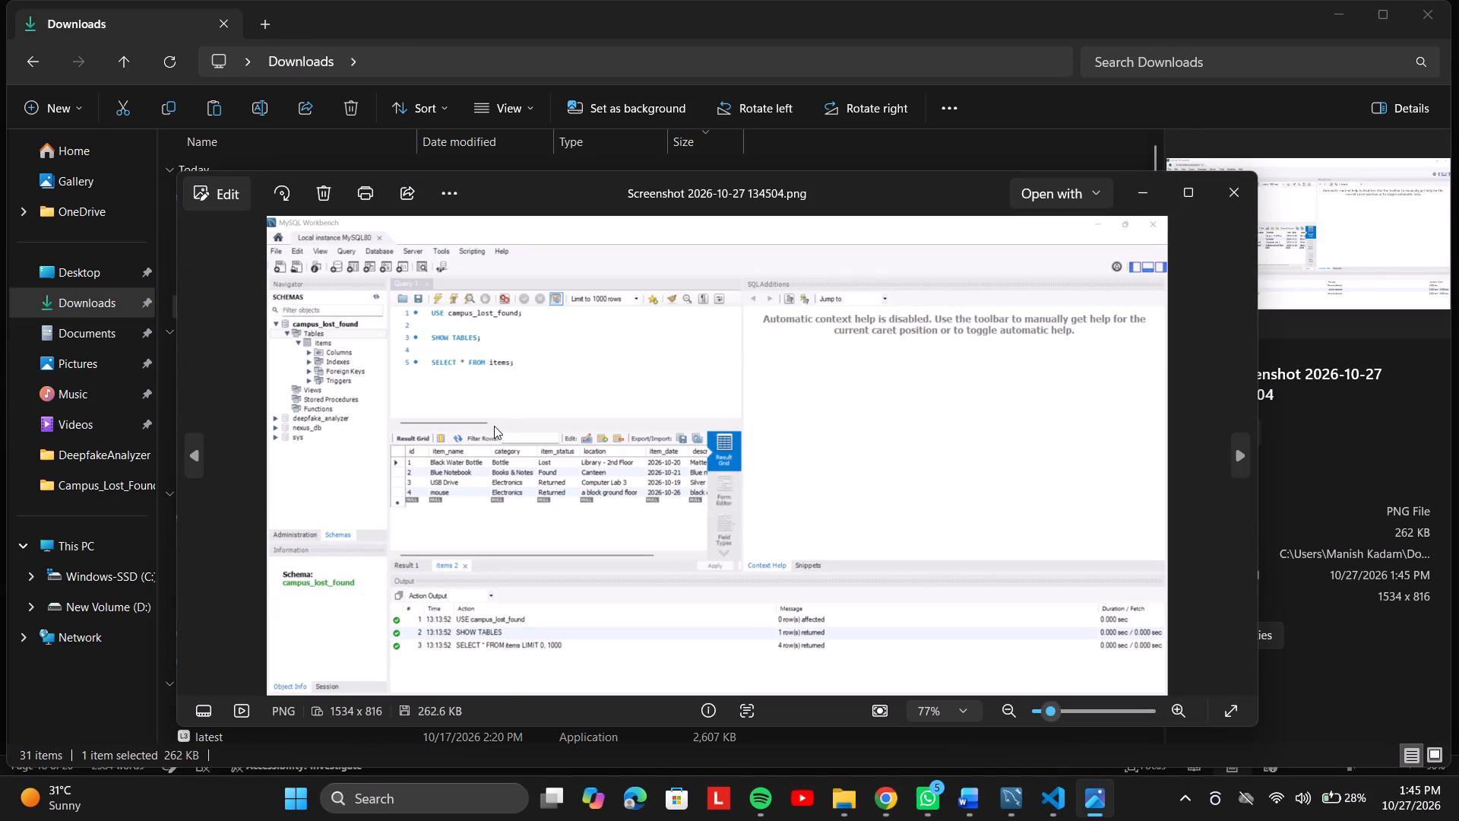
left_click(523, 455)
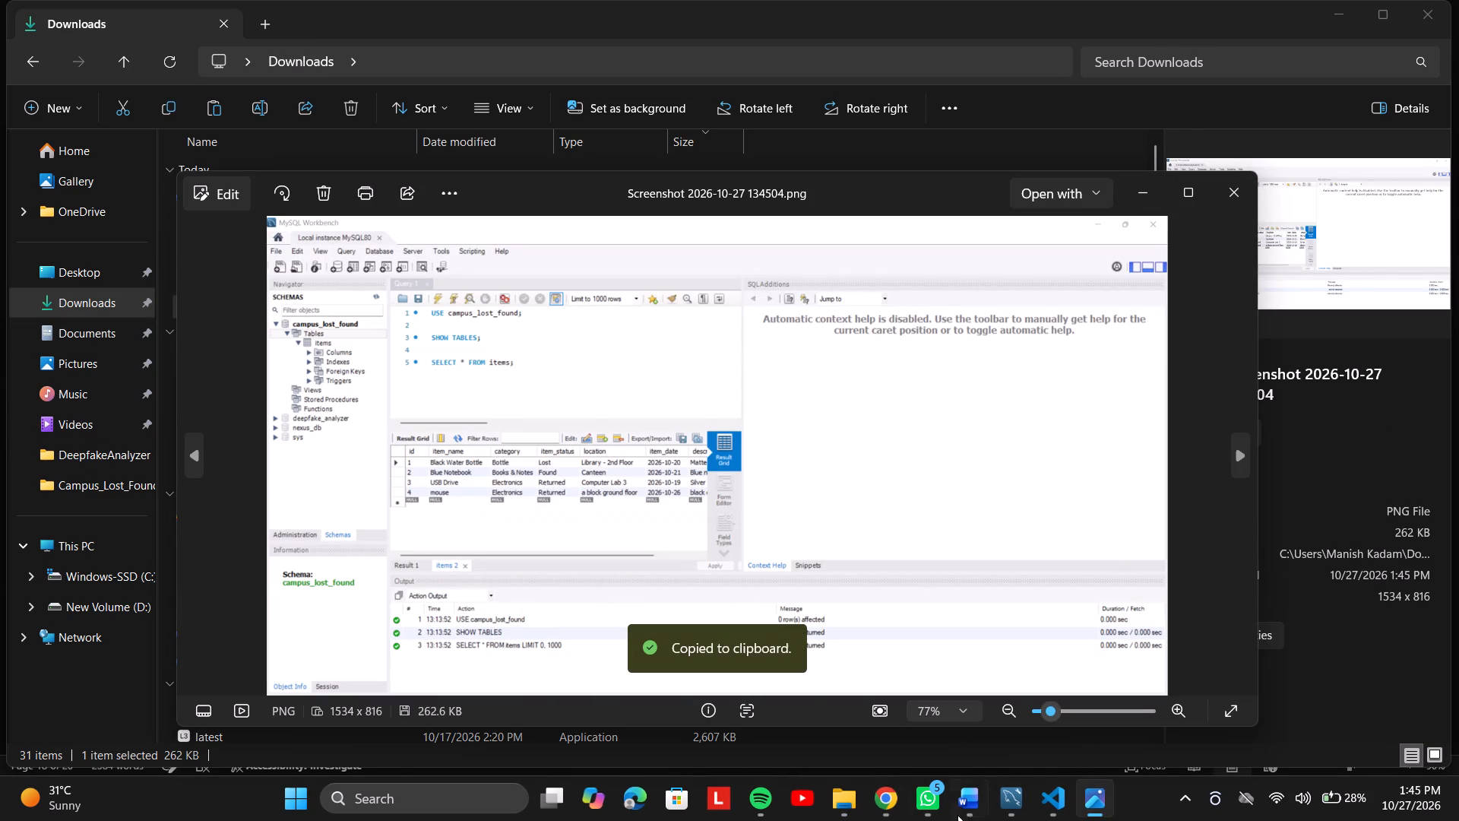
Switch to DSA miniproject Report4 in Word and paste the screenshot between the web page picture and the Conclusion heading.
left_click(976, 806)
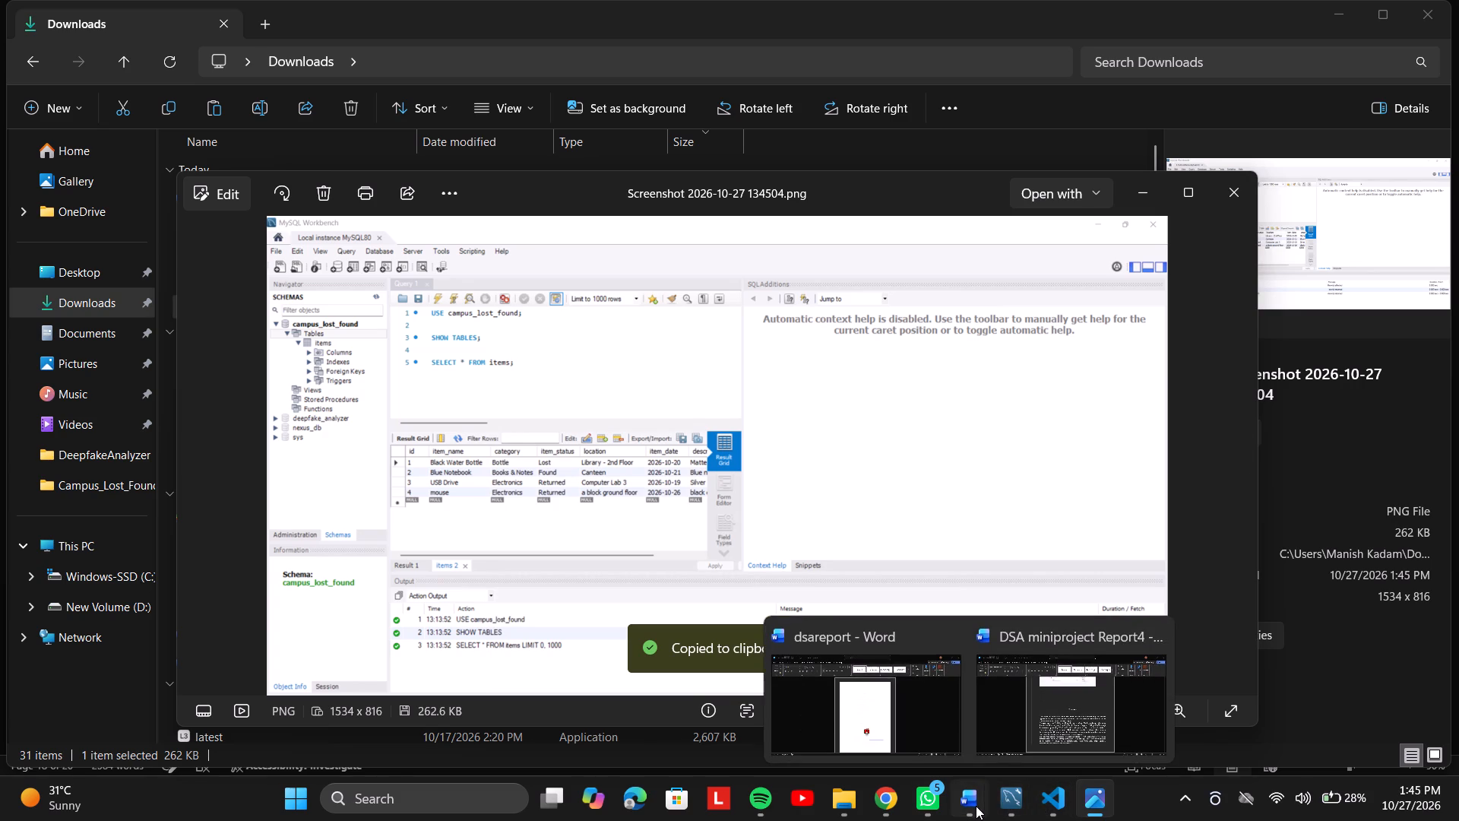
left_click(1094, 732)
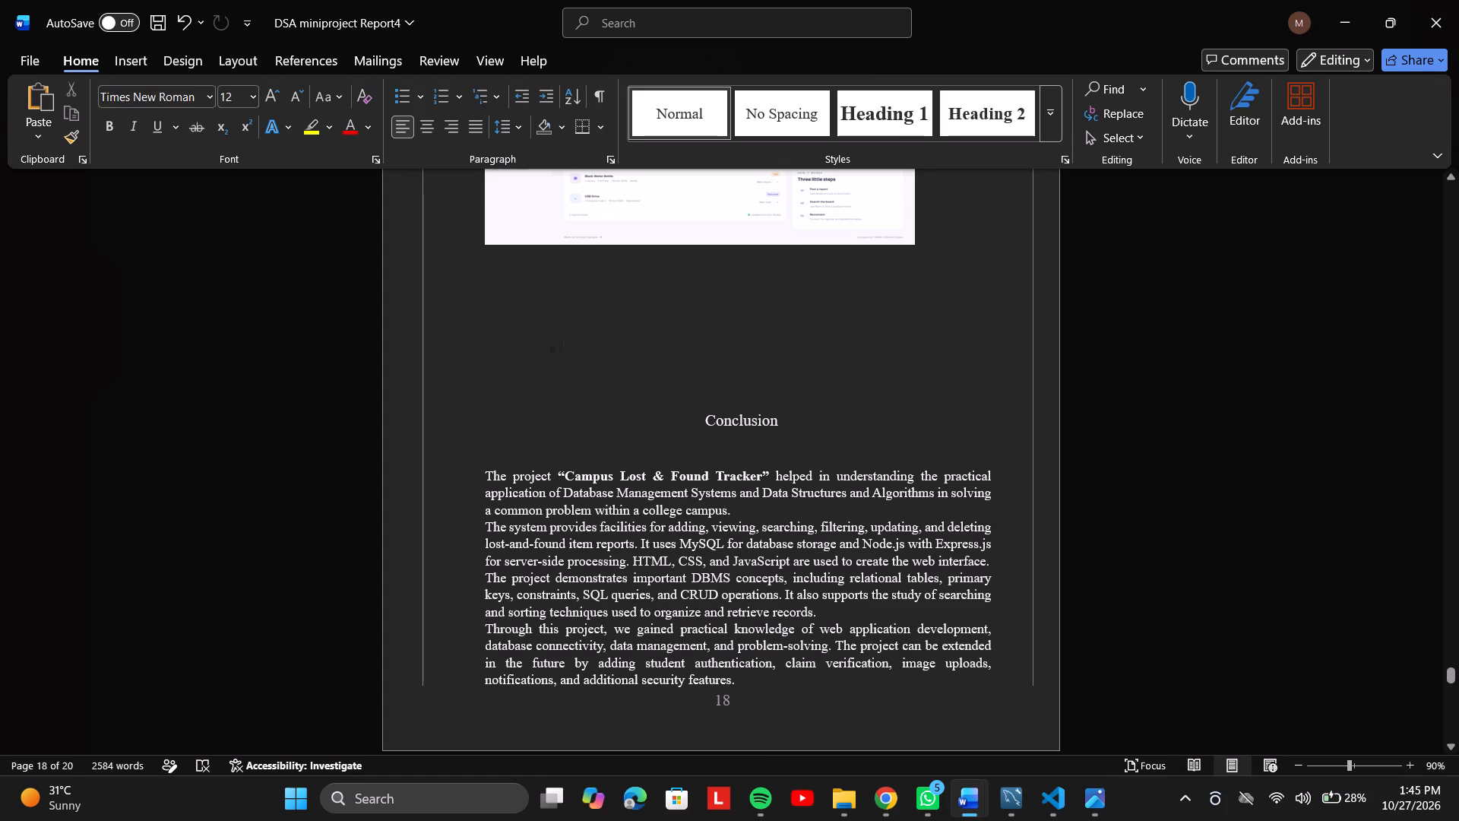
double_click(576, 330)
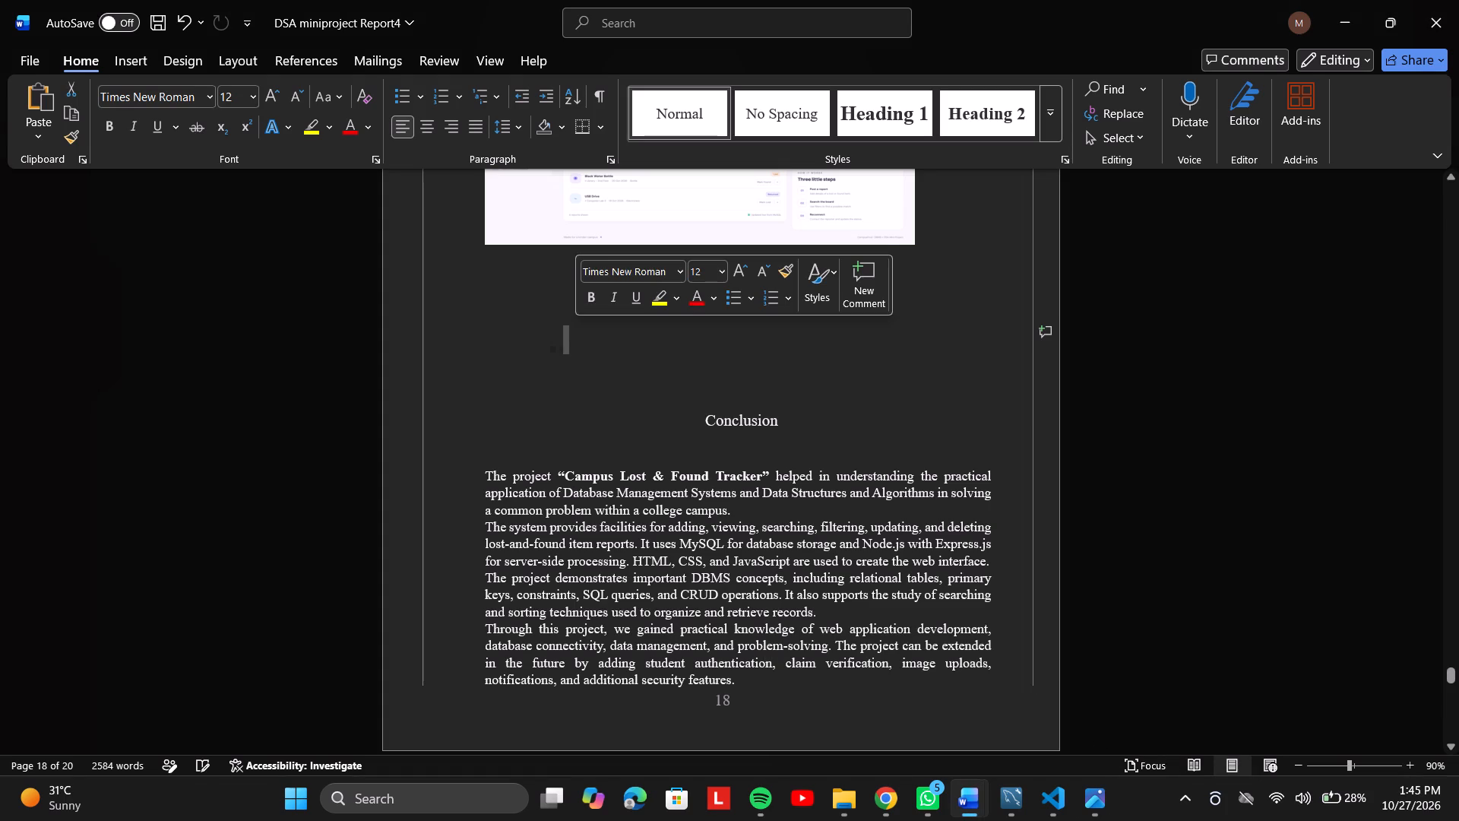
key("ctrl+v")
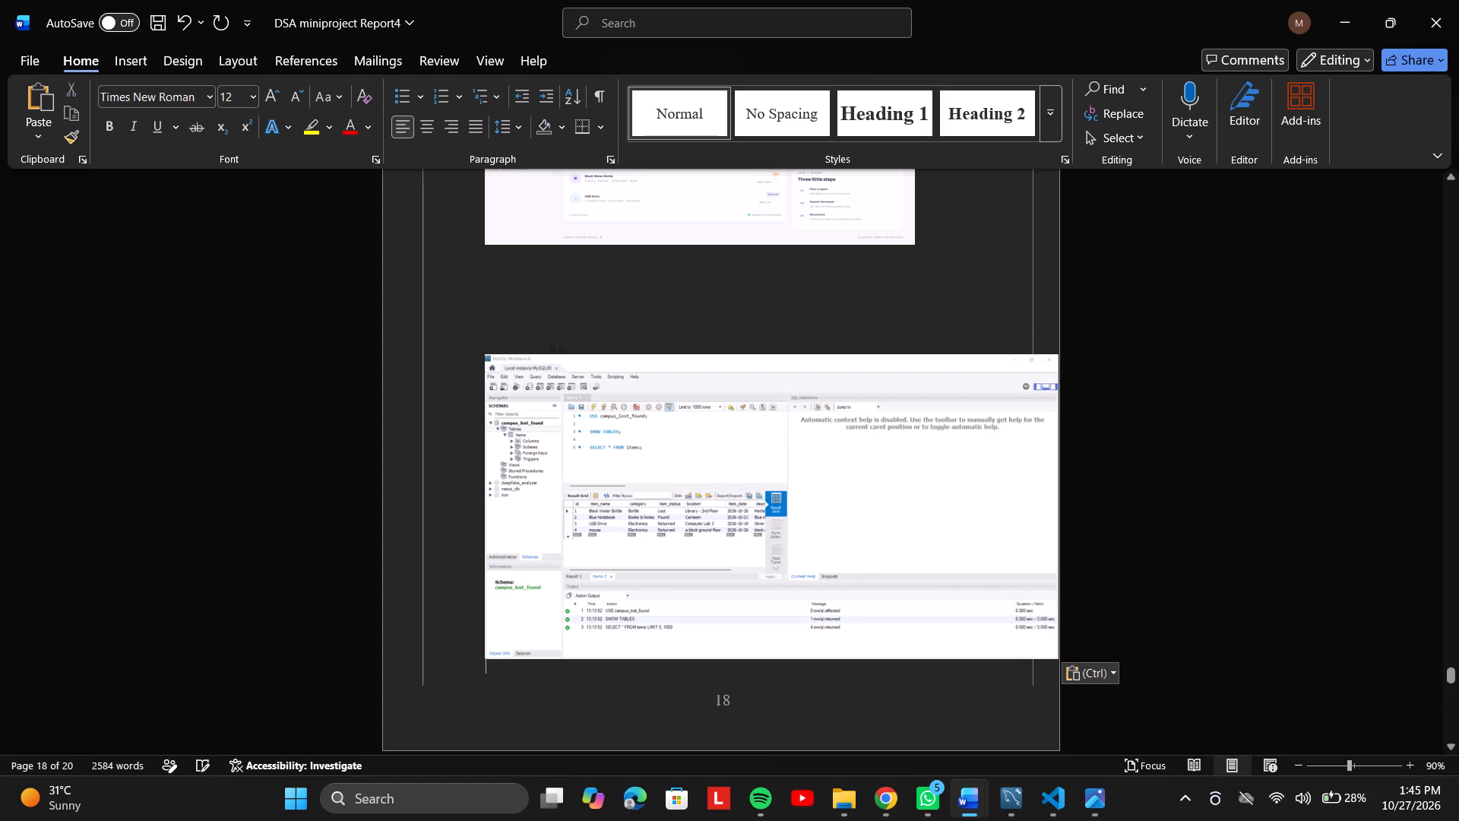
Shift the Workbench picture slightly up and narrow it until it fits inside the page border.
left_click(492, 355)
left_click_drag(492, 355, 459, 338)
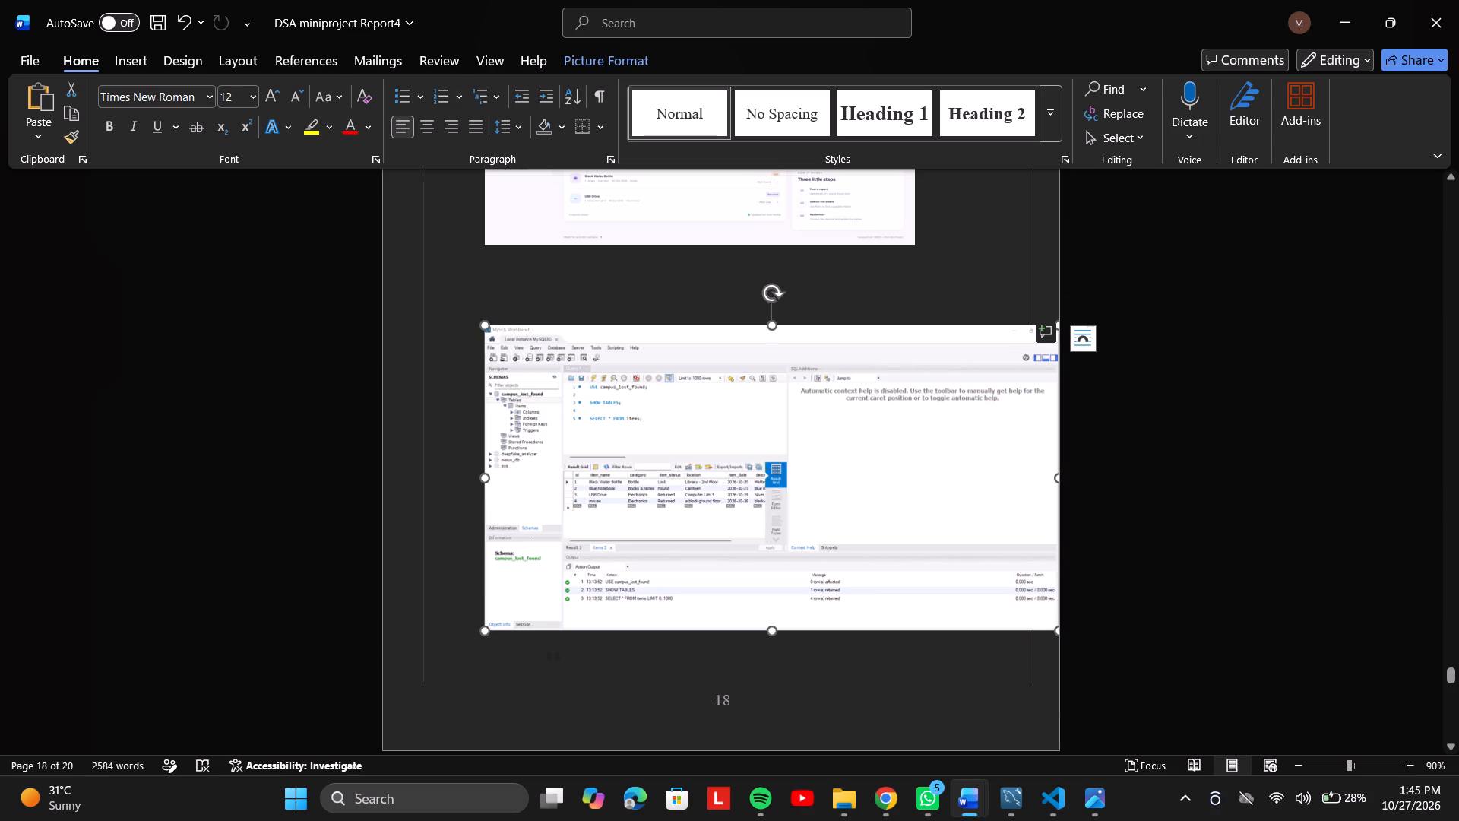
left_click_drag(1055, 477, 978, 503)
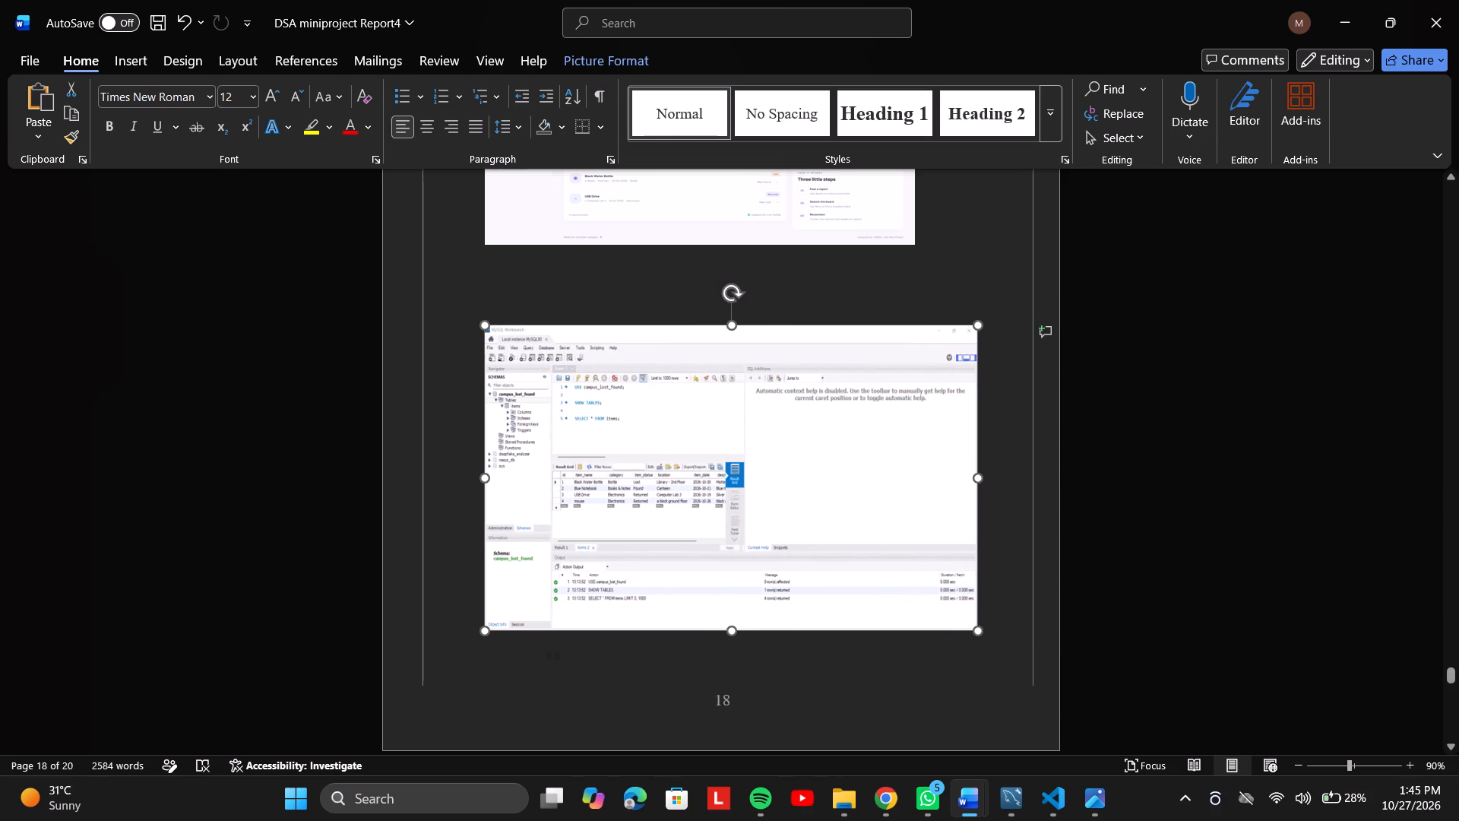
left_click_drag(978, 503, 972, 498)
Widen the campus web page picture under OUTPUT to nearly match the width of the Workbench picture.
scroll(644, 503, "right", 1)
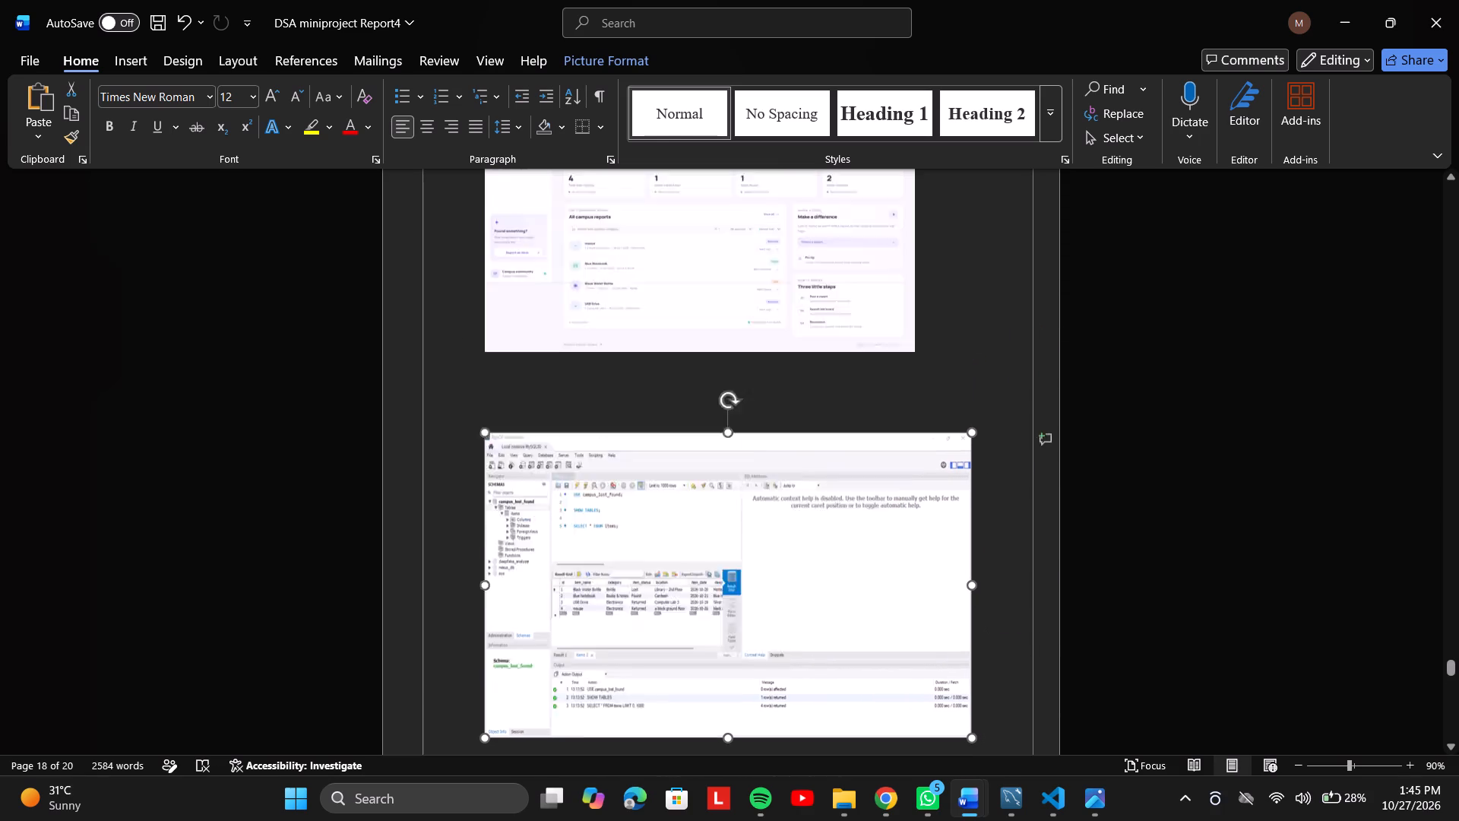
scroll(644, 503, "right", 1)
scroll(888, 534, "down", 1)
scroll(888, 534, "up", 1)
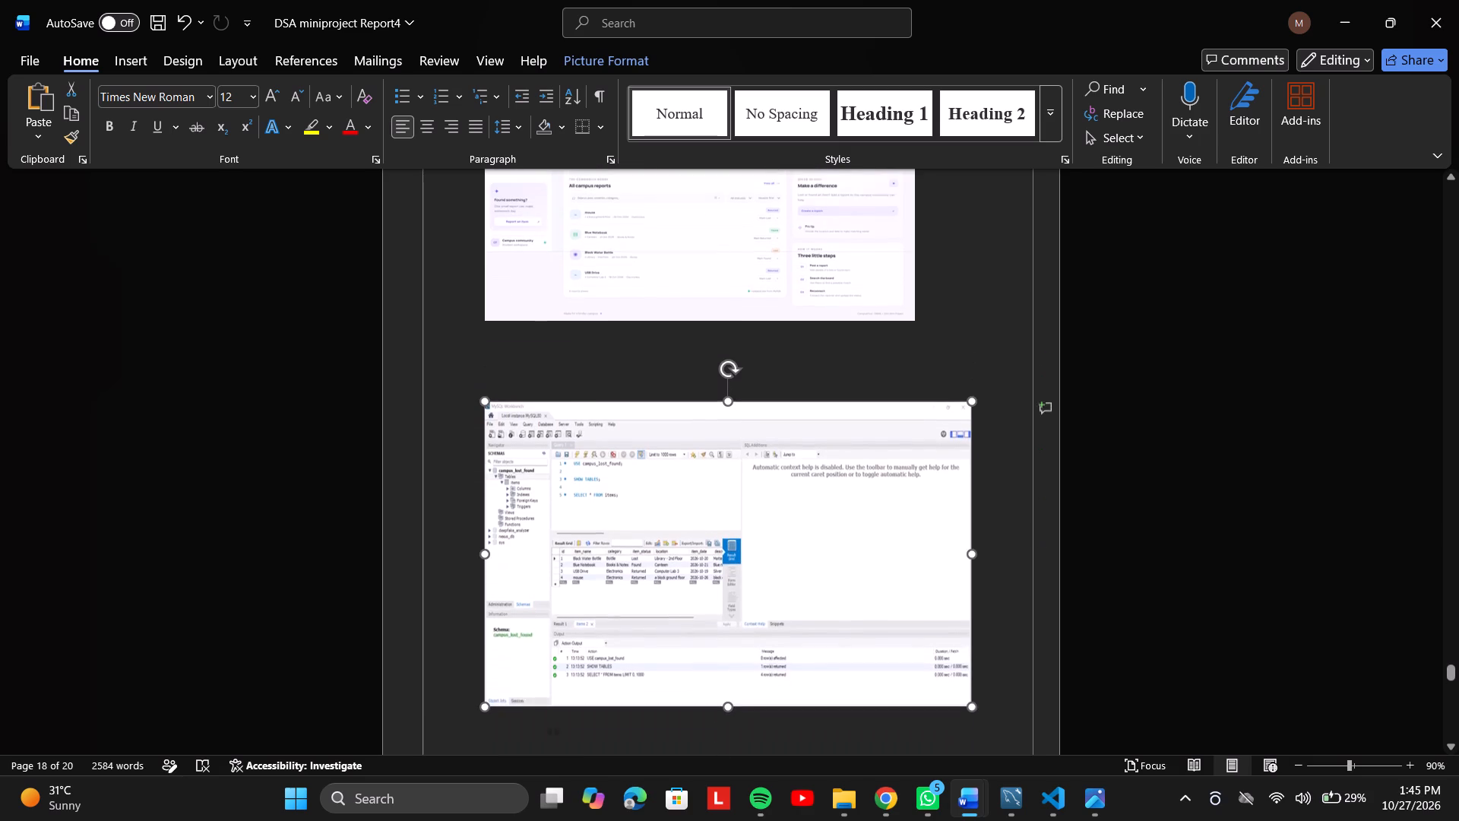
scroll(888, 534, "up", 1)
scroll(955, 274, "up", 1)
left_click(916, 311)
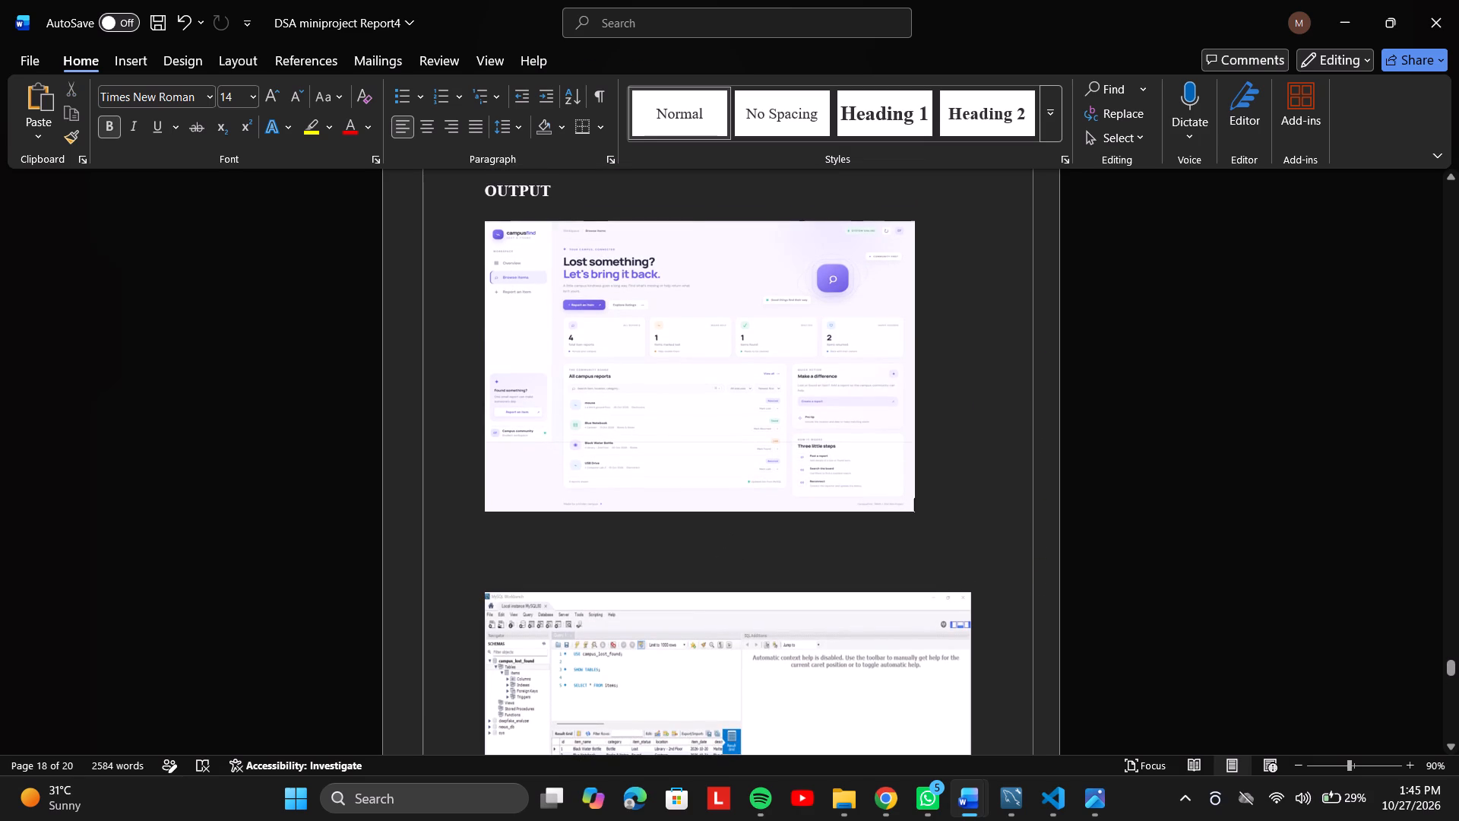
left_click(914, 325)
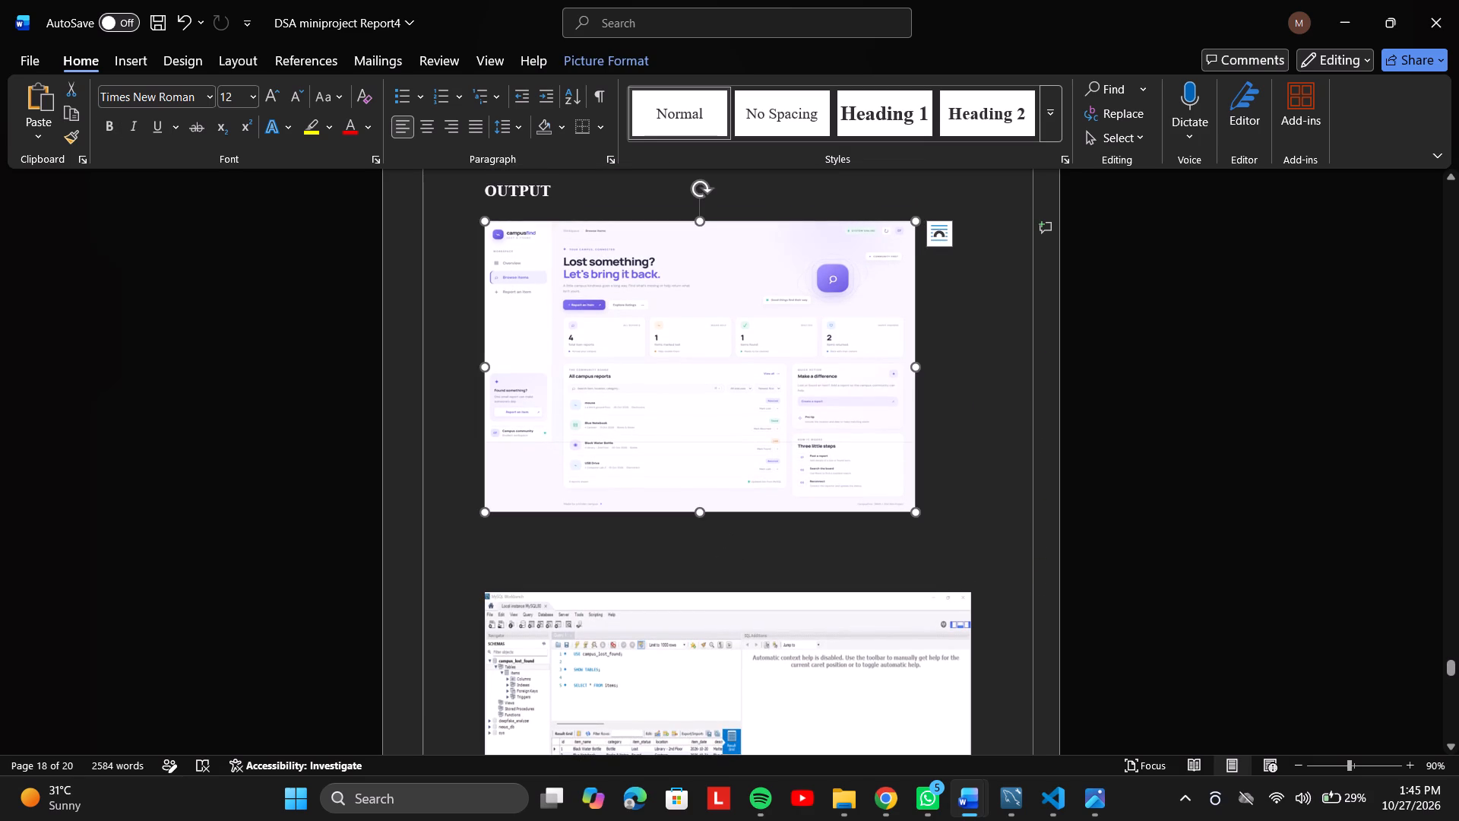
left_click_drag(917, 368, 949, 373)
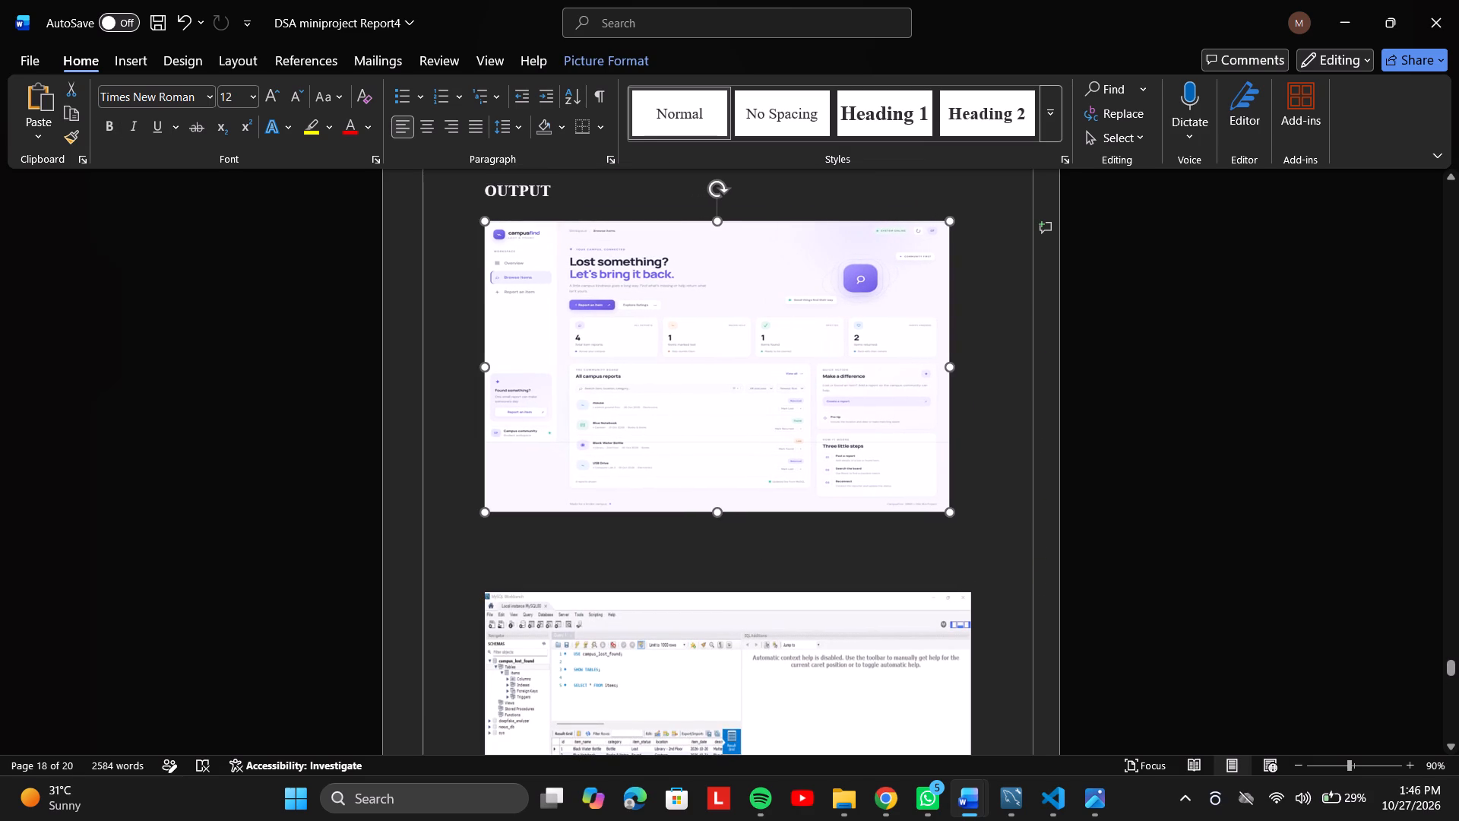
left_click_drag(949, 373, 957, 377)
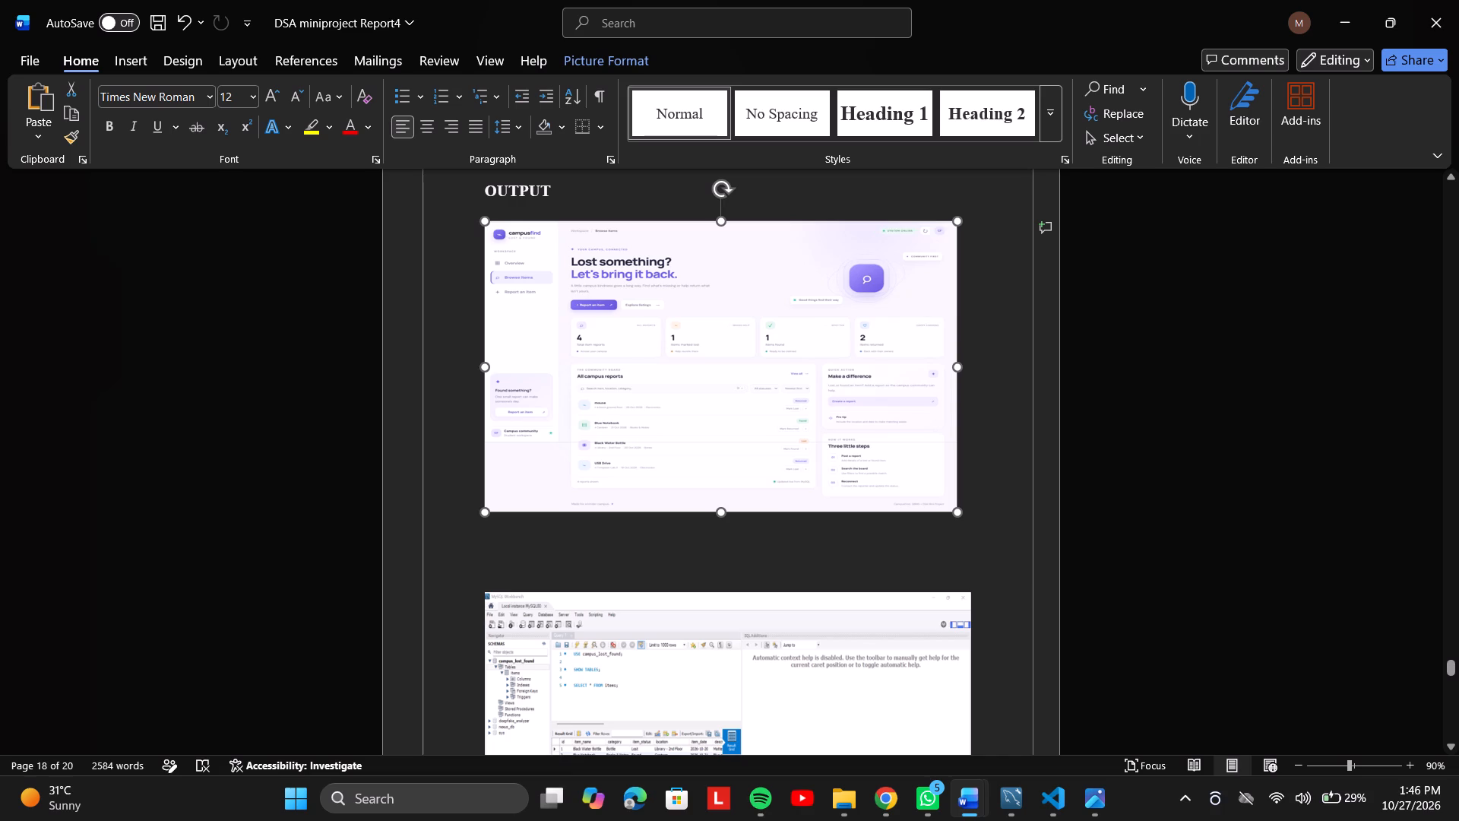
left_click(876, 532)
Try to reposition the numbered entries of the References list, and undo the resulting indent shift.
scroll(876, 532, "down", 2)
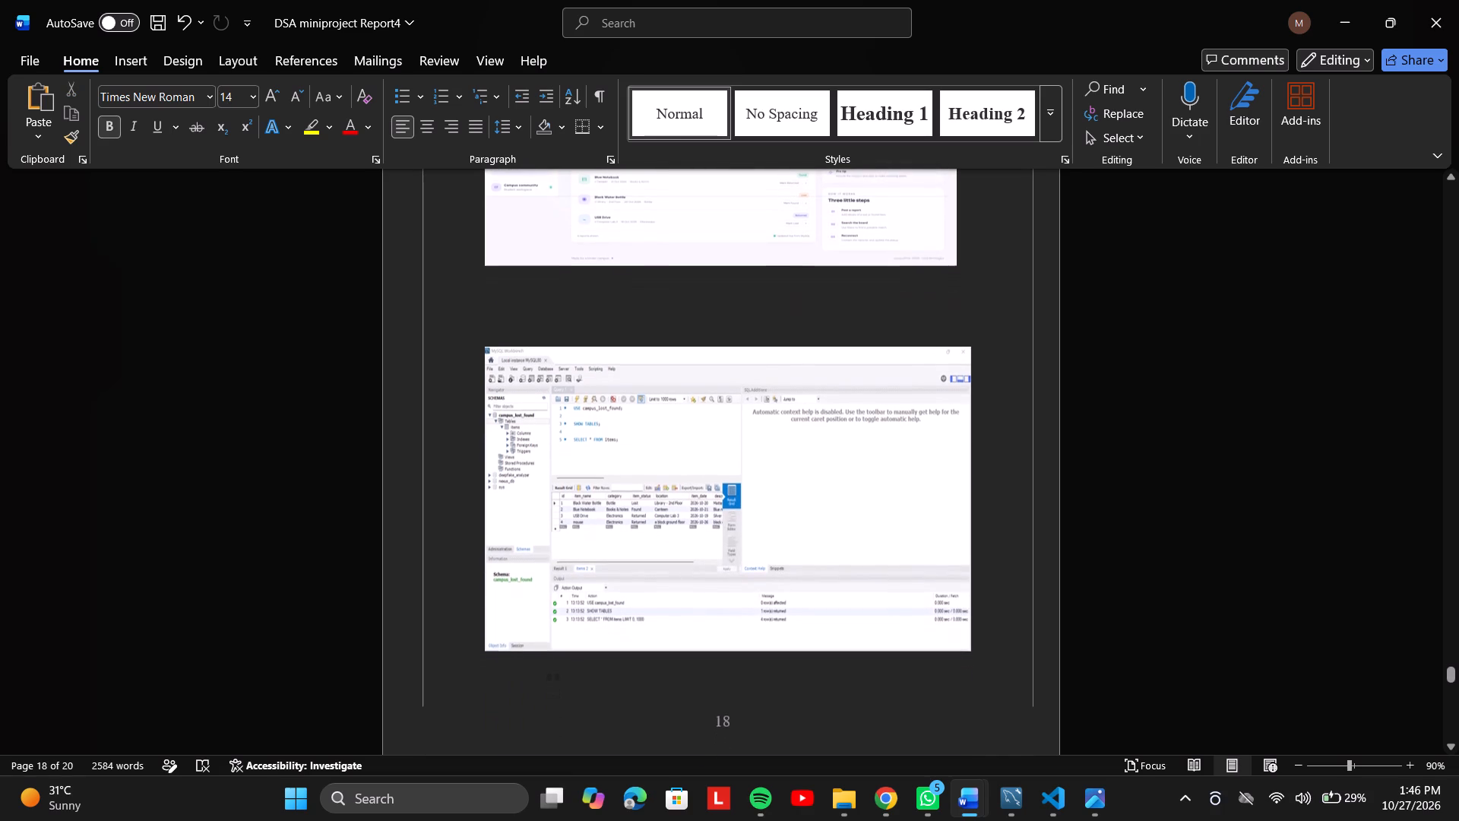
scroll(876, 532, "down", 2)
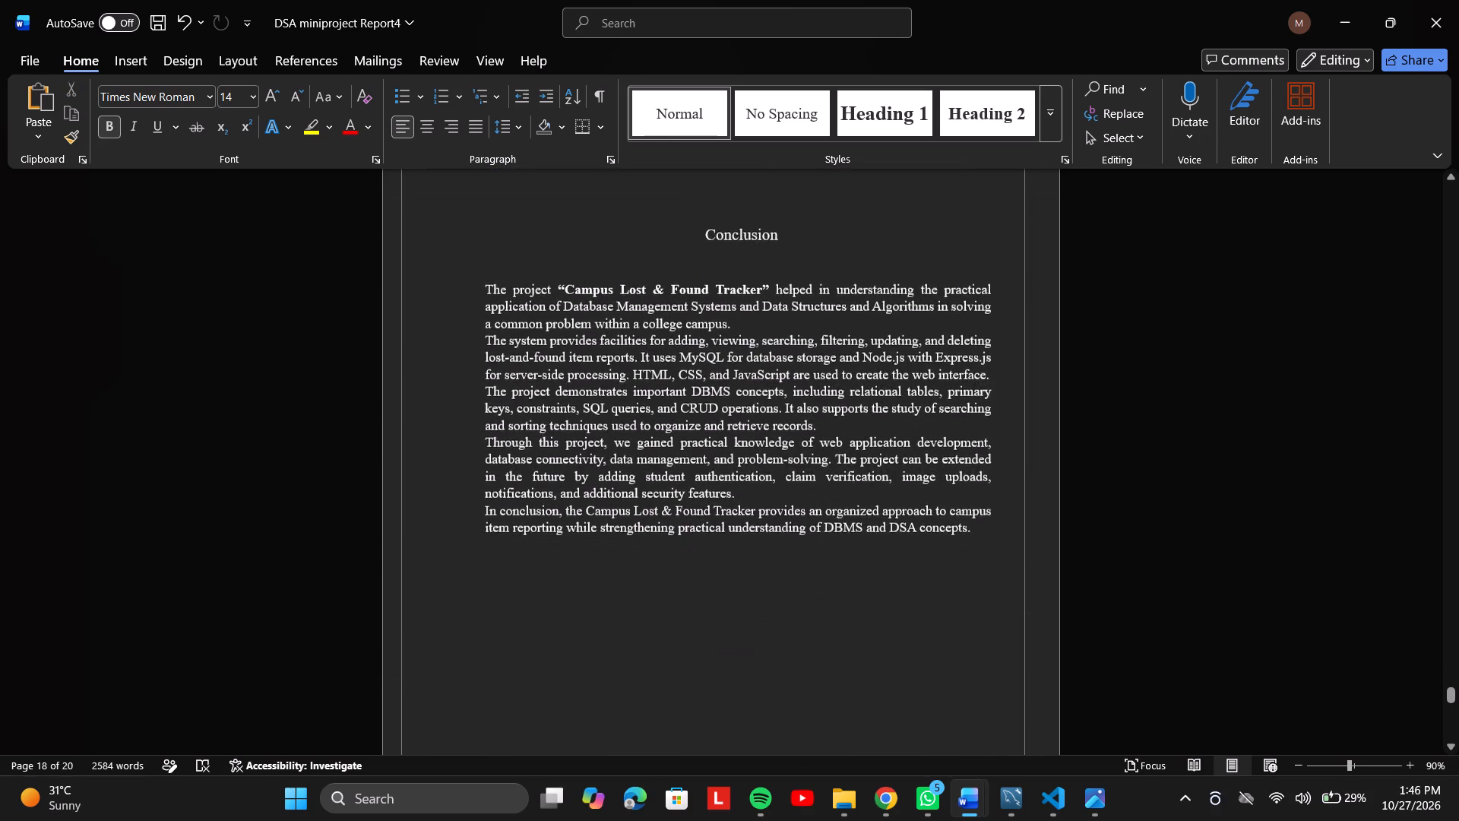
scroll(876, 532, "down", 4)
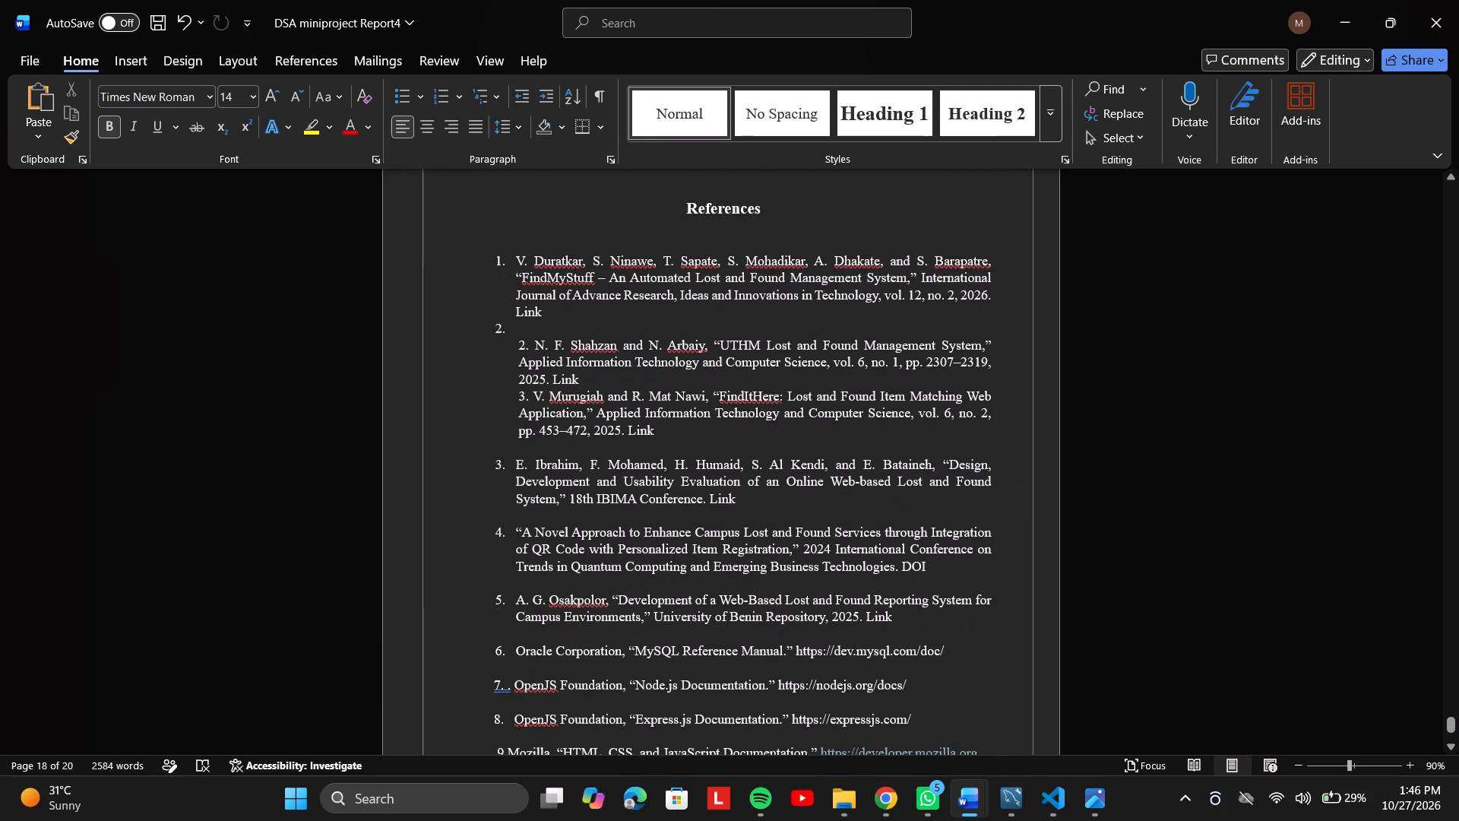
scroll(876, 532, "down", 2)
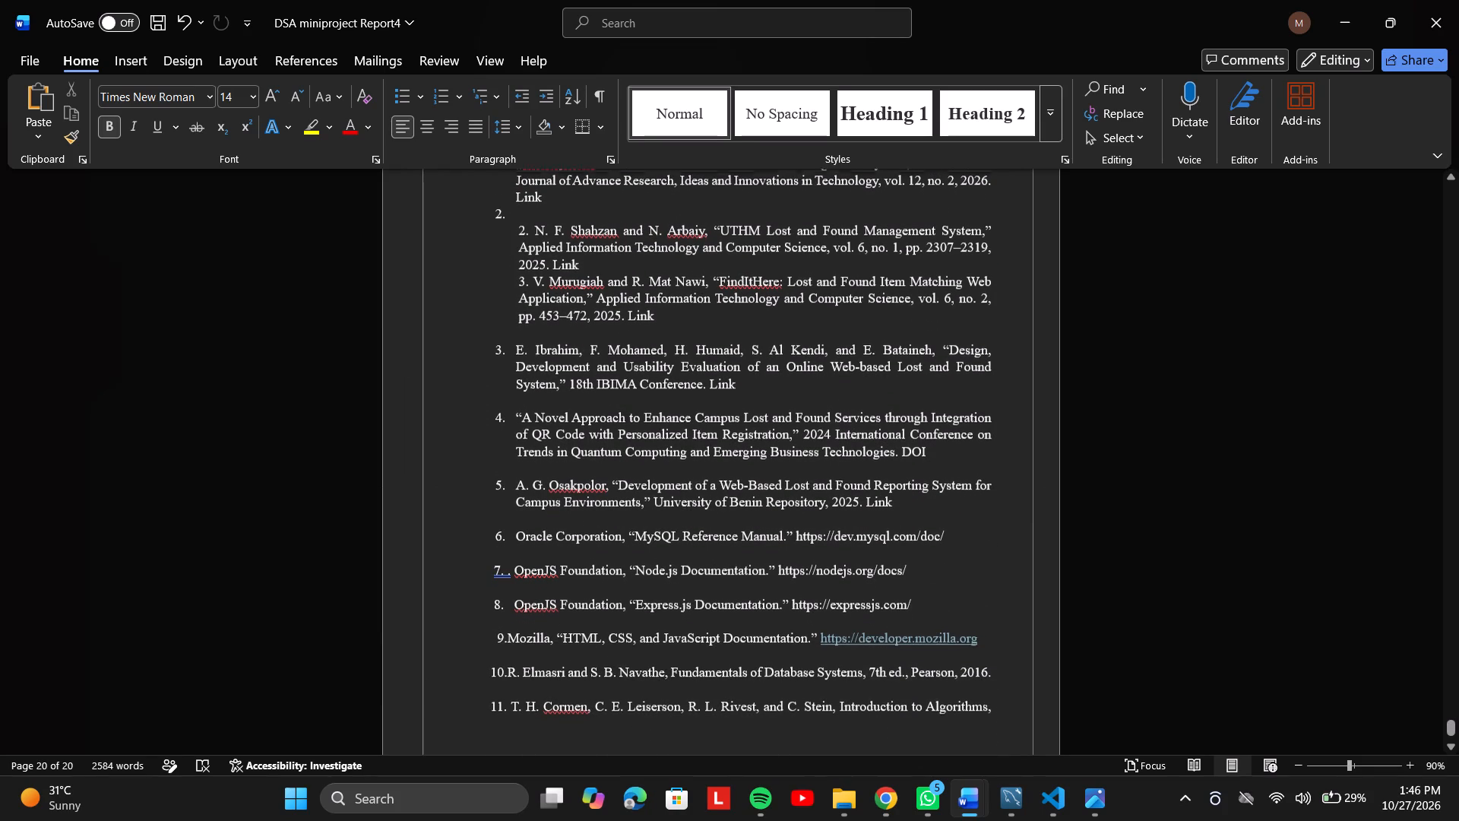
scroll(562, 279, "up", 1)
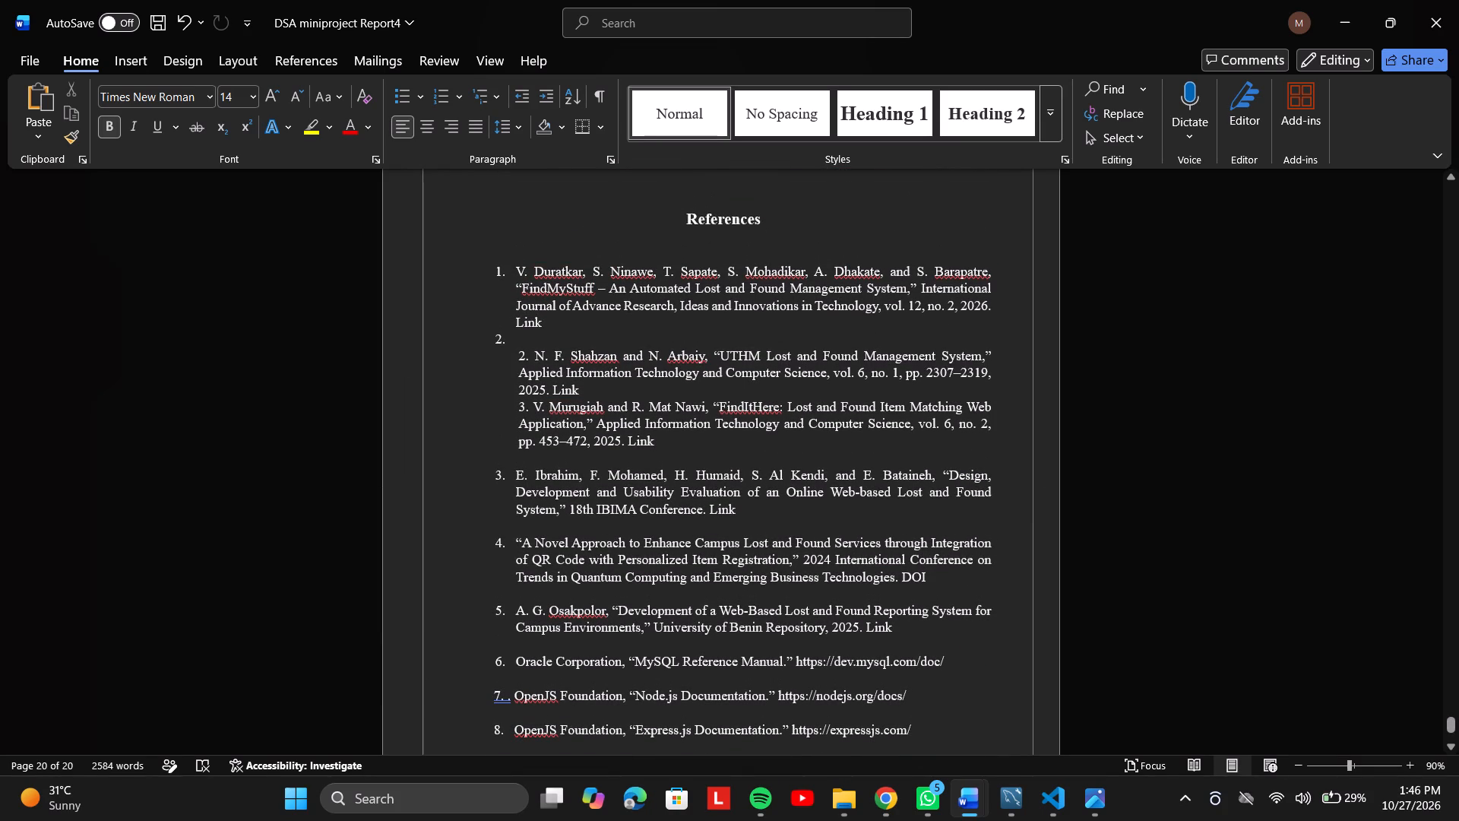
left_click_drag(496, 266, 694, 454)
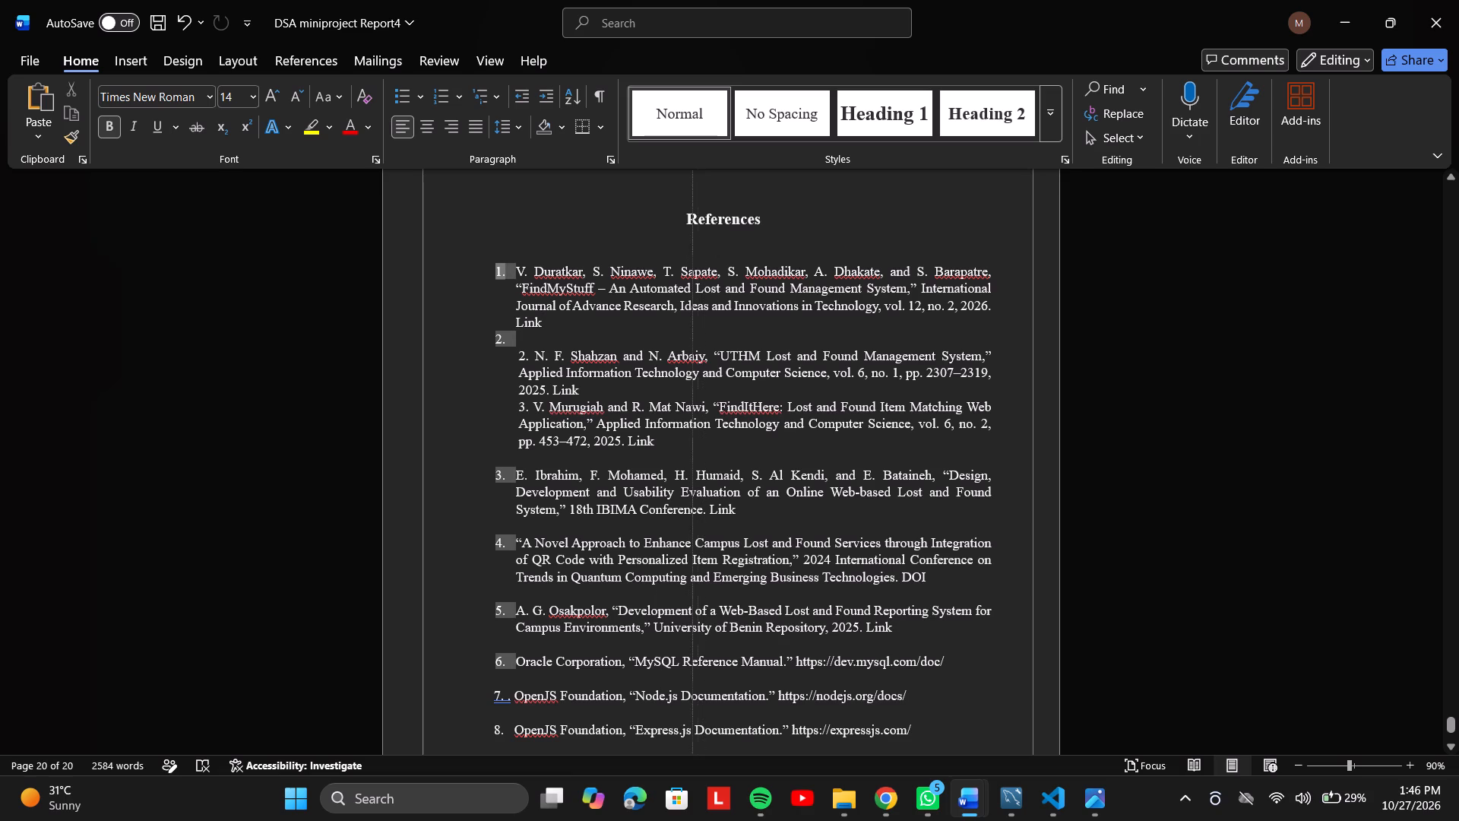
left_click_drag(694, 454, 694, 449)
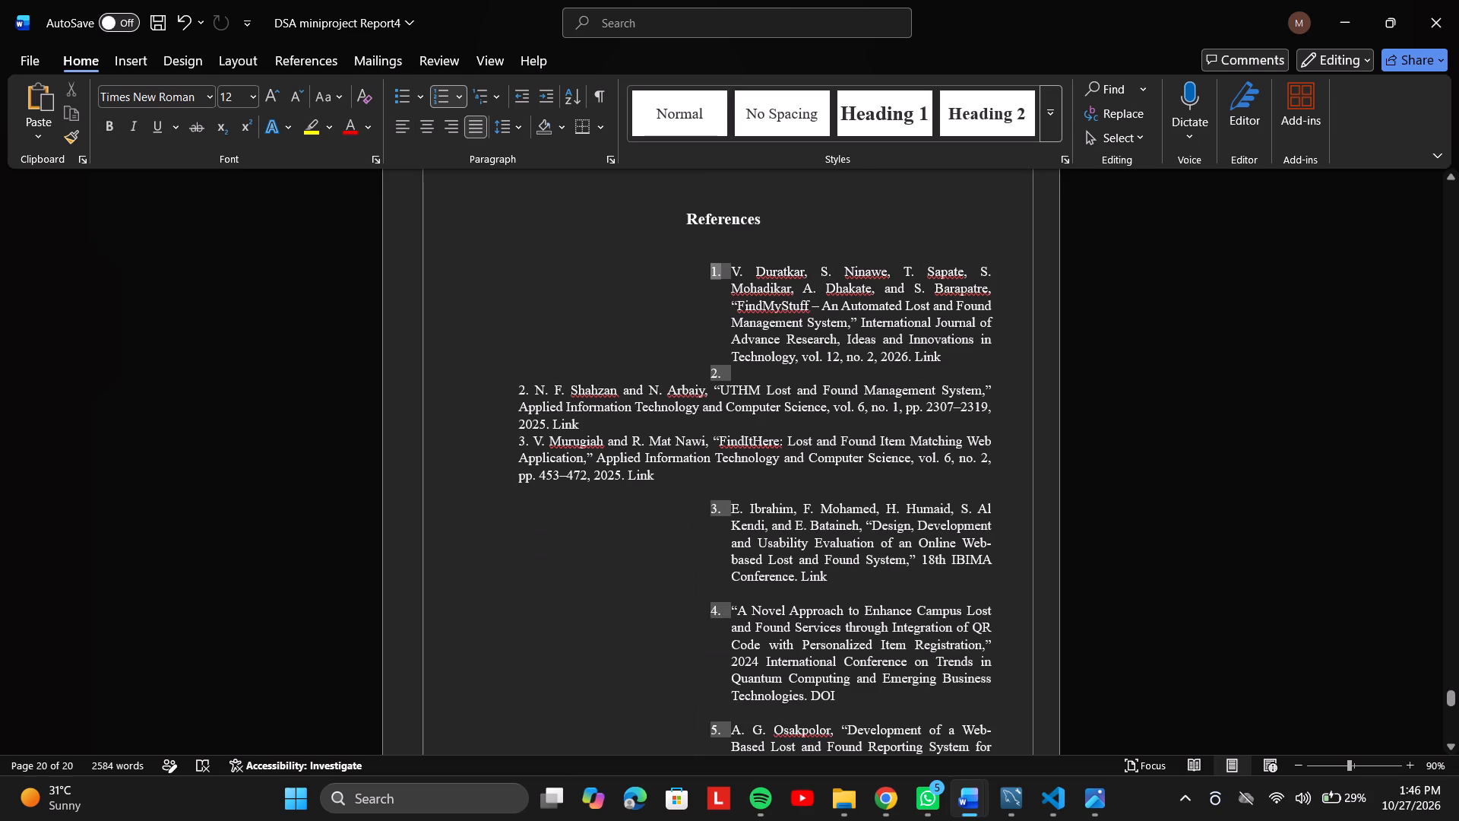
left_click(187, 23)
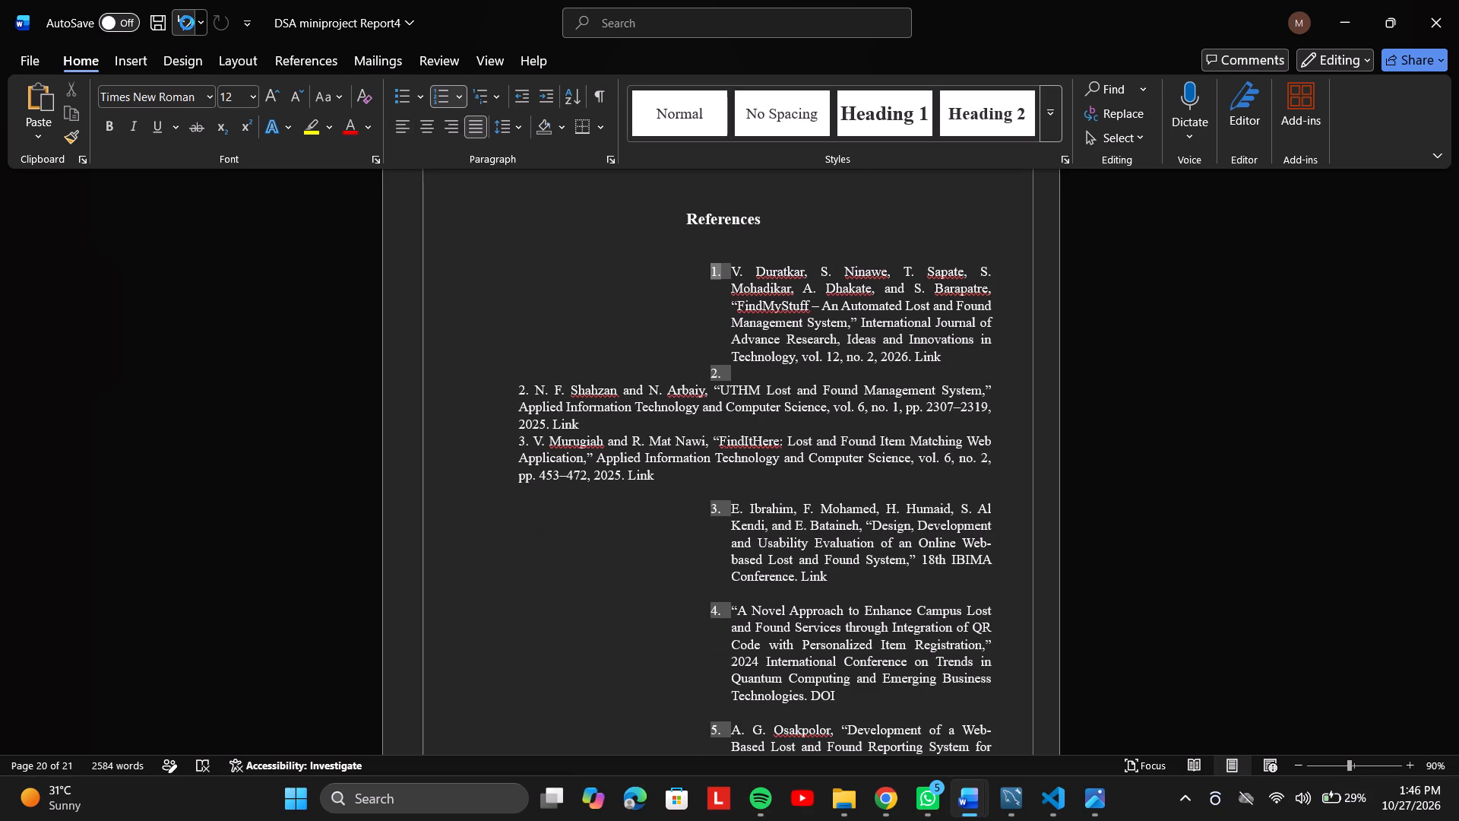
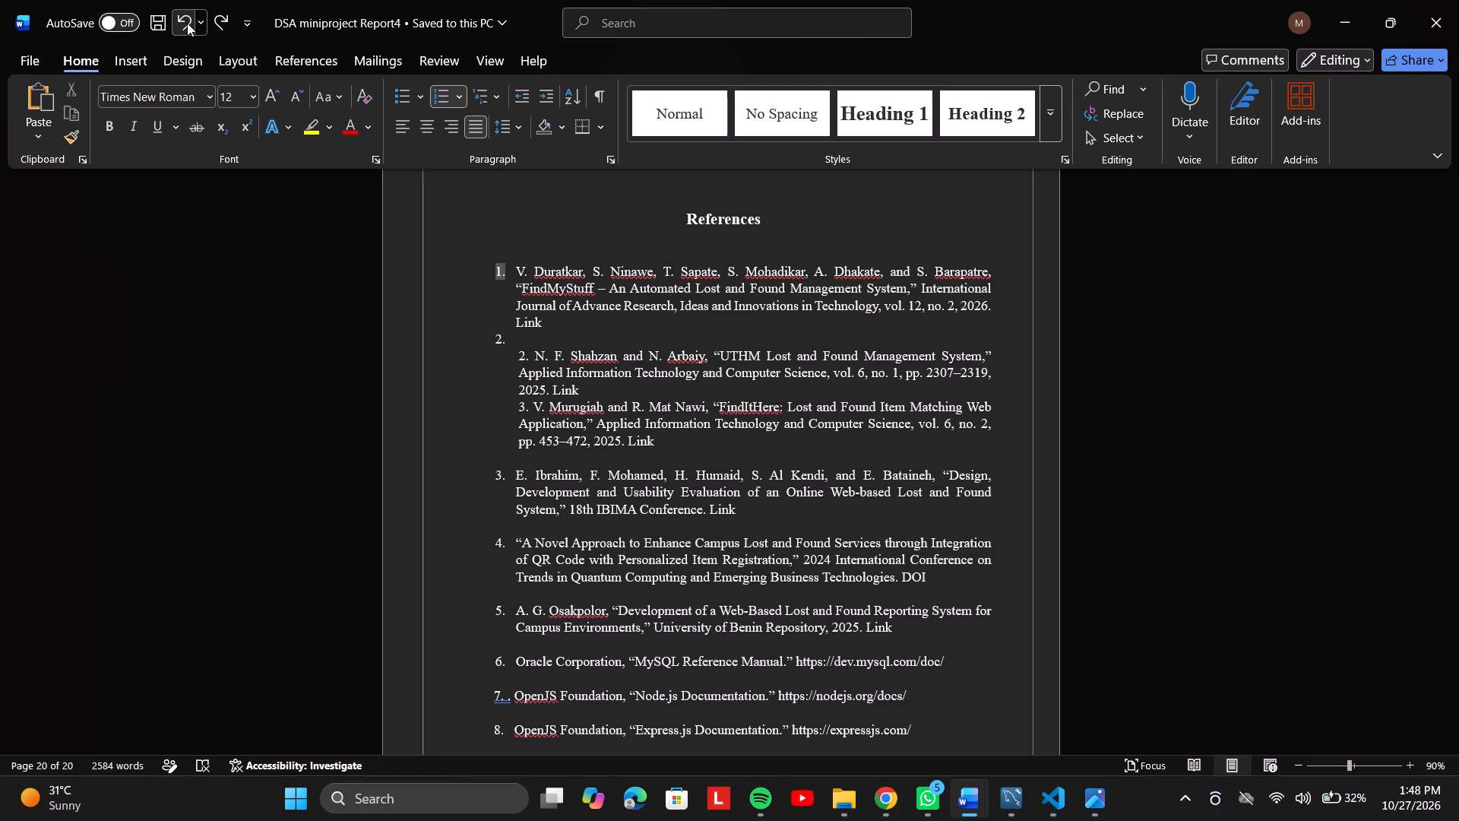
Check the References list through to its last entry at the end of the report.
scroll(187, 23, "down", 1)
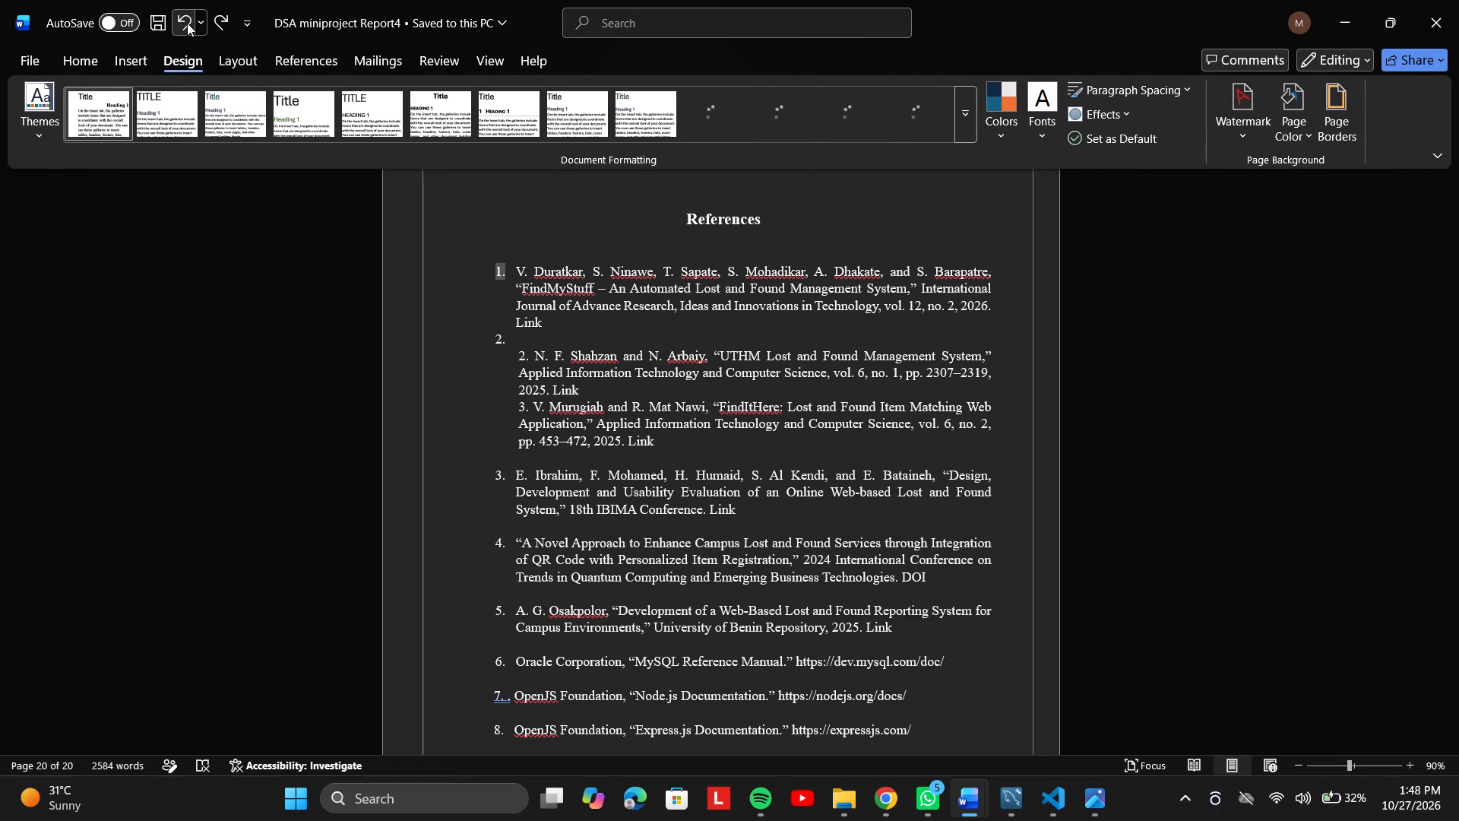
scroll(187, 23, "down", 1)
left_click(553, 227)
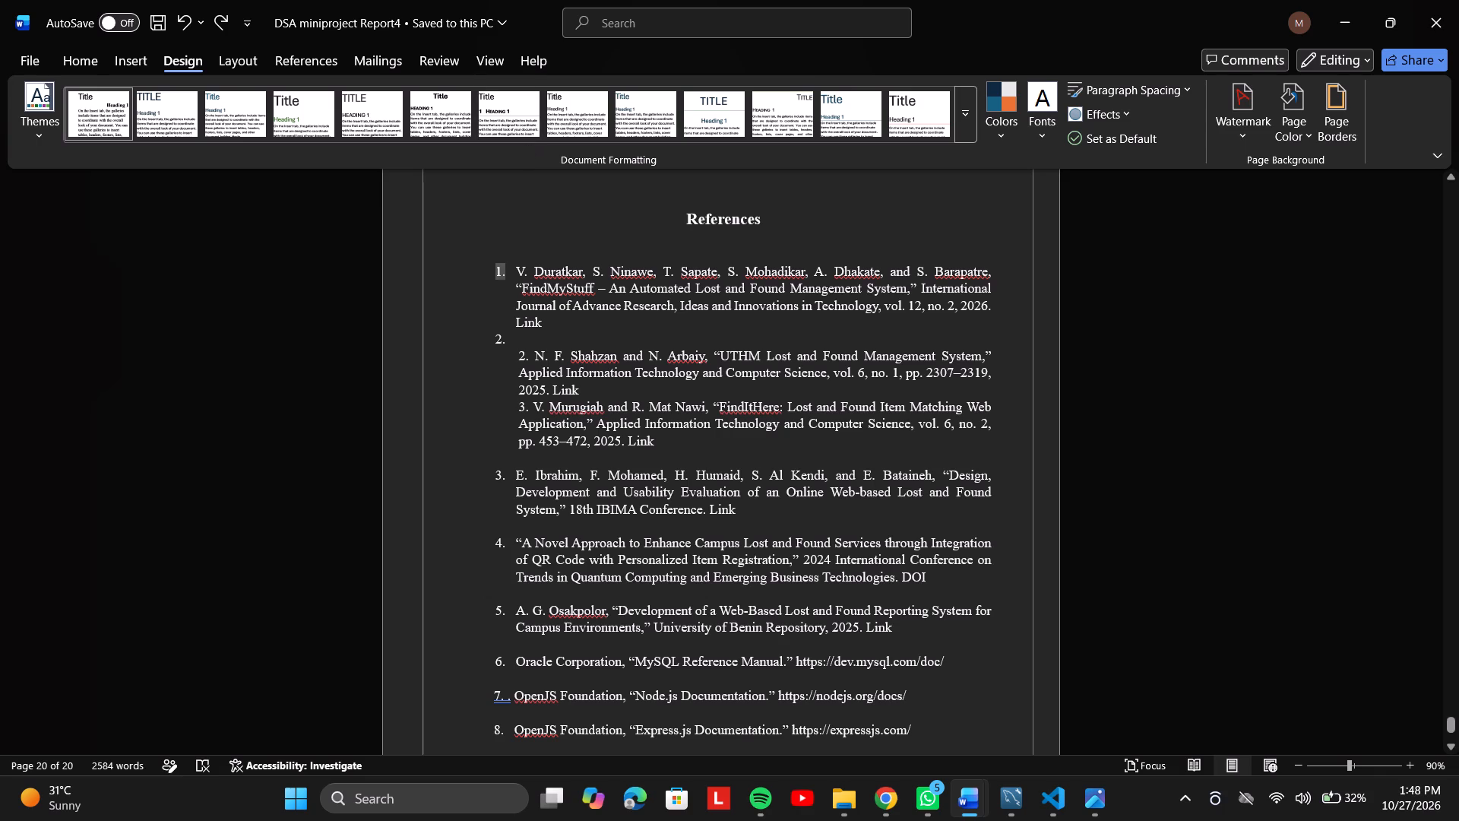
scroll(553, 227, "down", 4)
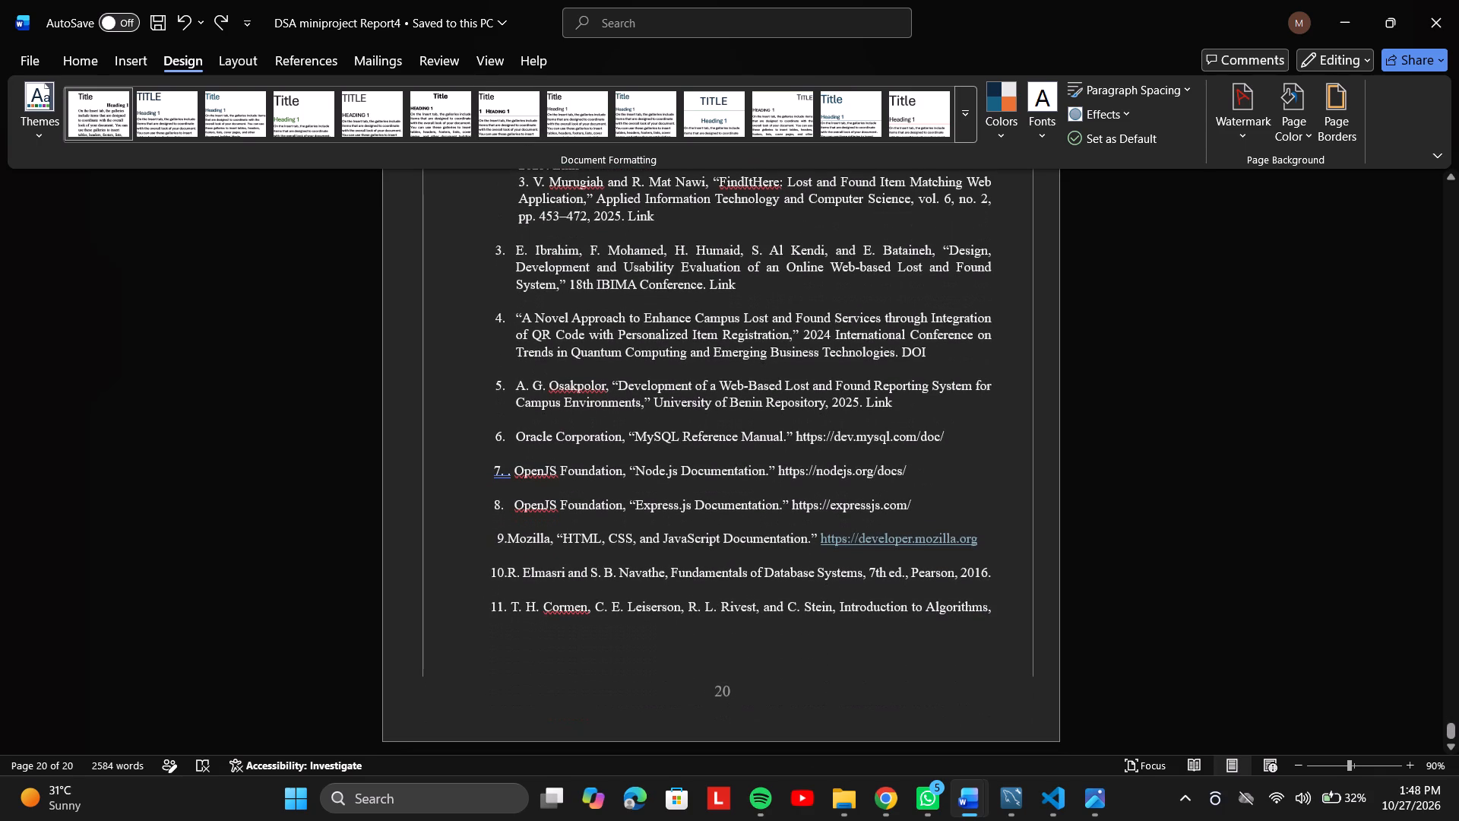
scroll(603, 650, "down", 1)
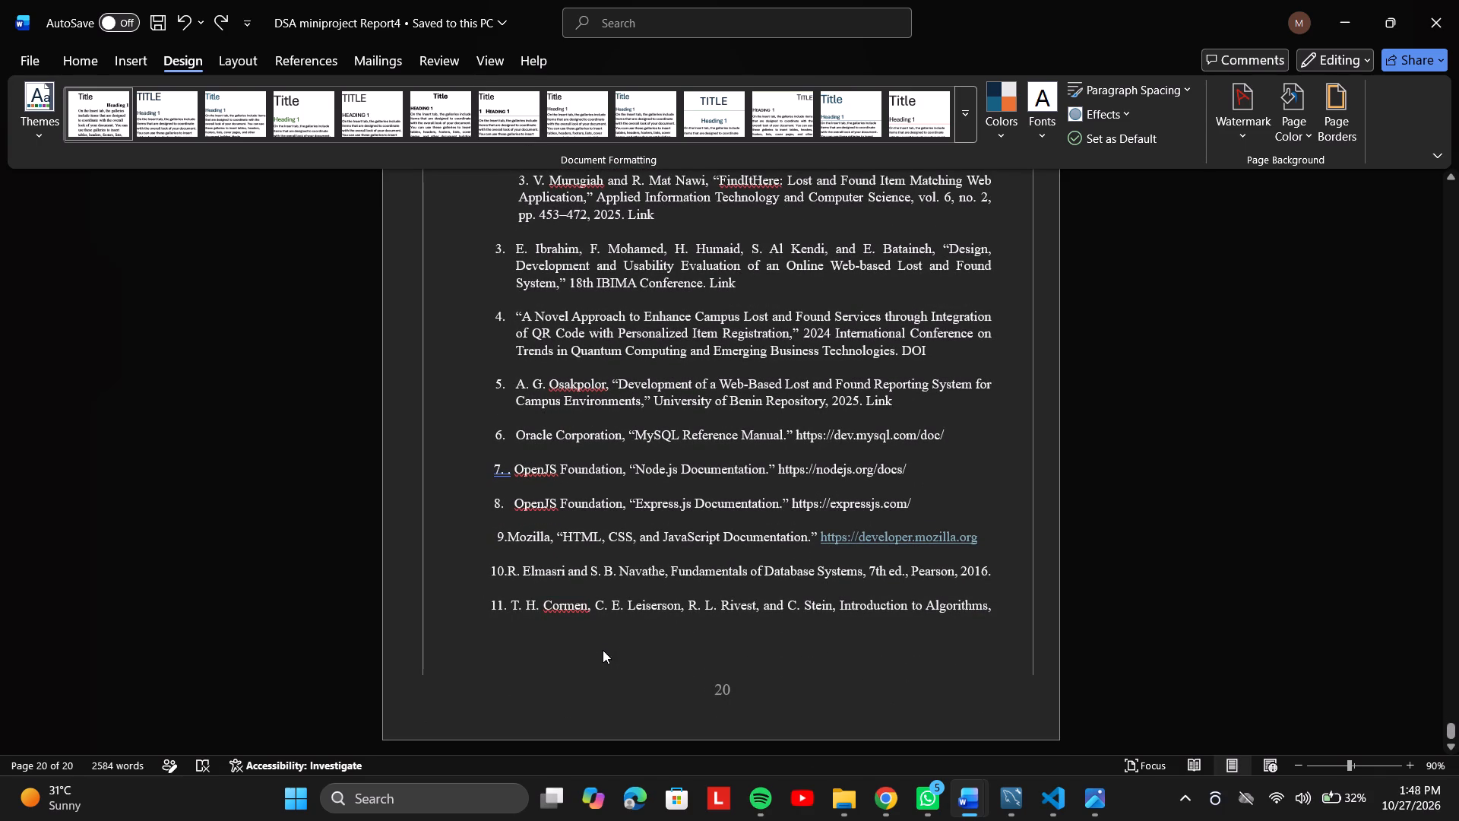
scroll(603, 650, "right", 1)
scroll(603, 650, "down", 1)
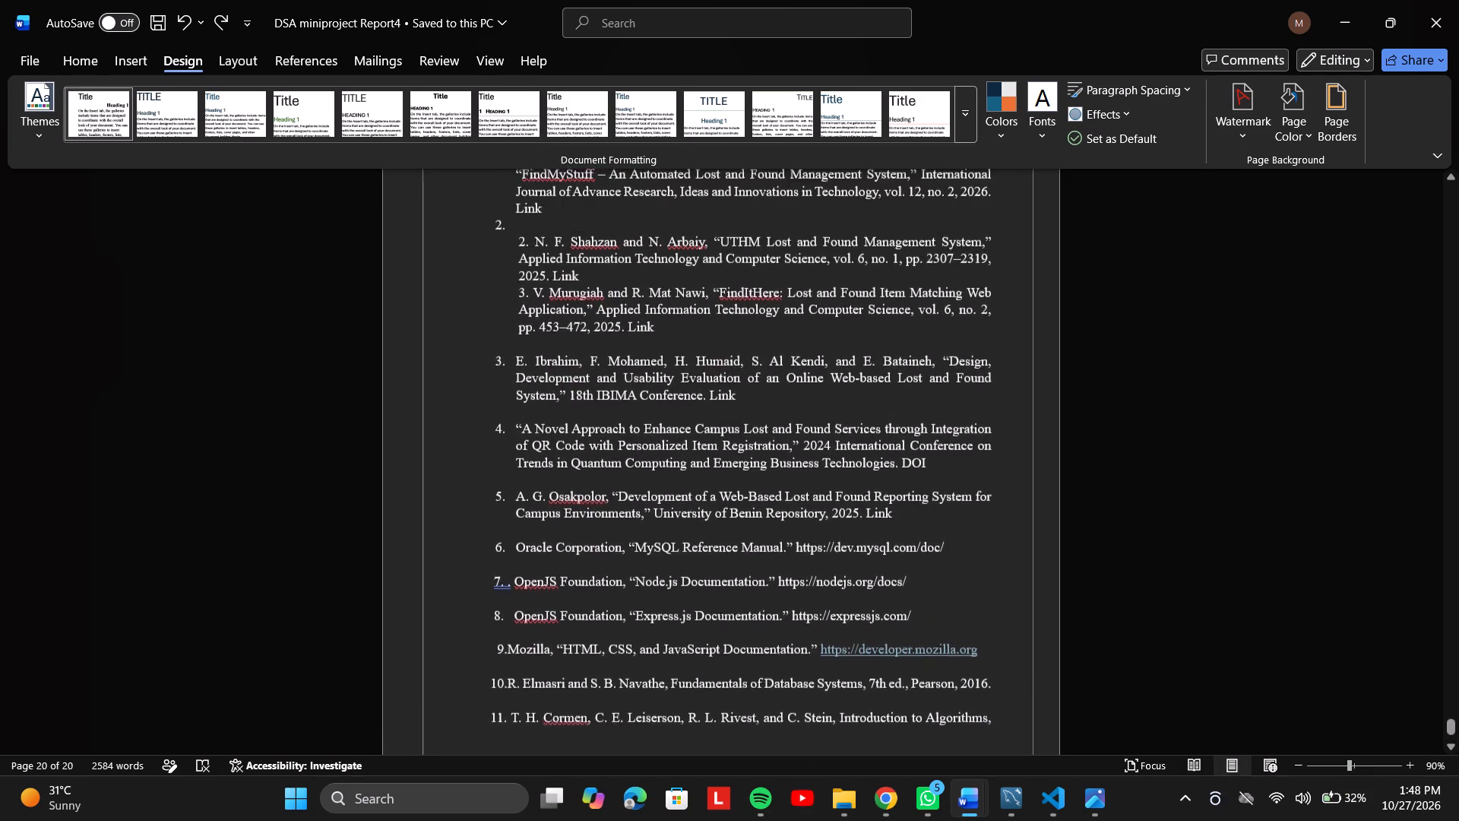
scroll(603, 650, "down", 1)
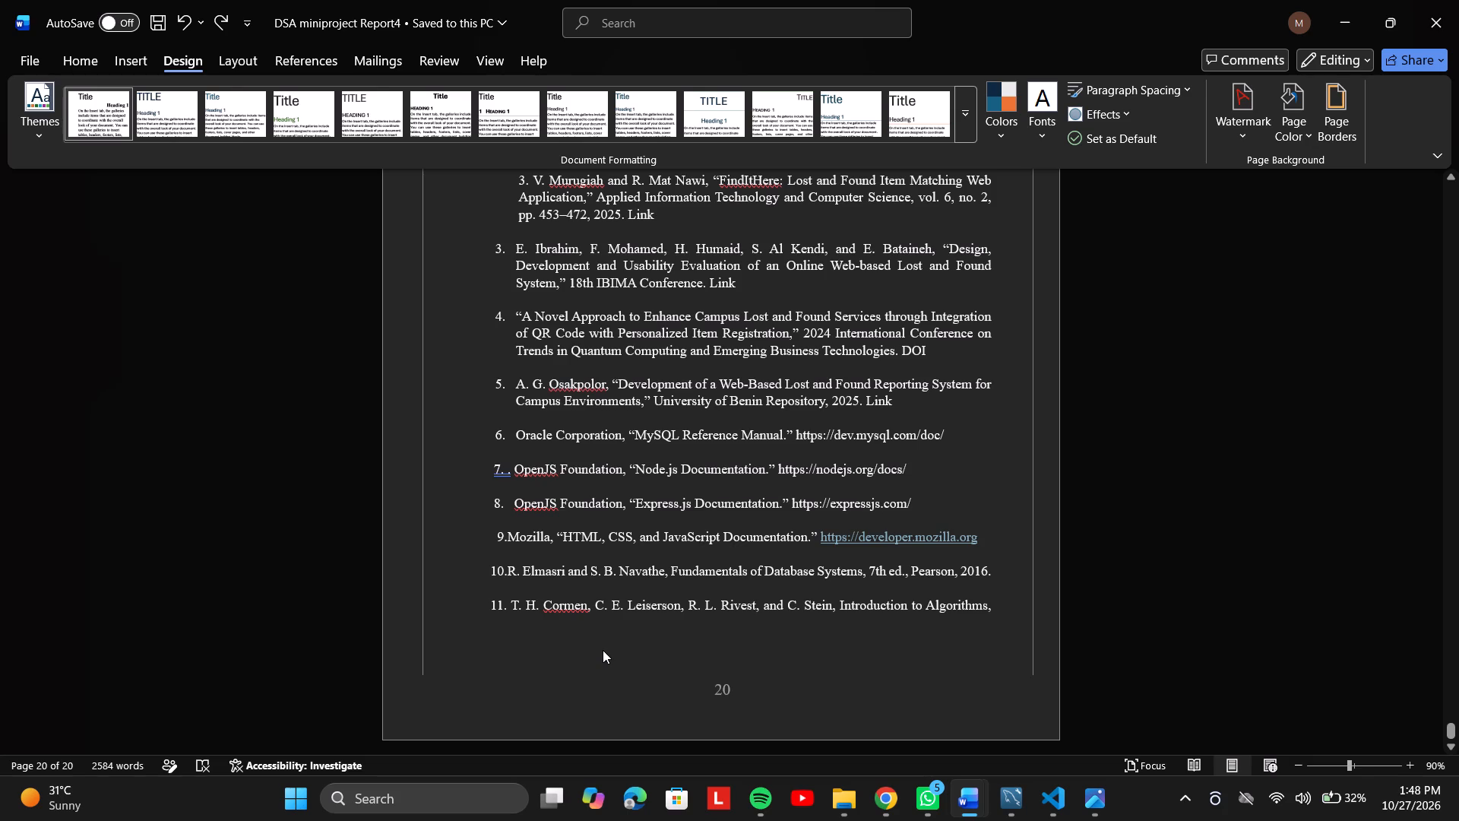
scroll(603, 650, "up", 8)
Save the DSA miniproject Report4 document.
key("ctrl+s")
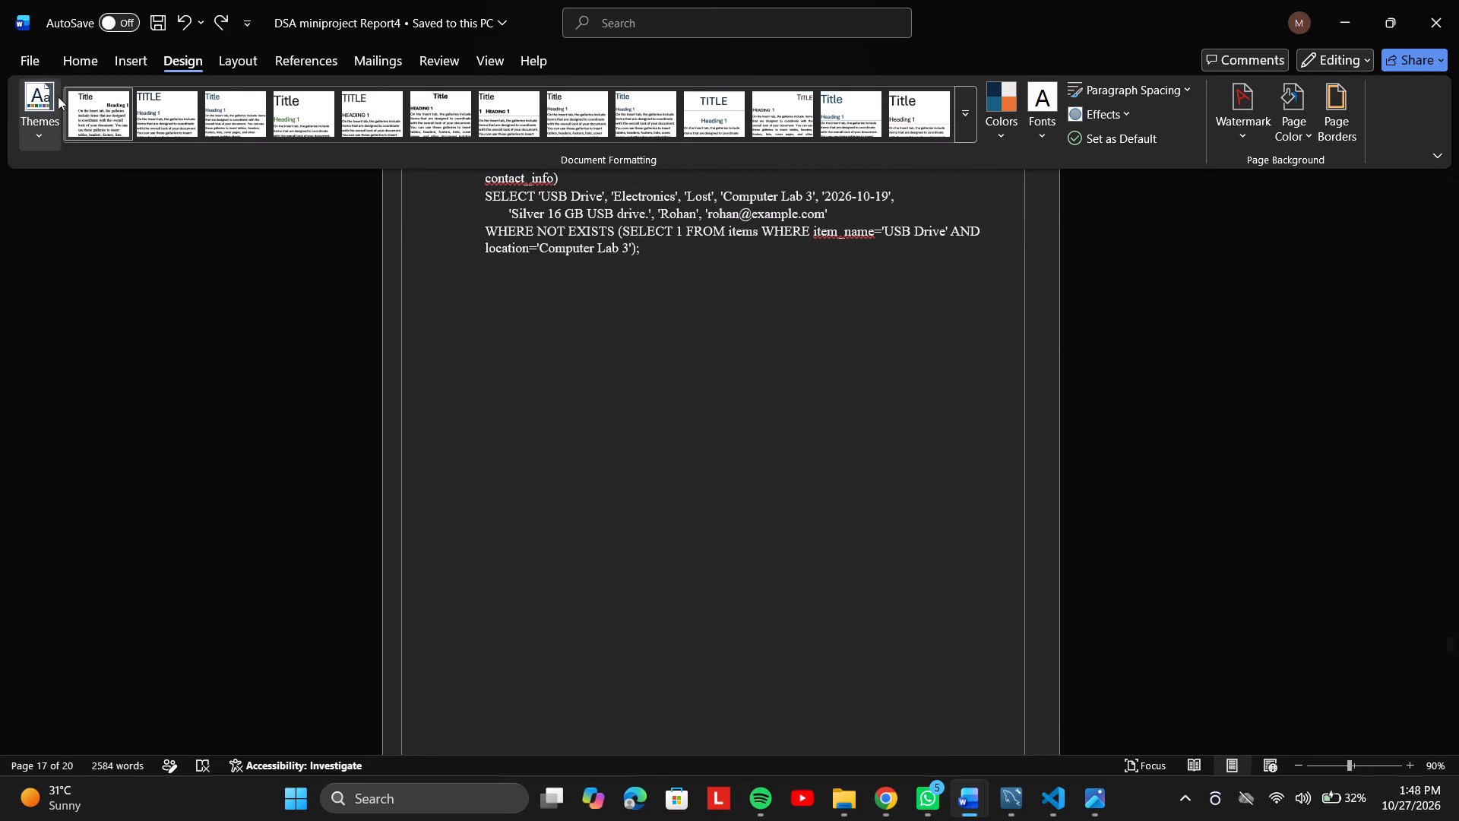
Open the report's print preview and examine the page layout from the cover page through the code pages.
left_click(36, 66)
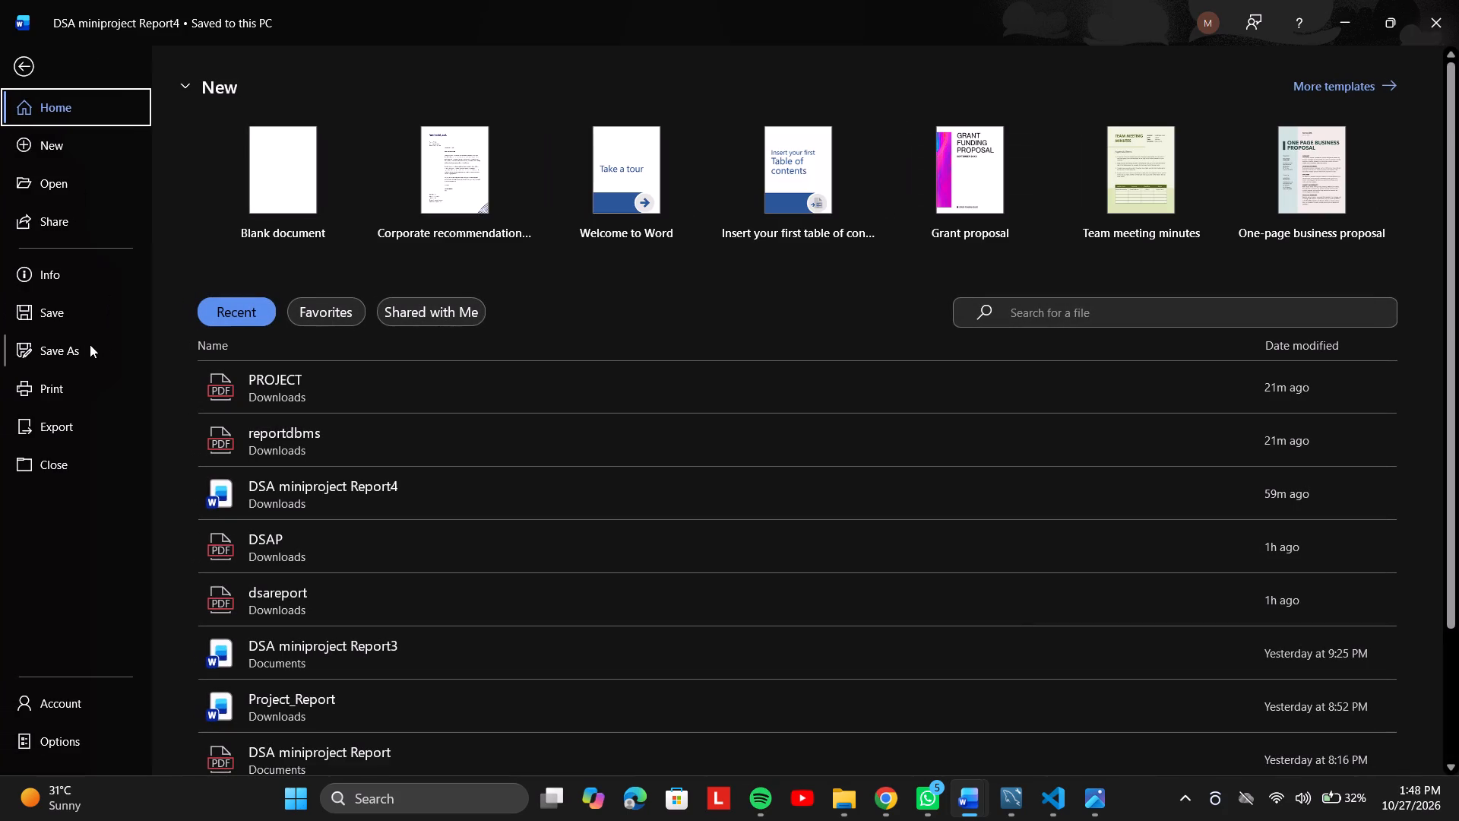
left_click(74, 389)
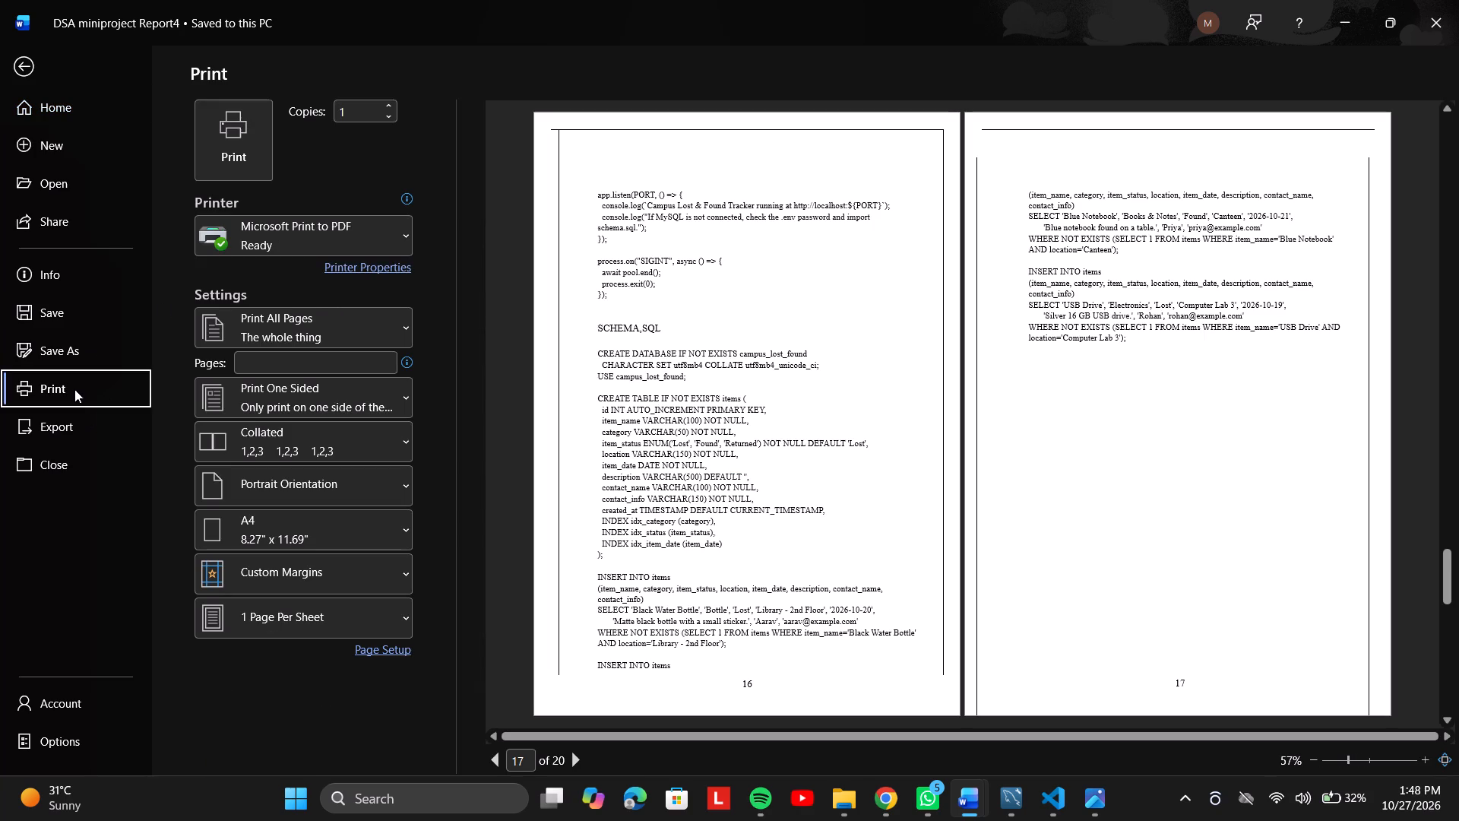
scroll(775, 428, "up", 20)
scroll(775, 428, "up", 20)
scroll(775, 428, "up", 20)
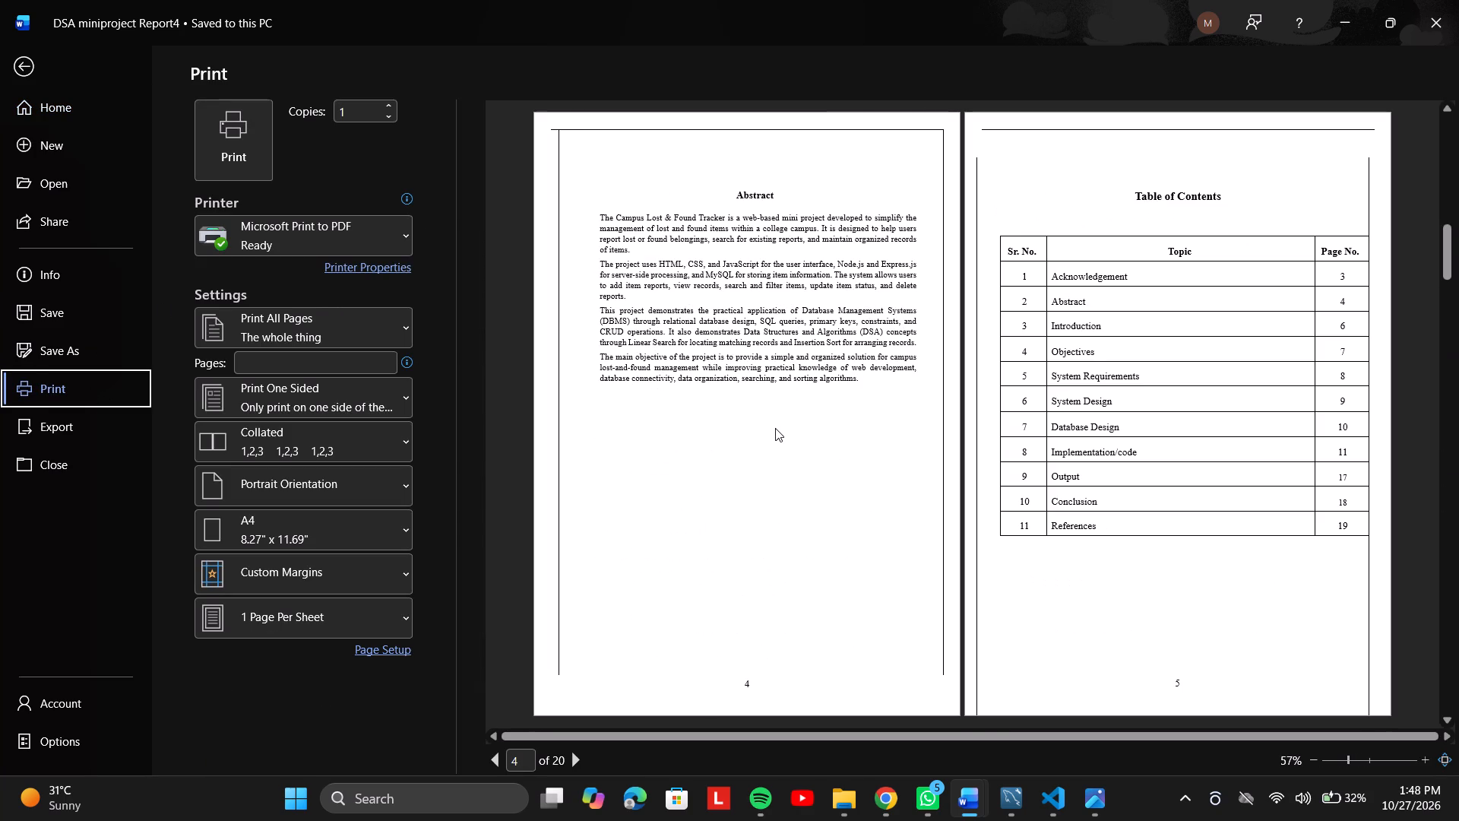
scroll(775, 428, "up", 11)
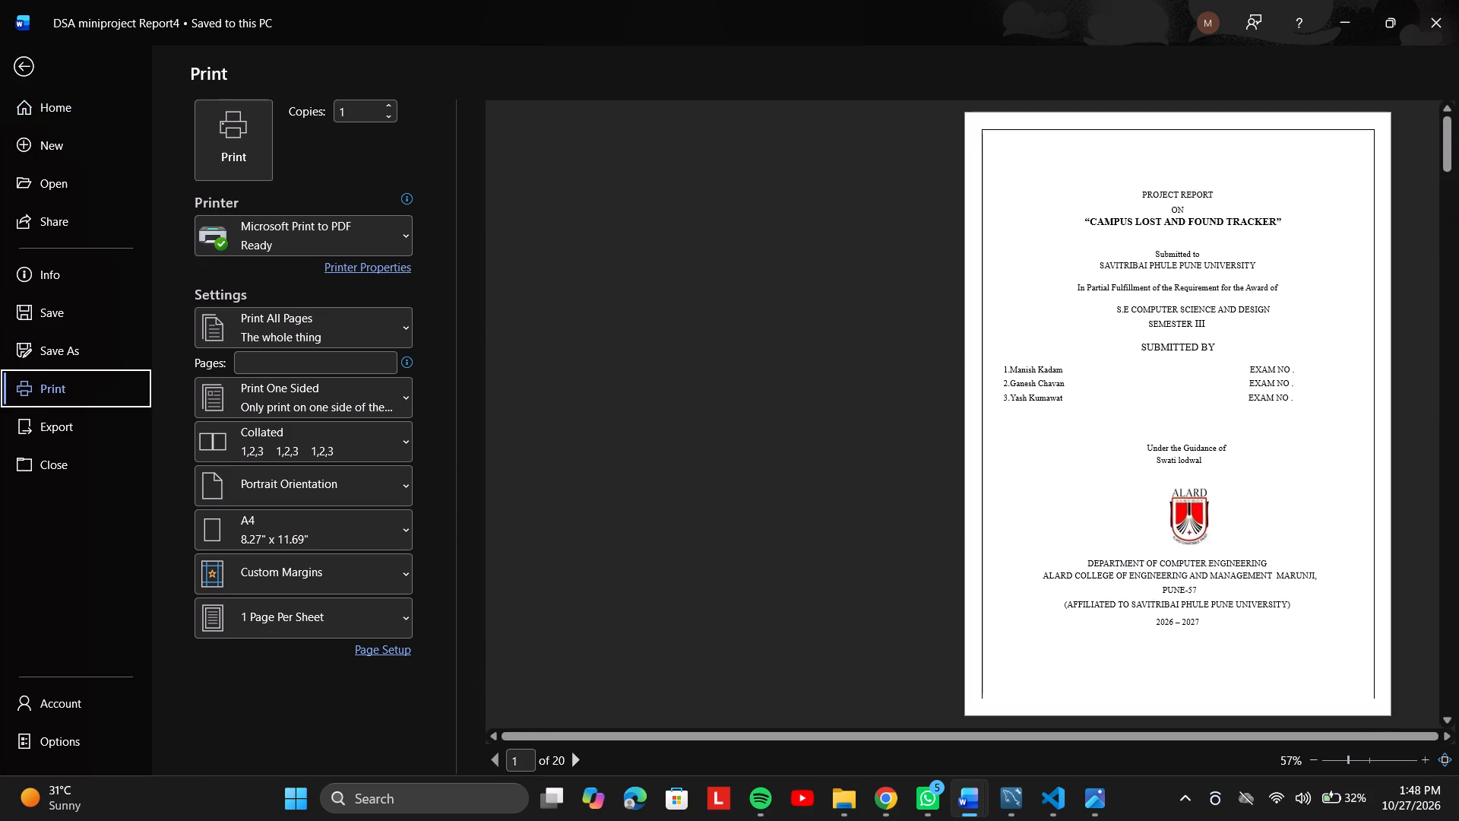
scroll(775, 428, "down", 1)
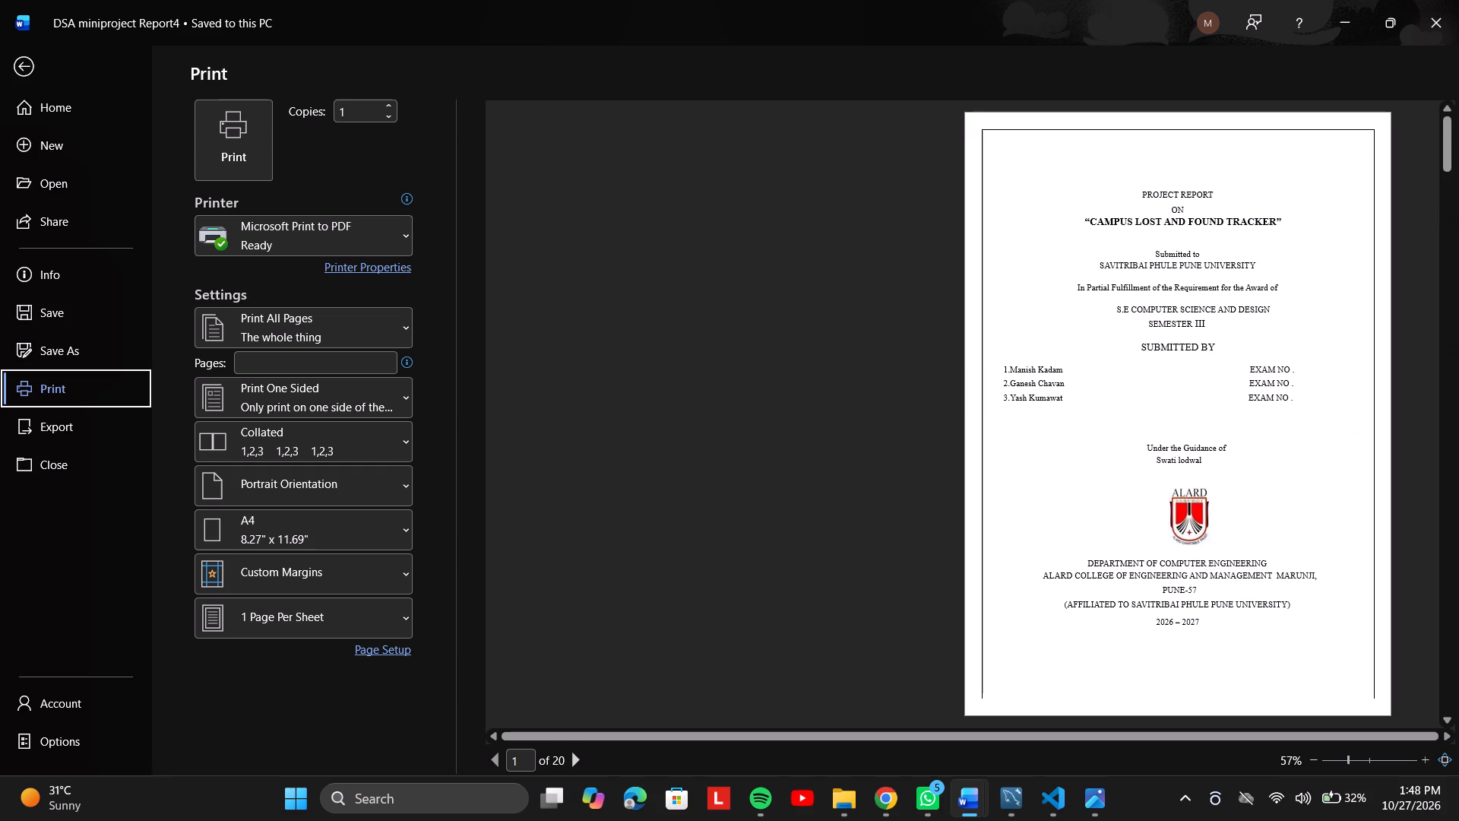
scroll(775, 428, "down", 1)
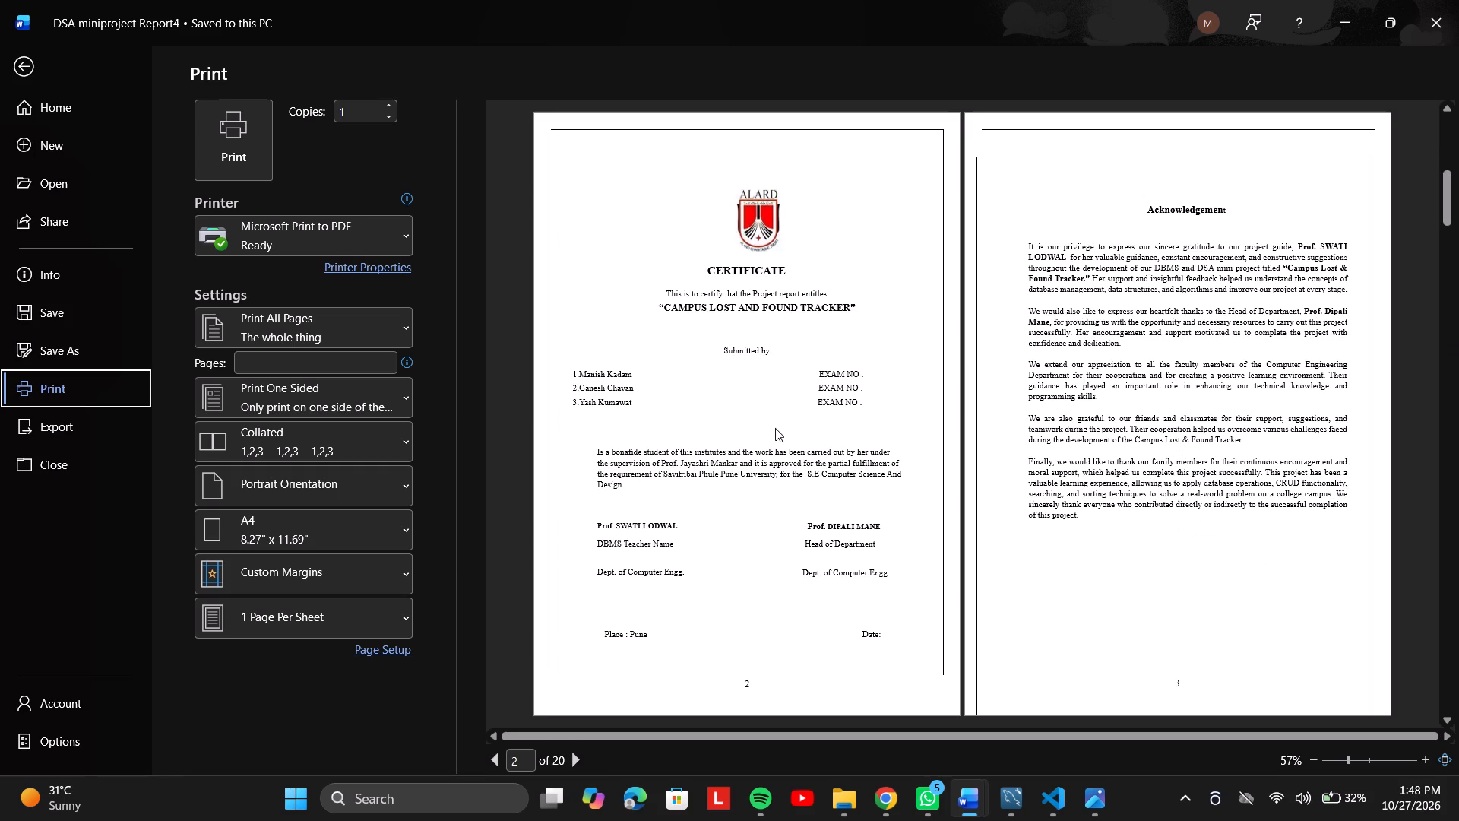
scroll(775, 428, "down", 2)
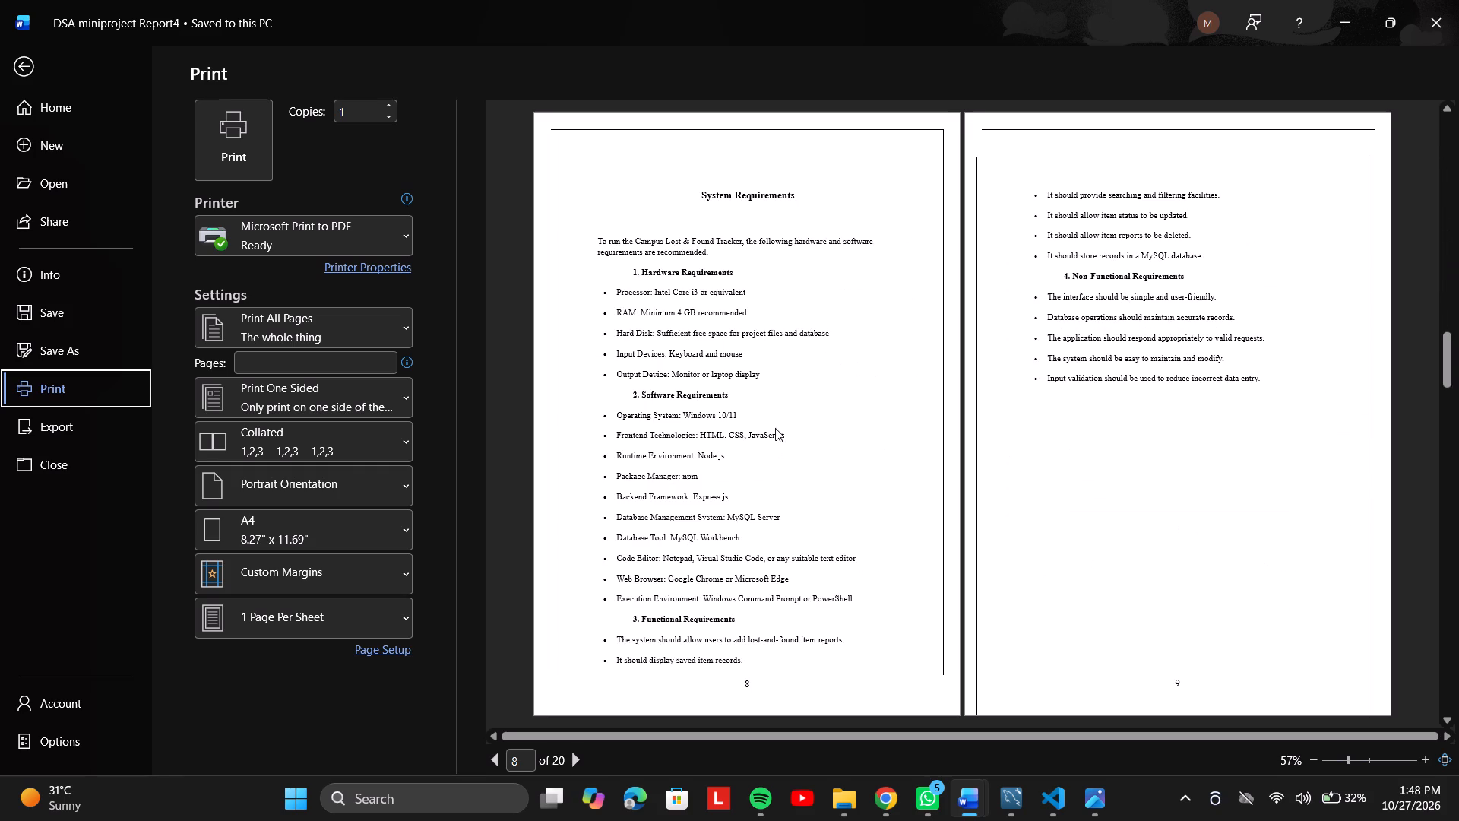
scroll(775, 428, "down", 2)
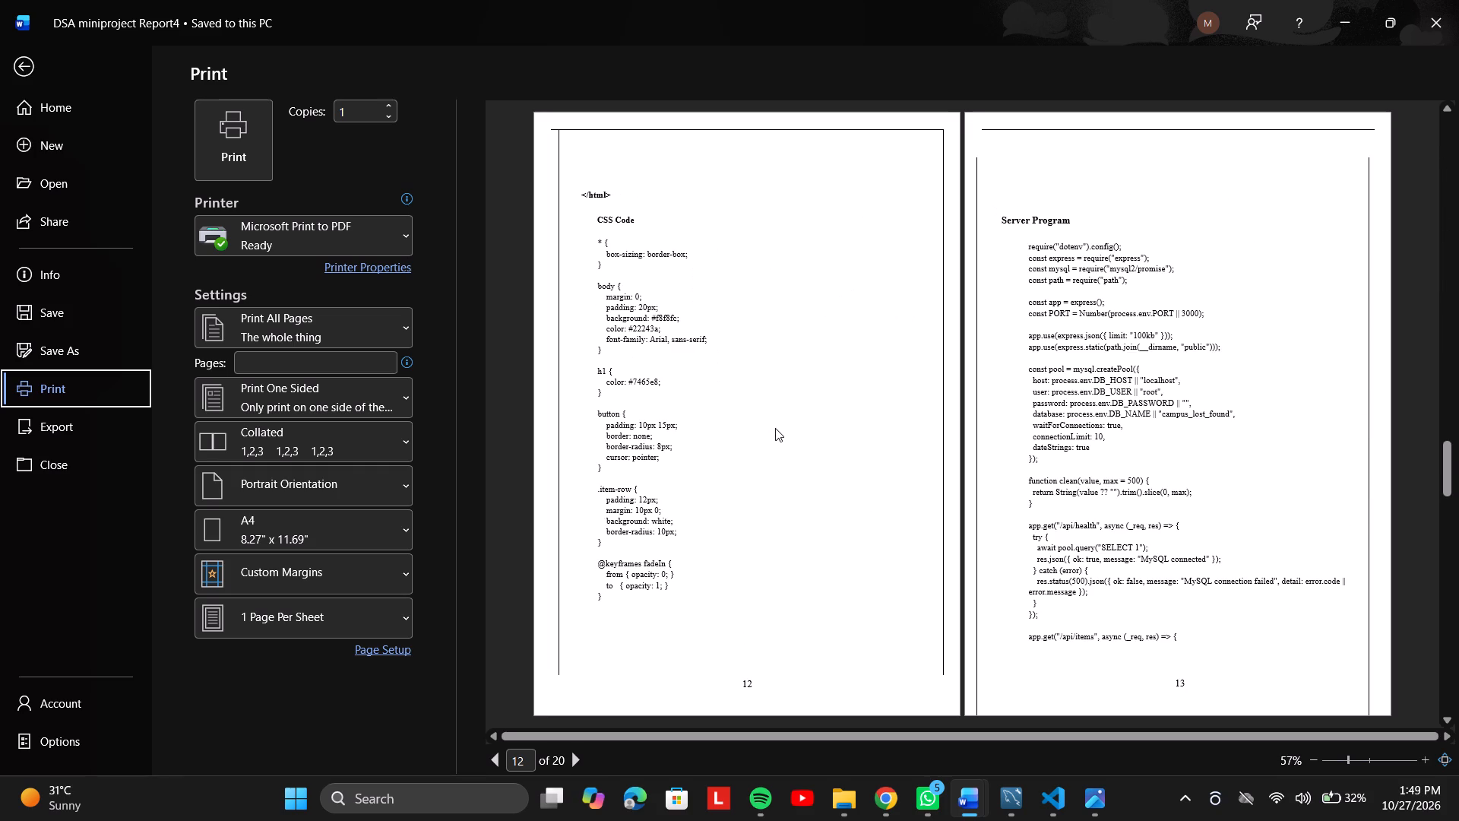
Examine the remaining print preview pages through Output, Conclusion and References, and recheck back to the System Design page.
scroll(775, 428, "down", 1)
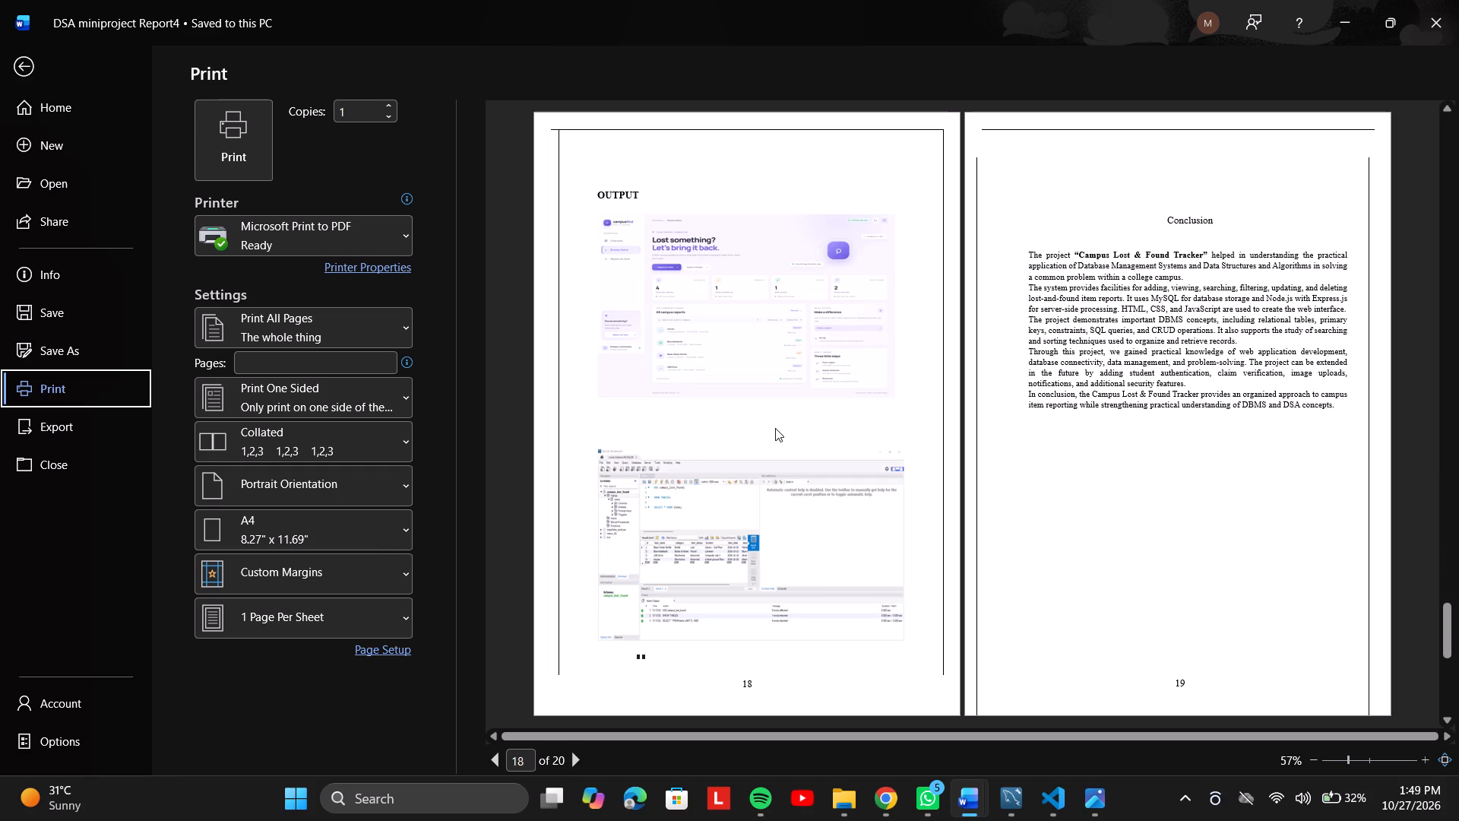
scroll(775, 428, "down", 2)
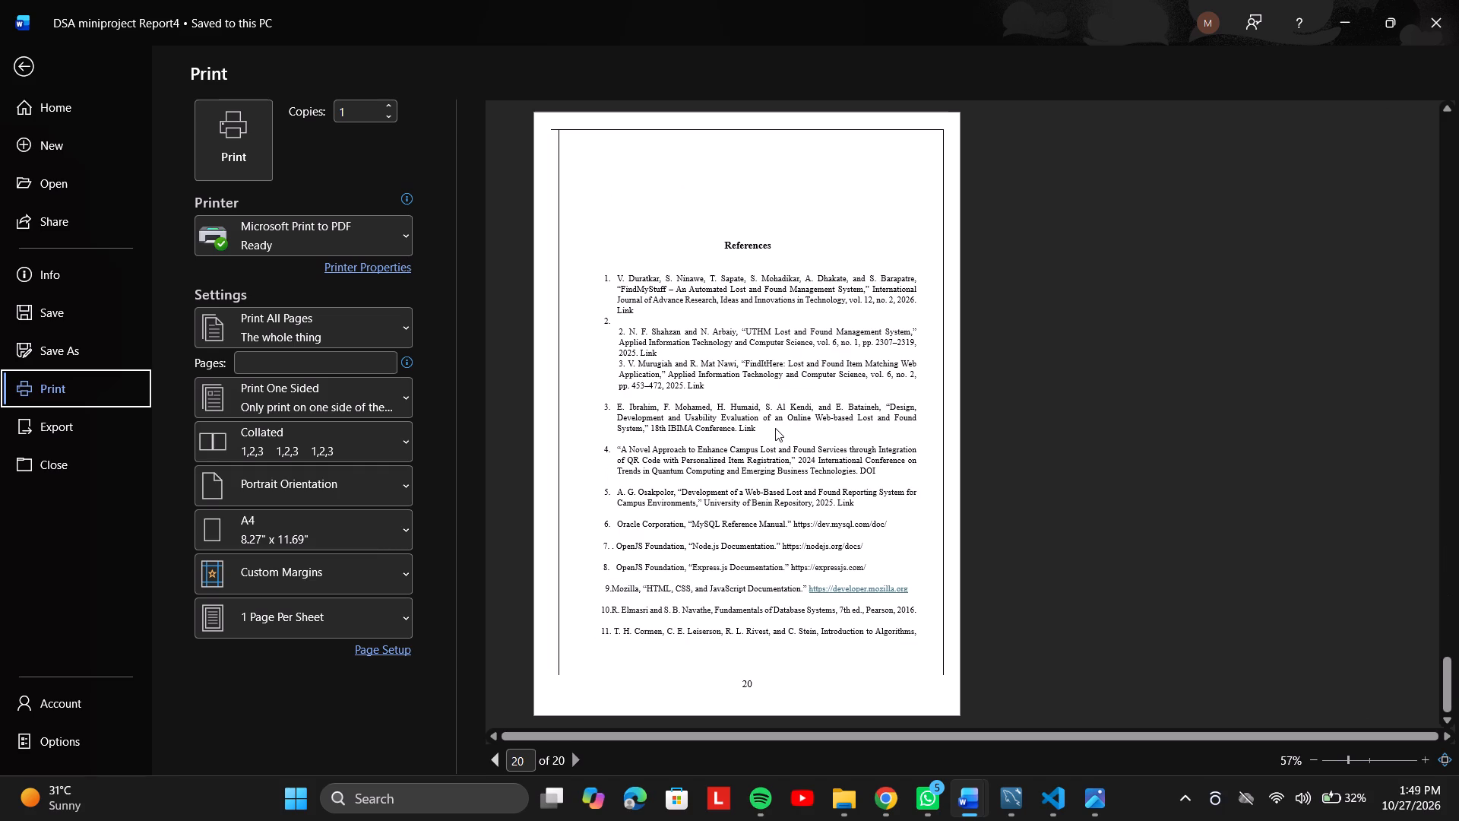
scroll(775, 428, "right", 1)
scroll(775, 428, "down", 1)
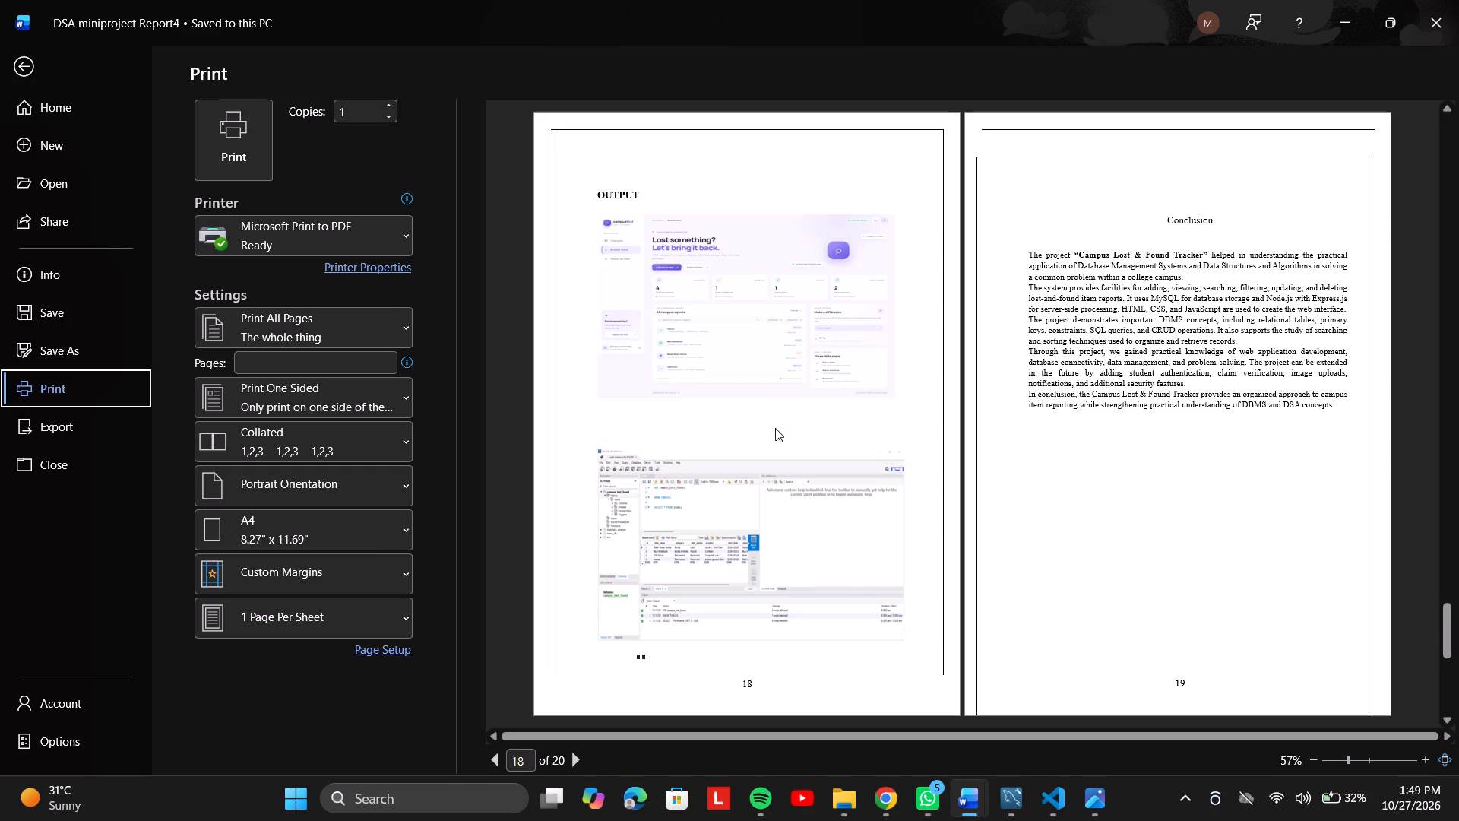
scroll(775, 428, "down", 1)
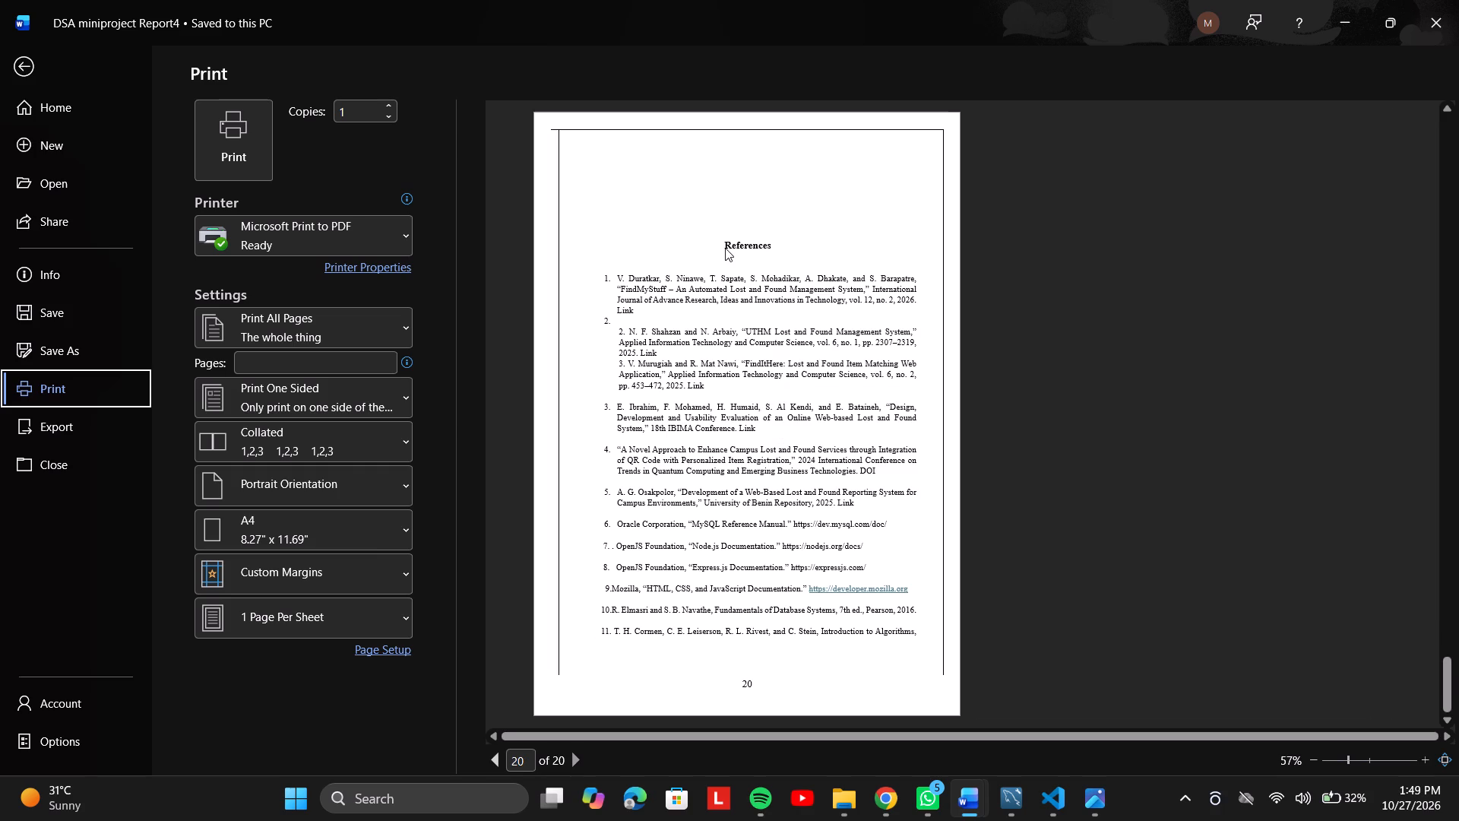
scroll(729, 254, "down", 2)
scroll(729, 254, "up", 1)
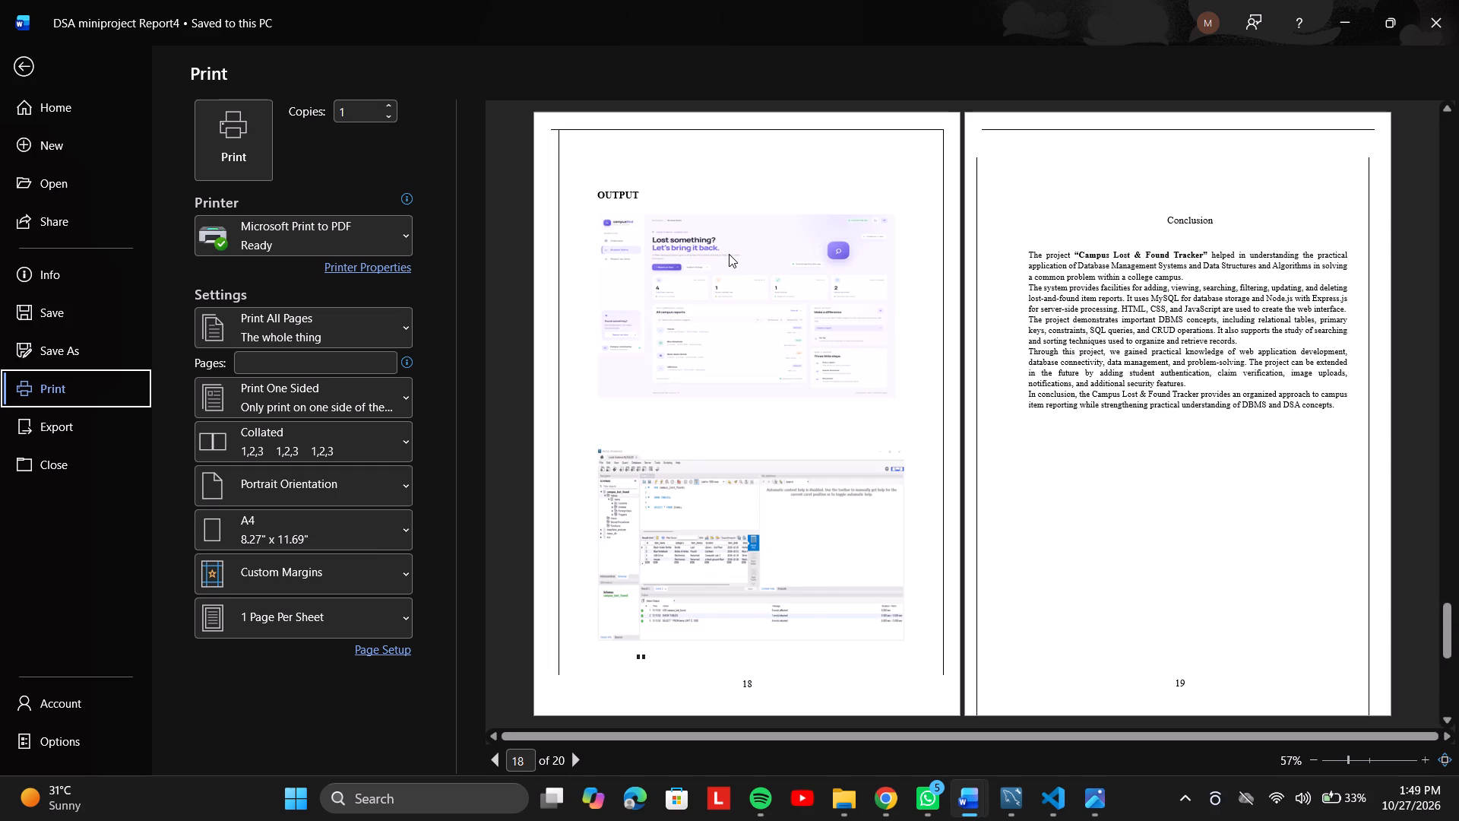
scroll(729, 254, "up", 4)
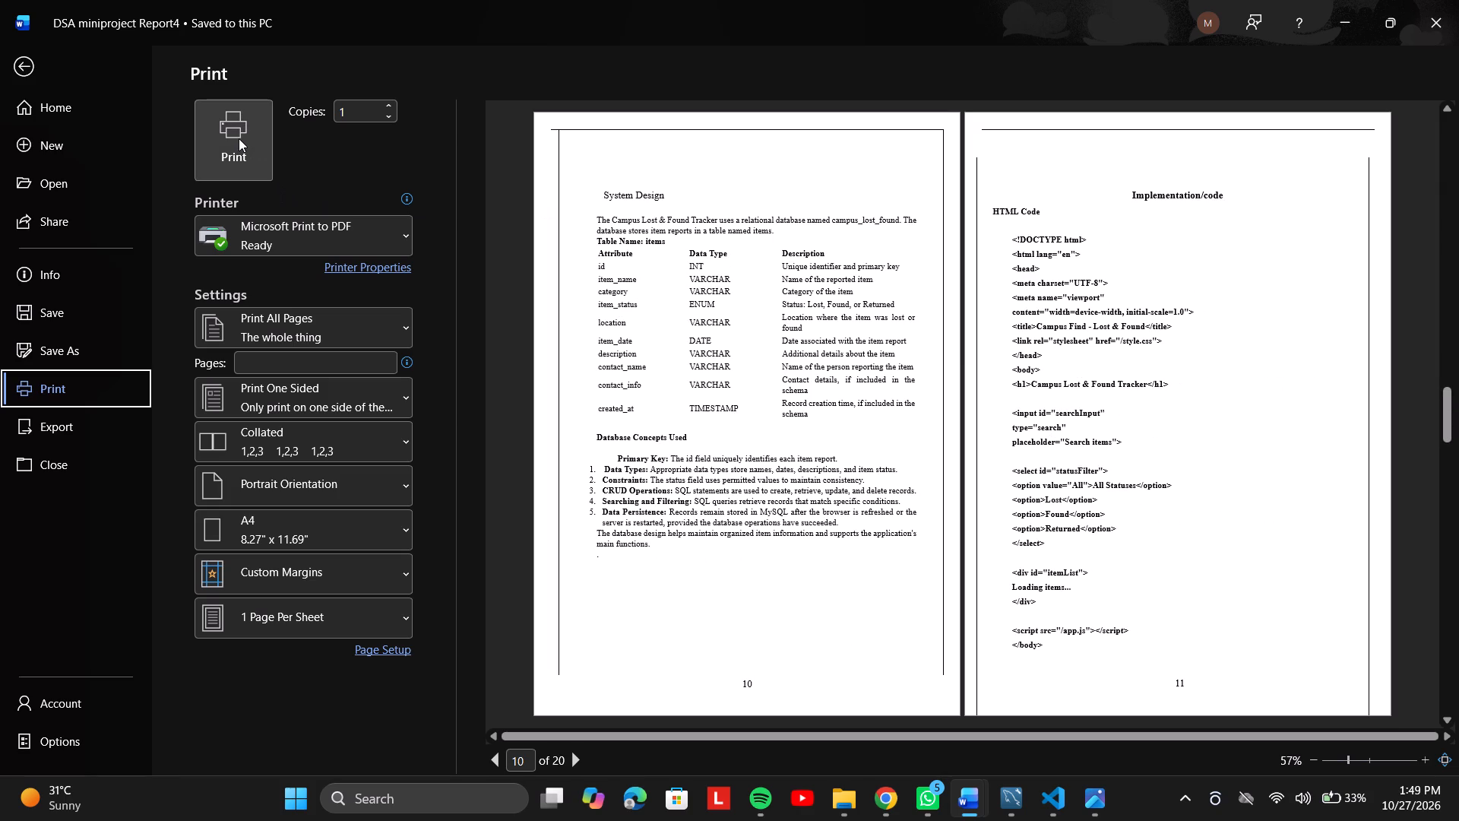